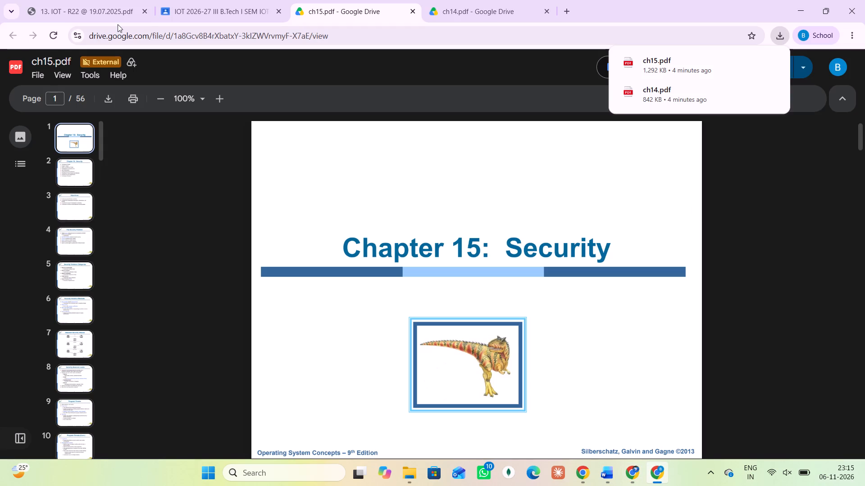
pyautogui.click(239, 9)
pyautogui.click(20, 66)
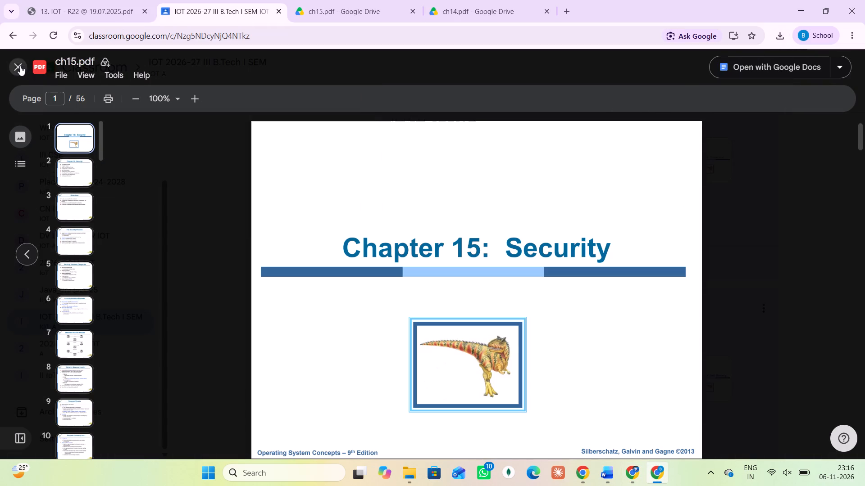
pyautogui.scroll(-1, 470, 331)
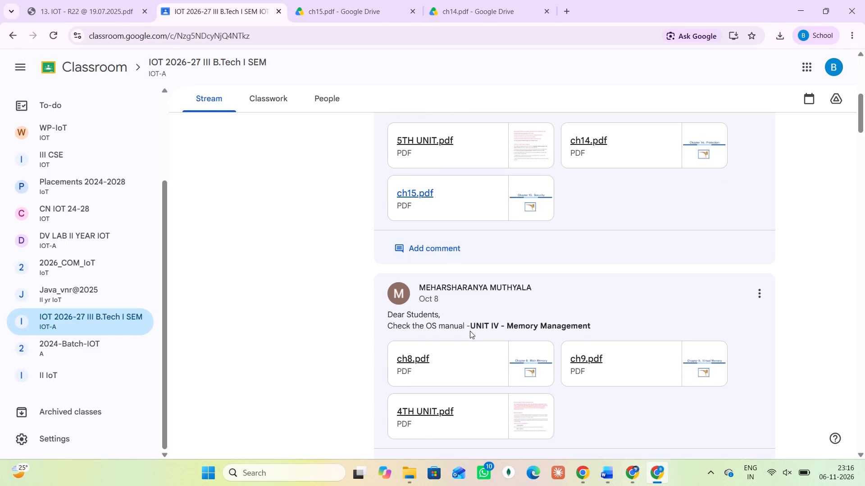
pyautogui.click(429, 410)
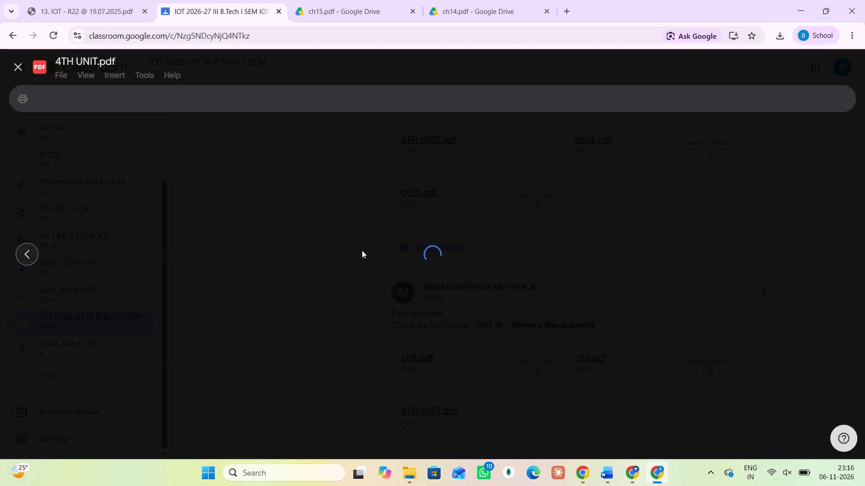
pyautogui.click(362, 250)
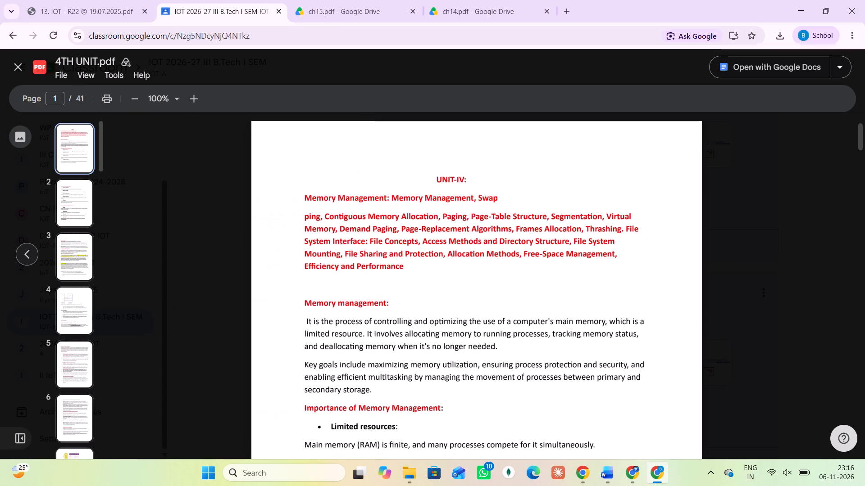
# Skim the memory management pages of 4TH UNIT.pdf up to the file system functionalities and file operations on page 17.
pyautogui.scroll(-1, 420, 317)
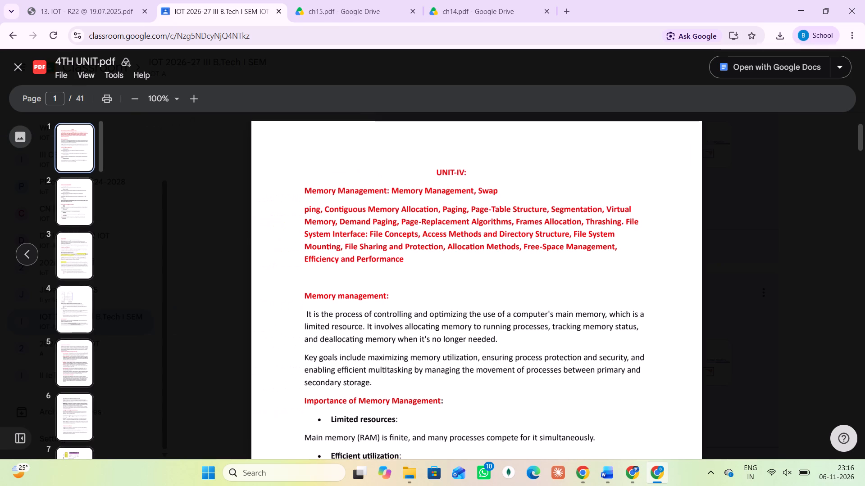
pyautogui.scroll(-15, 420, 317)
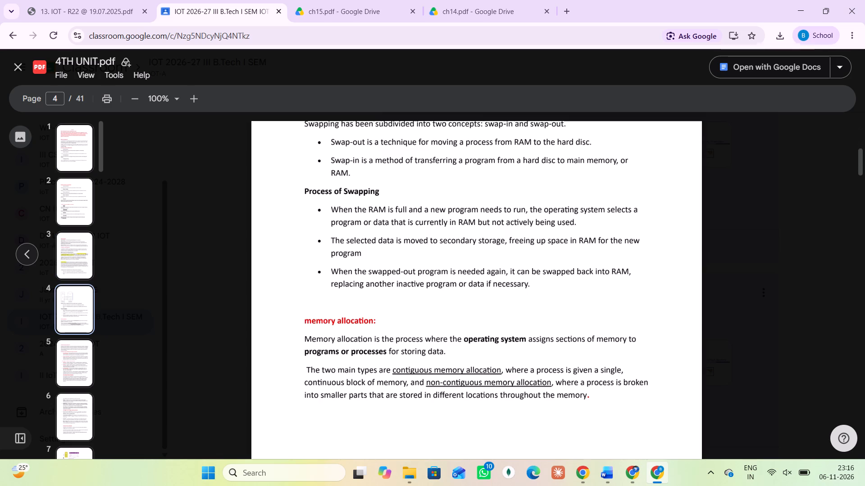
pyautogui.scroll(-18, 420, 317)
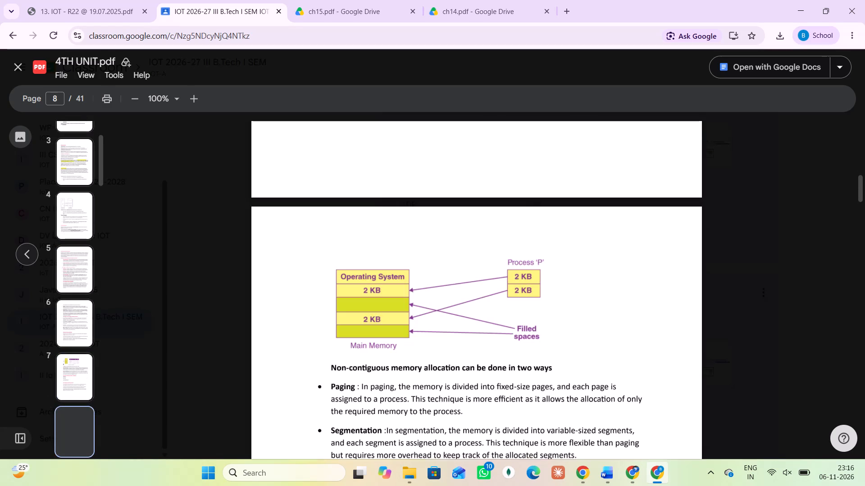
pyautogui.scroll(-6, 420, 317)
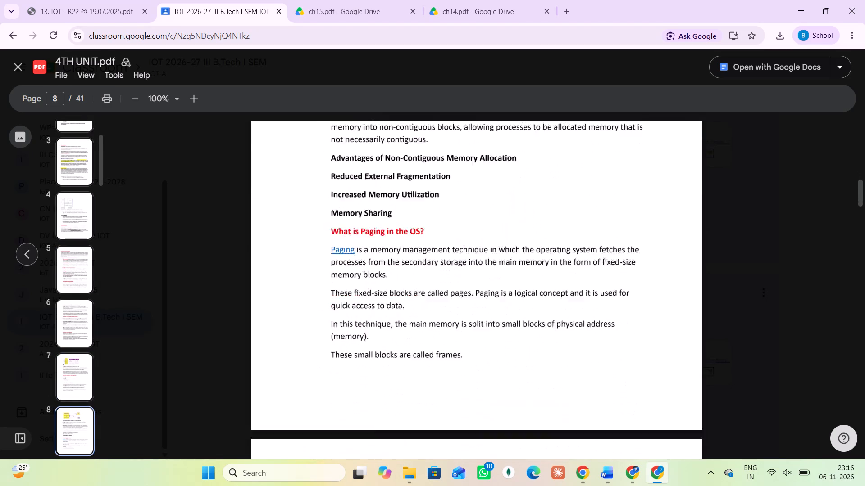
pyautogui.scroll(-15, 420, 317)
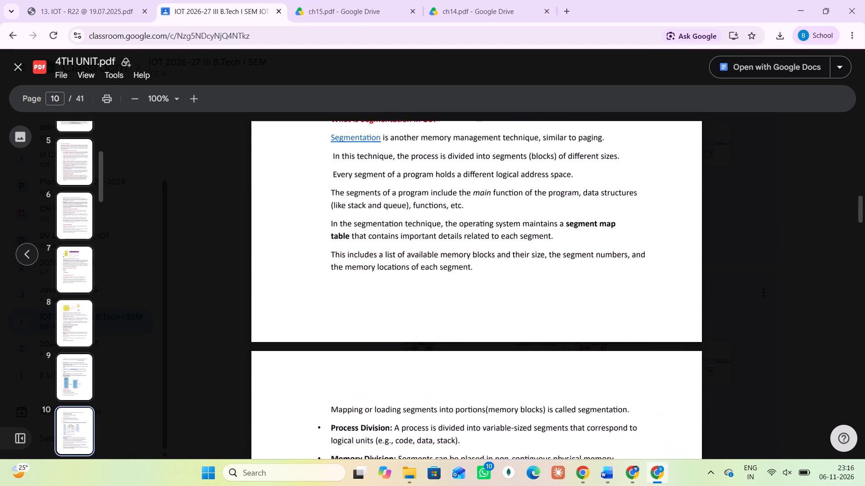
pyautogui.scroll(-18, 420, 317)
pyautogui.scroll(-6, 420, 317)
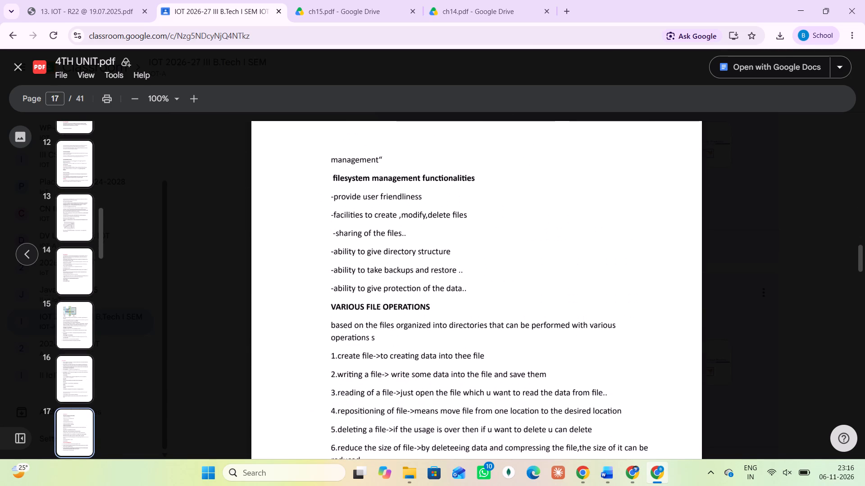
# Examine the contiguous, linked and indexed allocation sections and the file access methods introduction in 4TH UNIT.pdf.
pyautogui.scroll(-10, 420, 317)
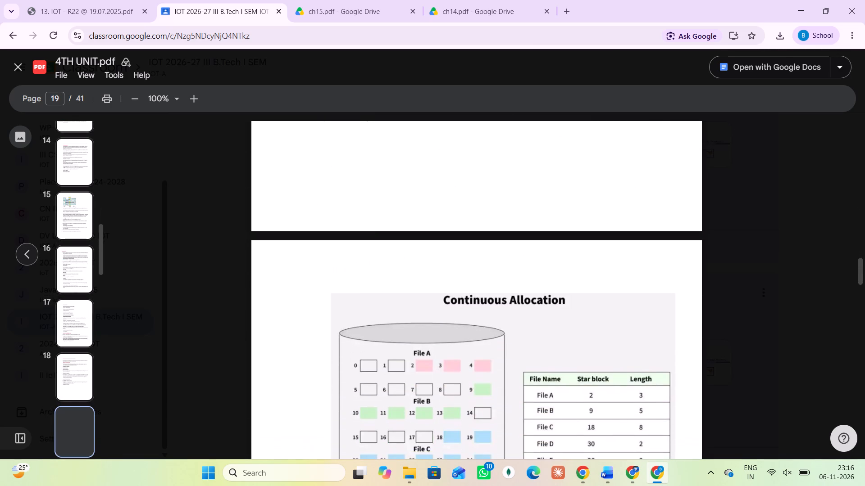
pyautogui.scroll(-4, 420, 317)
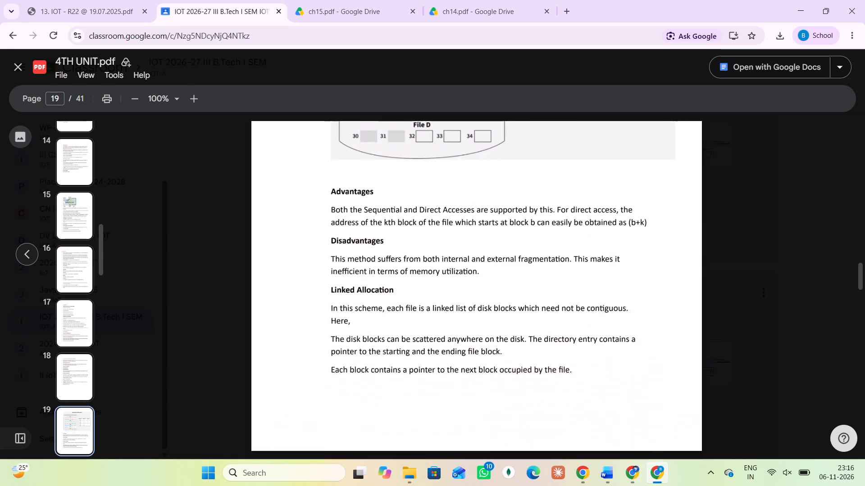
pyautogui.scroll(-5, 420, 317)
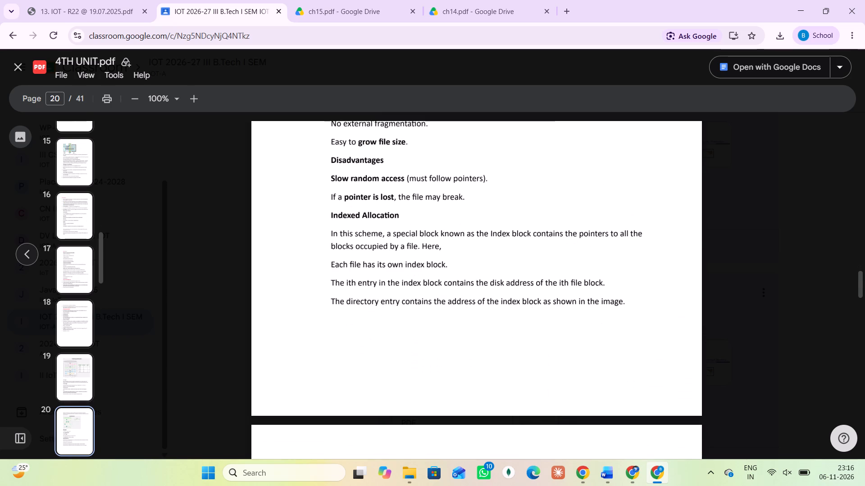
pyautogui.scroll(-5, 420, 317)
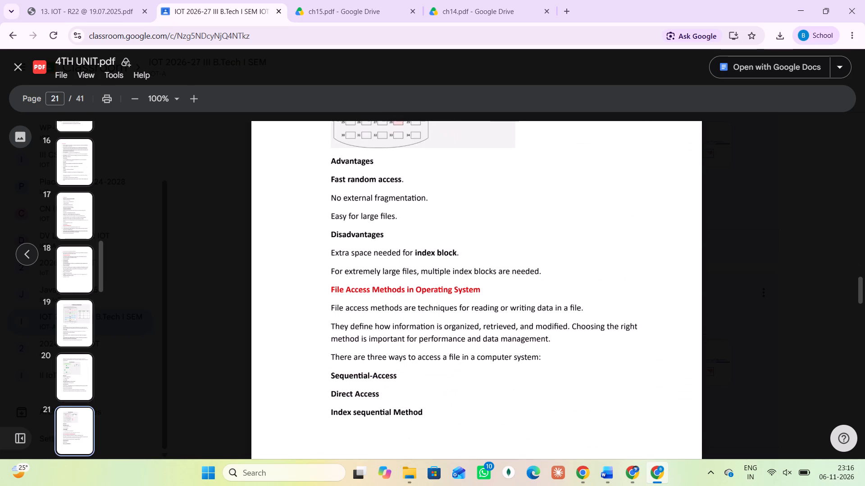
pyautogui.scroll(-2, 420, 317)
pyautogui.scroll(1, 420, 317)
# Compare the Part B topic list in the Word document with the file access methods and directory structure pages of 4TH UNIT.pdf.
pyautogui.hotkey('alt', 'Tab')
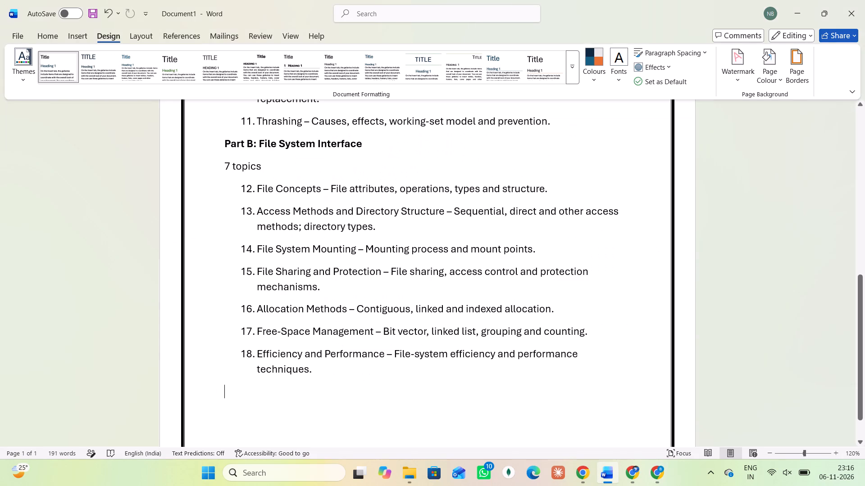
pyautogui.hotkey('alt', 'Tab')
pyautogui.scroll(-7, 400, 310)
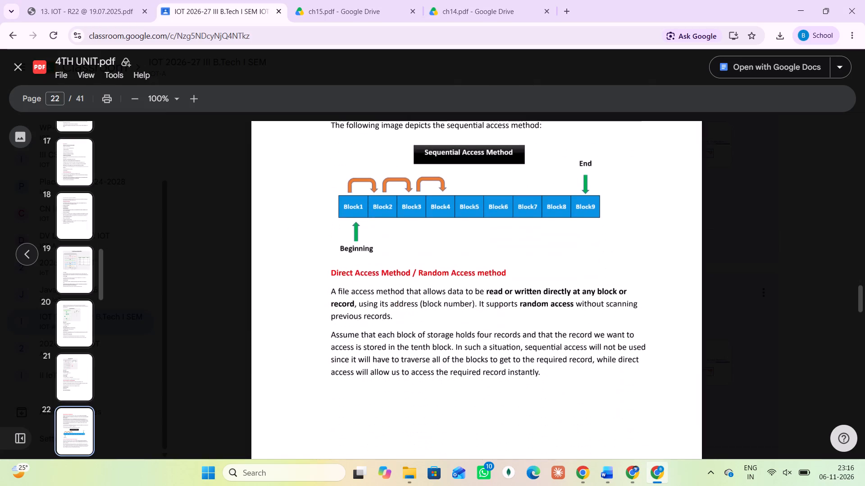
pyautogui.scroll(-7, 400, 310)
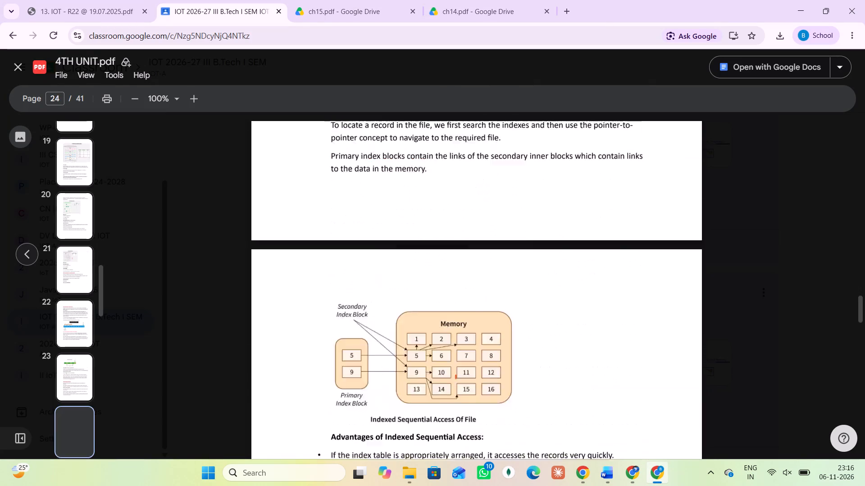
pyautogui.scroll(-2, 400, 310)
pyautogui.scroll(1, 400, 310)
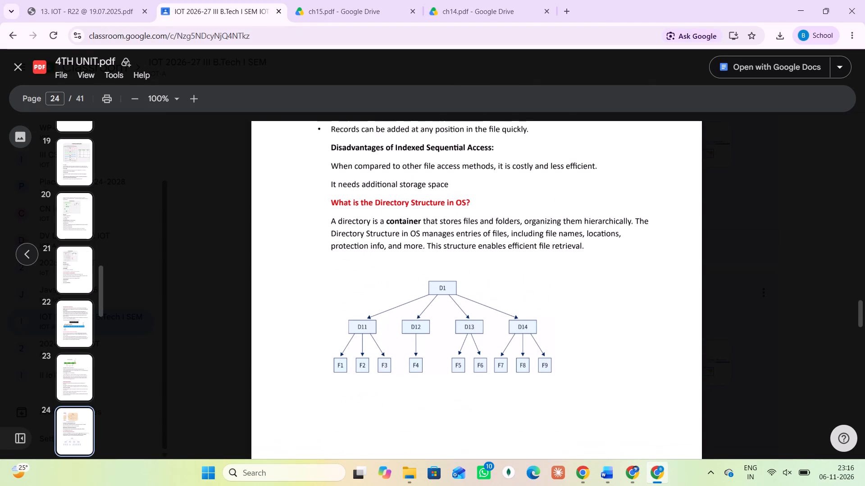
pyautogui.scroll(-7, 400, 310)
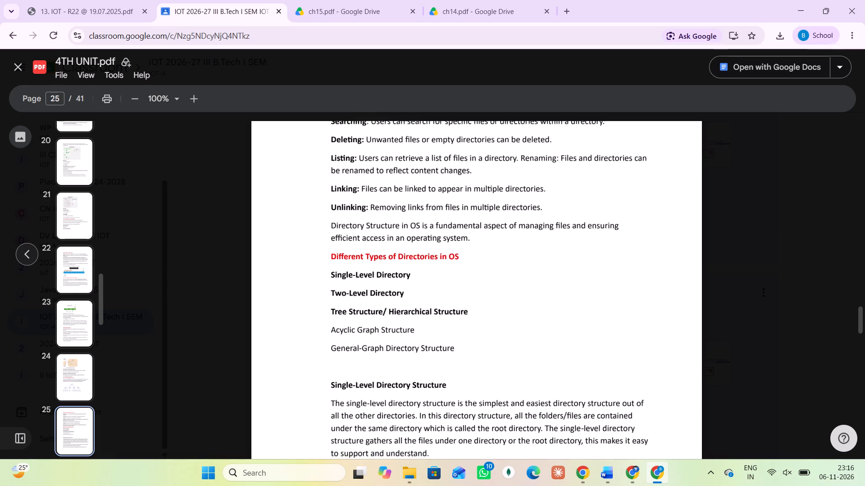
# Examine the single-level, two-level and tree-structured directory sections in 4TH UNIT.pdf.
pyautogui.scroll(-6, 400, 310)
pyautogui.scroll(3, 400, 310)
pyautogui.scroll(-1, 400, 310)
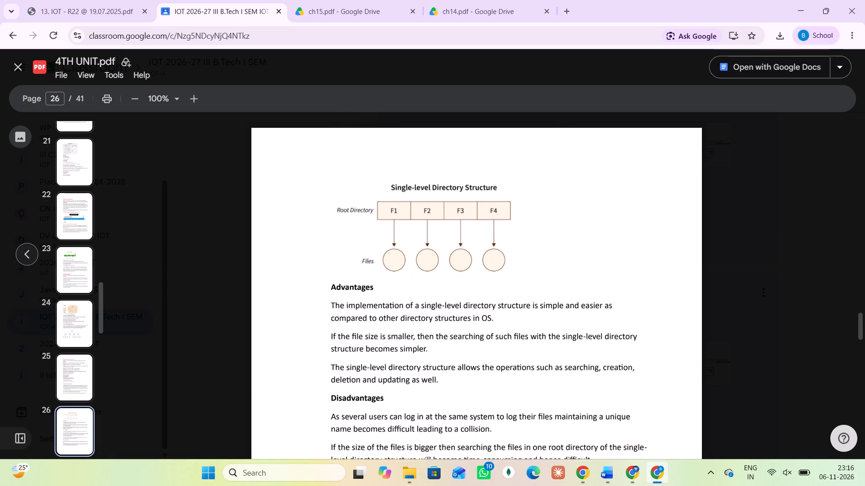
pyautogui.scroll(-9, 400, 310)
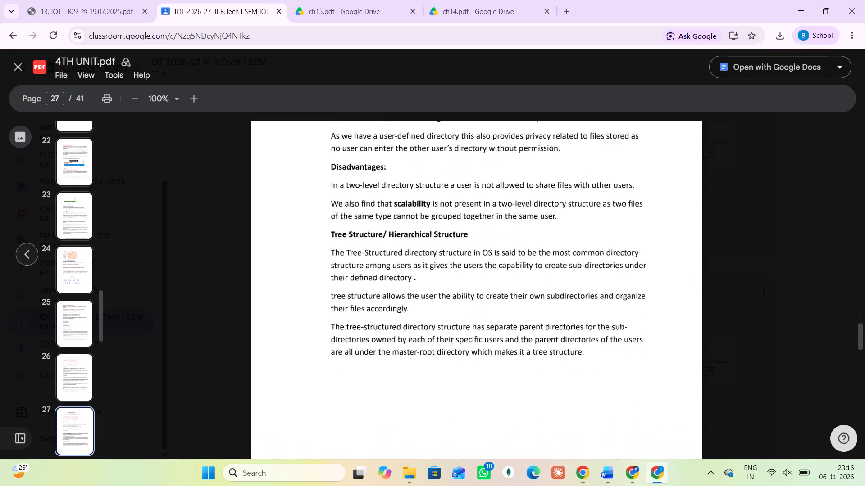
pyautogui.scroll(-7, 400, 310)
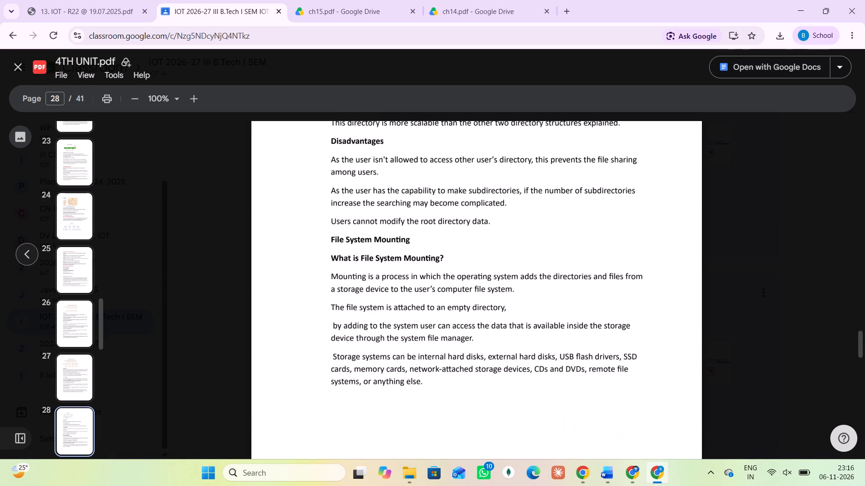
# Examine the file system mounting, file sharing and file protection sections in 4TH UNIT.pdf.
pyautogui.scroll(-10, 400, 310)
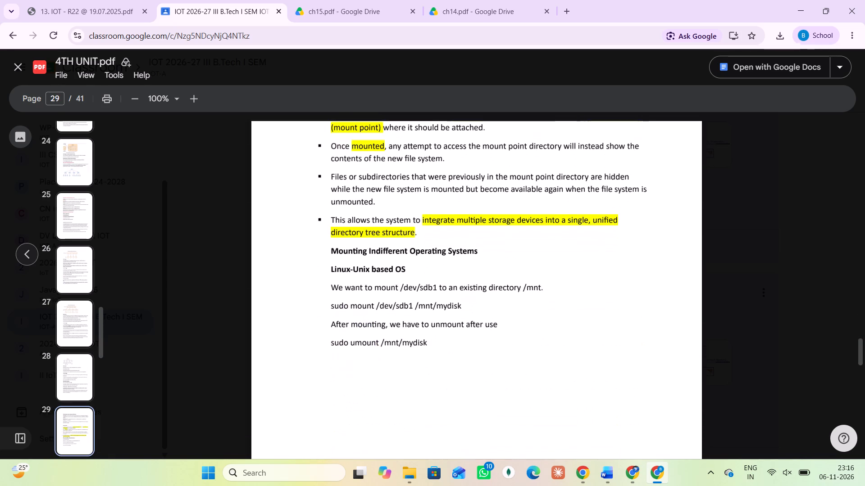
pyautogui.scroll(-7, 400, 310)
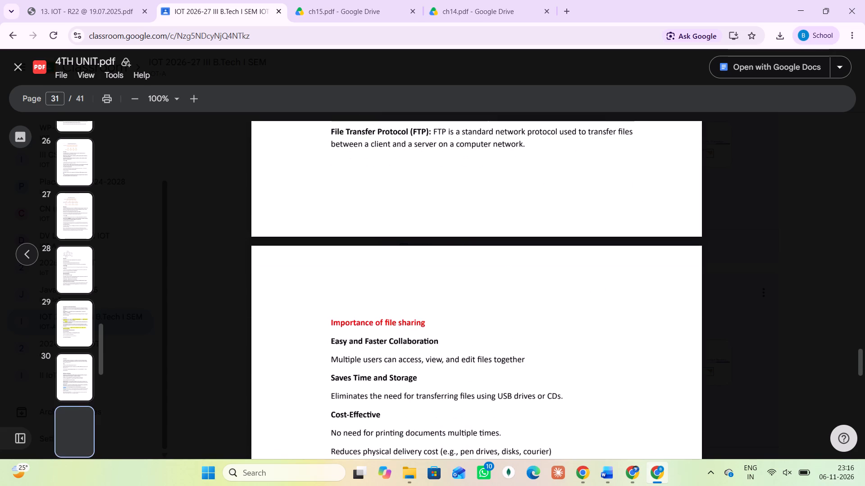
pyautogui.scroll(-7, 400, 310)
pyautogui.scroll(1, 400, 310)
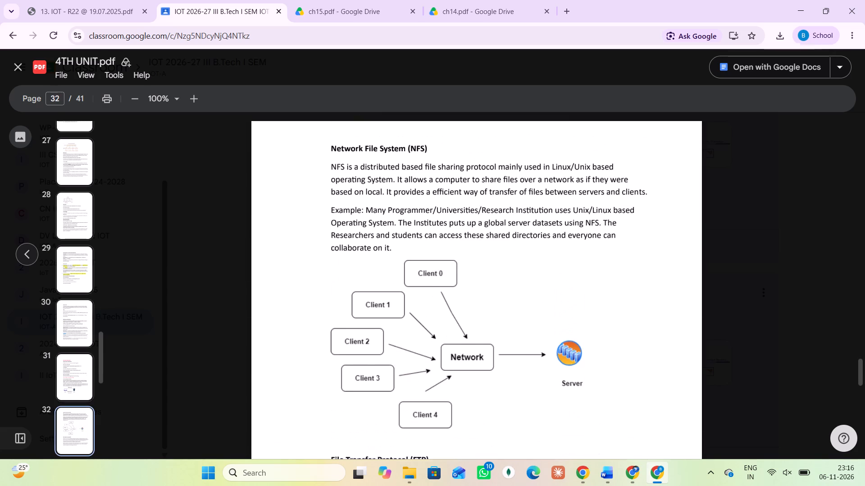
pyautogui.scroll(1, 400, 310)
pyautogui.scroll(-9, 400, 310)
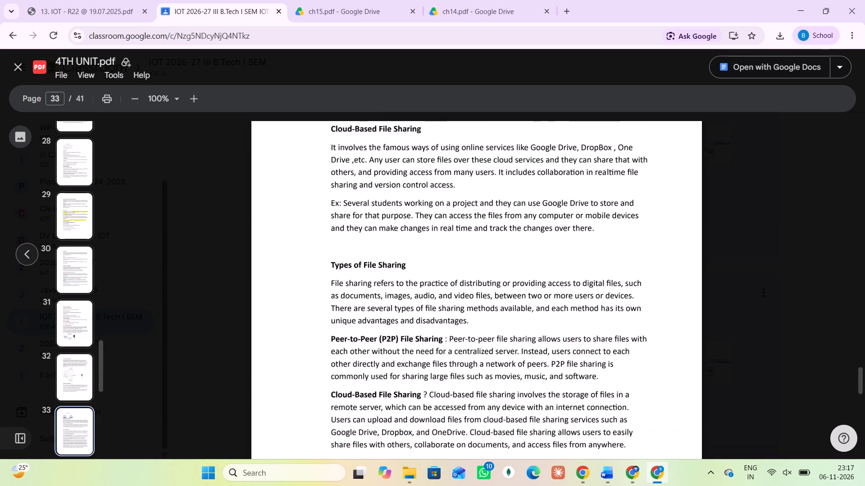
pyautogui.scroll(-11, 400, 310)
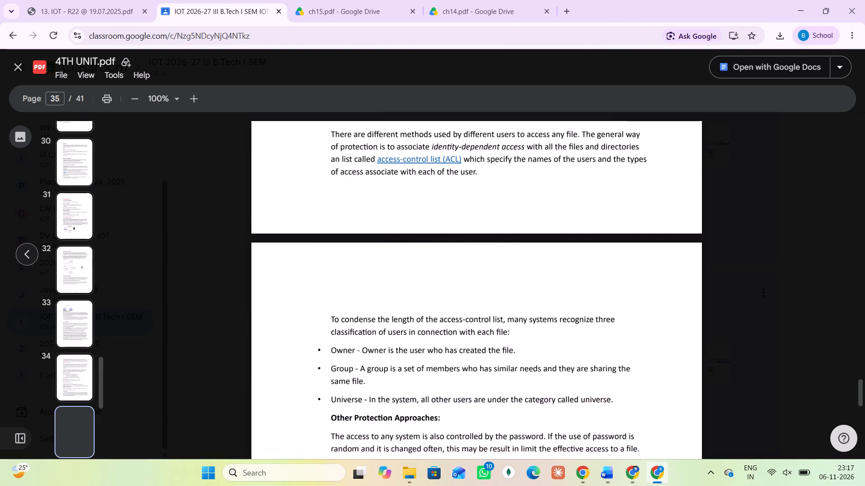
# Skim the free-space management and the efficiency and performance sections through the closing pages of 4TH UNIT.pdf.
pyautogui.scroll(-2, 400, 310)
pyautogui.scroll(1, 400, 310)
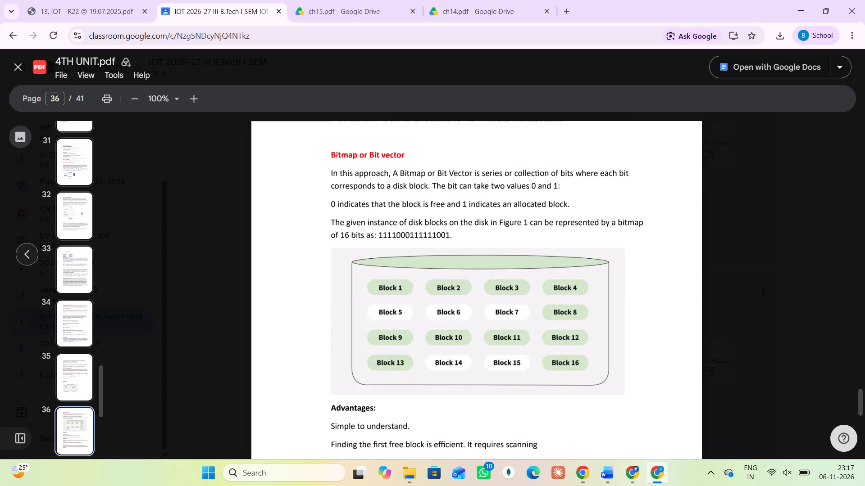
pyautogui.scroll(-6, 400, 310)
pyautogui.scroll(1, 400, 310)
pyautogui.scroll(-4, 400, 310)
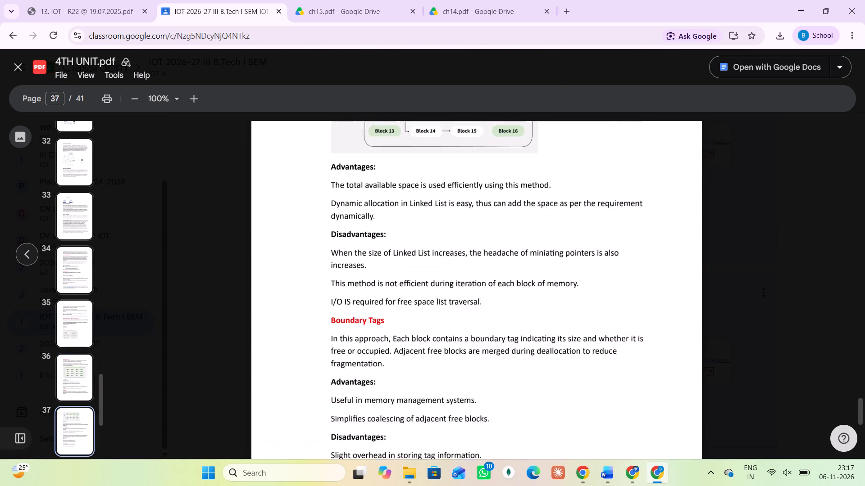
pyautogui.scroll(-8, 400, 310)
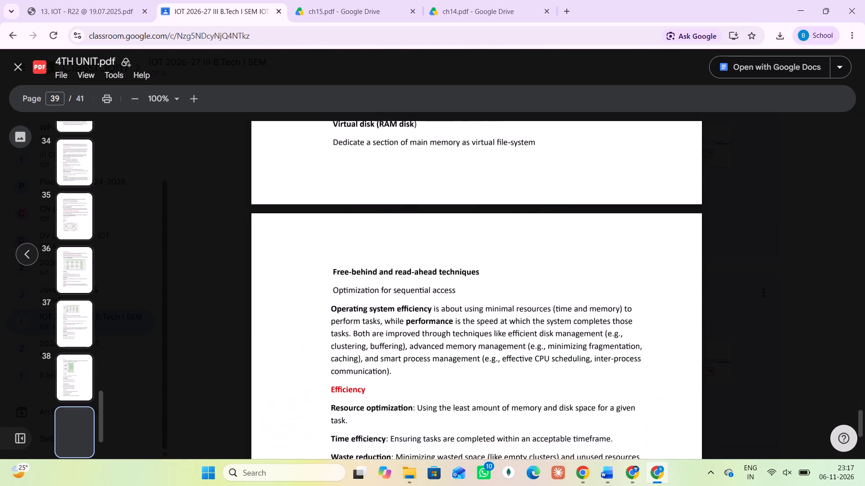
pyautogui.scroll(-6, 401, 290)
pyautogui.scroll(2, 401, 290)
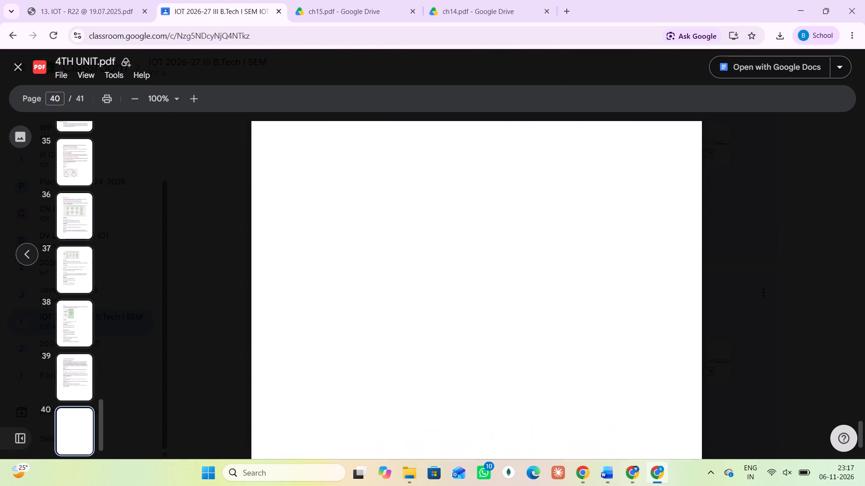
# Go back through 4TH UNIT.pdf to the file concepts section on page 16.
pyautogui.scroll(19, 401, 290)
pyautogui.scroll(-1, 401, 290)
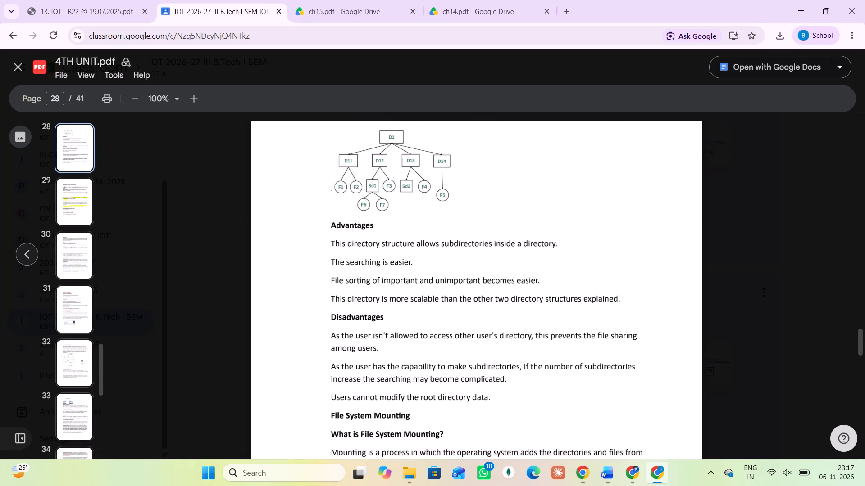
pyautogui.scroll(10, 401, 290)
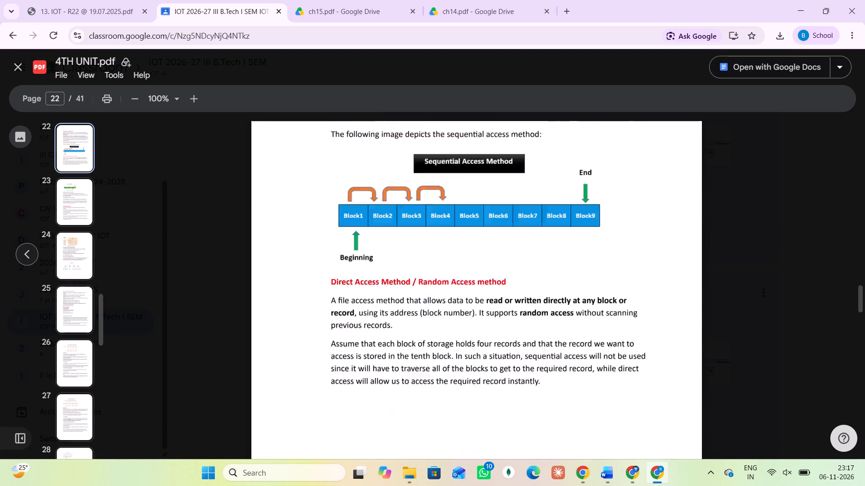
pyautogui.scroll(5, 401, 290)
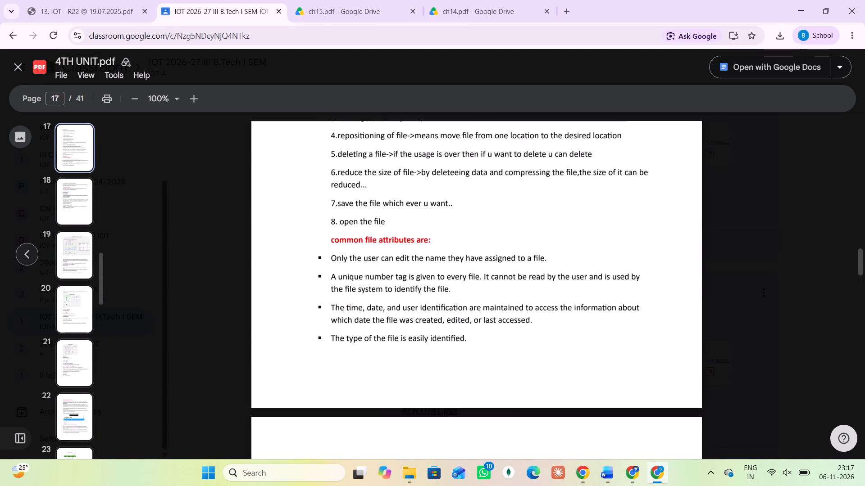
pyautogui.scroll(6, 401, 290)
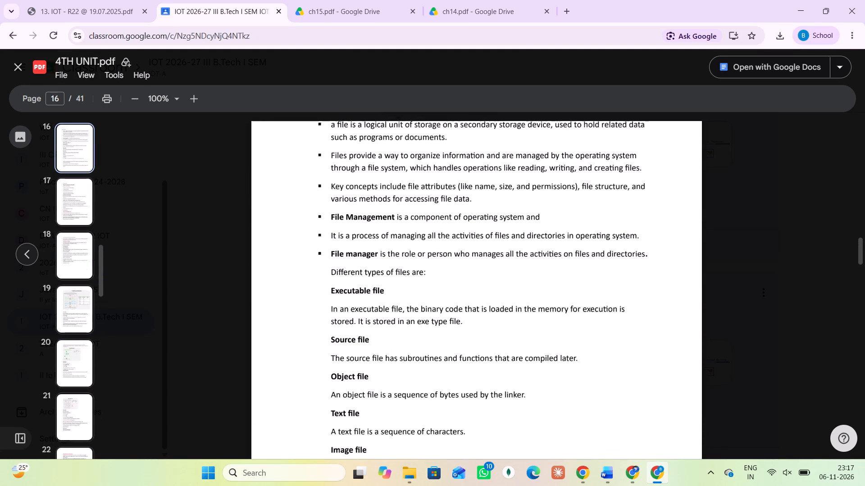
# Look over the frame allocation and virtual memory pages before file concepts, then review file concepts and file operations on pages 16 and 17.
pyautogui.scroll(7, 401, 290)
pyautogui.scroll(-2, 401, 290)
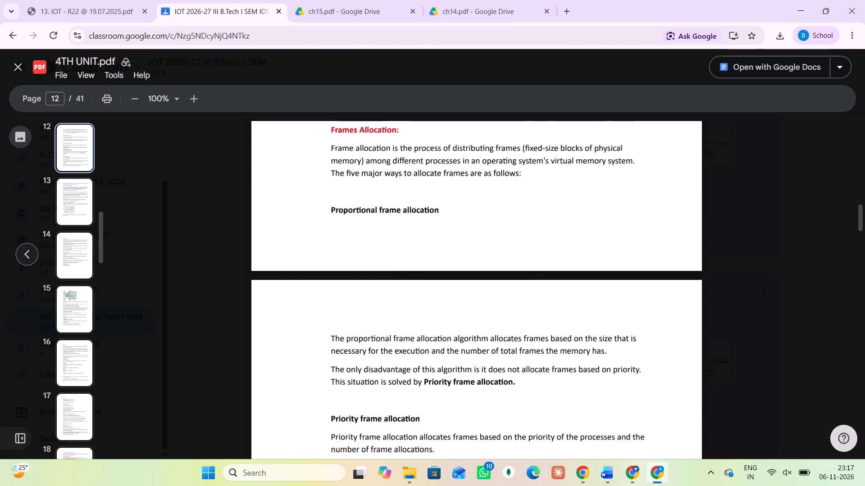
pyautogui.scroll(-2, 401, 290)
pyautogui.scroll(-1, 428, 323)
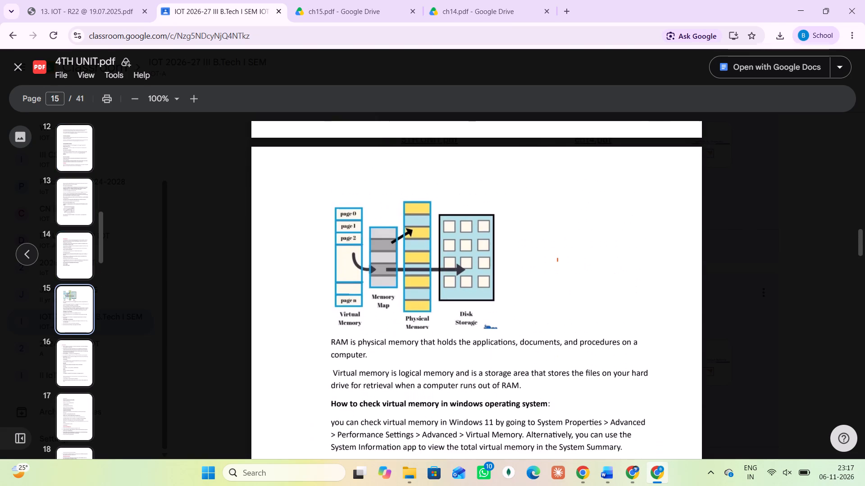
pyautogui.scroll(-1, 428, 323)
pyautogui.scroll(-6, 501, 387)
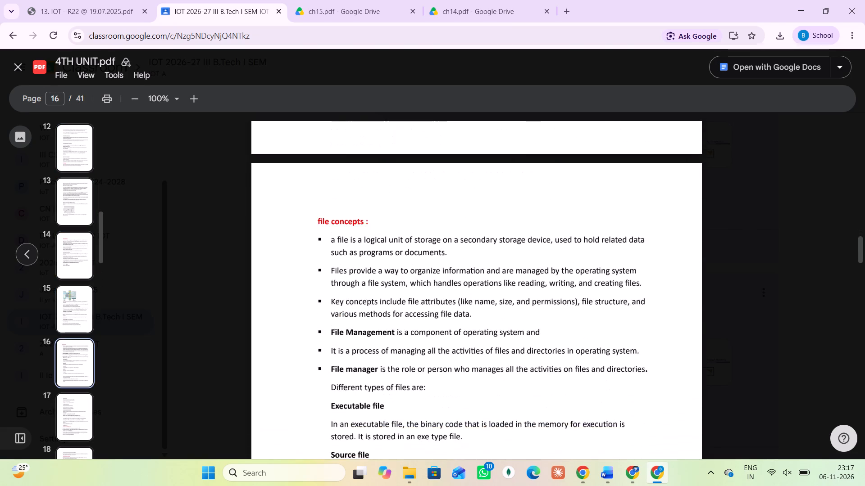
pyautogui.scroll(-3, 501, 387)
pyautogui.scroll(2, 501, 387)
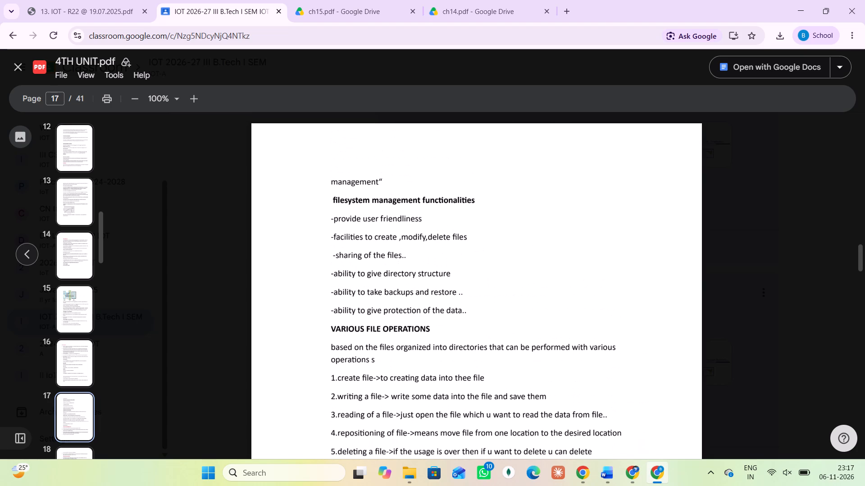
pyautogui.scroll(-7, 515, 376)
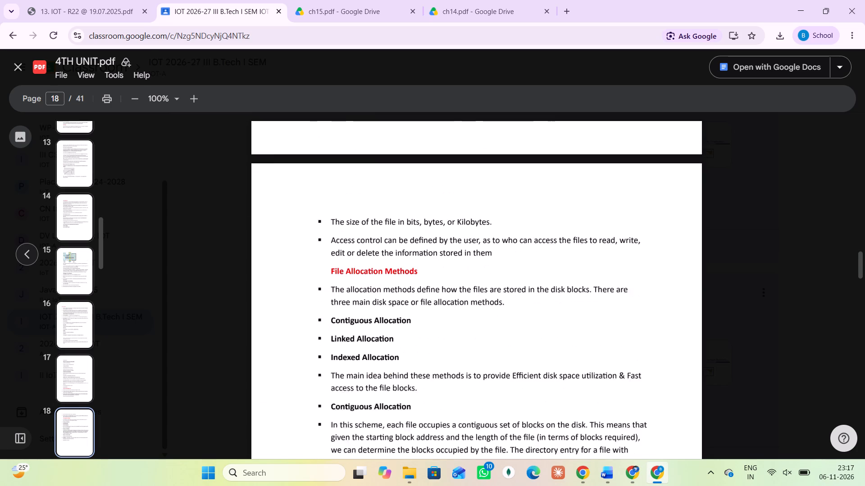
pyautogui.scroll(-3, 515, 376)
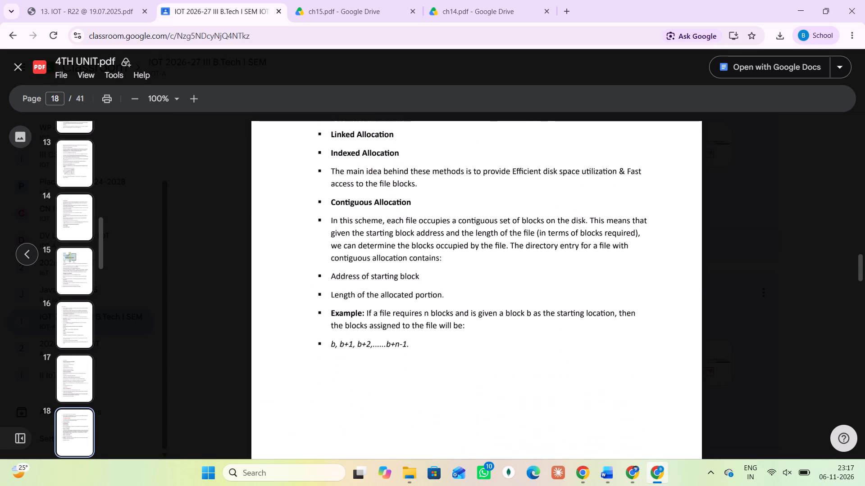
pyautogui.scroll(-6, 515, 376)
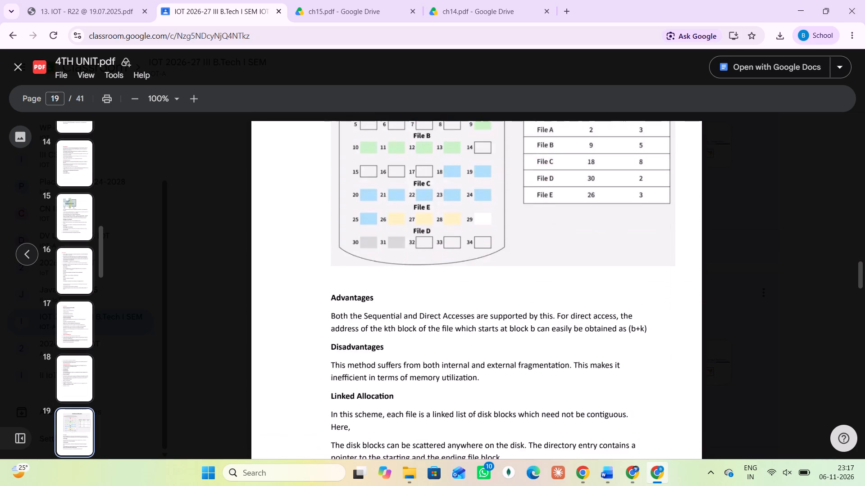
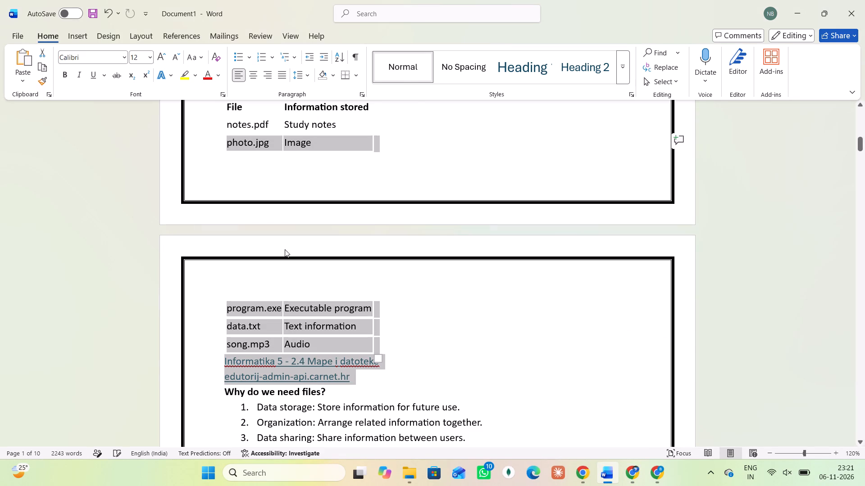
pyautogui.press('BackSpace')
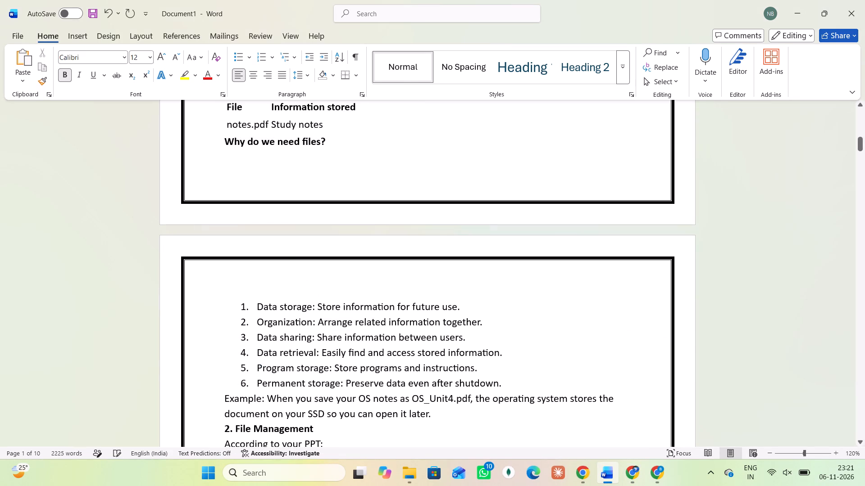
pyautogui.scroll(1, 377, 328)
pyautogui.moveTo(327, 246); pyautogui.dragTo(237, 225)
pyautogui.press('BackSpace')
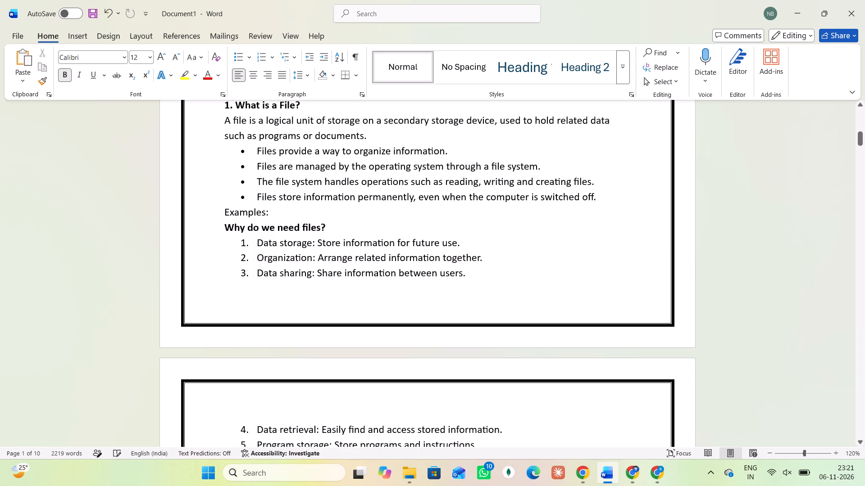
# Paste the captured table image under "Examples:" and move the "Why do we need files?" heading onto its own line below it.
pyautogui.hotkey('ctrl', 'v')
pyautogui.keyDown('ctrl'); pyautogui.click(237, 225); pyautogui.keyUp('ctrl')
pyautogui.scroll(-1, 296, 262)
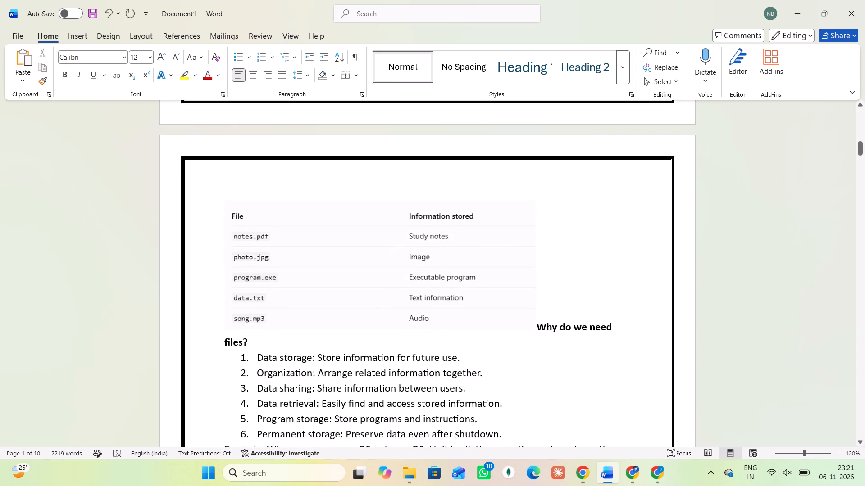
pyautogui.click(541, 325)
pyautogui.press('Return')
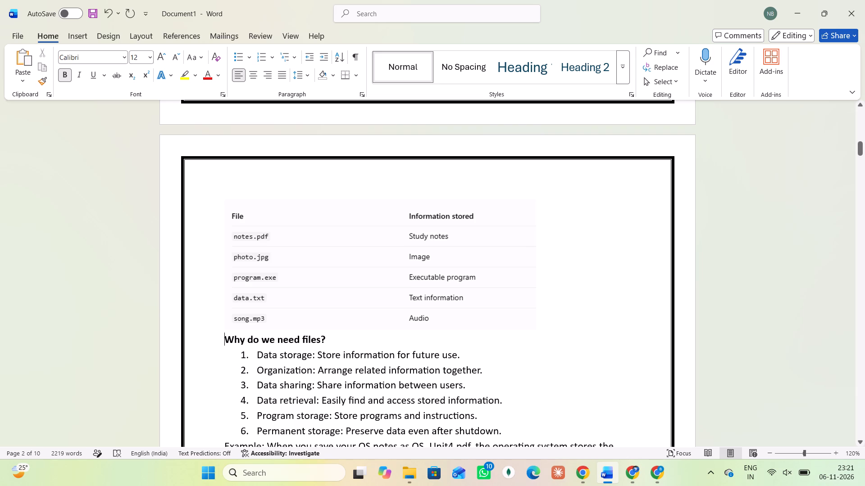
# Delete the "According to your PPT:" line beneath the 2. File Management heading.
pyautogui.scroll(-1, 480, 315)
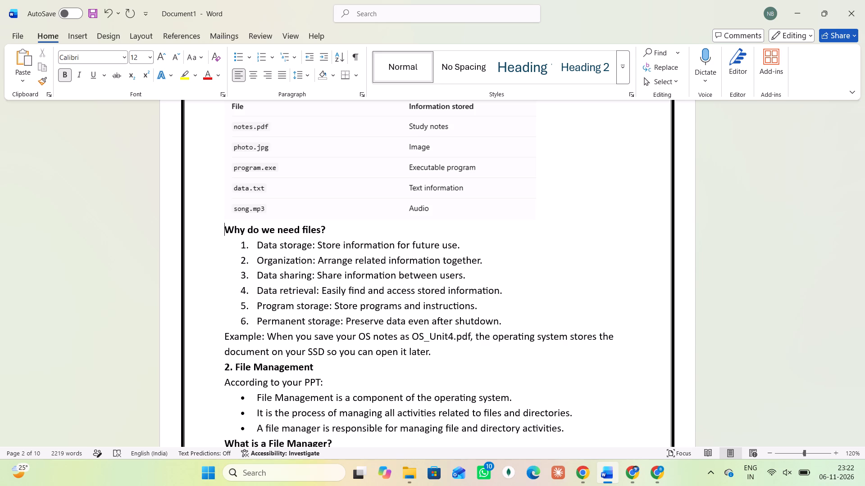
pyautogui.scroll(-1, 462, 355)
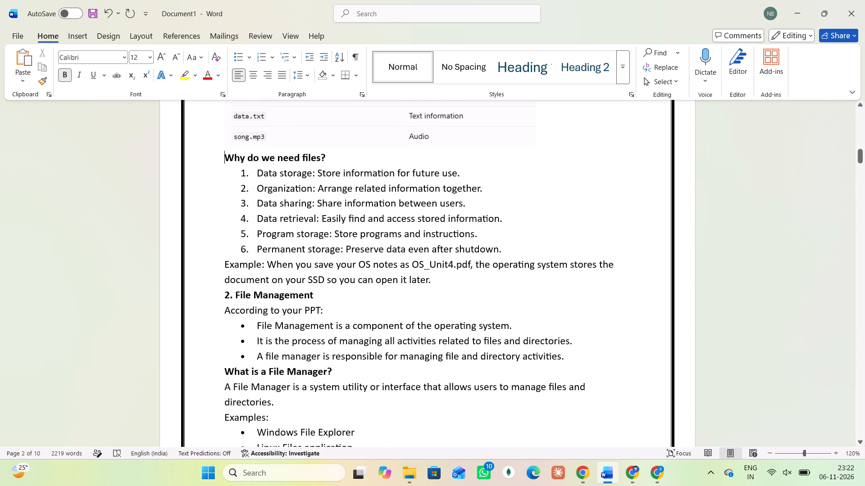
pyautogui.scroll(-1, 462, 355)
pyautogui.moveTo(323, 261); pyautogui.dragTo(216, 271)
pyautogui.press('BackSpace')
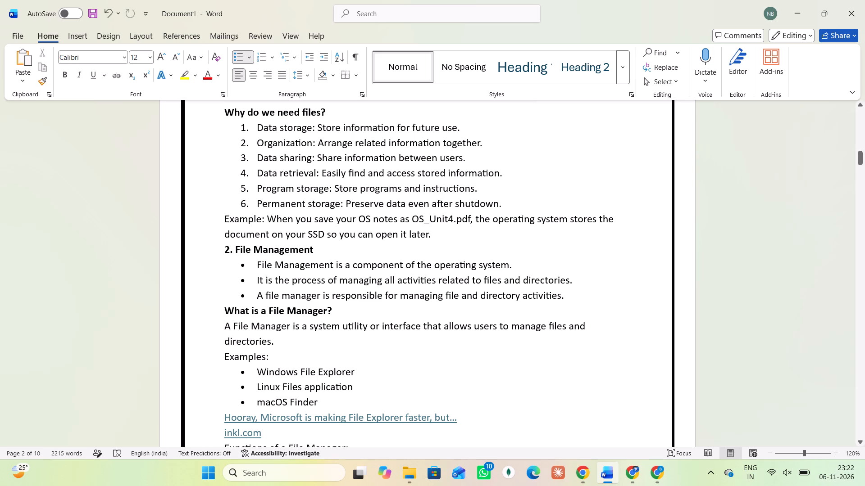
# Check the File Manager examples against the ChatGPT answer and delete the File Explorer article and inkl.com link lines below "macOS Finder" in Word.
pyautogui.scroll(-2, 256, 345)
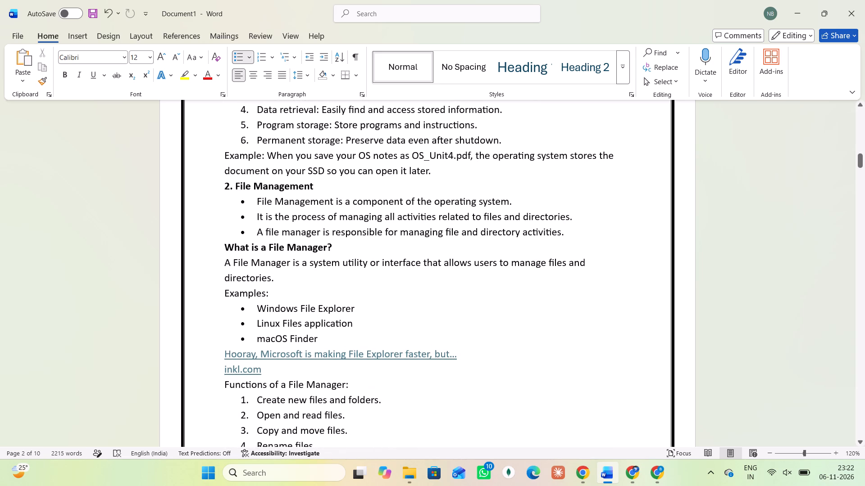
pyautogui.hotkey('alt', 'Tab')
pyautogui.scroll(-2, 336, 333)
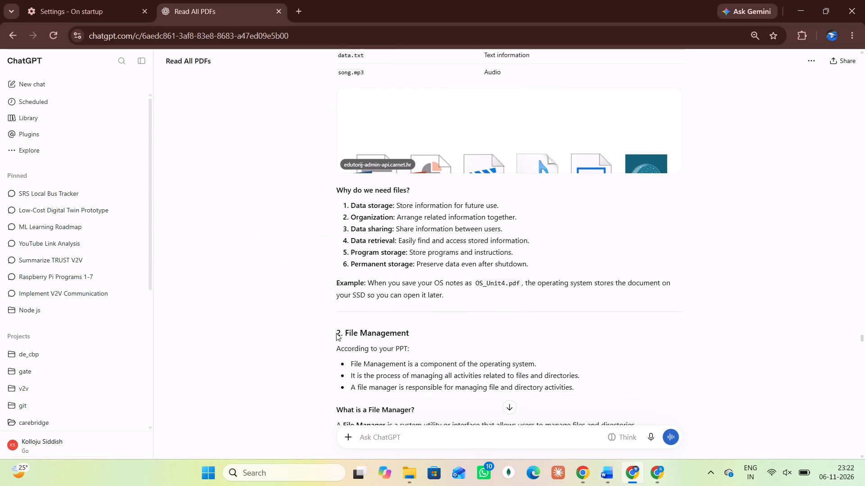
pyautogui.scroll(-3, 336, 333)
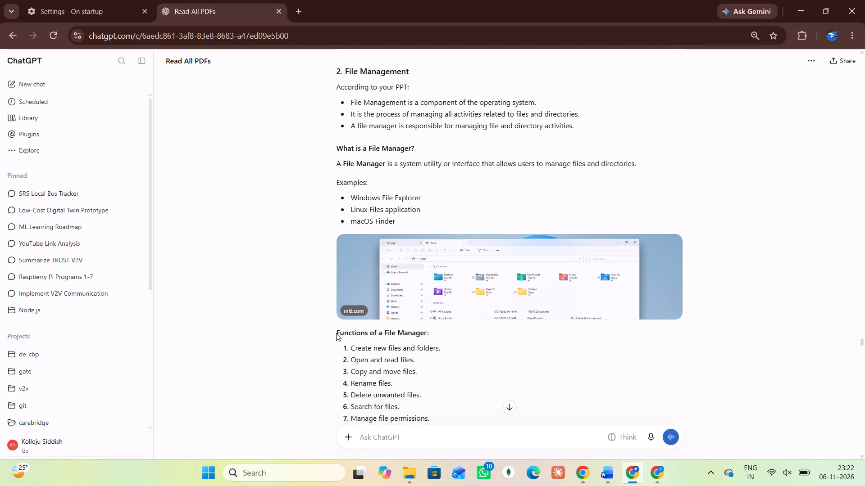
pyautogui.keyDown('alt'); pyautogui.scroll(-1, 336, 333); pyautogui.keyUp('alt')
pyautogui.hotkey('alt', 'Tab')
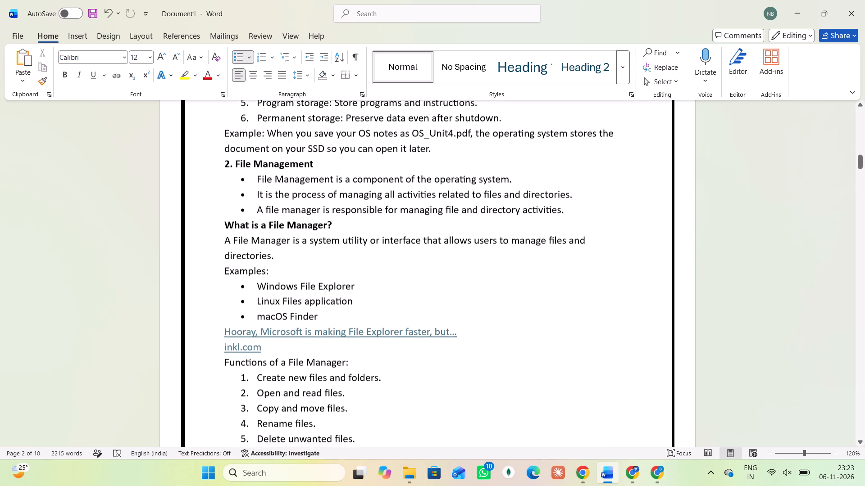
pyautogui.scroll(-1, 302, 324)
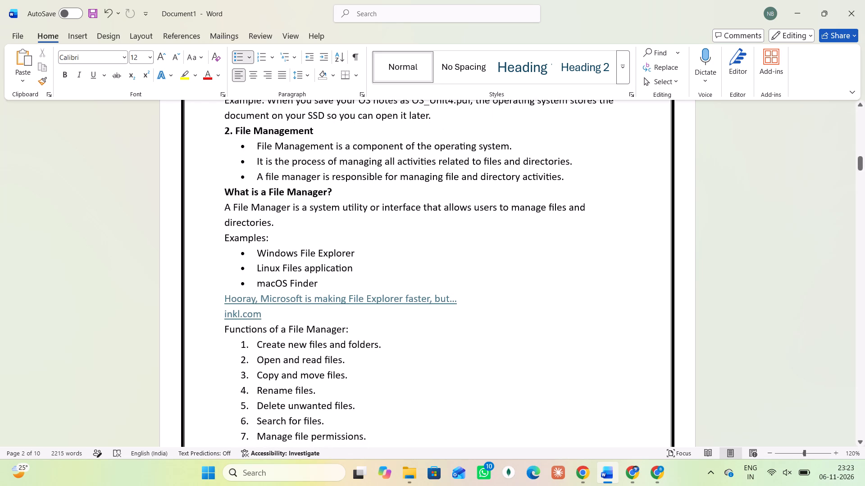
pyautogui.moveTo(272, 315); pyautogui.dragTo(255, 313)
pyautogui.moveTo(255, 313); pyautogui.dragTo(221, 300)
pyautogui.press('BackSpace')
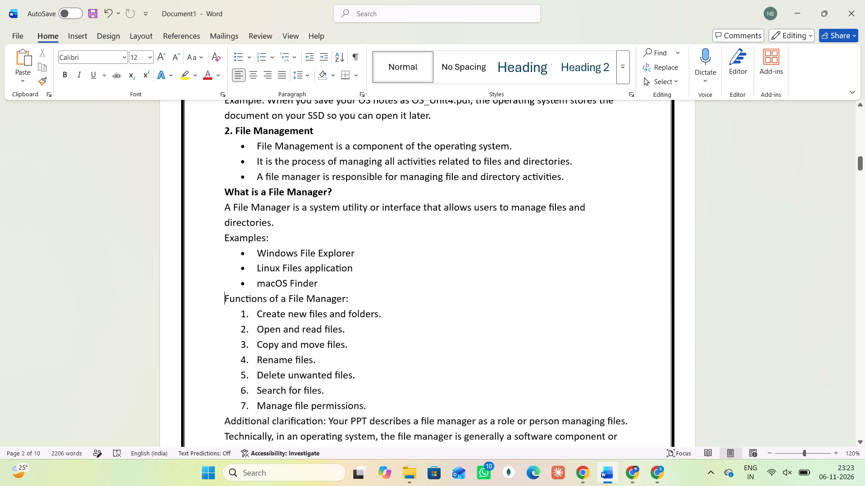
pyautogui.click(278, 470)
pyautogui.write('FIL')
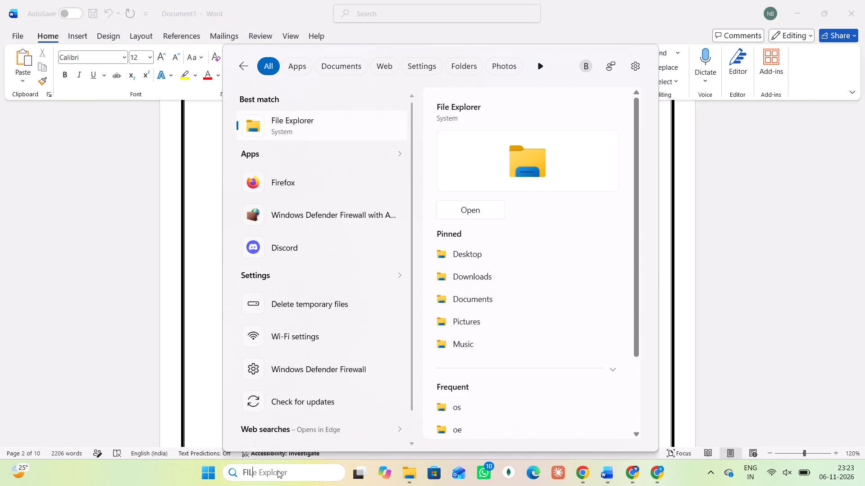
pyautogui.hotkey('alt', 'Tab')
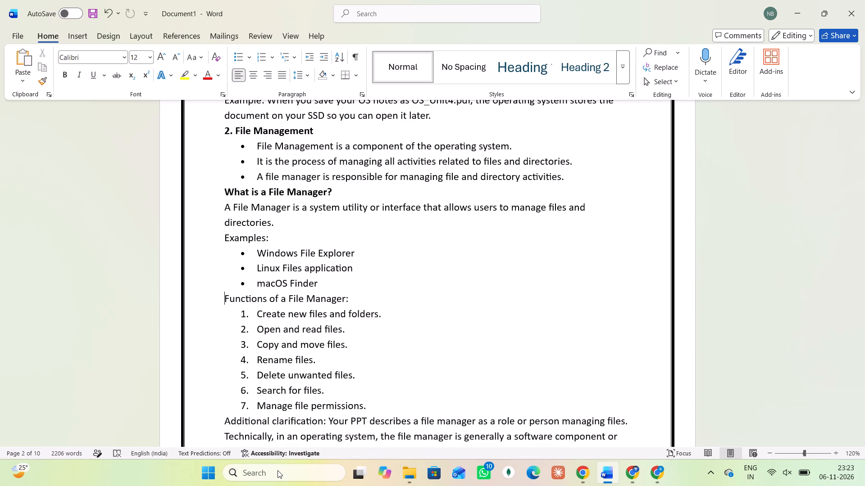
# Review the Word notes from Functions of a File Manager through section 3.1 Executable File.
pyautogui.scroll(-2, 278, 470)
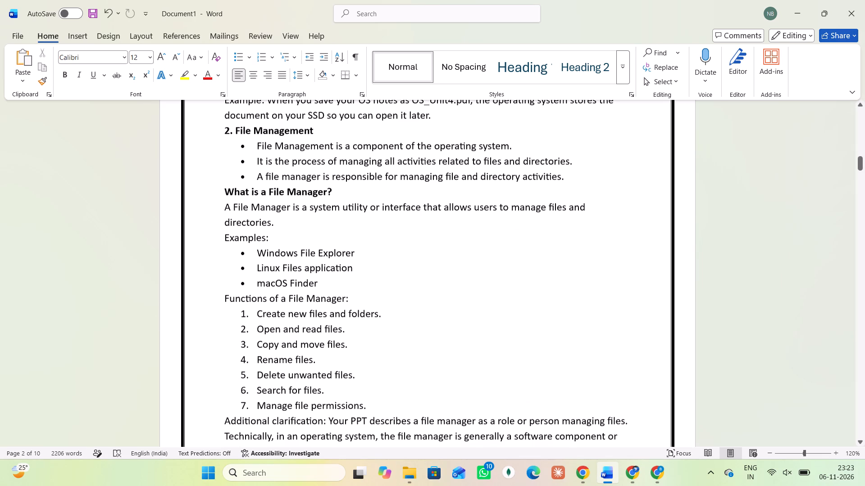
pyautogui.scroll(-1, 352, 379)
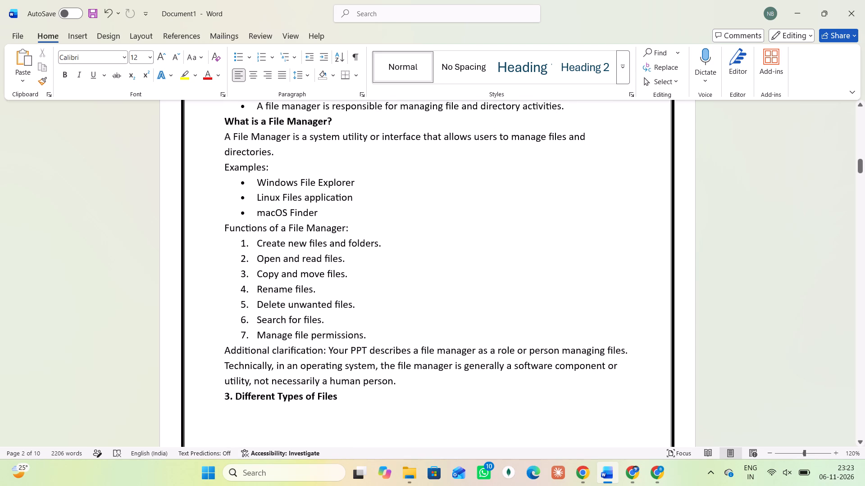
pyautogui.scroll(-1, 352, 379)
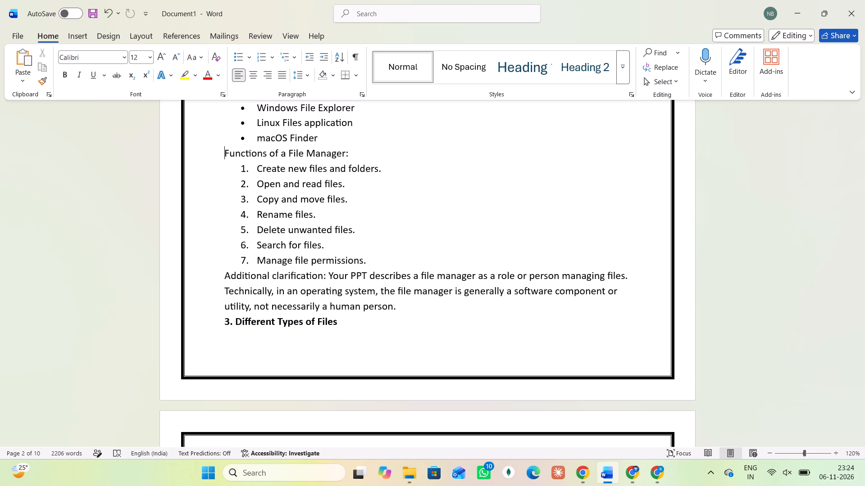
pyautogui.scroll(-2, 352, 379)
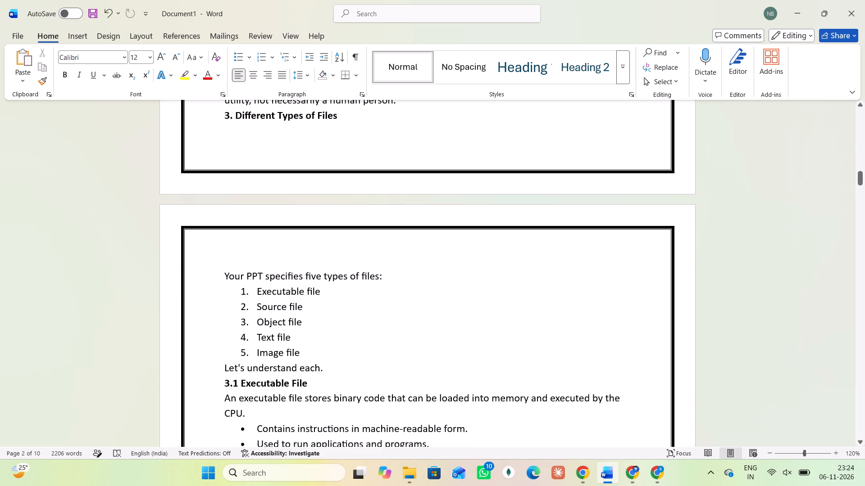
pyautogui.scroll(-1, 352, 379)
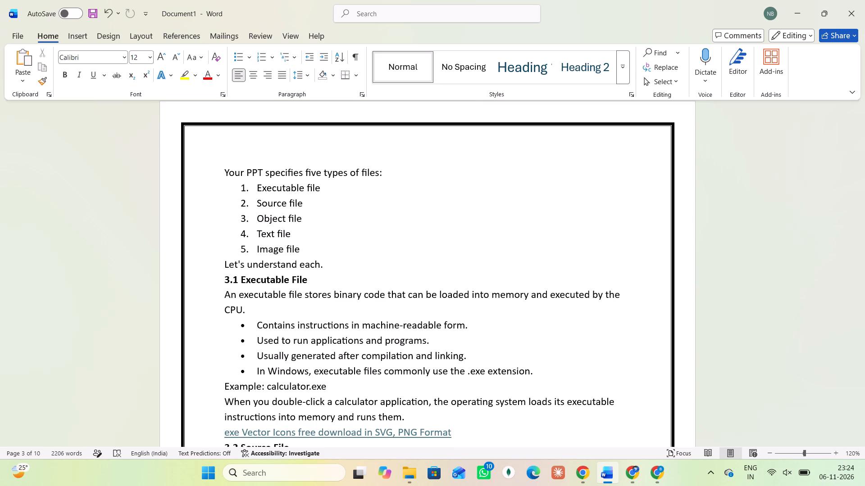
pyautogui.scroll(-1, 337, 362)
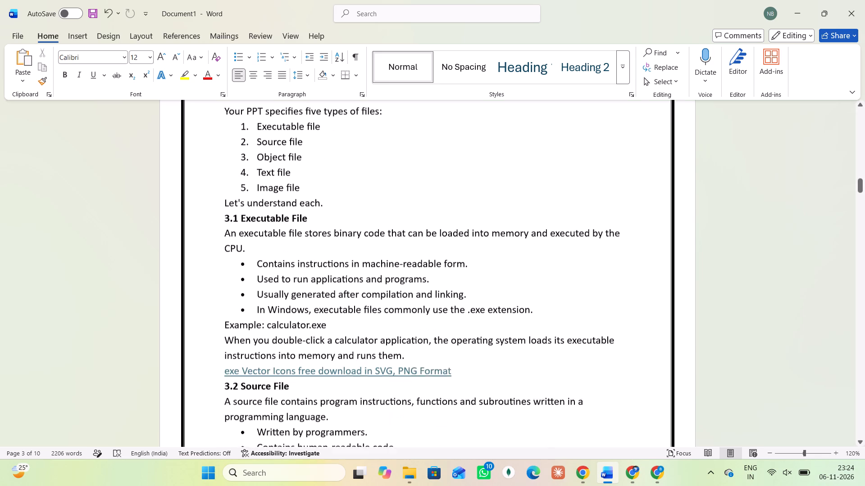
pyautogui.scroll(-1, 337, 362)
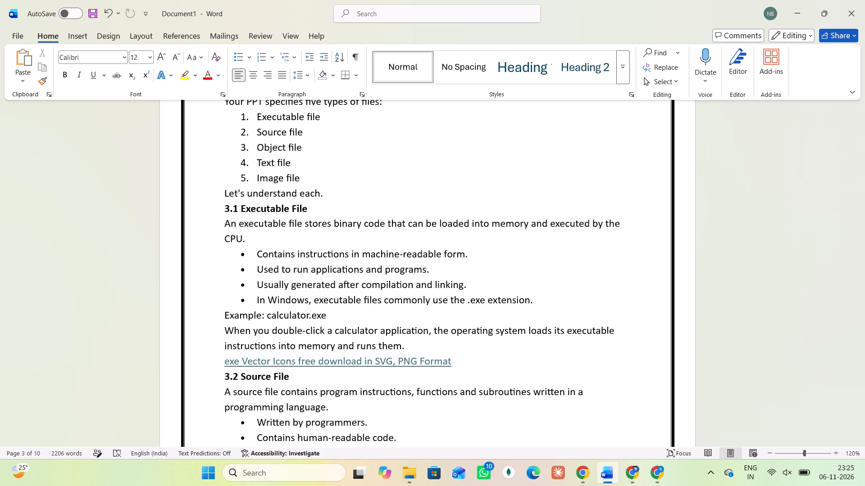
# Delete the "C Lower Level Systems Programming | Coding Mind" and codingmind.com link lines above the 3.3 Object File heading.
pyautogui.scroll(-1, 456, 363)
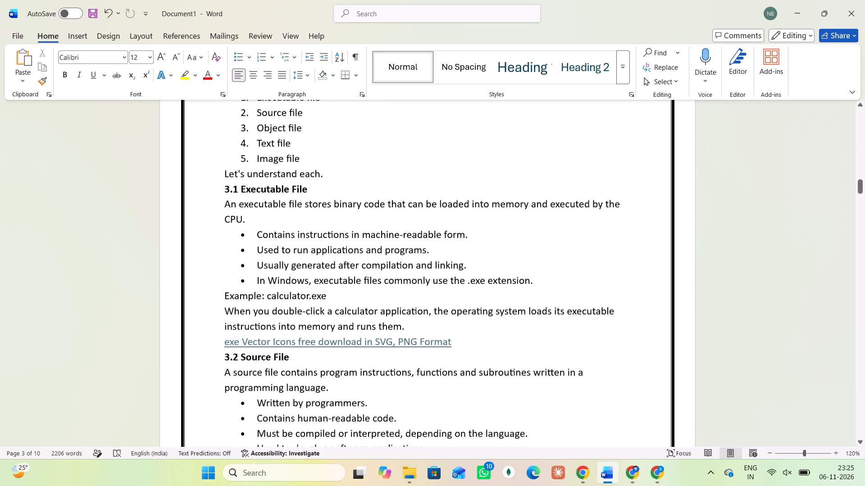
pyautogui.scroll(-1, 456, 363)
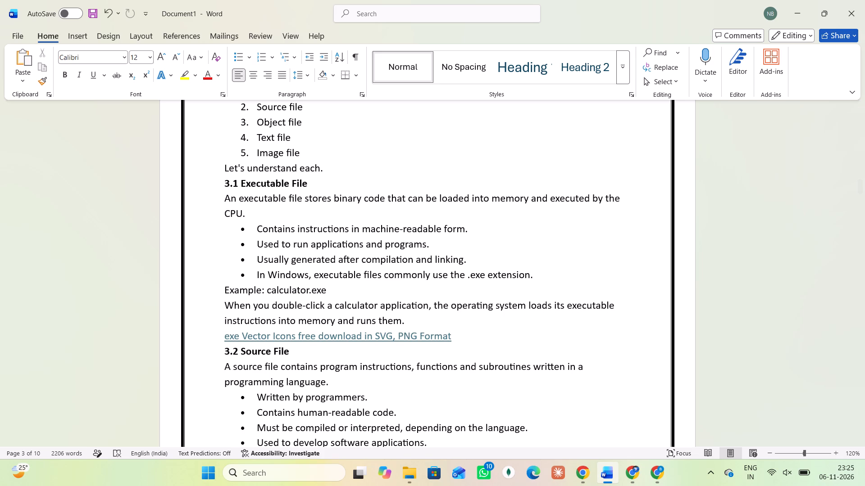
pyautogui.scroll(-2, 456, 363)
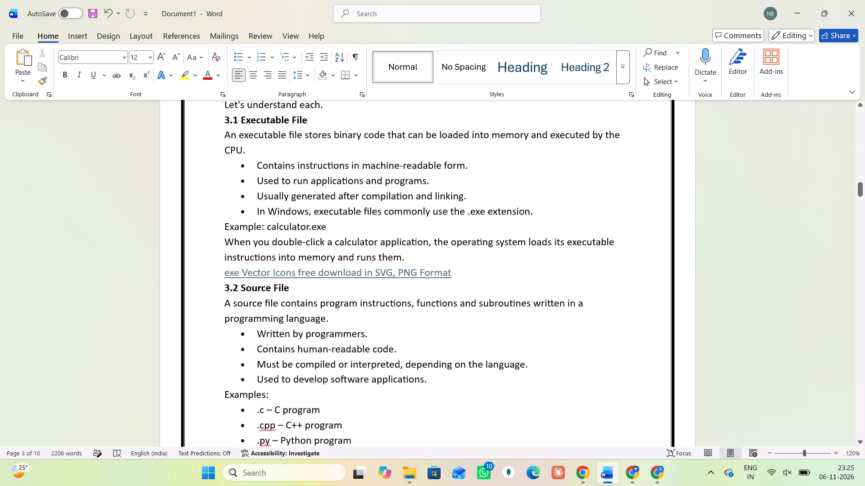
pyautogui.scroll(-1, 456, 363)
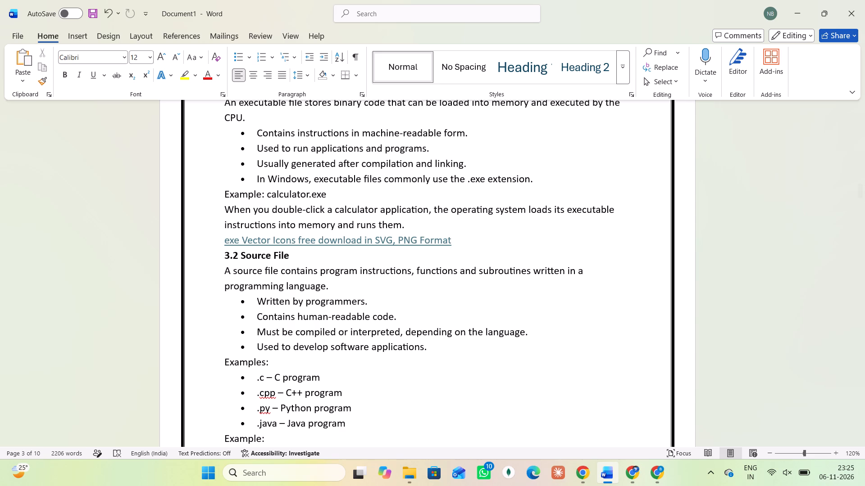
pyautogui.scroll(-1, 456, 363)
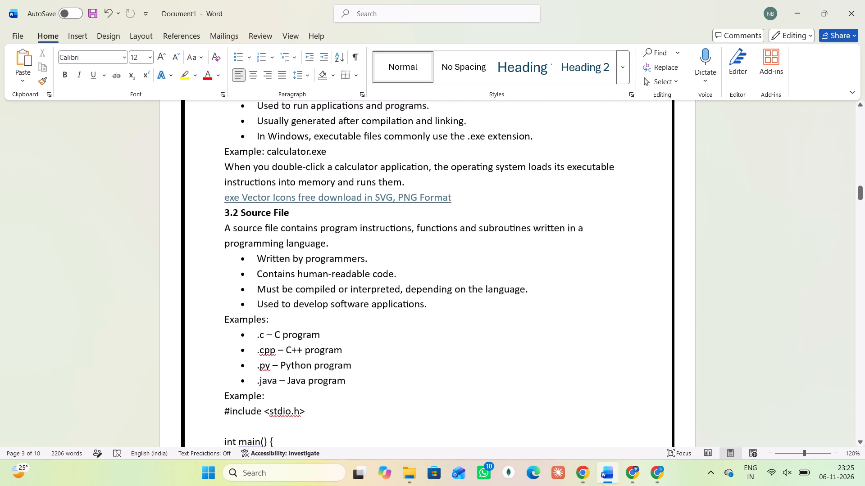
pyautogui.scroll(-2, 456, 363)
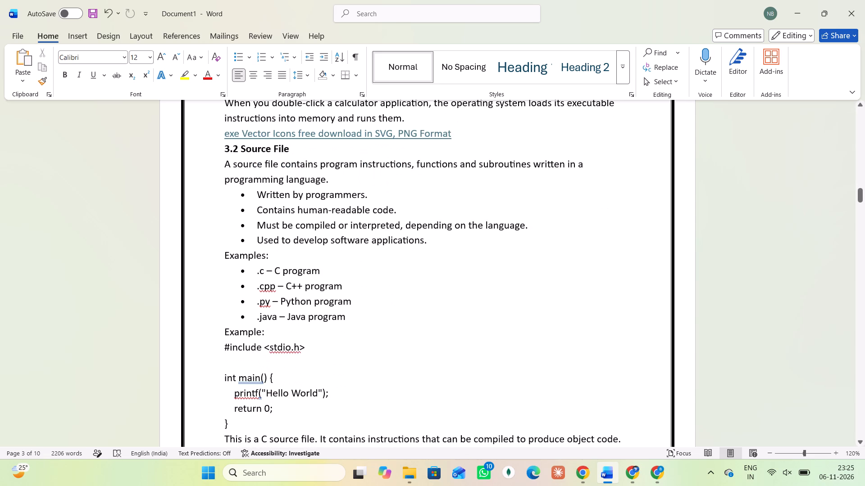
pyautogui.scroll(-1, 456, 363)
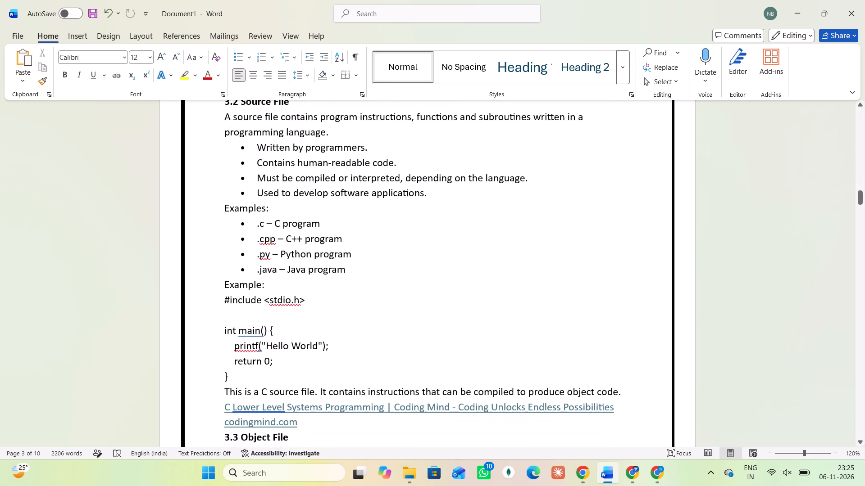
pyautogui.scroll(-1, 456, 363)
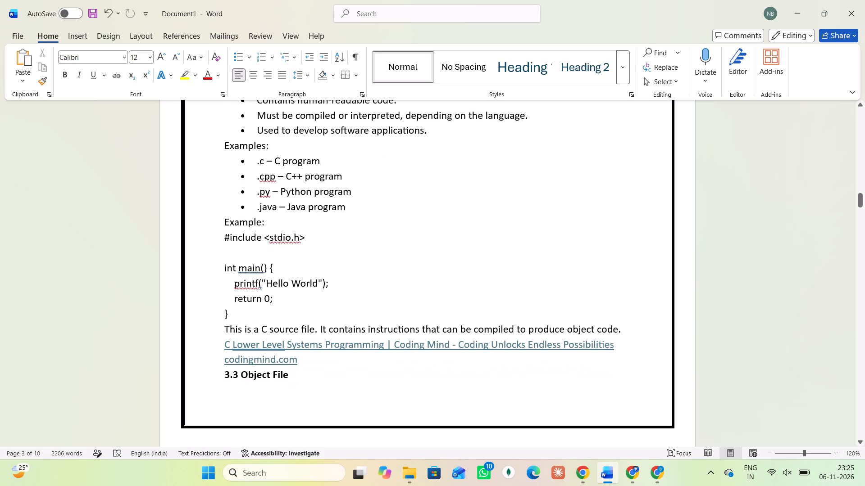
pyautogui.moveTo(304, 361); pyautogui.dragTo(237, 355)
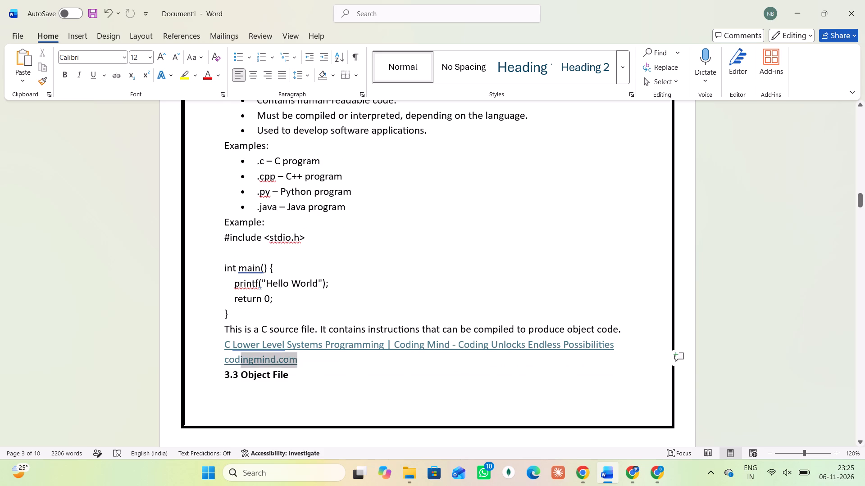
pyautogui.moveTo(237, 355); pyautogui.dragTo(219, 346)
pyautogui.press('BackSpace')
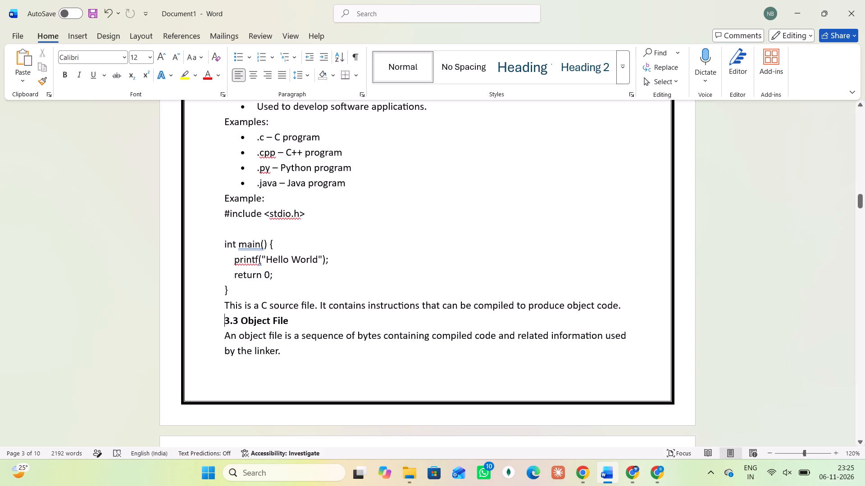
# Review the Word notes from section 3.1 Executable File through the start of section 3.3 Object File.
pyautogui.scroll(2, 298, 369)
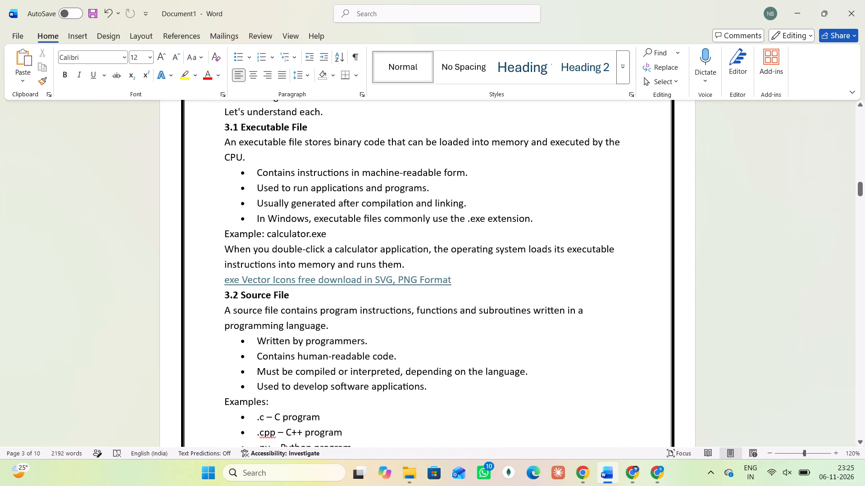
pyautogui.click(298, 369)
pyautogui.scroll(-2, 298, 369)
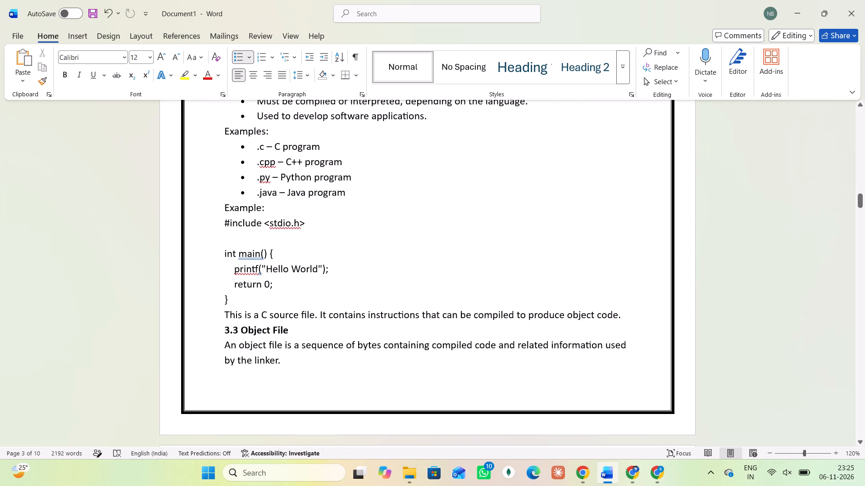
pyautogui.scroll(1, 298, 369)
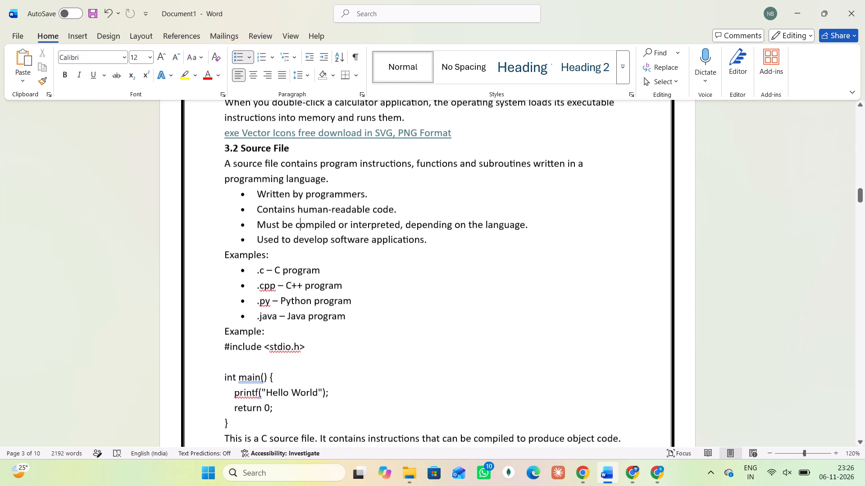
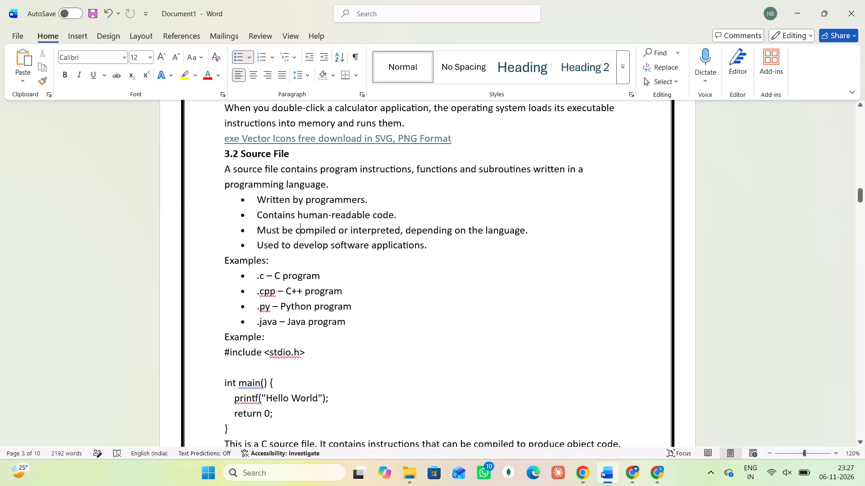
# Review the Word notes from section 3.2 Source File through section 3.4 Text File.
pyautogui.scroll(-1, 305, 310)
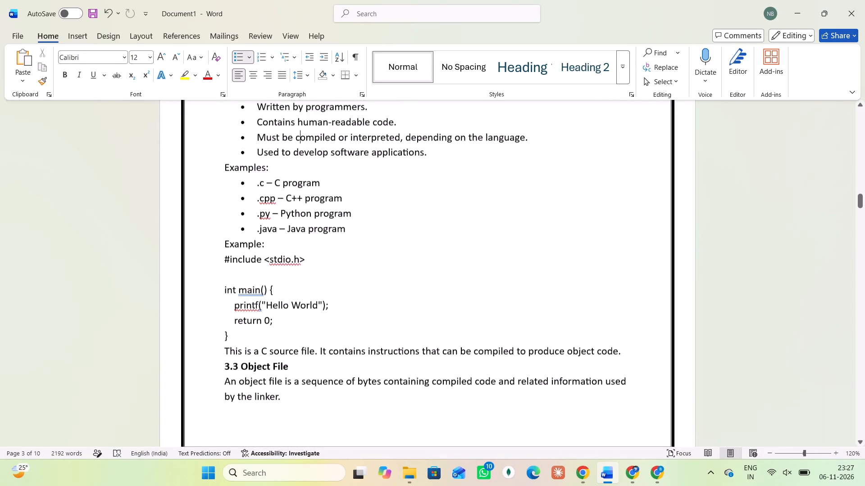
pyautogui.scroll(-2, 305, 310)
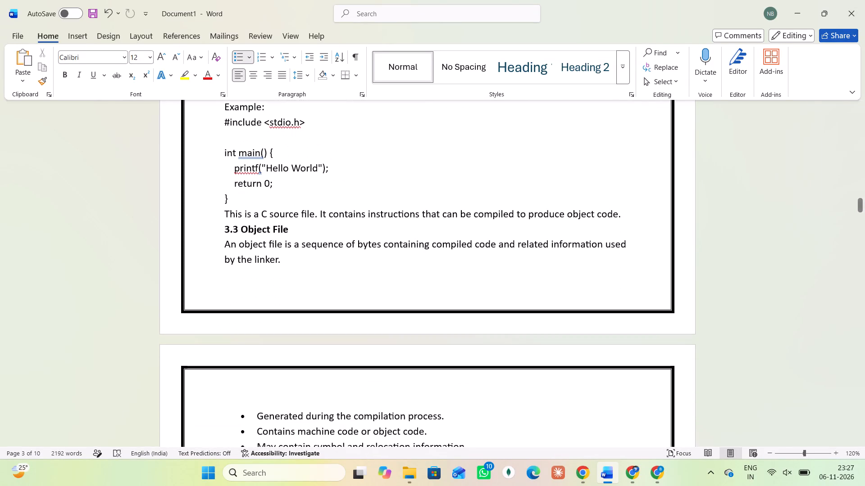
pyautogui.scroll(-1, 303, 278)
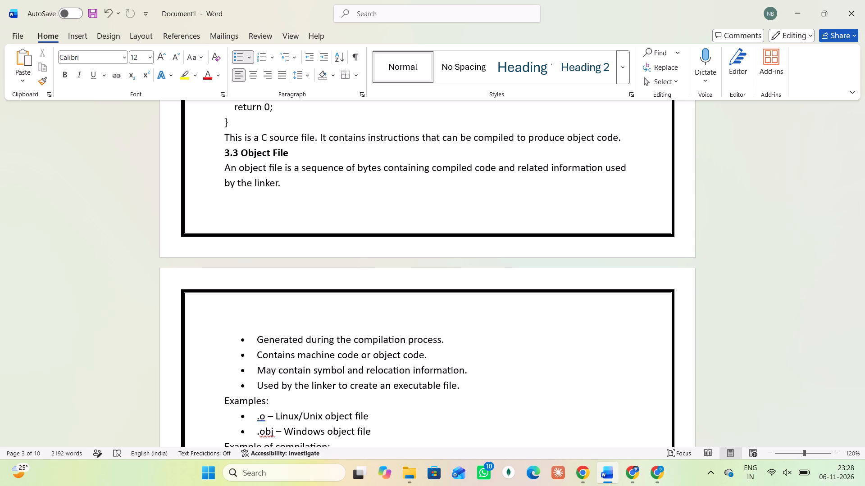
pyautogui.scroll(-1, 303, 278)
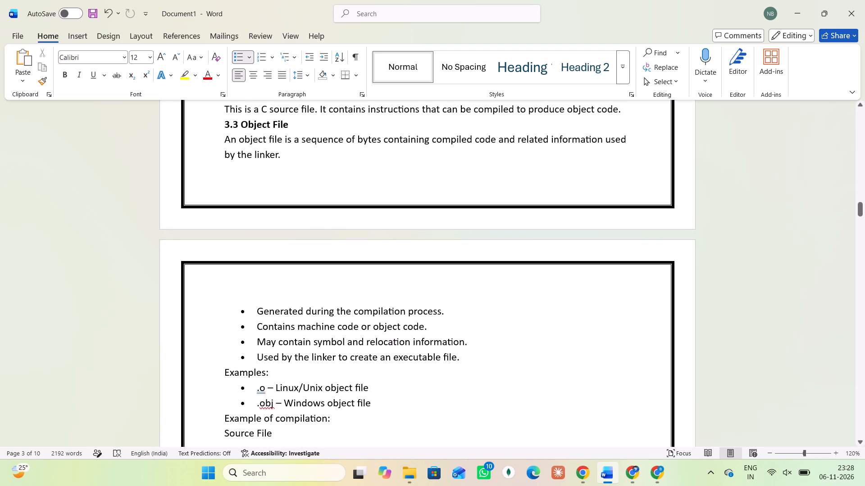
pyautogui.scroll(-1, 345, 328)
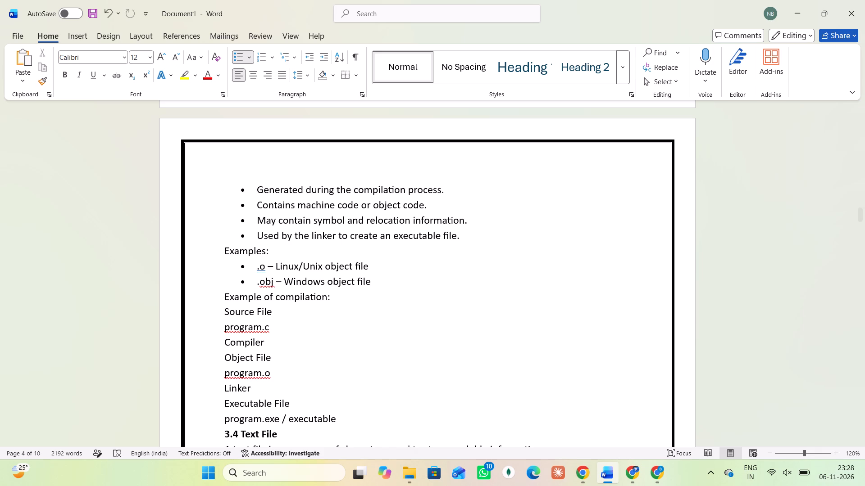
pyautogui.scroll(-1, 345, 322)
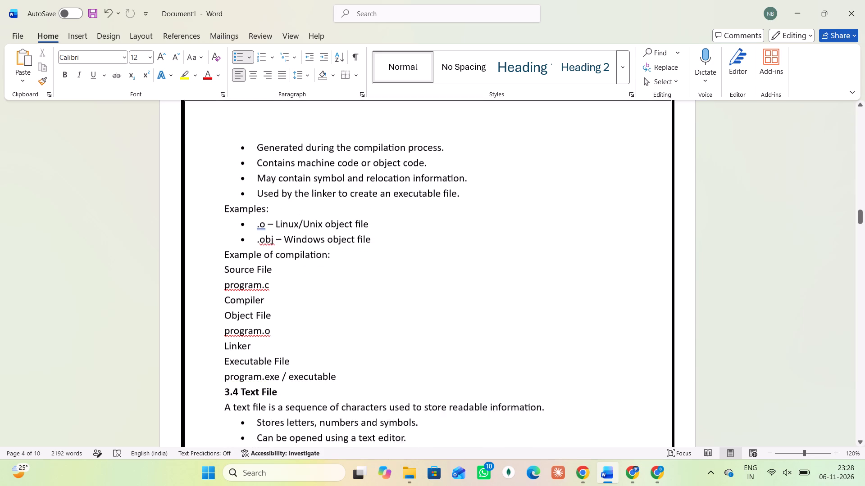
pyautogui.scroll(-1, 345, 322)
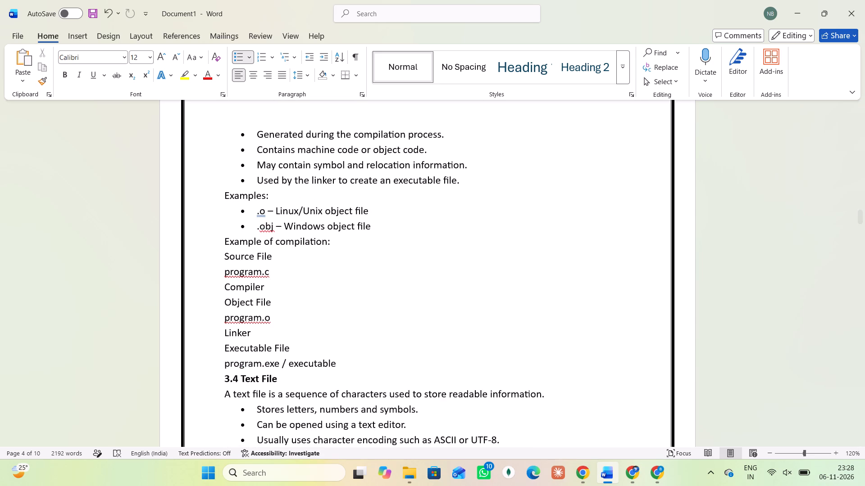
pyautogui.scroll(2, 345, 322)
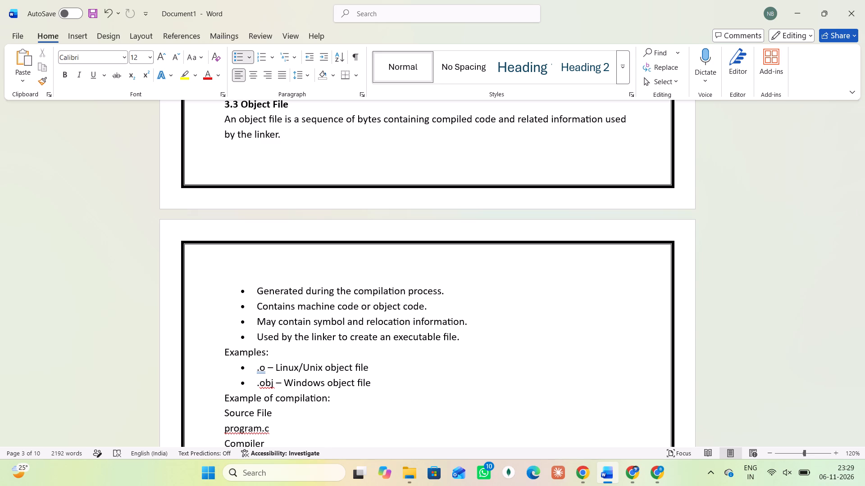
pyautogui.scroll(-2, 345, 322)
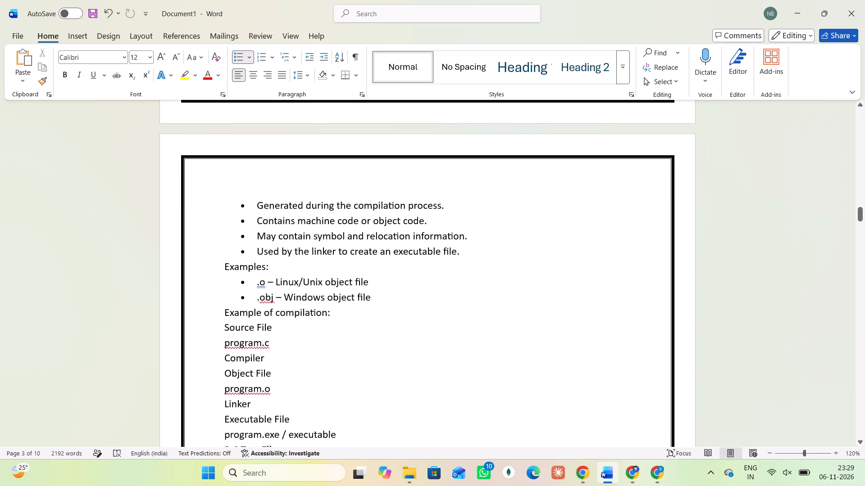
pyautogui.scroll(-2, 345, 322)
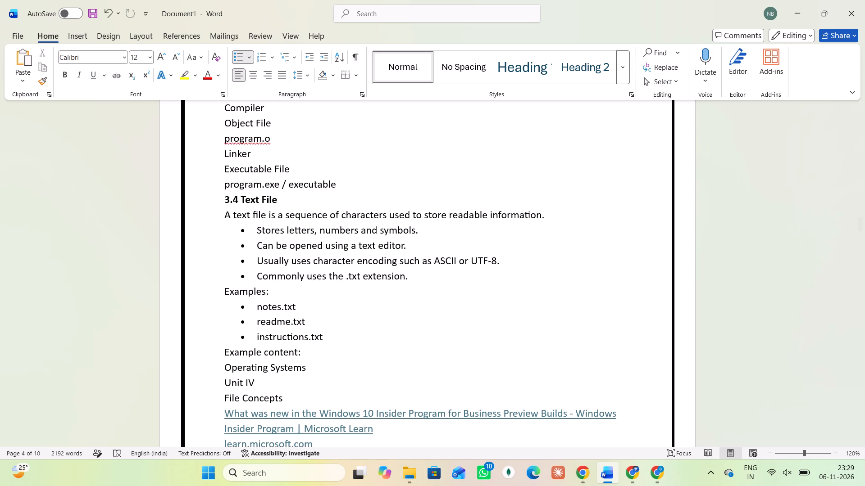
# Delete the "Example content:" lines and the Microsoft Learn link lines between the instructions.txt bullet and the 3.5 Image File heading.
pyautogui.scroll(-1, 345, 322)
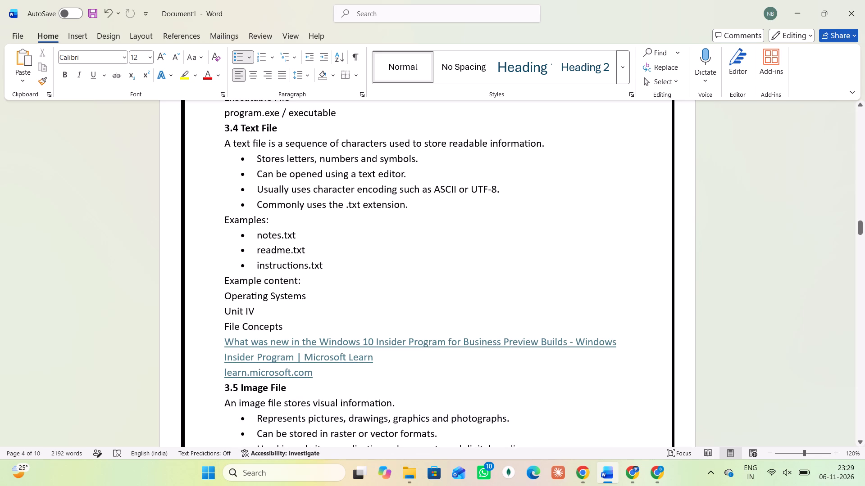
pyautogui.moveTo(321, 371); pyautogui.dragTo(219, 309)
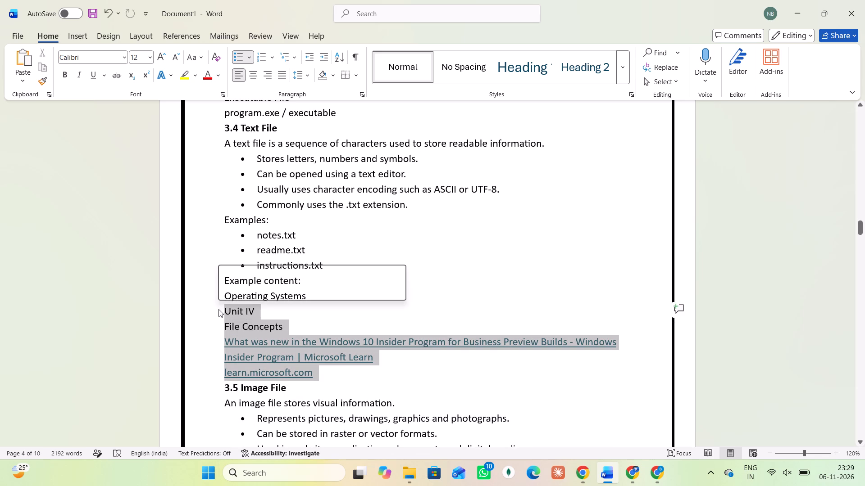
pyautogui.press('BackSpace')
pyautogui.moveTo(318, 301); pyautogui.dragTo(287, 294)
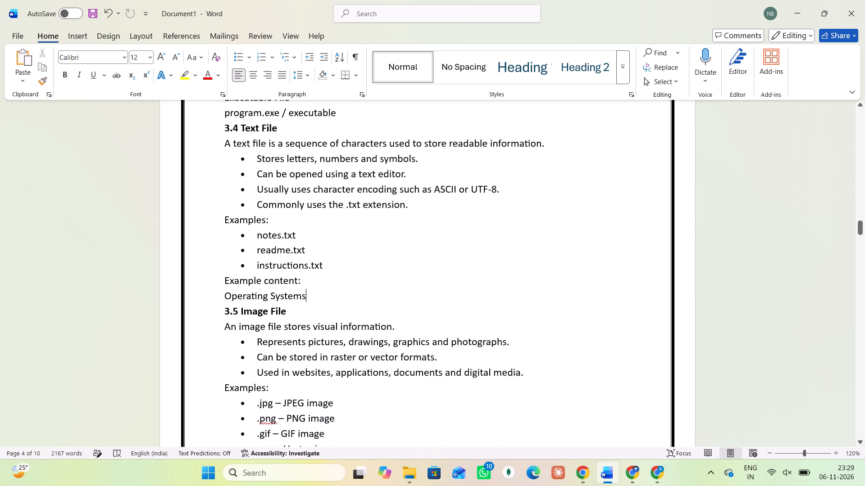
pyautogui.moveTo(287, 294); pyautogui.dragTo(232, 282)
pyautogui.press('BackSpace')
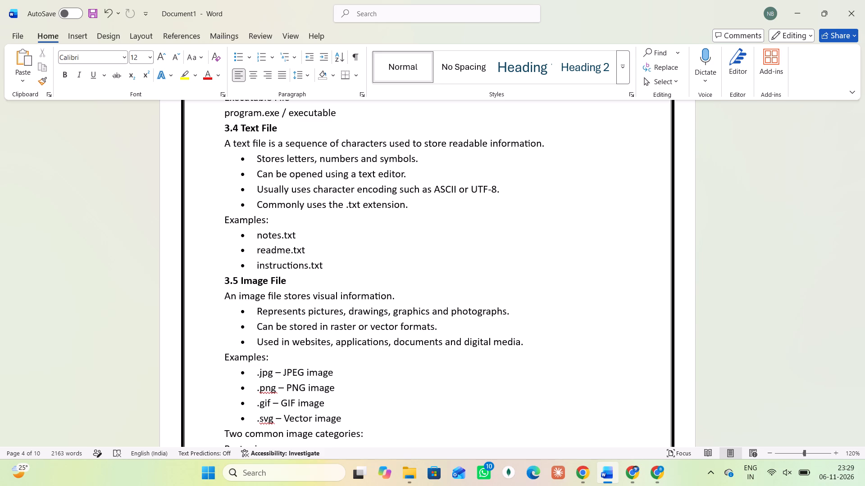
# Delete the three link lines and the stray "9" below the "Example: SVG." bullet in section 3.5 Image File.
pyautogui.scroll(-1, 232, 282)
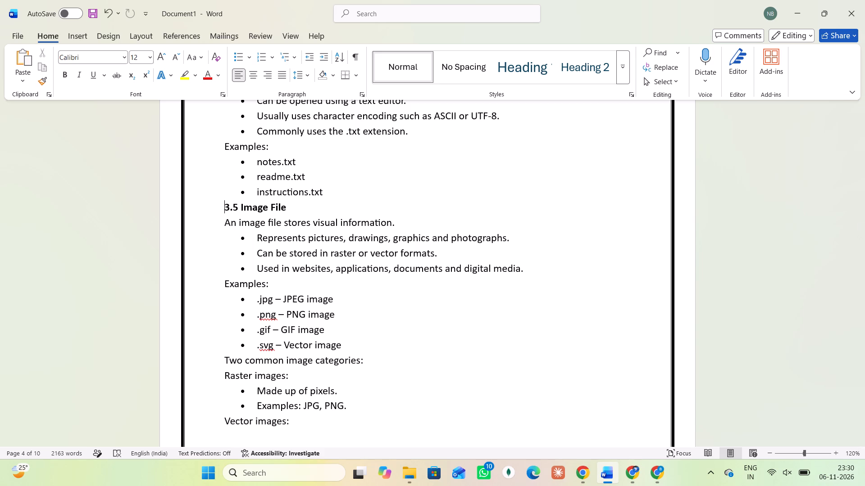
pyautogui.scroll(-1, 239, 312)
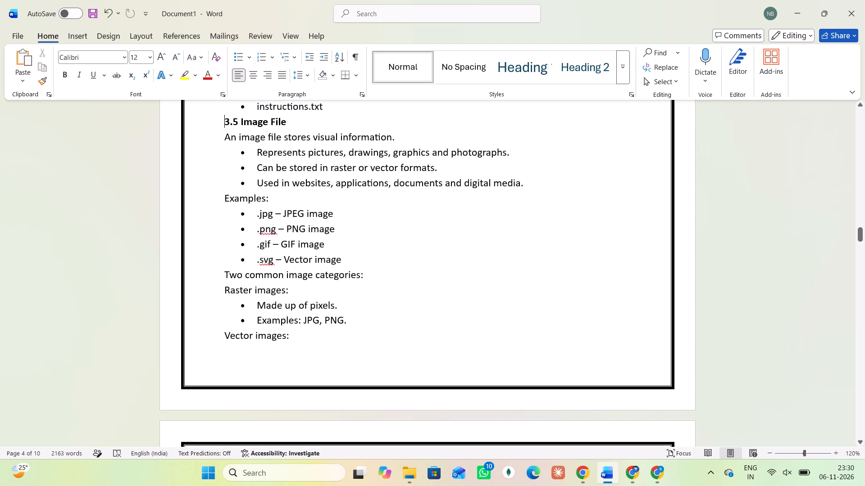
pyautogui.scroll(-1, 239, 312)
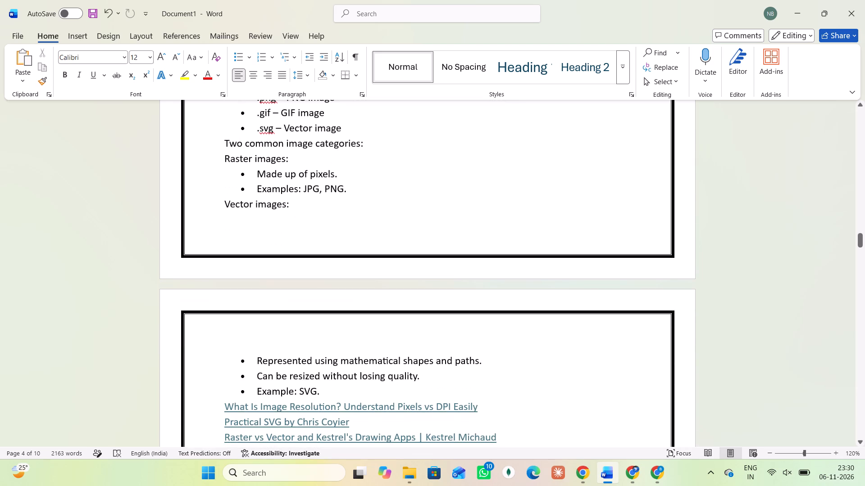
pyautogui.scroll(1, 239, 312)
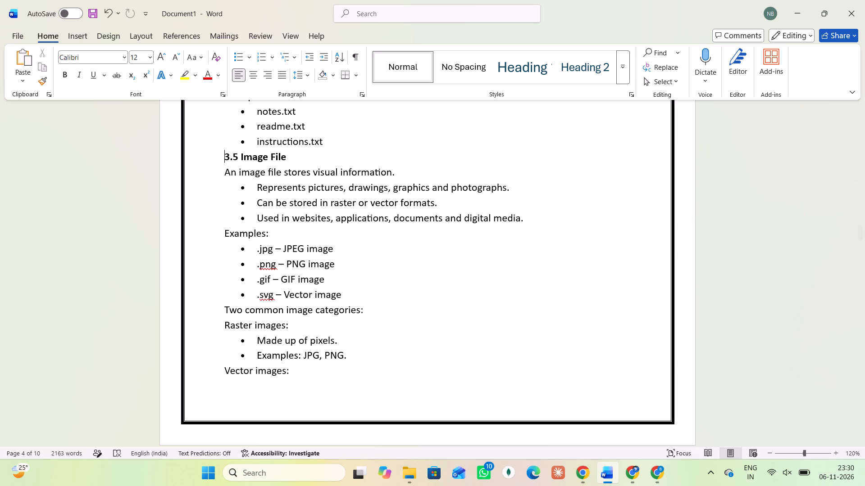
pyautogui.scroll(-1, 239, 312)
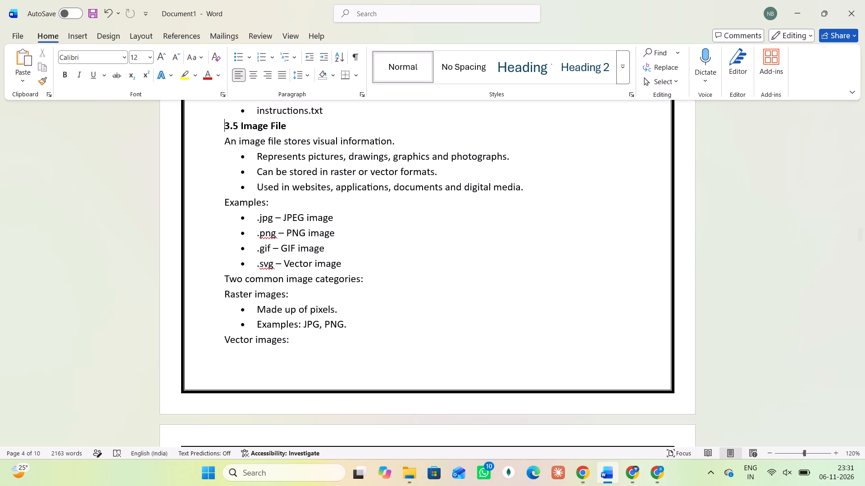
pyautogui.scroll(-2, 239, 312)
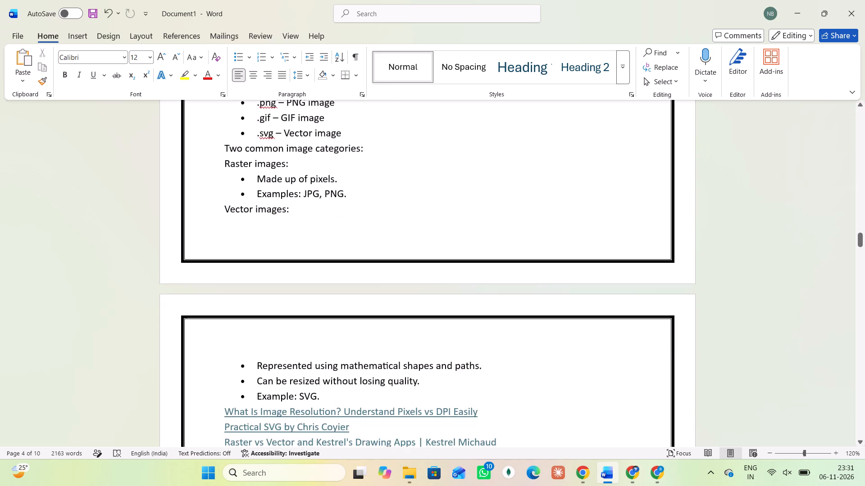
pyautogui.scroll(-1, 239, 312)
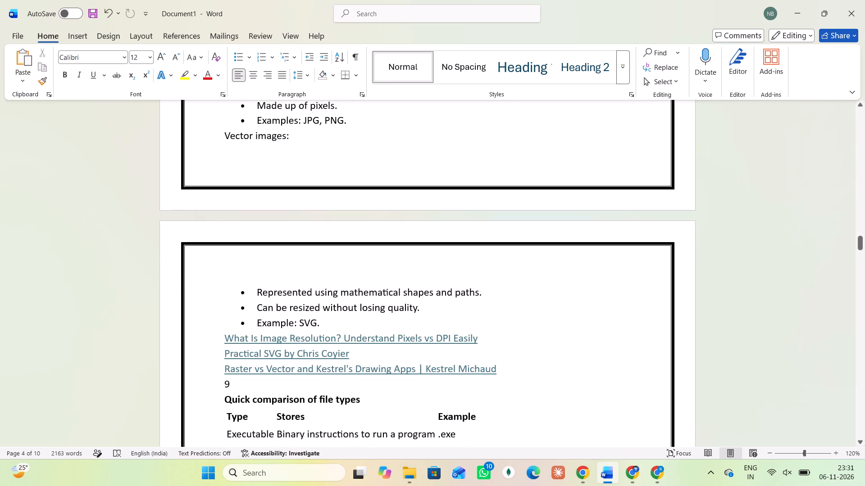
pyautogui.moveTo(256, 381); pyautogui.dragTo(224, 341)
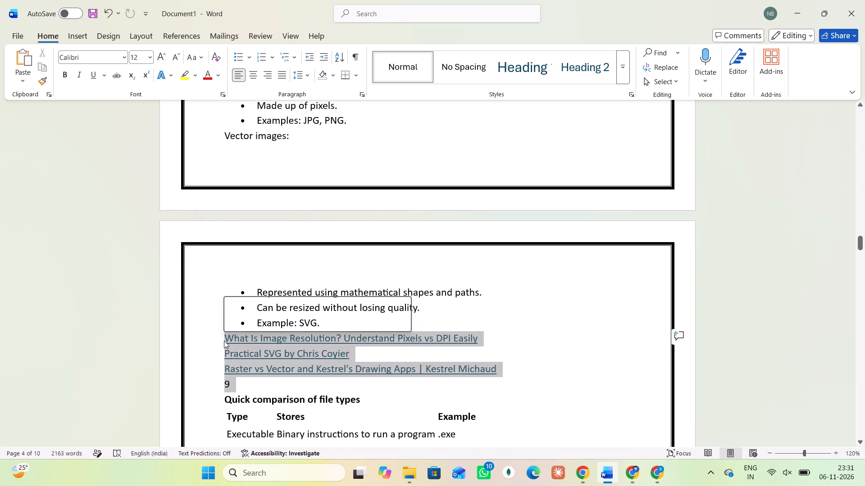
pyautogui.press('BackSpace')
# Delete the "Quick comparison of file types" heading together with its table above section 4.
pyautogui.scroll(-1, 285, 359)
pyautogui.scroll(1, 285, 359)
pyautogui.moveTo(486, 333); pyautogui.dragTo(284, 277)
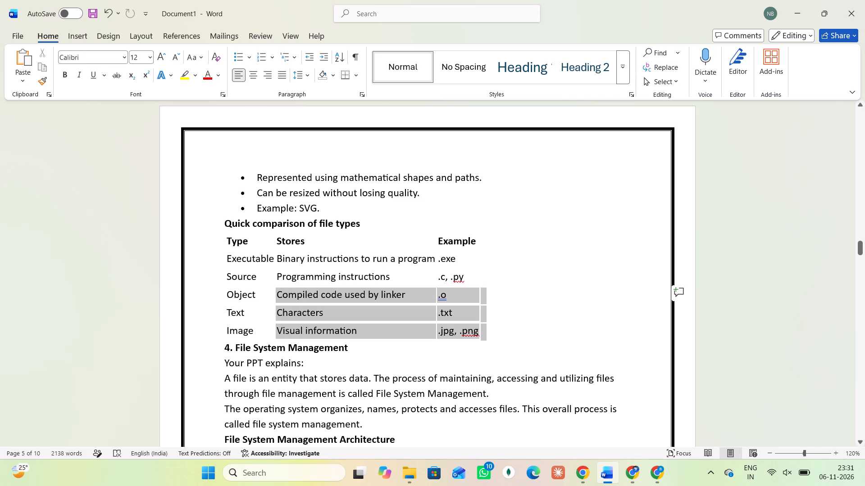
pyautogui.moveTo(284, 277); pyautogui.dragTo(224, 230)
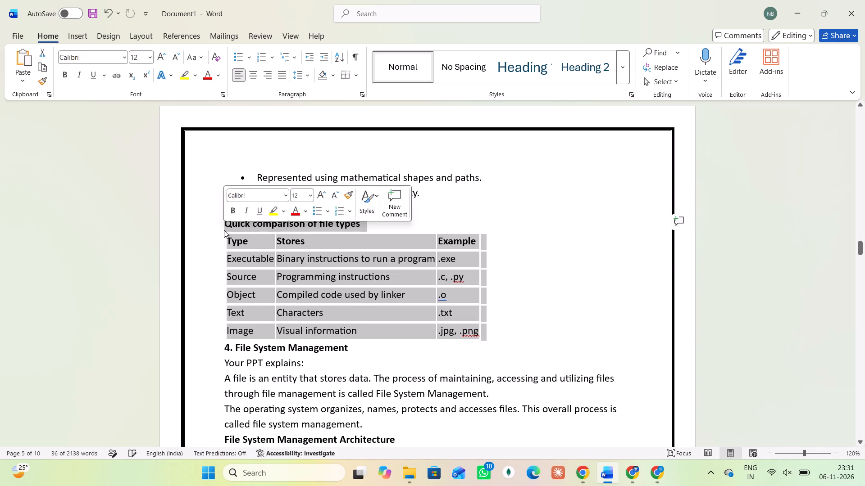
pyautogui.press('BackSpace')
# Delete the "Your PPT explains:" line under the 4. File System Management heading.
pyautogui.scroll(2, 287, 268)
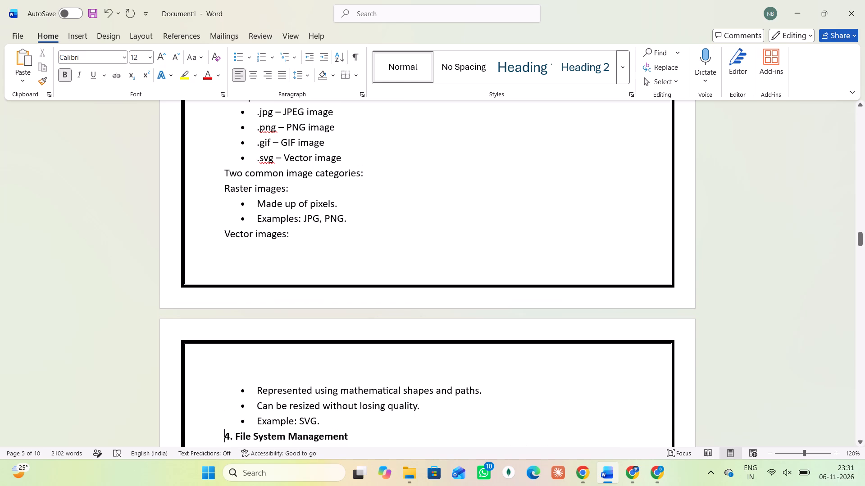
pyautogui.scroll(1, 287, 268)
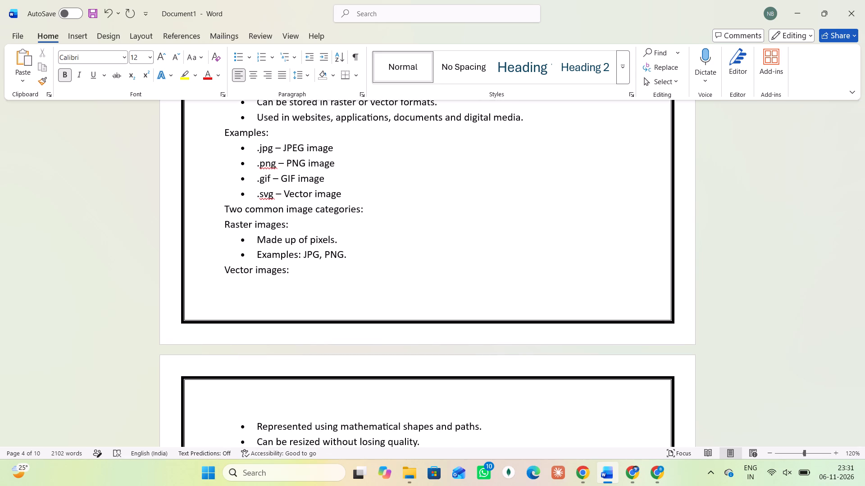
pyautogui.scroll(-1, 287, 268)
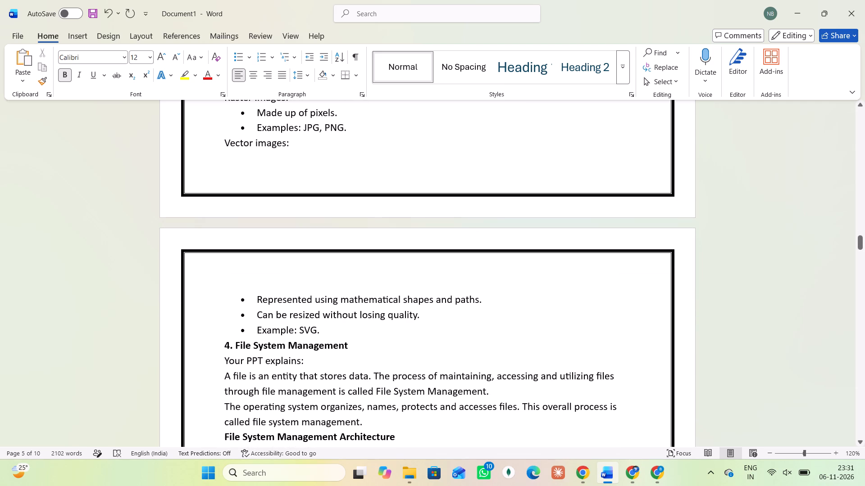
pyautogui.scroll(-1, 287, 268)
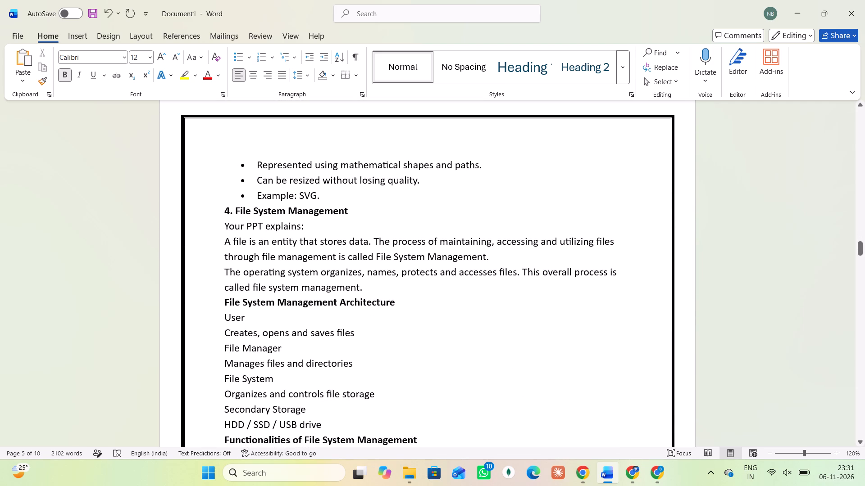
pyautogui.moveTo(306, 220); pyautogui.dragTo(226, 221)
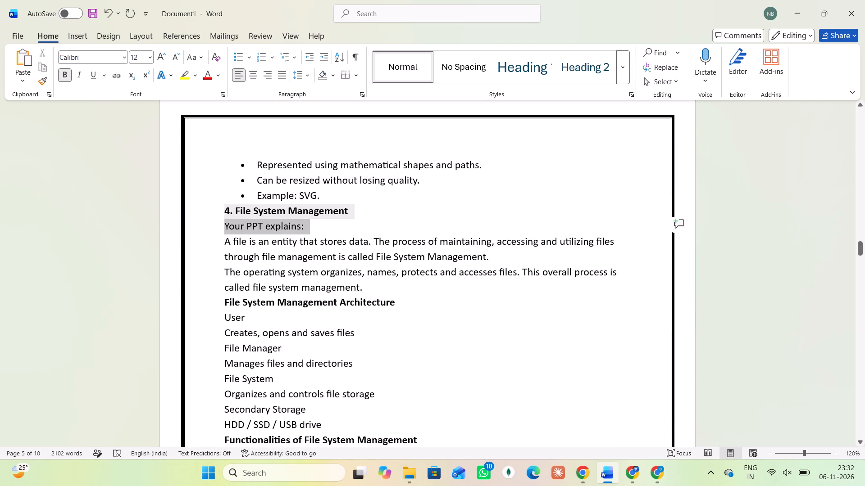
pyautogui.moveTo(226, 221); pyautogui.dragTo(226, 226)
pyautogui.press('BackSpace')
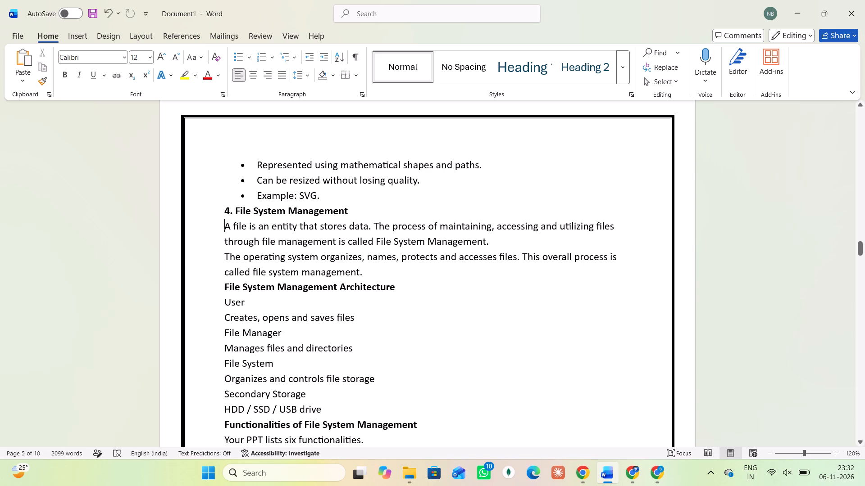
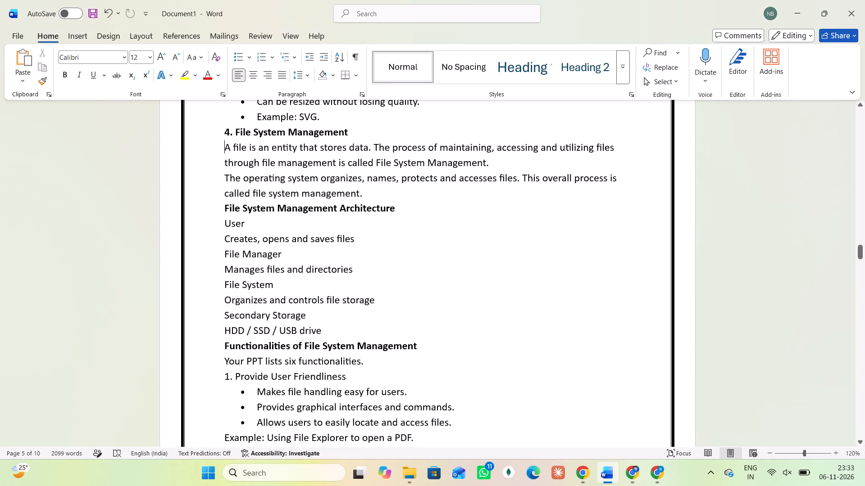
pyautogui.moveTo(328, 334); pyautogui.dragTo(221, 210, button='right')
pyautogui.hotkey('ctrl', 'v')
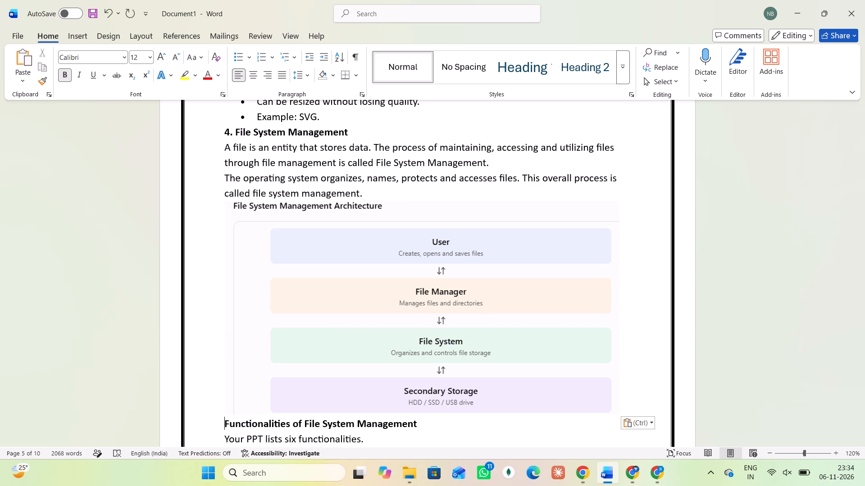
pyautogui.moveTo(291, 240); pyautogui.dragTo(286, 245)
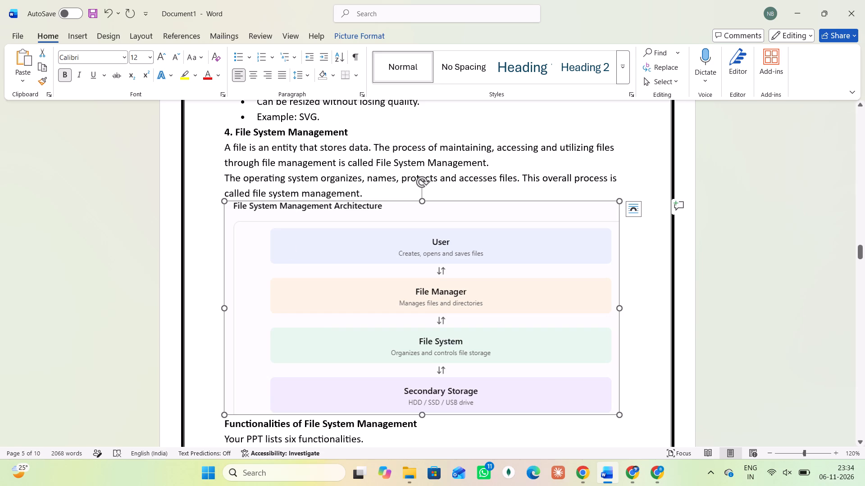
# Delete the "Your PPT lists six functionalities." line under the Functionalities of File System Management heading.
pyautogui.scroll(-1, 370, 265)
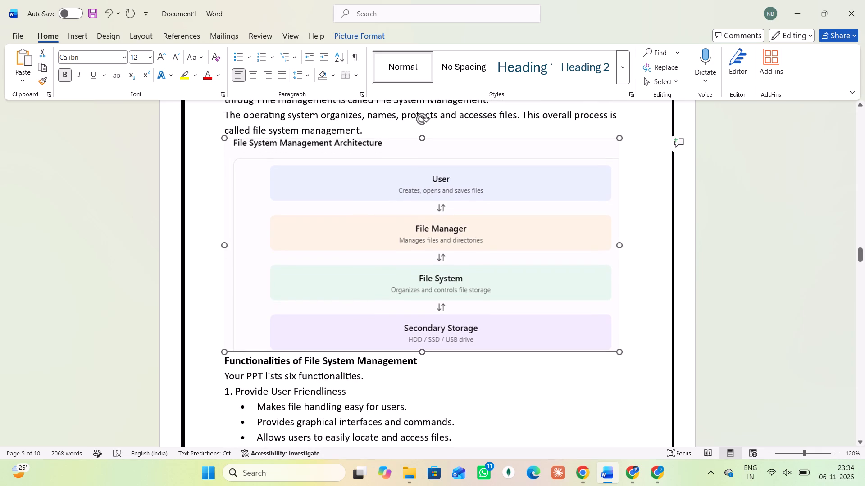
pyautogui.scroll(-1, 370, 265)
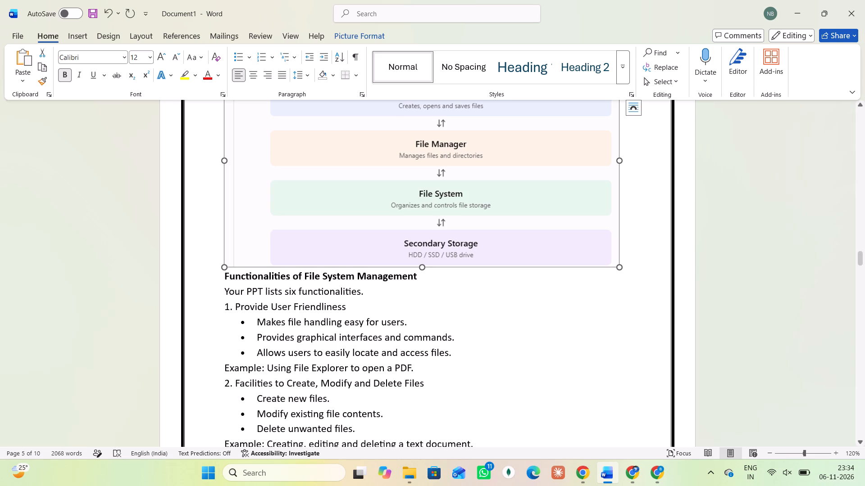
pyautogui.moveTo(368, 295); pyautogui.dragTo(224, 293)
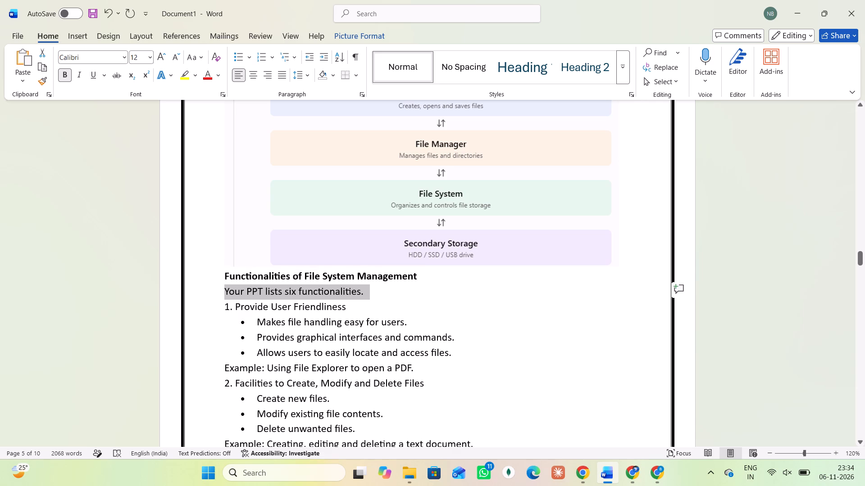
pyautogui.moveTo(224, 293); pyautogui.dragTo(223, 293)
pyautogui.press('BackSpace')
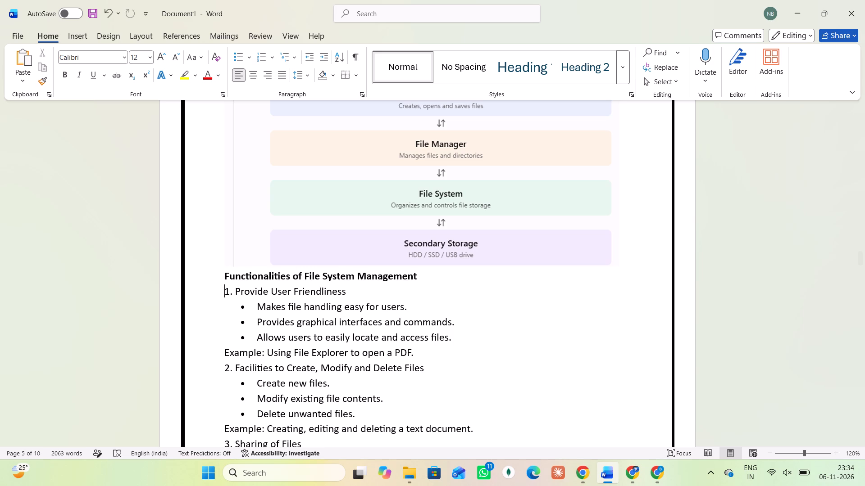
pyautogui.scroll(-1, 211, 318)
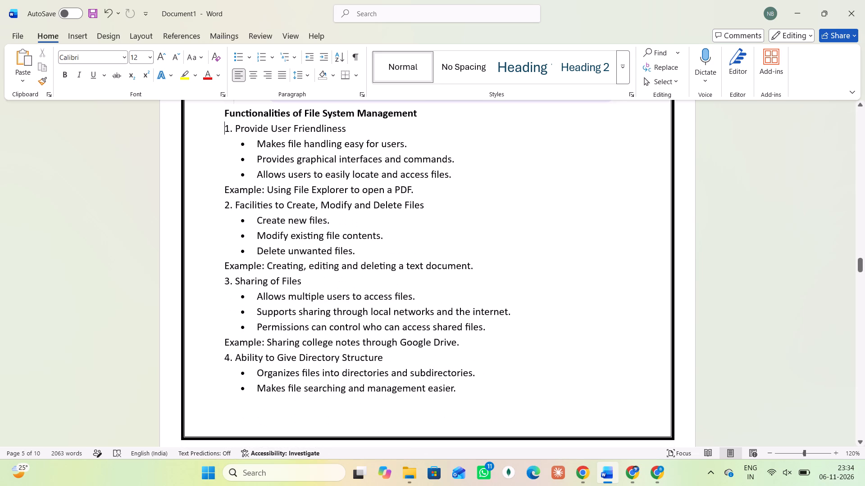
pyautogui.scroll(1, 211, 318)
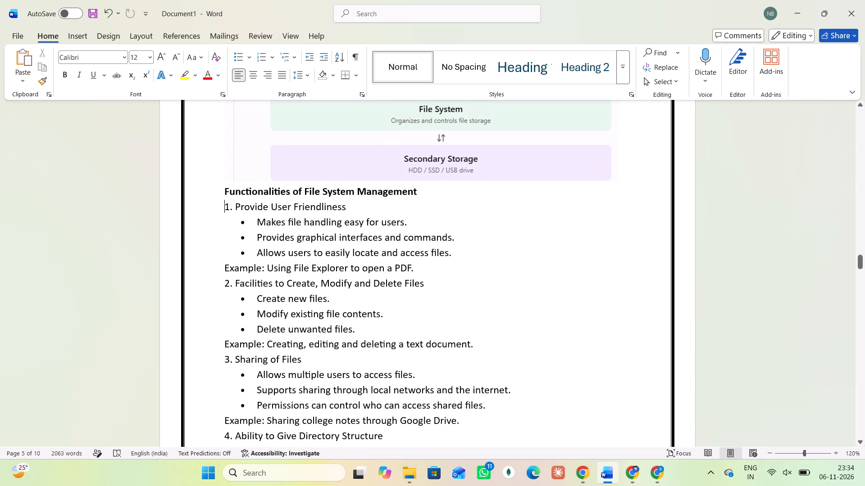
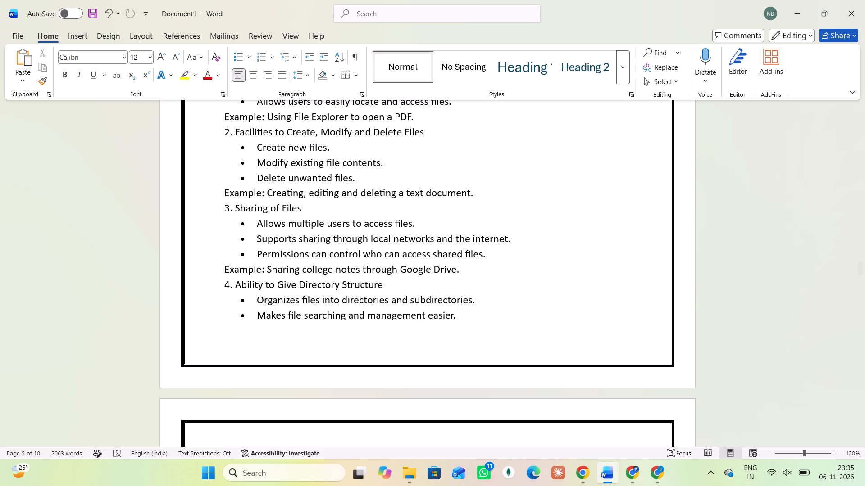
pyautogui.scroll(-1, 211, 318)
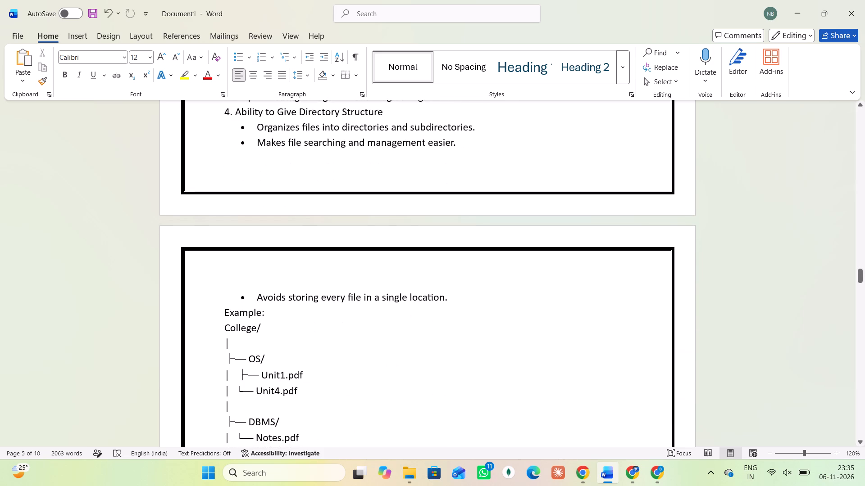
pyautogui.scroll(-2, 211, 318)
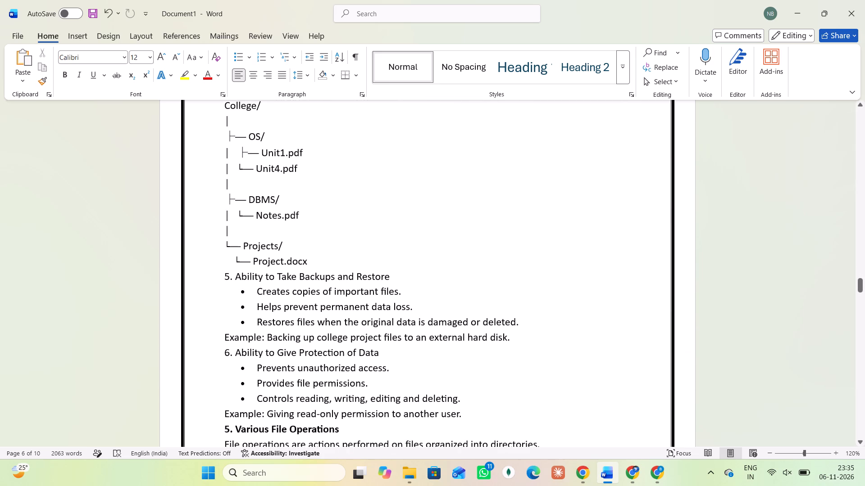
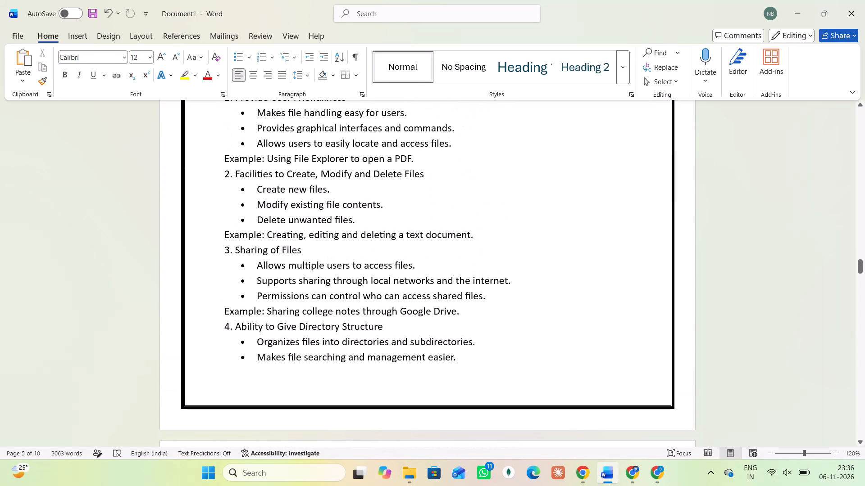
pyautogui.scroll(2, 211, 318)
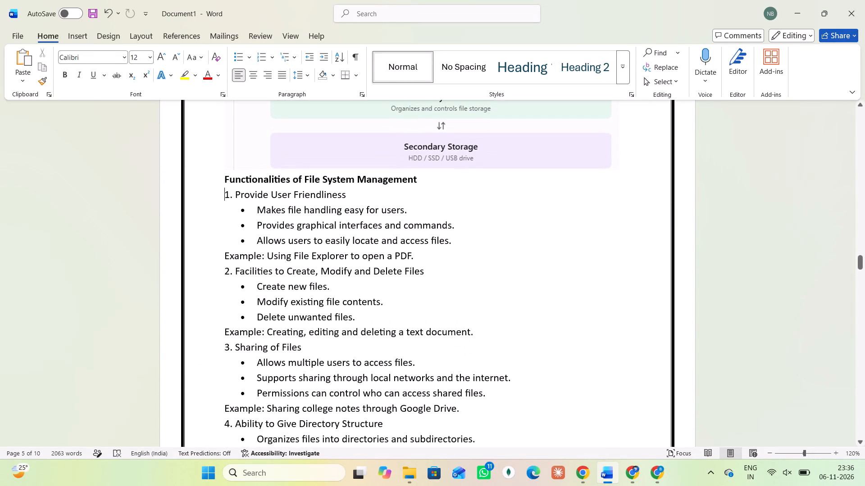
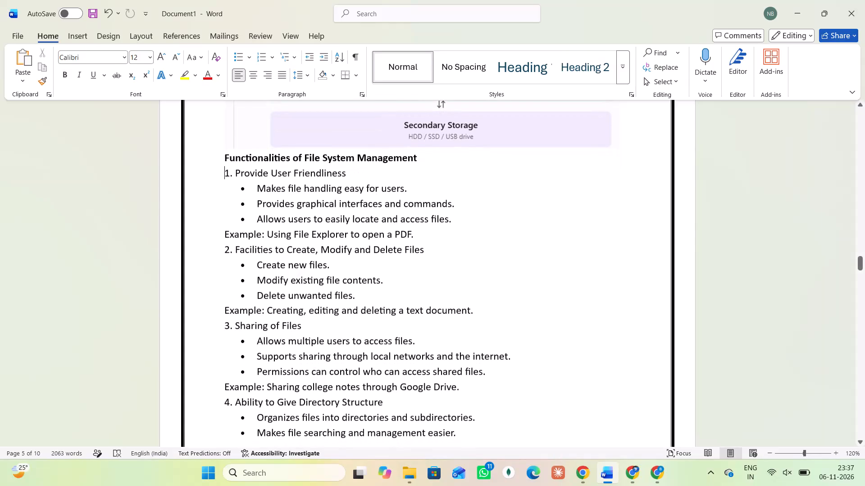
# Read through the Functionalities of File System Management notes, from user friendliness to protection of data, checking for filler and flattened diagrams.
pyautogui.scroll(-2, 248, 341)
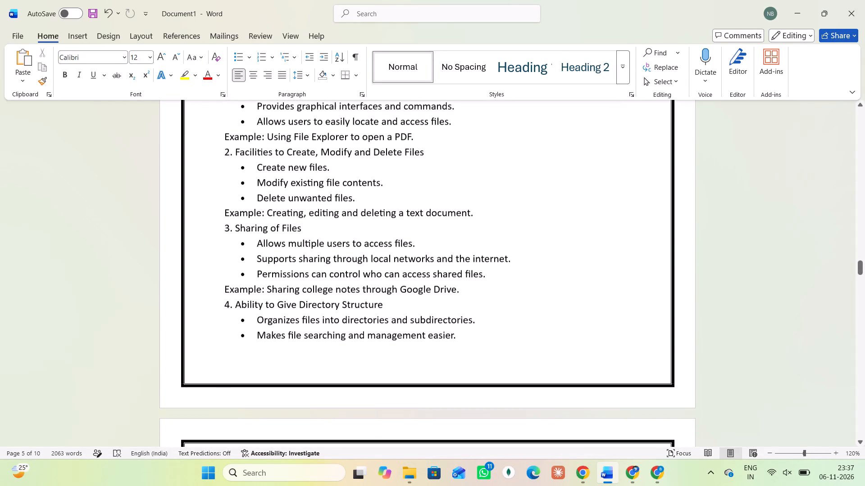
pyautogui.scroll(-1, 248, 341)
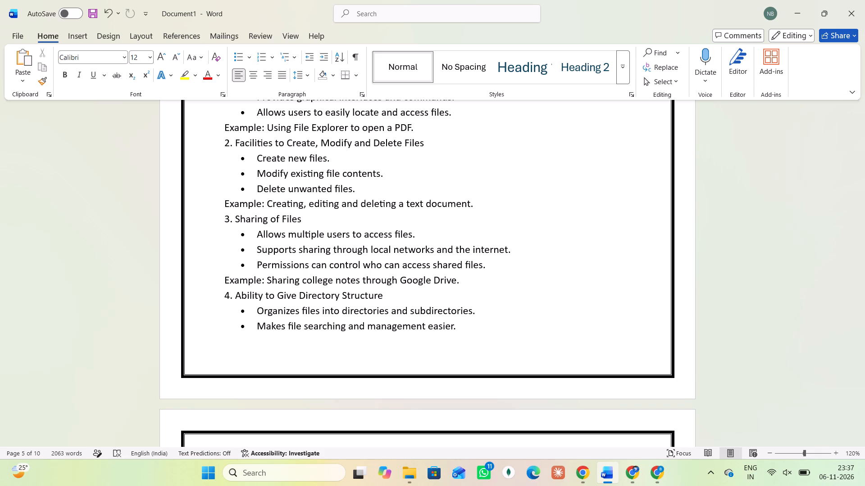
pyautogui.scroll(-3, 248, 341)
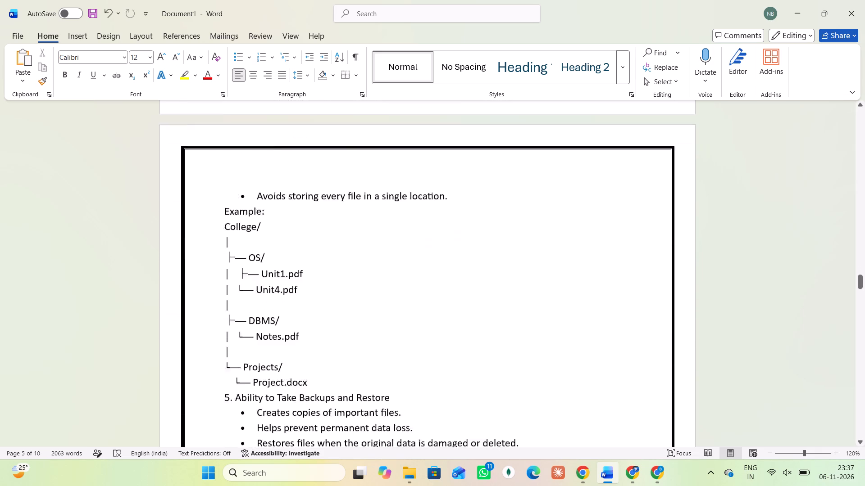
pyautogui.scroll(-1, 248, 341)
pyautogui.scroll(2, 248, 341)
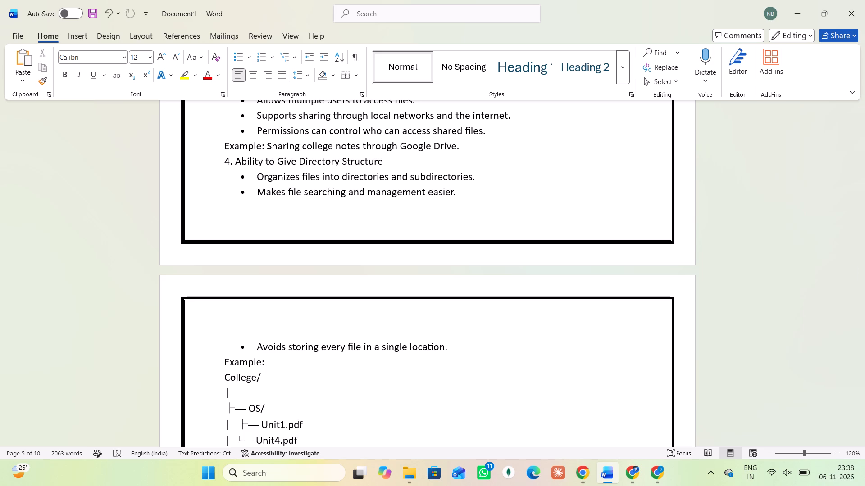
pyautogui.scroll(-1, 235, 344)
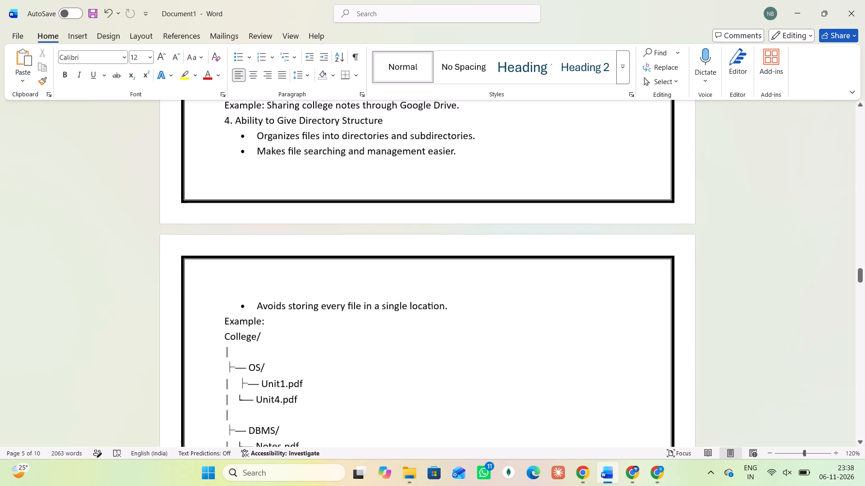
pyautogui.scroll(-1, 235, 344)
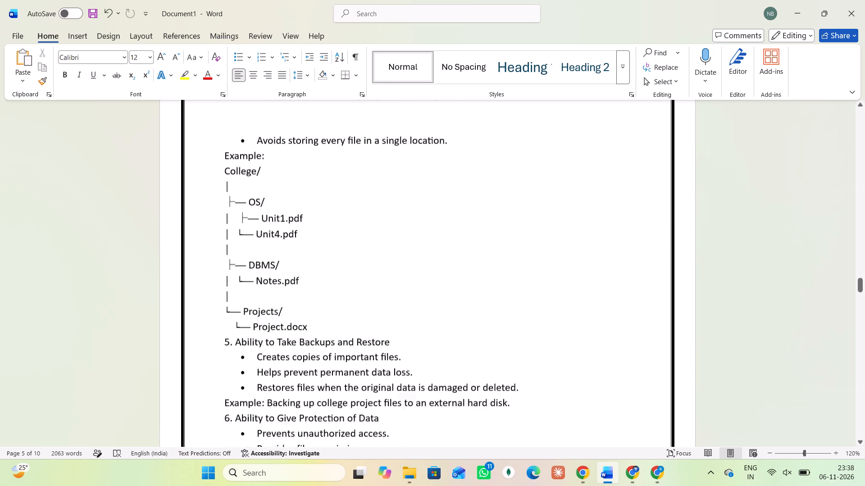
pyautogui.scroll(-1, 235, 344)
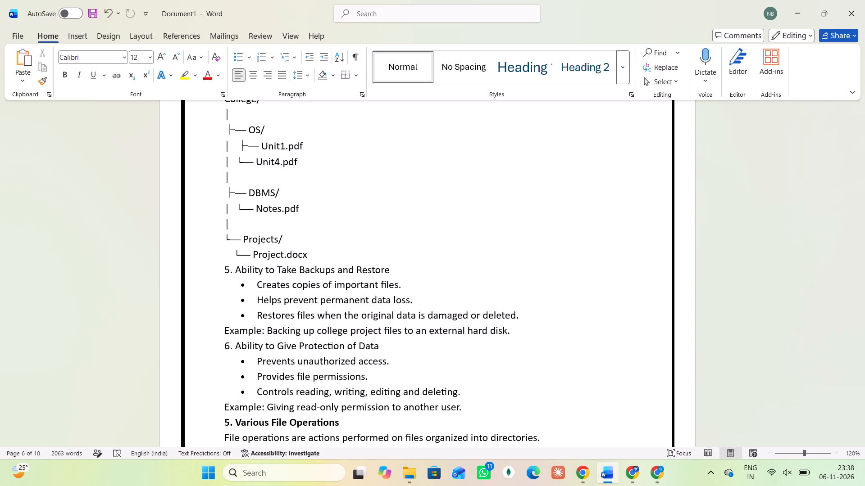
pyautogui.scroll(-1, 277, 346)
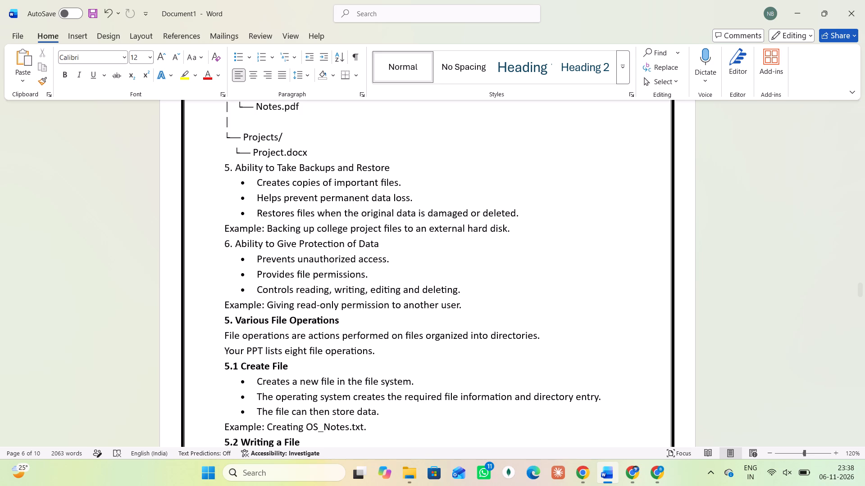
# Review section 5, Various File Operations, from 5.1 Create File to 5.8 Open a File, for content needing cleanup.
pyautogui.scroll(-1, 291, 357)
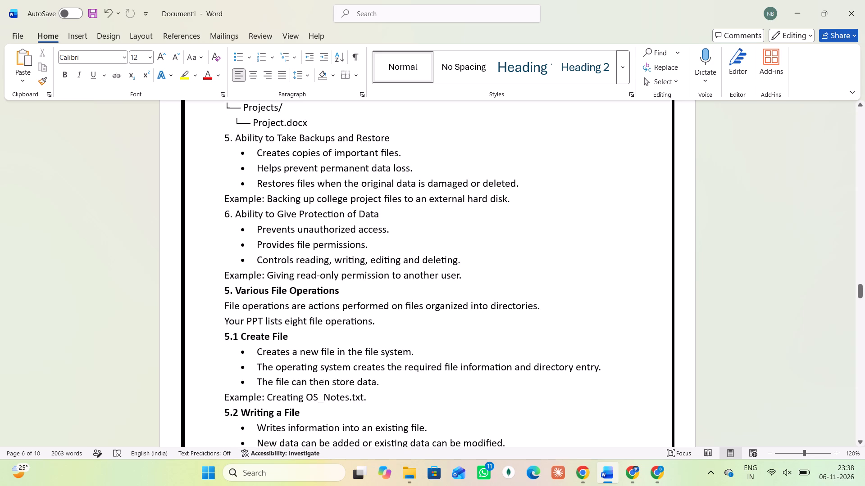
pyautogui.scroll(-2, 291, 357)
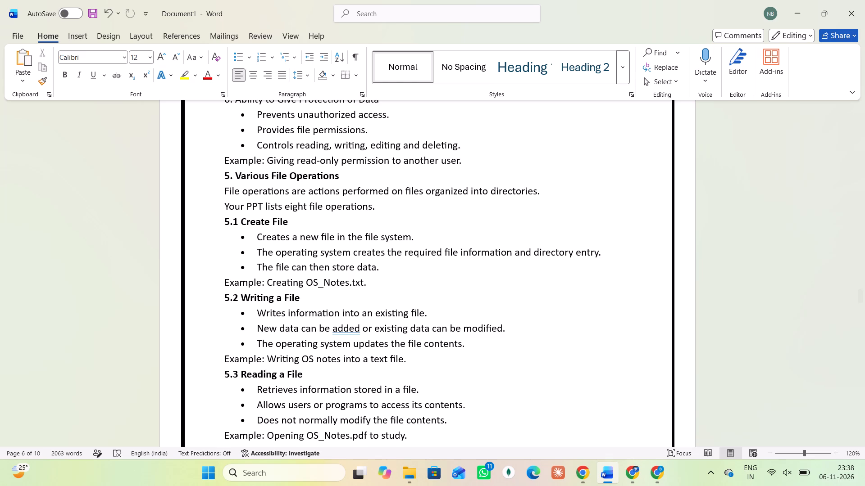
pyautogui.scroll(-1, 291, 357)
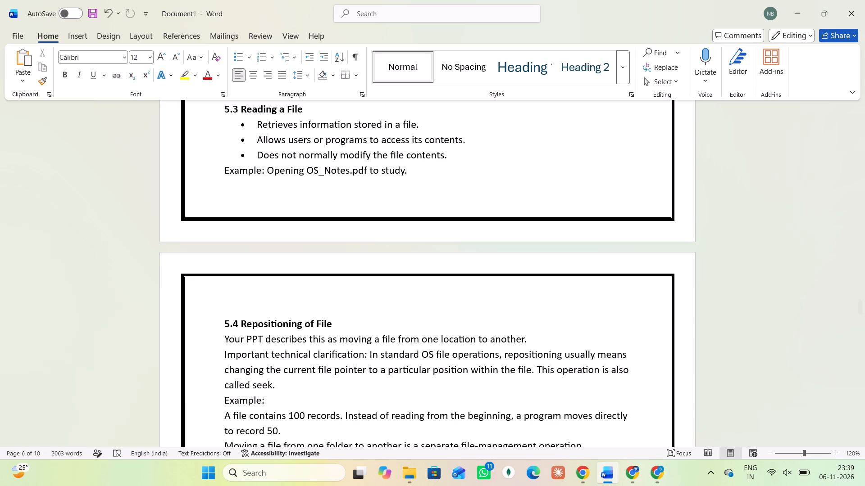
pyautogui.scroll(-1, 291, 357)
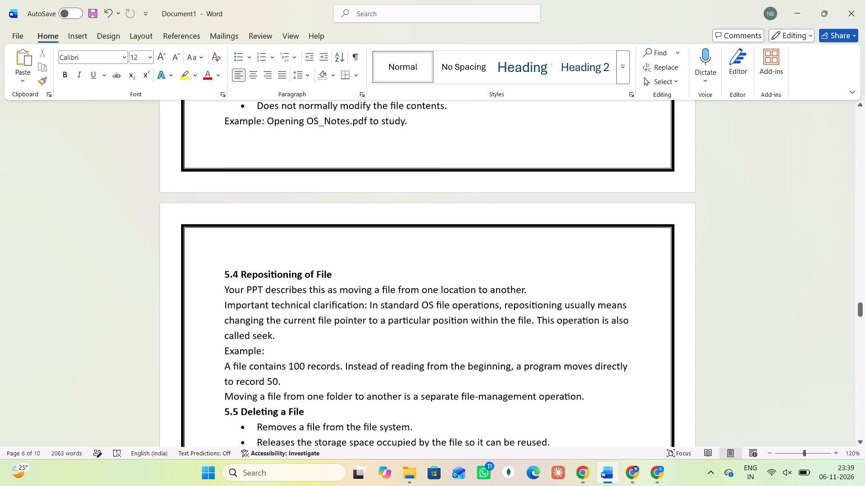
pyautogui.scroll(-2, 291, 357)
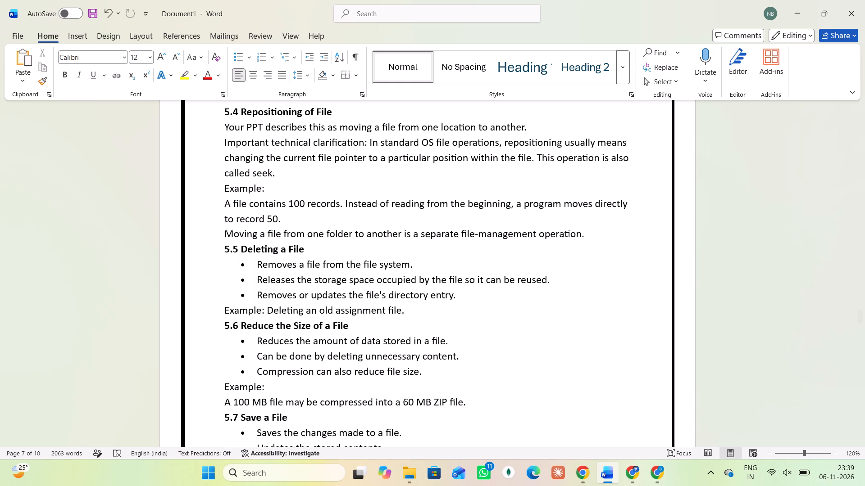
pyautogui.scroll(-1, 291, 357)
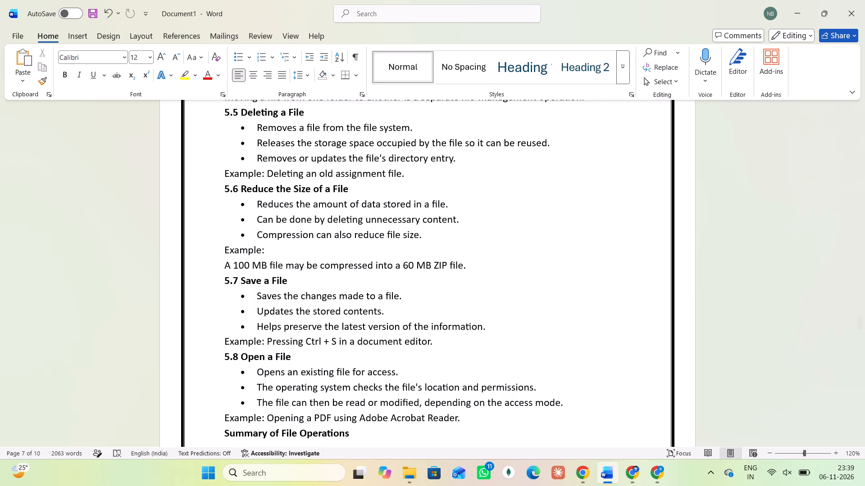
pyautogui.scroll(3, 291, 357)
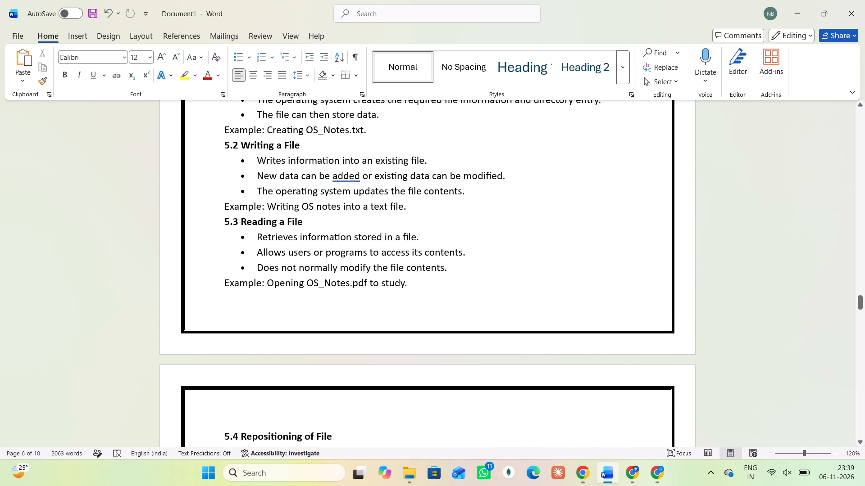
pyautogui.scroll(-1, 291, 357)
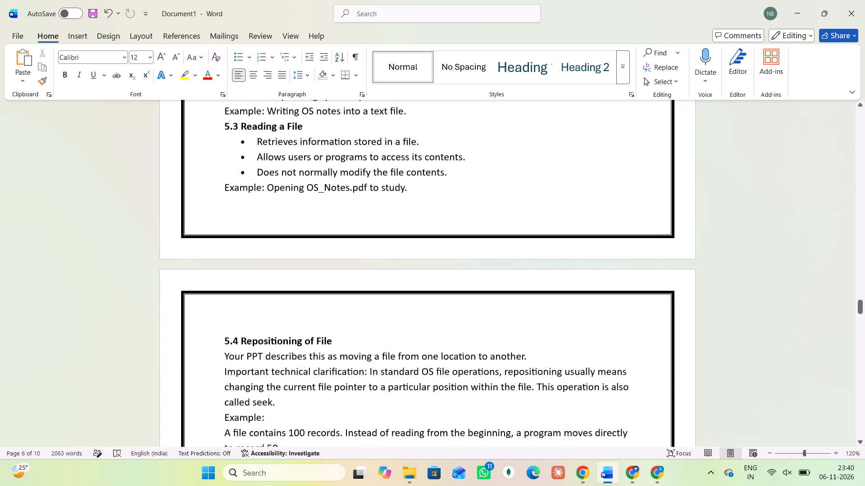
pyautogui.scroll(-3, 291, 357)
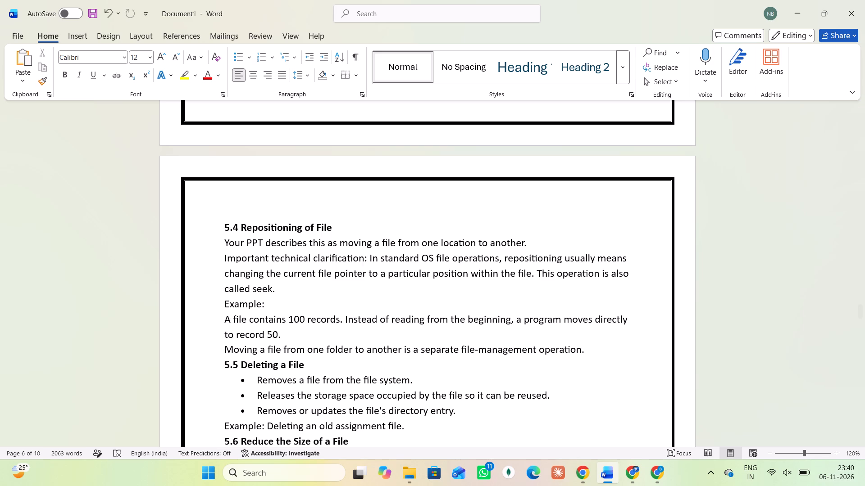
pyautogui.scroll(-1, 314, 337)
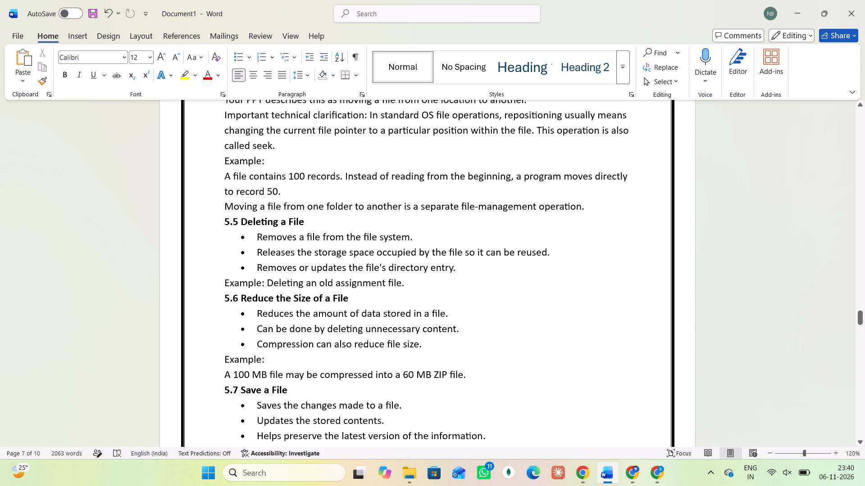
pyautogui.scroll(-2, 314, 337)
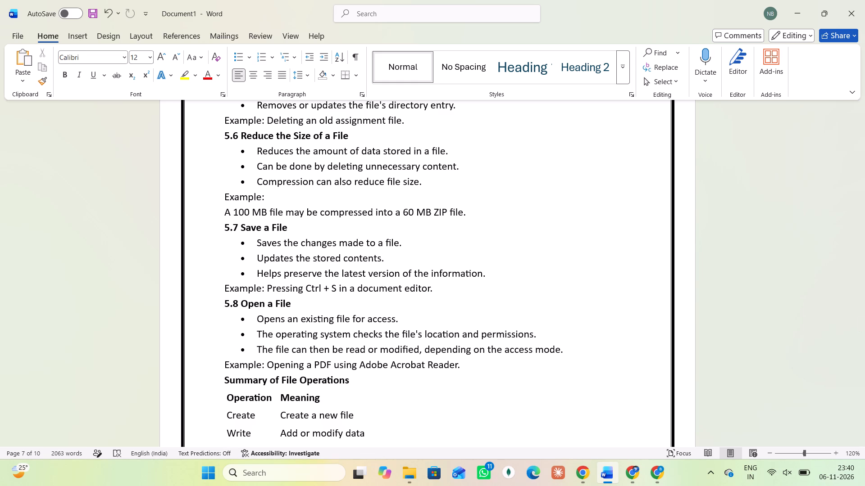
pyautogui.scroll(-1, 314, 337)
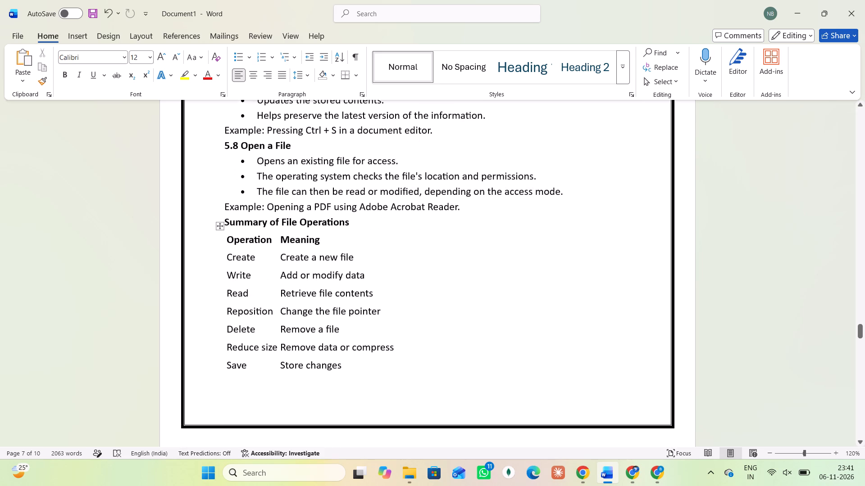
# Delete the "Summary of File Operations" heading together with its whole Operation/Meaning table, including the Open row on the following page.
pyautogui.scroll(-2, 314, 337)
pyautogui.scroll(1, 314, 337)
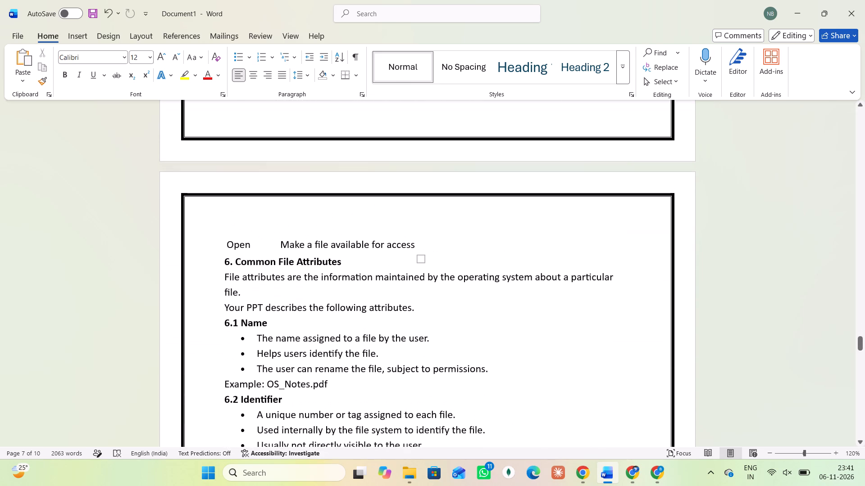
pyautogui.scroll(2, 382, 341)
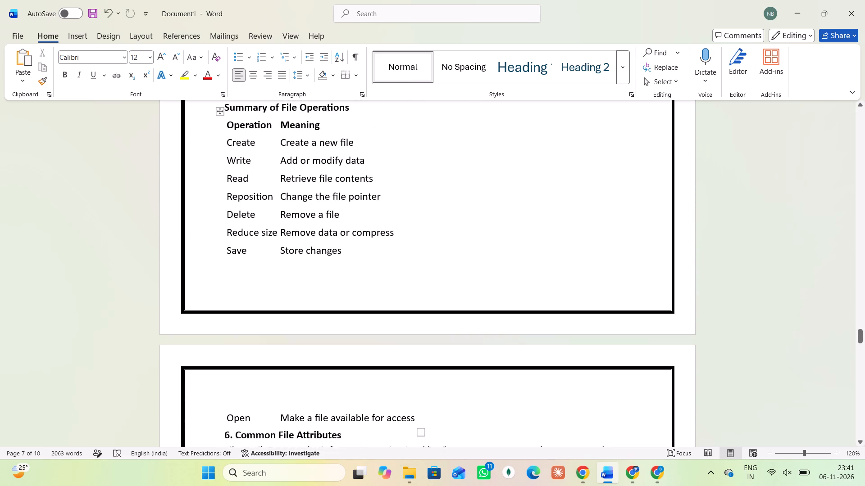
pyautogui.moveTo(383, 279); pyautogui.dragTo(233, 135)
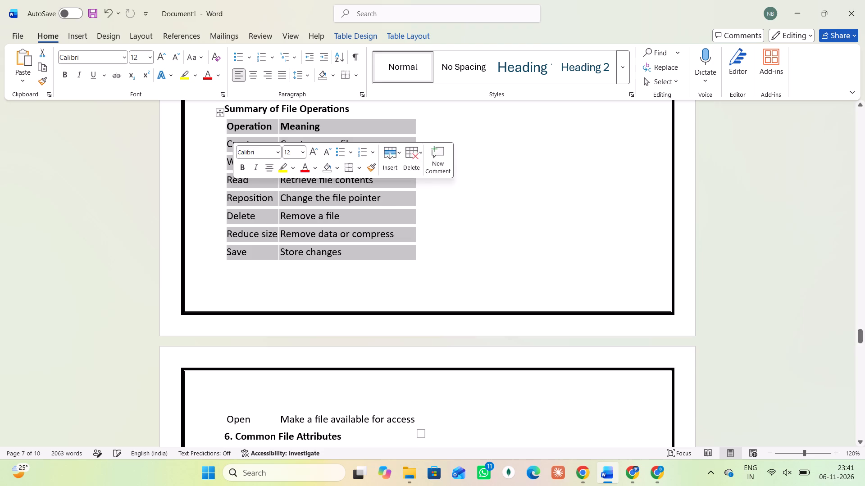
pyautogui.press('BackSpace')
pyautogui.scroll(1, 233, 135)
pyautogui.click(391, 254)
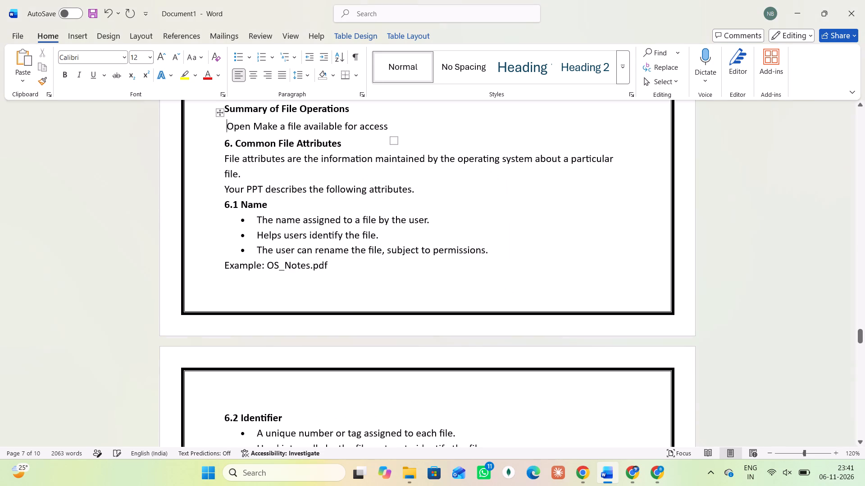
pyautogui.scroll(1, 349, 260)
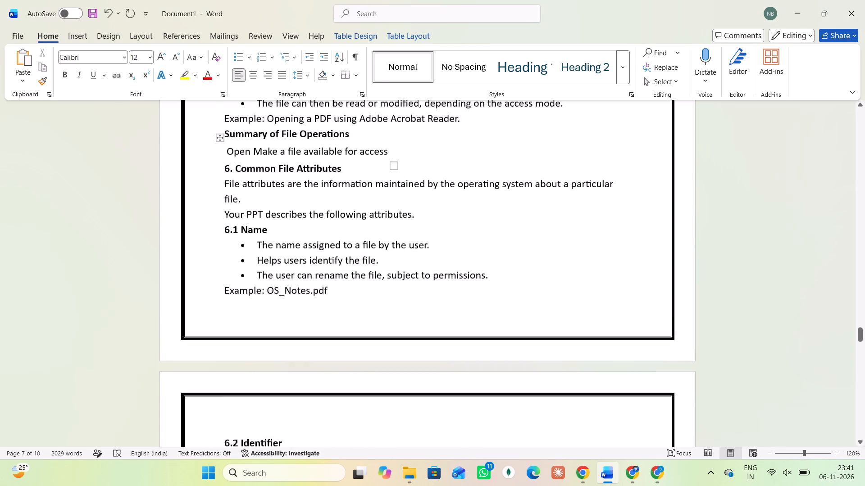
pyautogui.scroll(1, 349, 260)
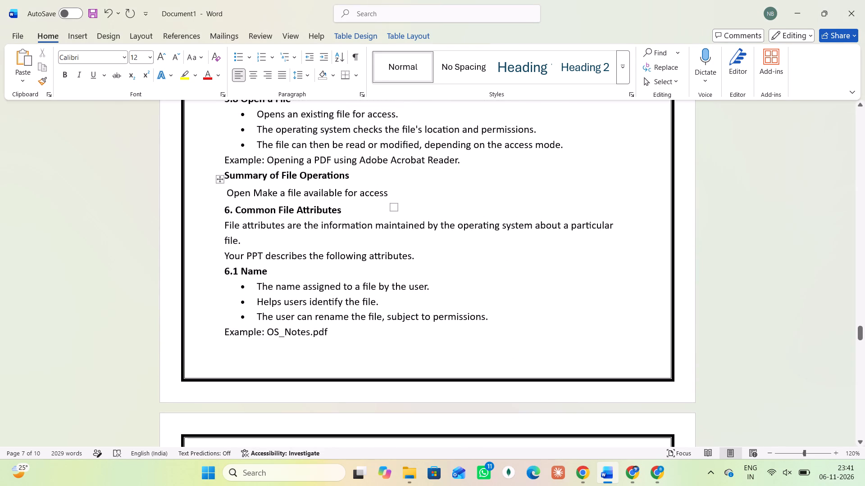
pyautogui.moveTo(401, 193); pyautogui.dragTo(232, 179)
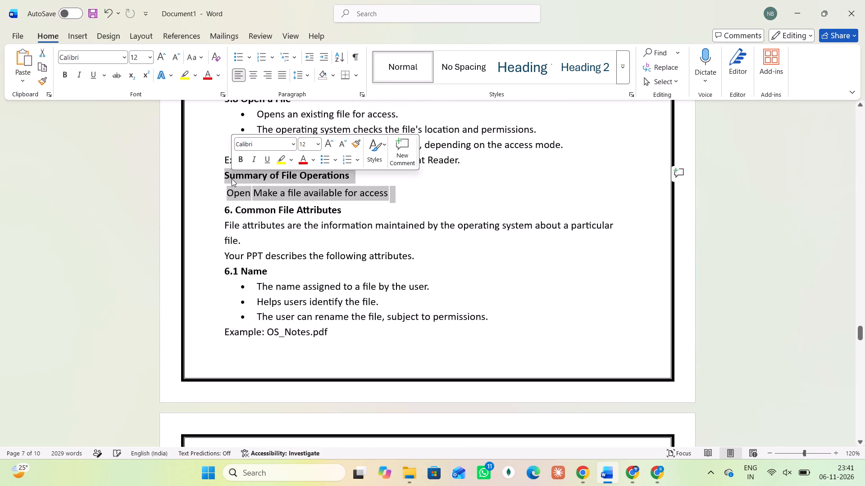
pyautogui.press('BackSpace')
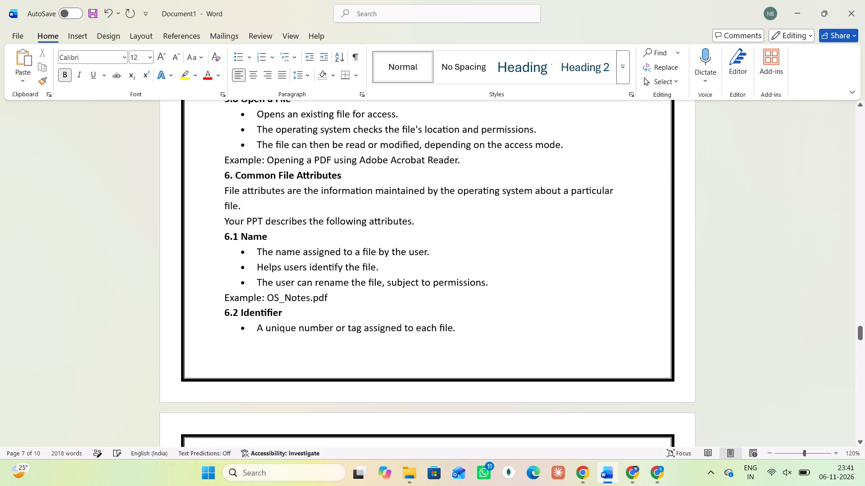
# Insert a blank line after the Adobe Acrobat Reader example that ends section 5.8.
pyautogui.click(492, 162)
pyautogui.press('Return')
# Delete everything from the "Additional explanation: Standard file attributes" heading through the whole "File Attributes – Quick Table", including its rows on the following page.
pyautogui.scroll(-1, 483, 202)
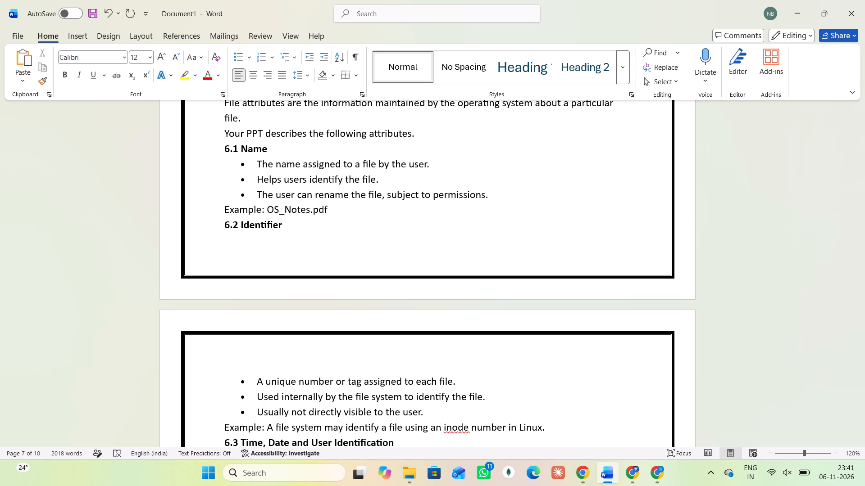
pyautogui.scroll(-1, 483, 202)
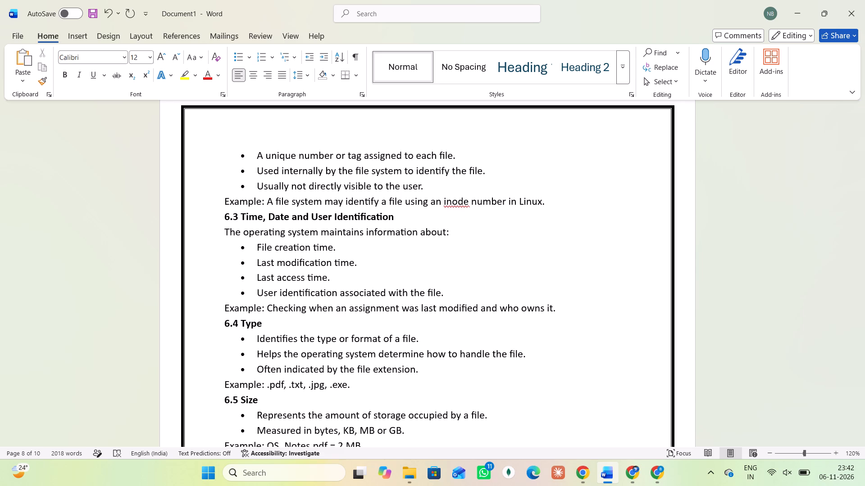
pyautogui.scroll(-1, 483, 202)
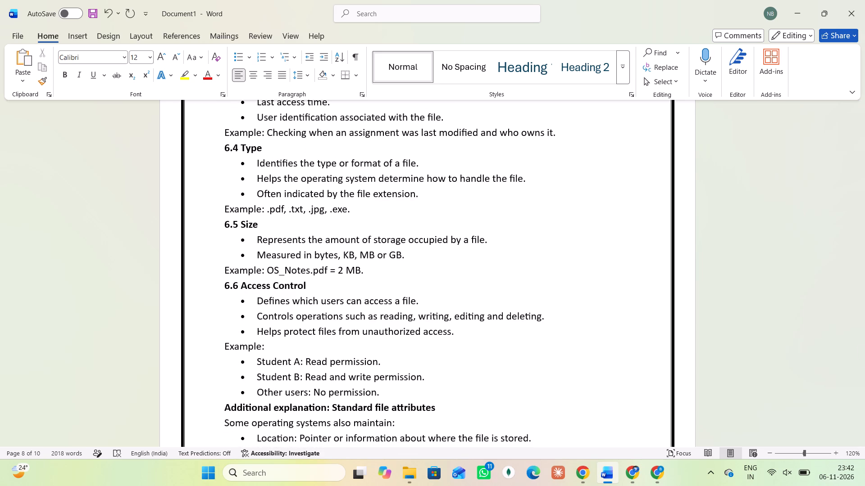
pyautogui.scroll(-1, 483, 202)
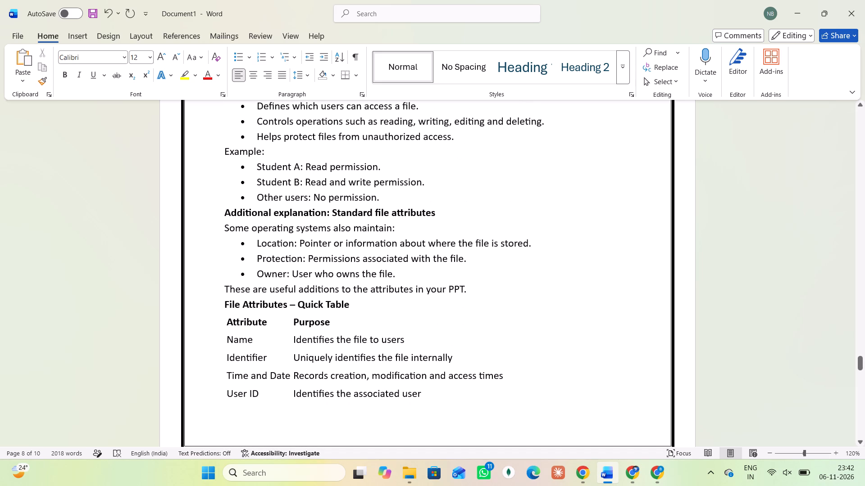
pyautogui.moveTo(225, 212); pyautogui.dragTo(375, 419)
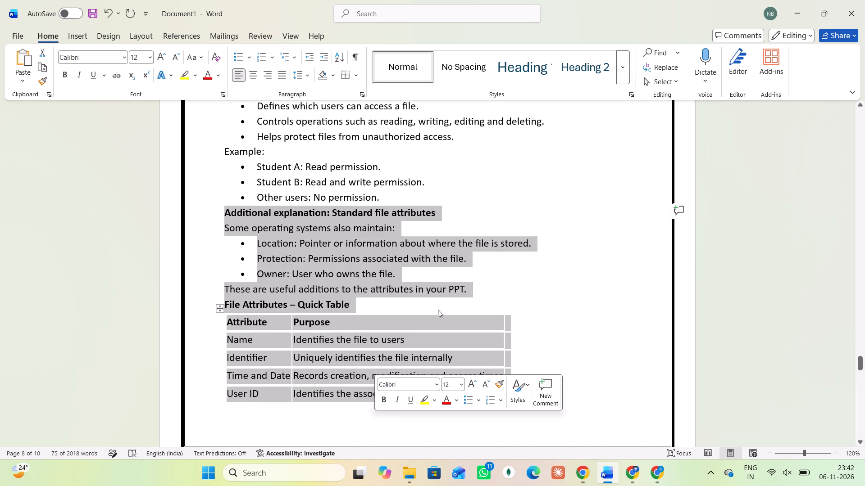
pyautogui.click(438, 310)
pyautogui.moveTo(220, 216); pyautogui.dragTo(226, 225)
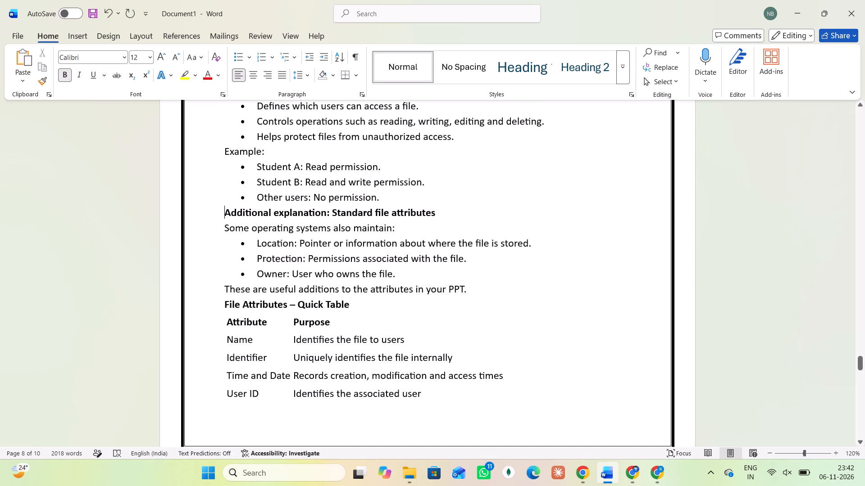
pyautogui.moveTo(226, 225); pyautogui.dragTo(401, 414)
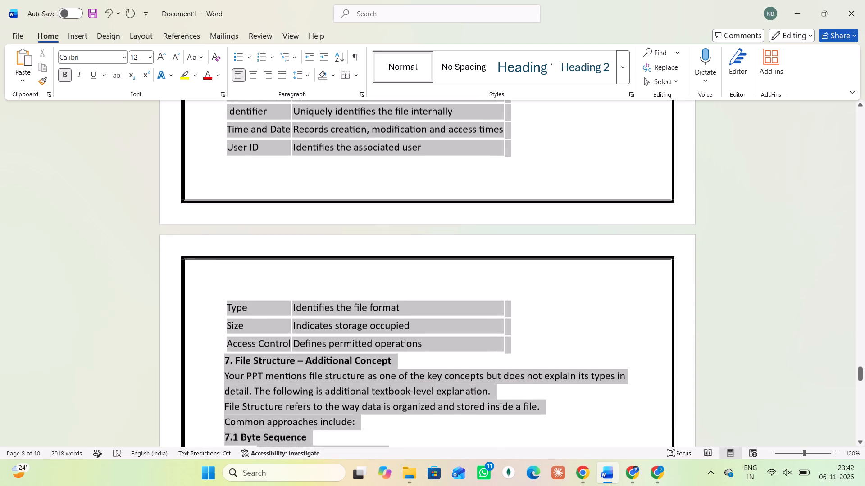
pyautogui.moveTo(401, 414); pyautogui.dragTo(478, 338)
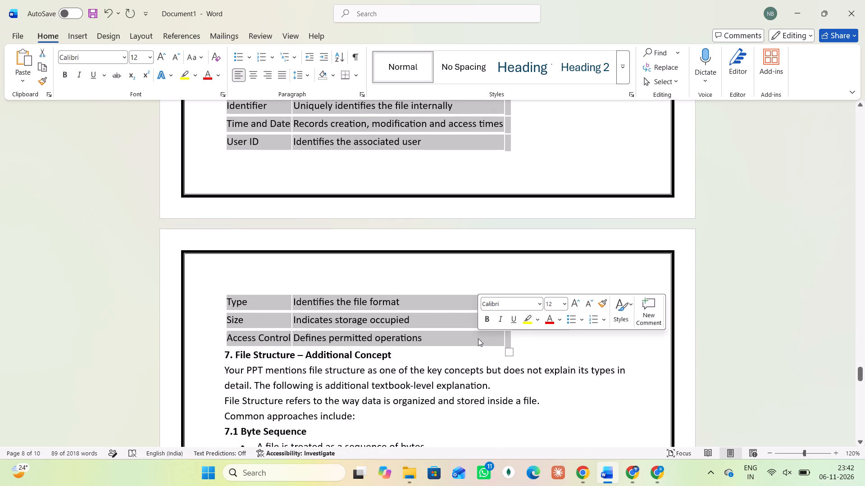
pyautogui.press('BackSpace')
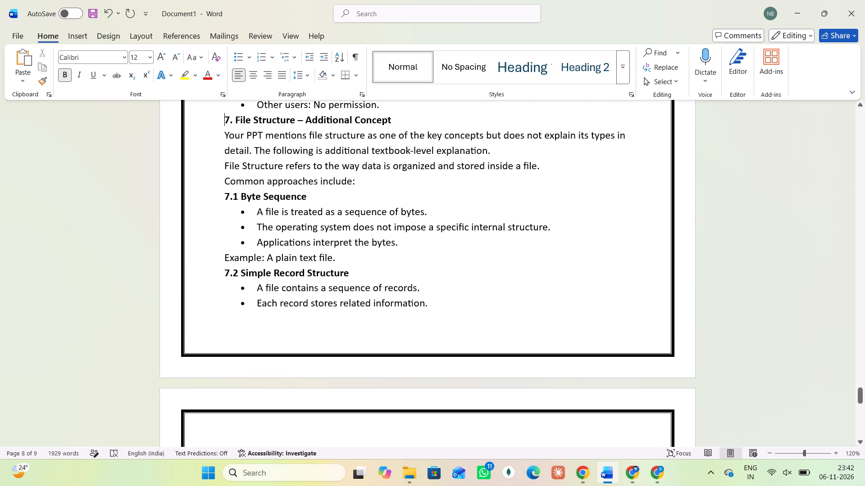
# Skim sections 7 and 8 to the end of the notes, then return to the Functionalities of File System Management section.
pyautogui.scroll(1, 433, 303)
pyautogui.scroll(-1, 433, 303)
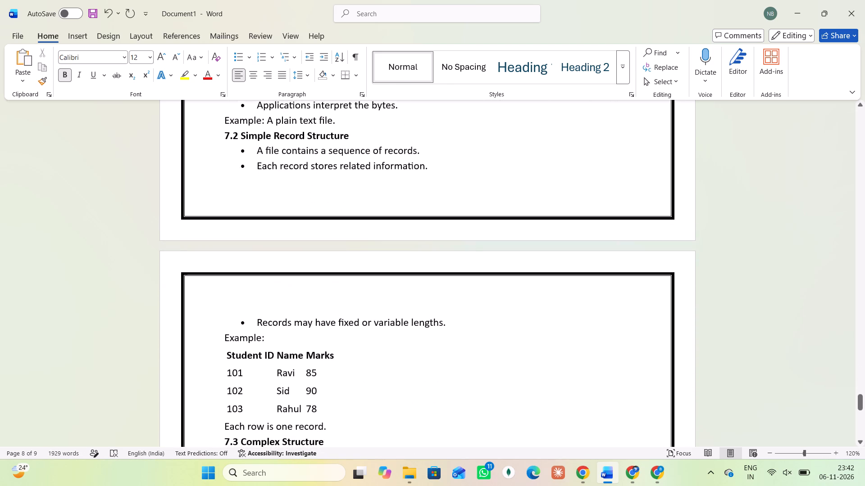
pyautogui.scroll(-3, 433, 303)
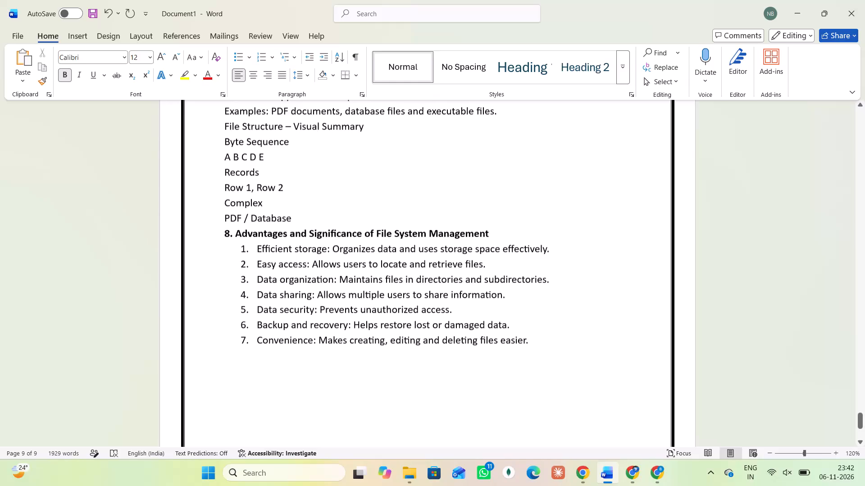
pyautogui.scroll(5, 456, 340)
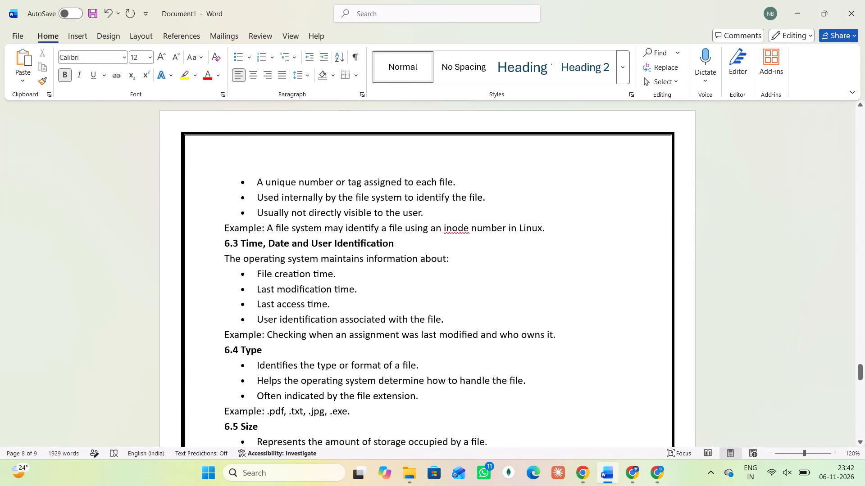
pyautogui.scroll(11, 456, 340)
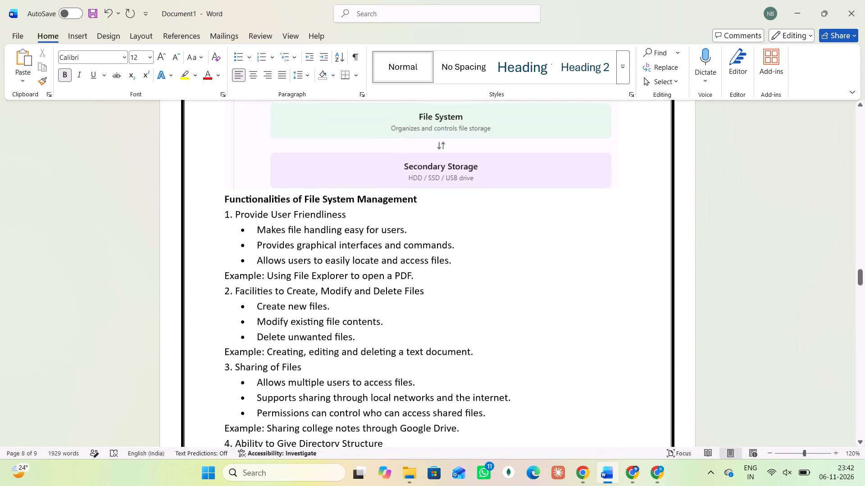
pyautogui.scroll(3, 456, 340)
# Recheck the notes from the College directory tree example through the file operations to the file attributes for leftover filler.
pyautogui.scroll(-6, 456, 340)
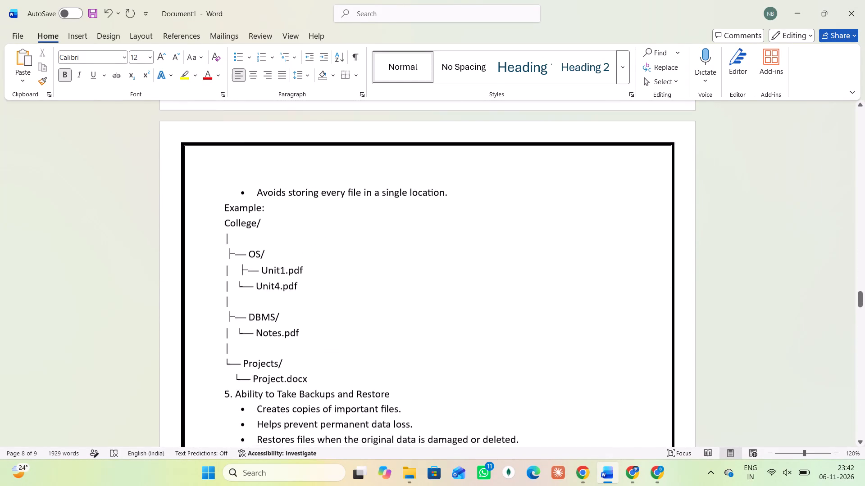
pyautogui.scroll(-2, 456, 340)
pyautogui.scroll(2, 456, 340)
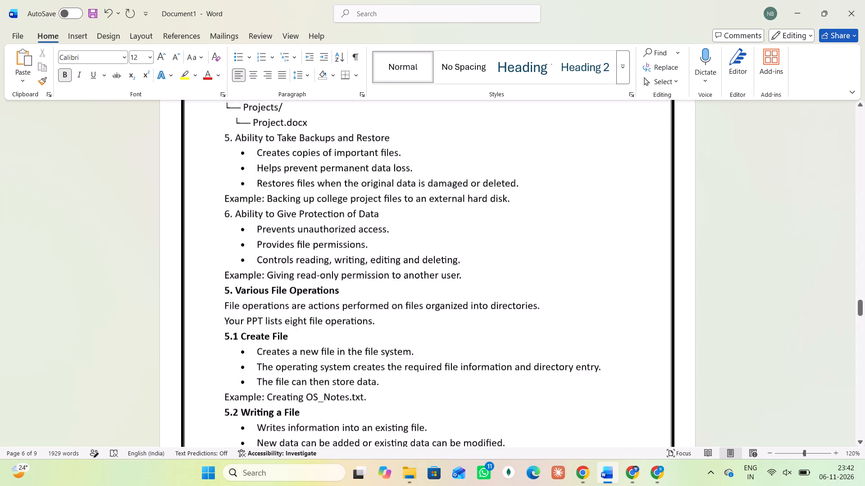
pyautogui.scroll(4, 456, 340)
pyautogui.scroll(-3, 456, 340)
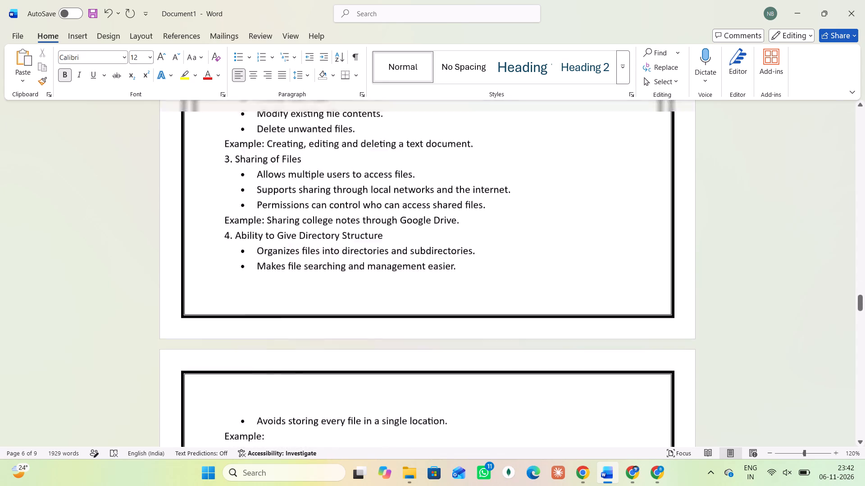
pyautogui.scroll(-6, 456, 340)
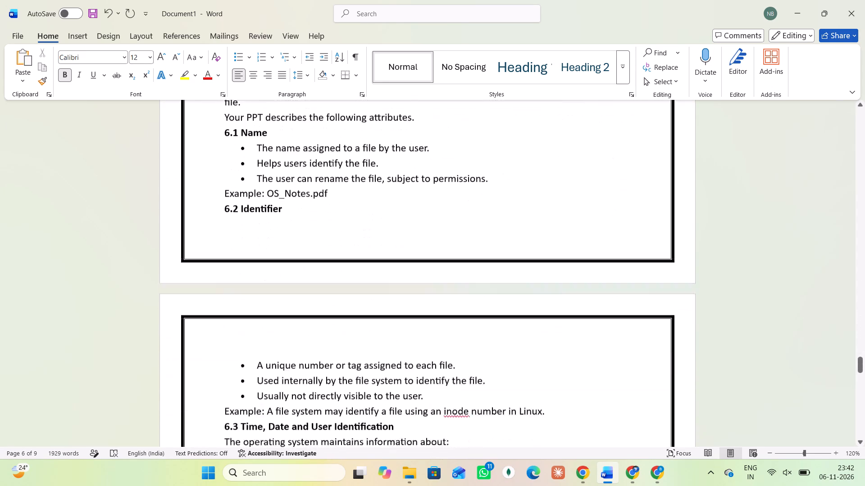
pyautogui.scroll(-2, 456, 340)
pyautogui.scroll(1, 456, 340)
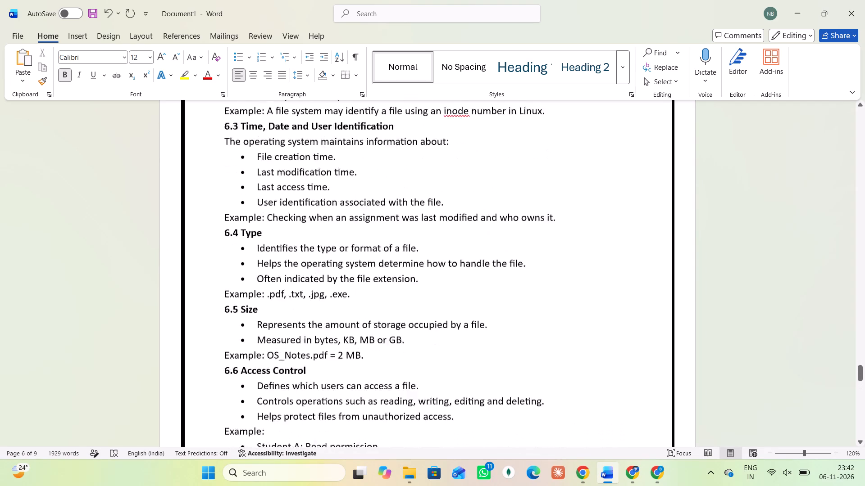
# Read through section 6, Common File Attributes, from 6.1 Name to 6.6 Access Control, for content needing cleanup.
pyautogui.scroll(1, 456, 340)
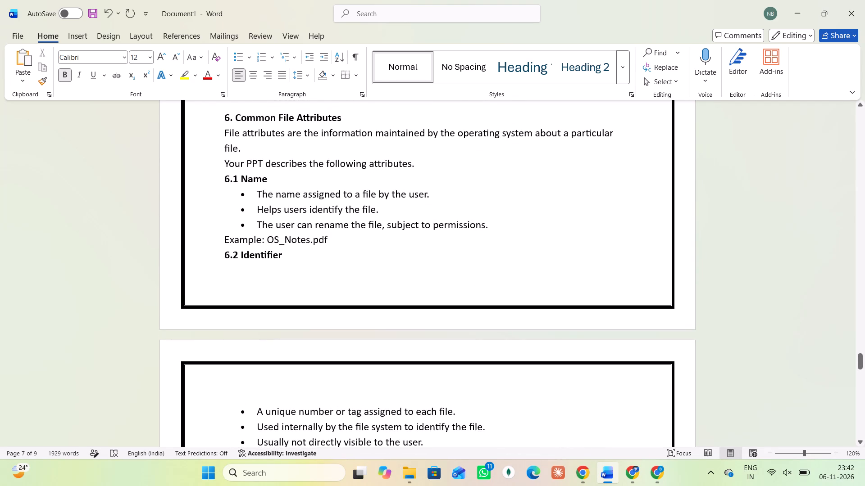
pyautogui.scroll(-1, 456, 340)
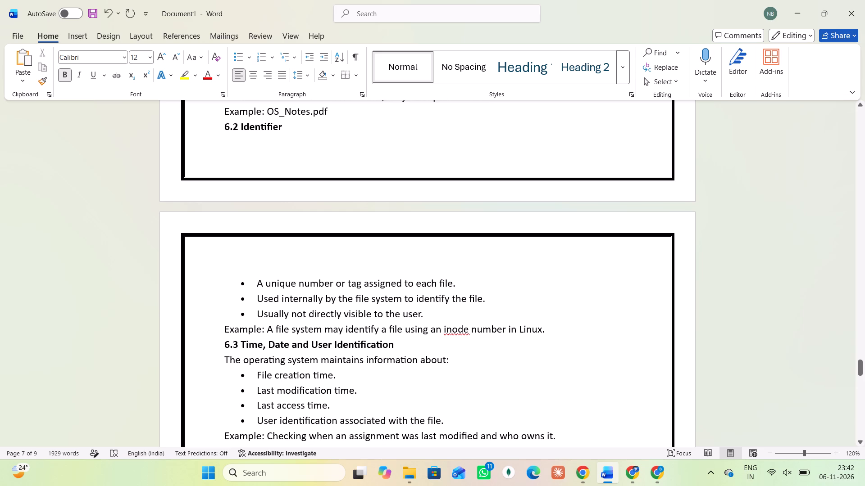
pyautogui.scroll(-1, 456, 340)
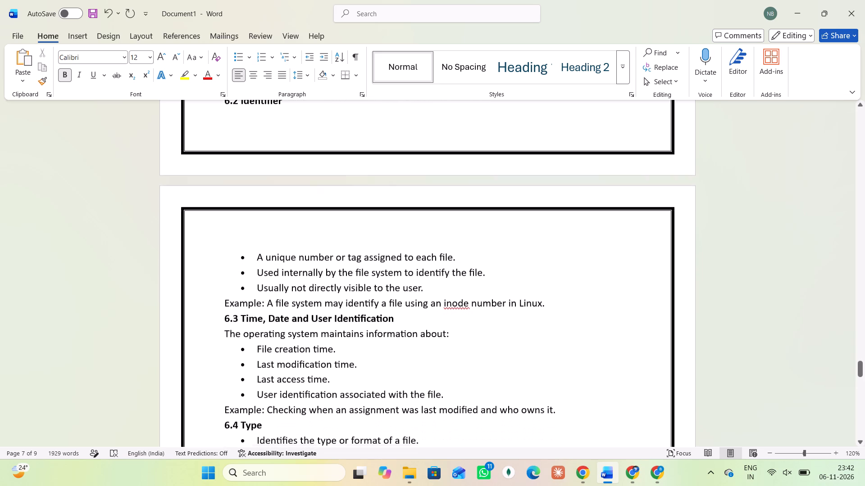
pyautogui.scroll(-2, 456, 340)
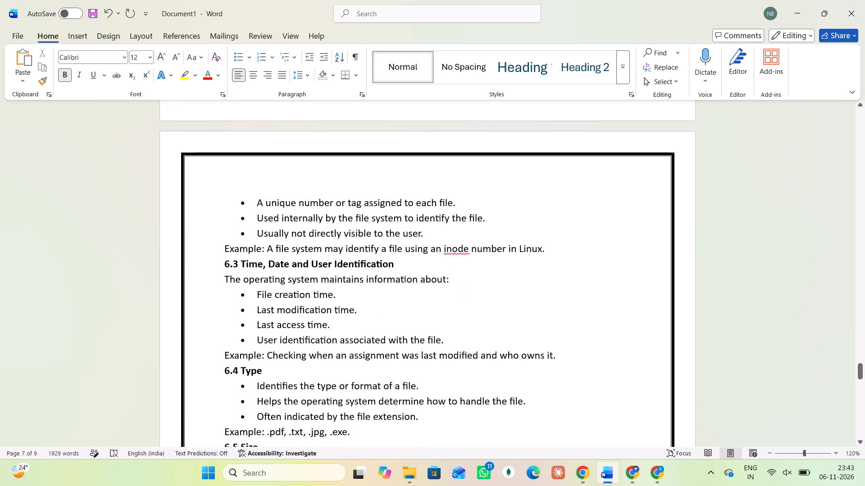
pyautogui.scroll(-1, 456, 340)
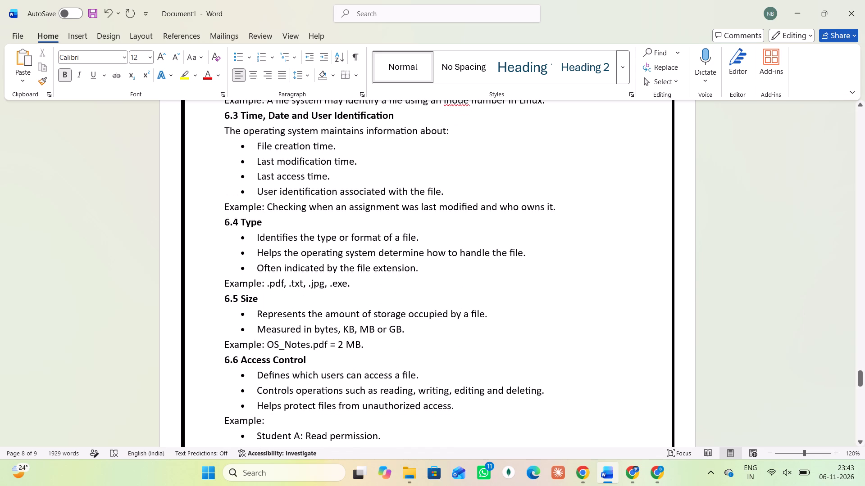
pyautogui.scroll(-1, 456, 340)
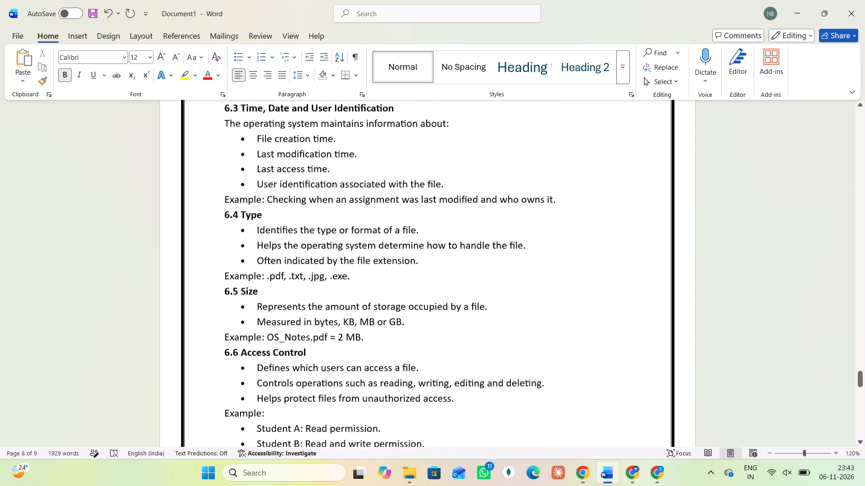
pyautogui.scroll(-1, 456, 340)
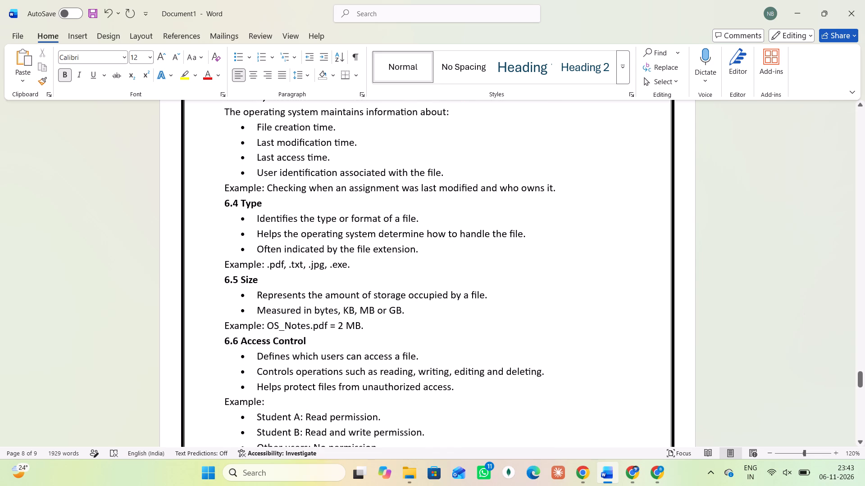
pyautogui.scroll(-2, 456, 340)
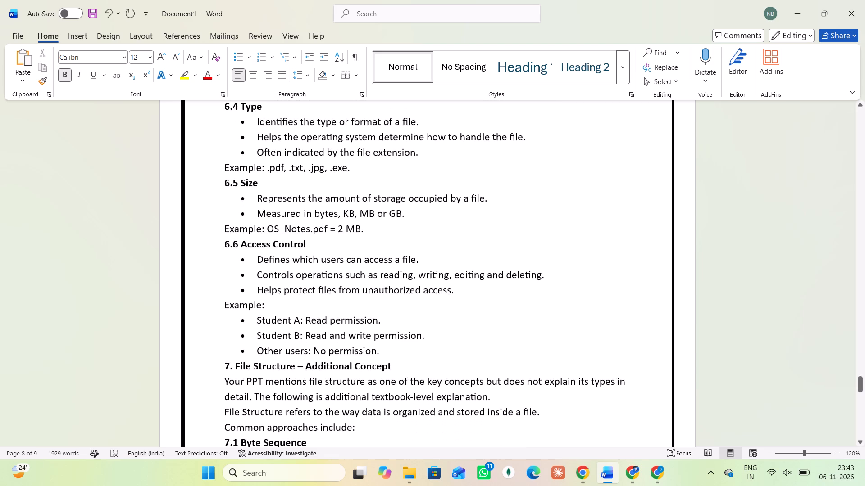
pyautogui.scroll(-2, 456, 340)
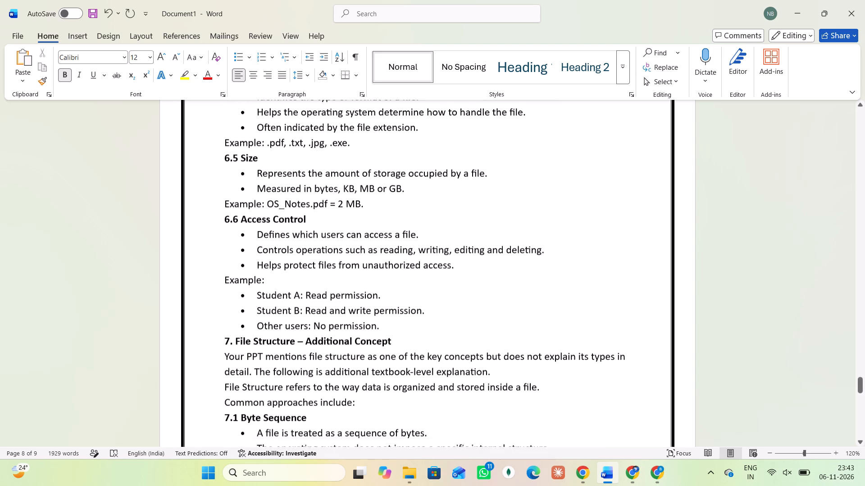
# Review section 7, File Structure, including its record table and Visual Summary, and section 8's advantages for filler and flattened diagrams.
pyautogui.scroll(-3, 456, 340)
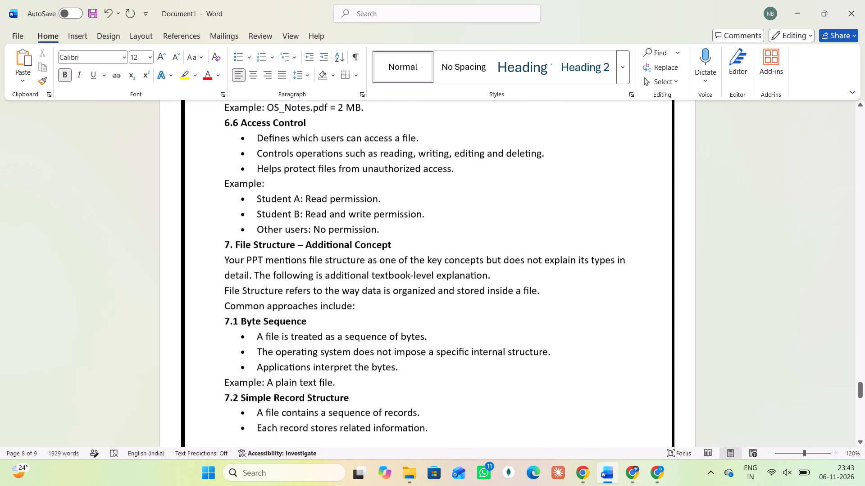
pyautogui.scroll(-1, 456, 340)
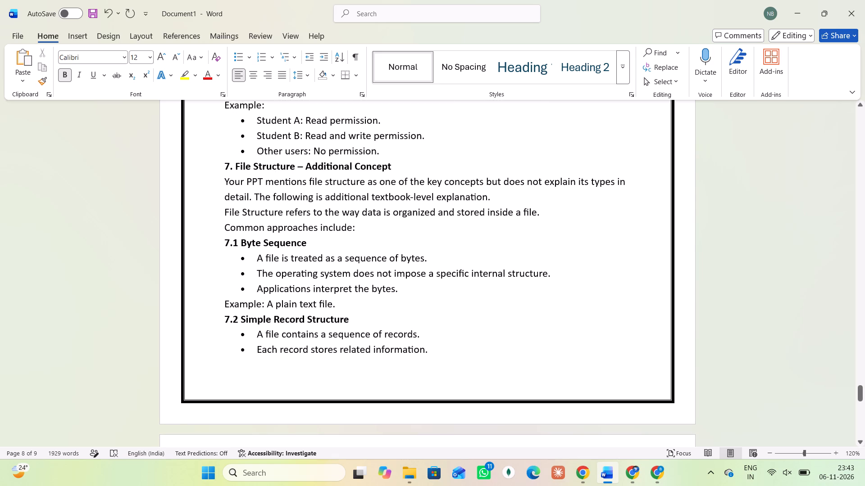
pyautogui.scroll(-1, 383, 260)
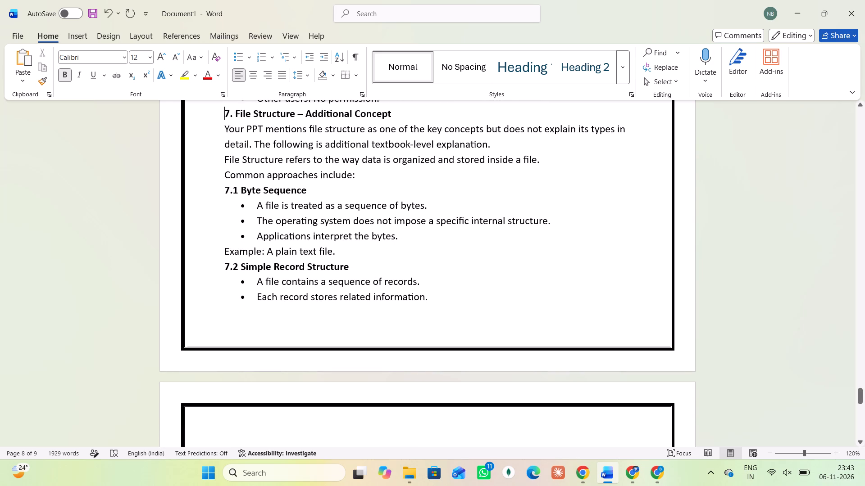
pyautogui.scroll(-1, 383, 260)
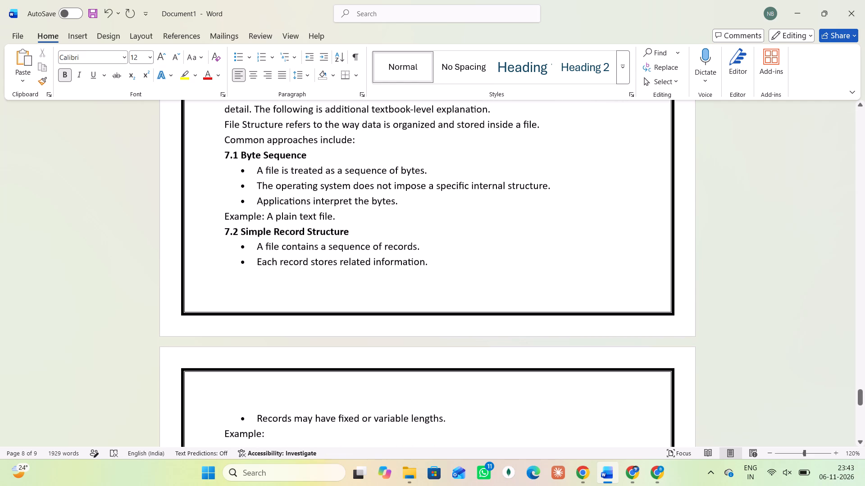
pyautogui.scroll(-1, 383, 260)
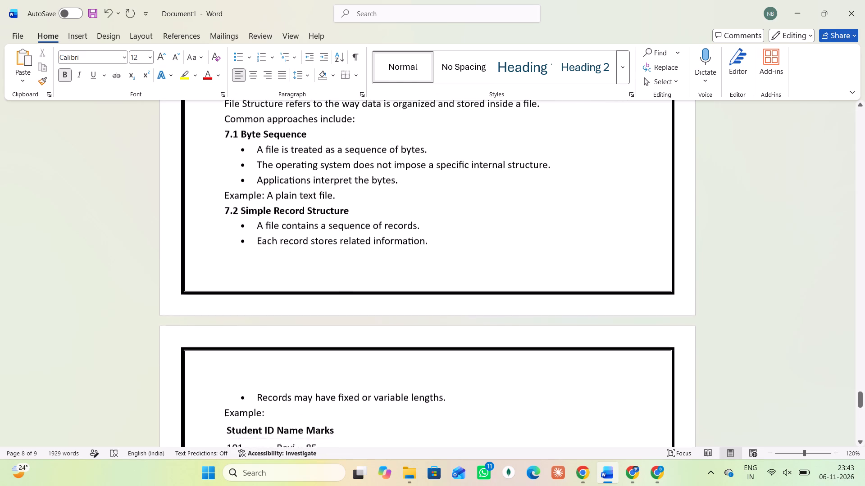
pyautogui.scroll(-3, 383, 260)
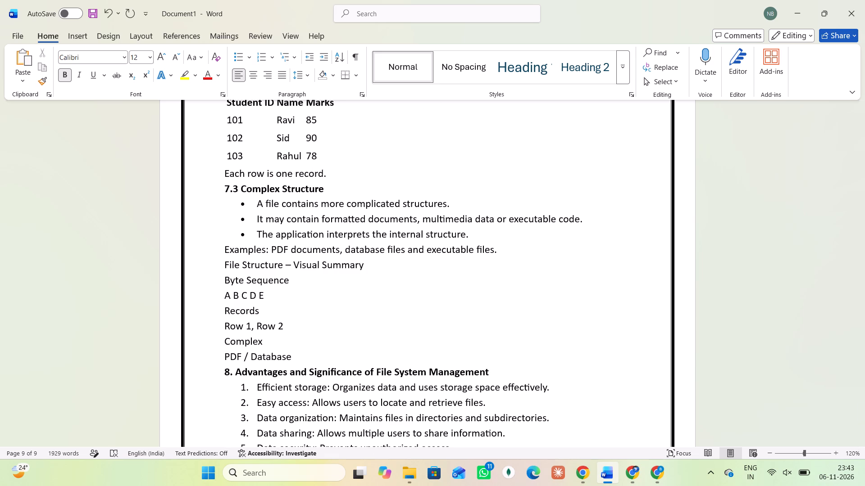
pyautogui.scroll(-2, 383, 260)
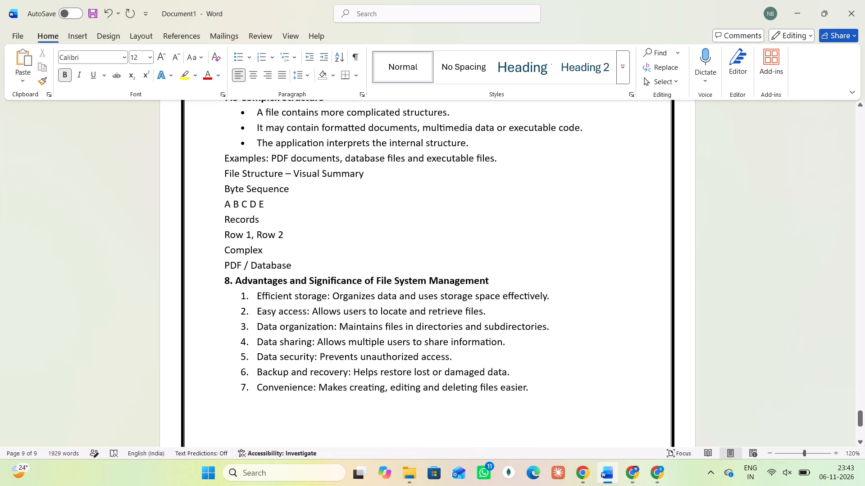
pyautogui.scroll(2, 327, 273)
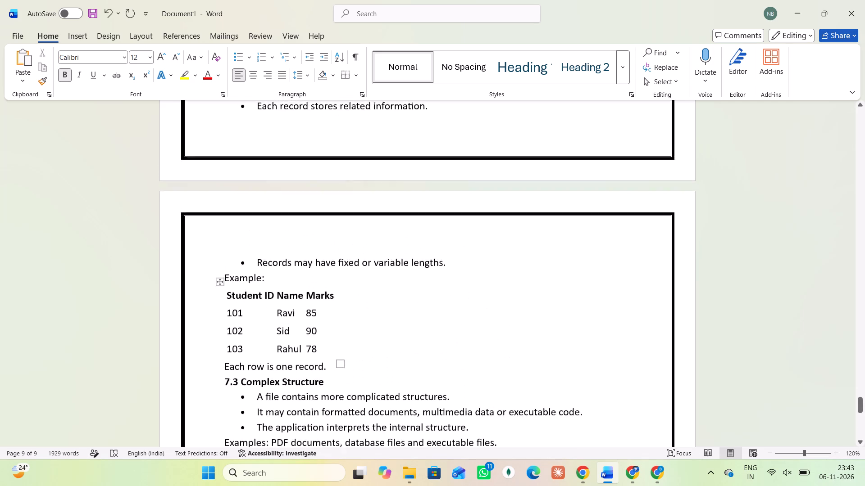
# Recheck sections 7 and 8 of the notes, from Byte Sequence and the student record table to the end of the document.
pyautogui.scroll(1, 327, 273)
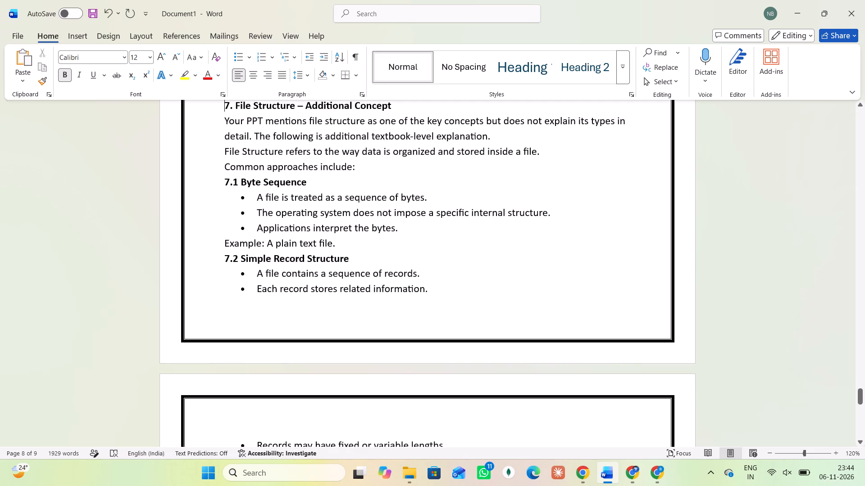
pyautogui.scroll(-1, 327, 273)
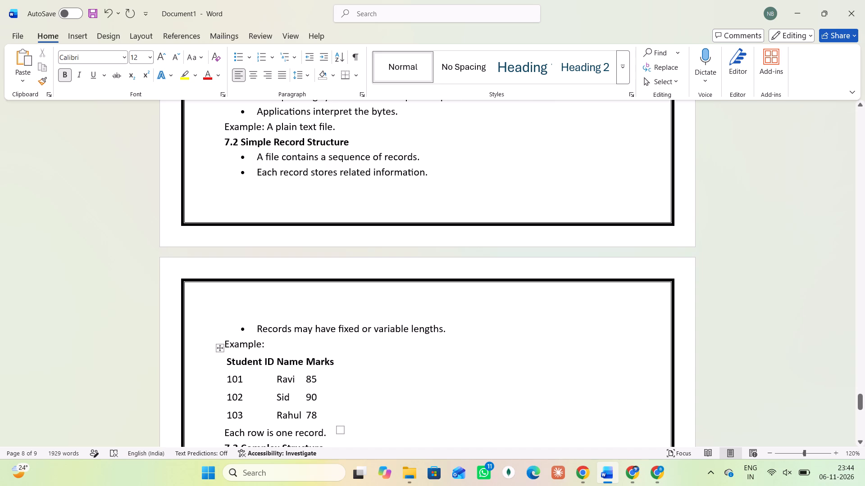
pyautogui.scroll(-1, 327, 273)
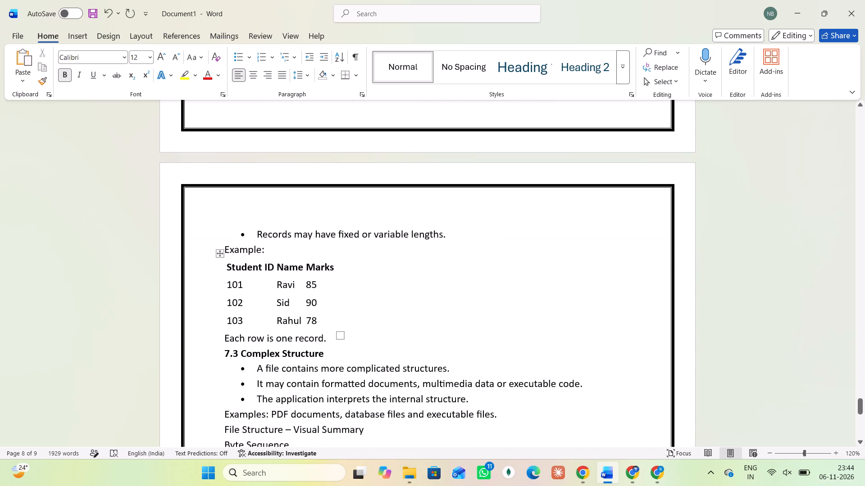
pyautogui.scroll(1, 327, 273)
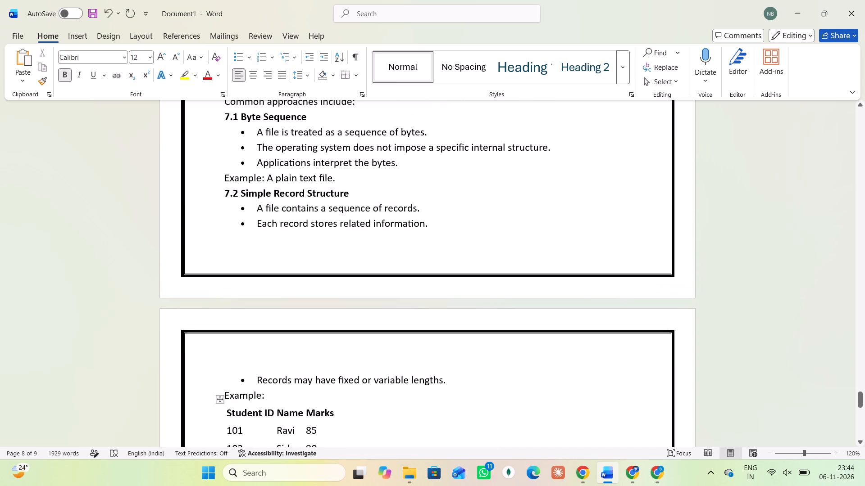
pyautogui.scroll(-1, 327, 273)
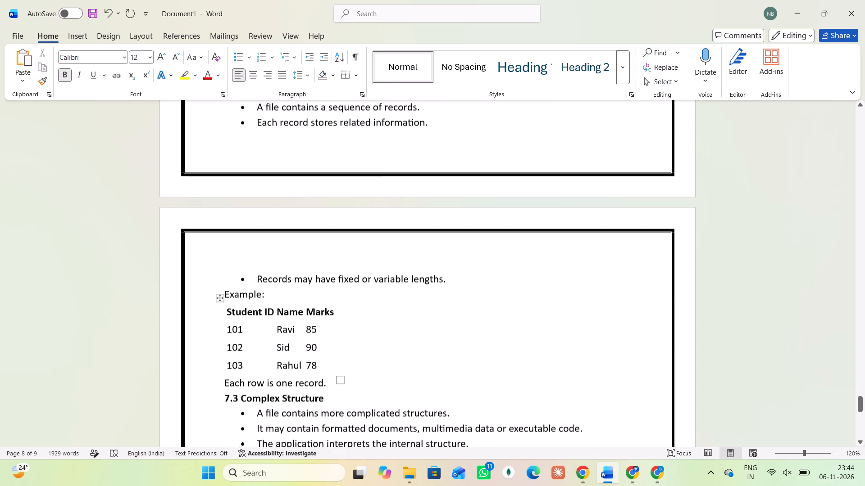
pyautogui.scroll(1, 327, 273)
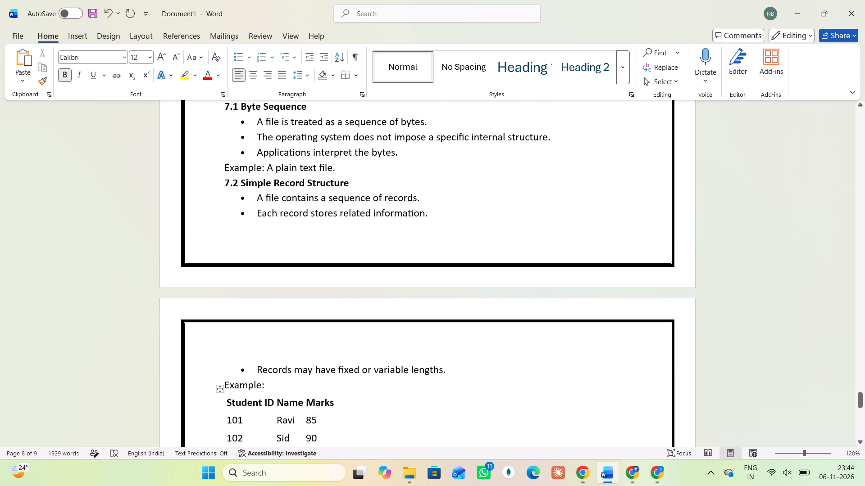
pyautogui.scroll(-5, 327, 273)
pyautogui.scroll(1, 327, 273)
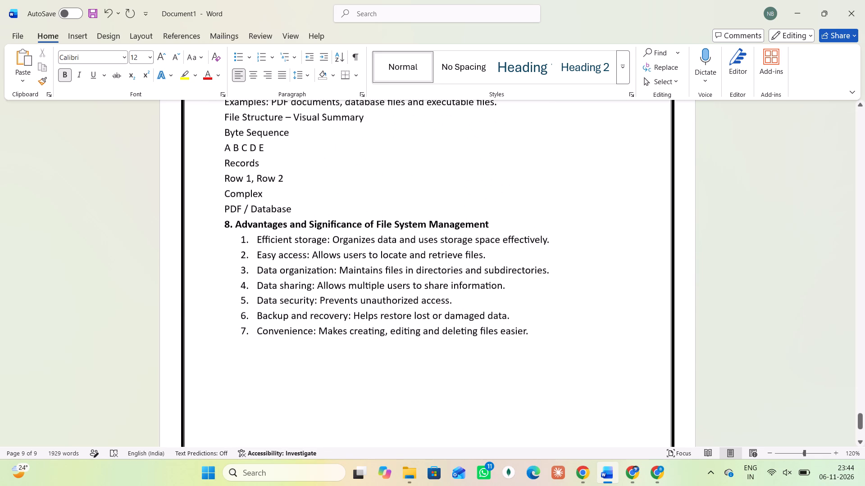
pyautogui.scroll(-3, 327, 273)
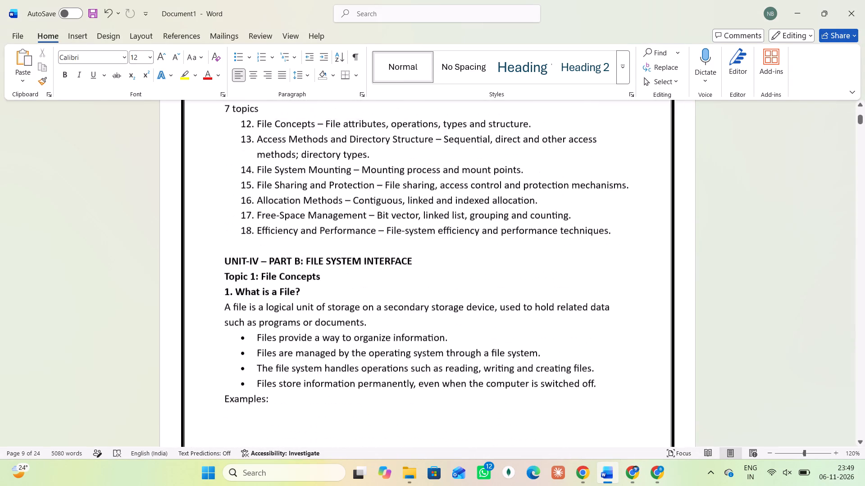
pyautogui.scroll(1, 442, 263)
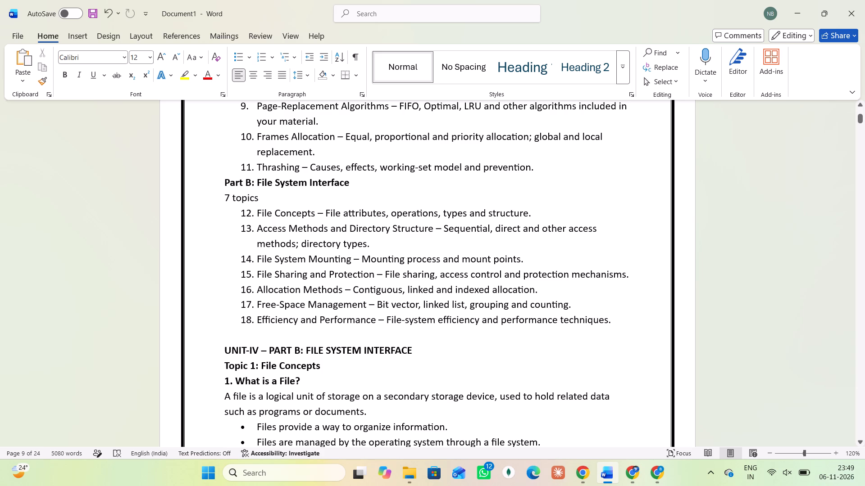
pyautogui.hotkey('alt', 'Tab')
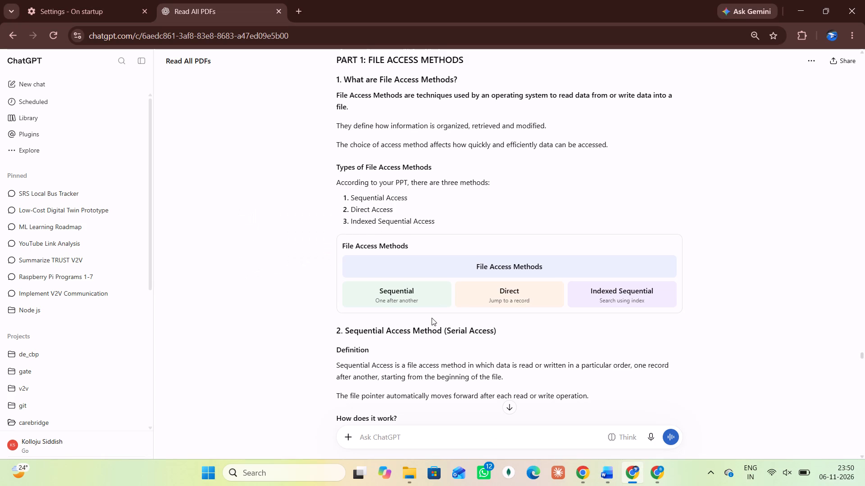
# In the Word notes, replace the plain-text File Access Methods lines below Indexed Sequential Access with the captured diagram.
pyautogui.hotkey('alt', 'Tab')
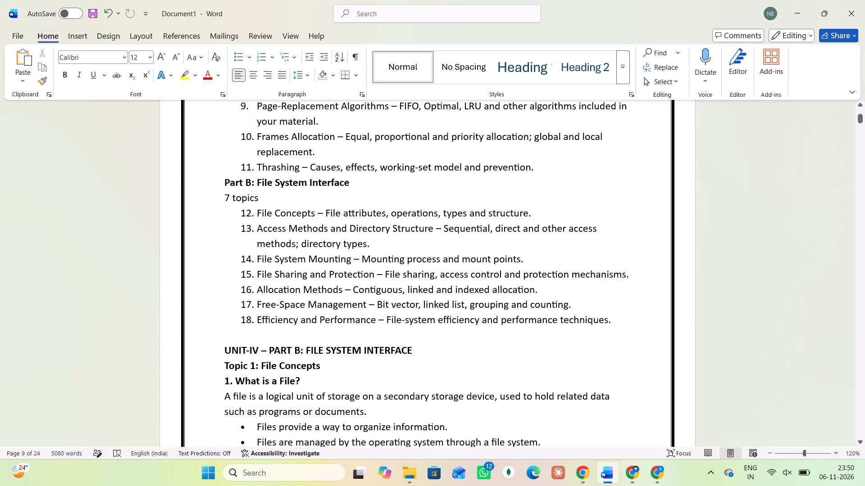
pyautogui.scroll(-1, 415, 290)
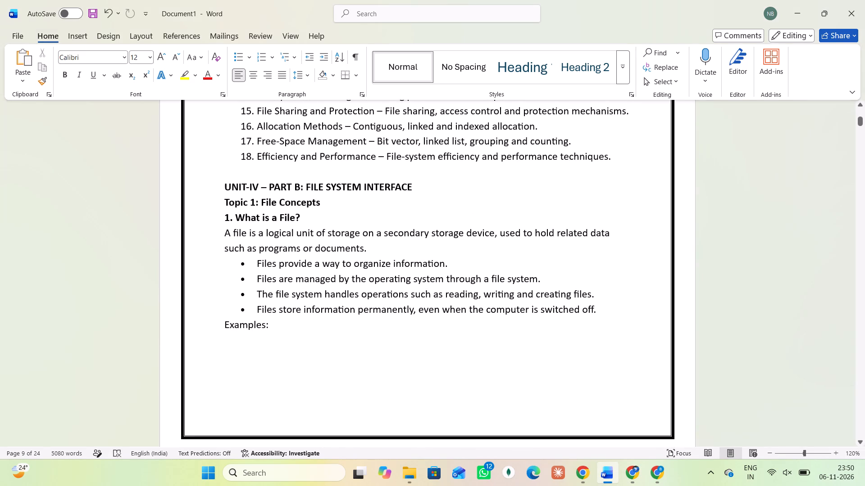
pyautogui.scroll(2, 415, 290)
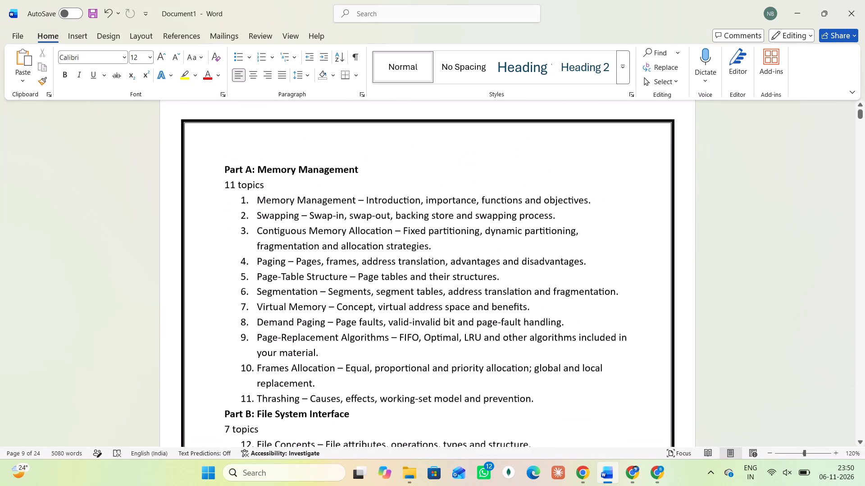
pyautogui.scroll(-16, 415, 290)
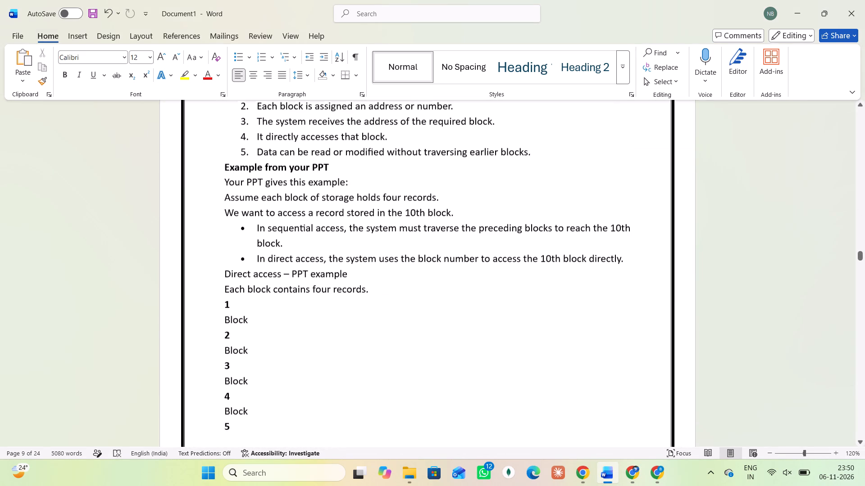
pyautogui.scroll(6, 415, 290)
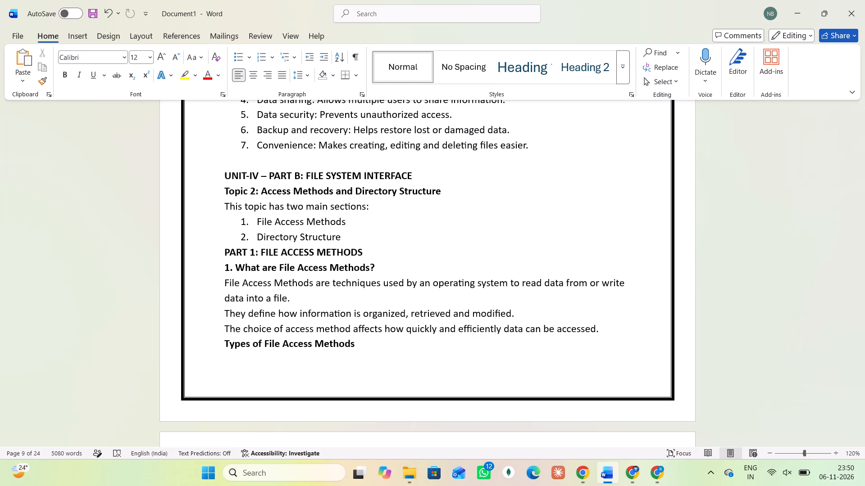
pyautogui.scroll(-1, 415, 302)
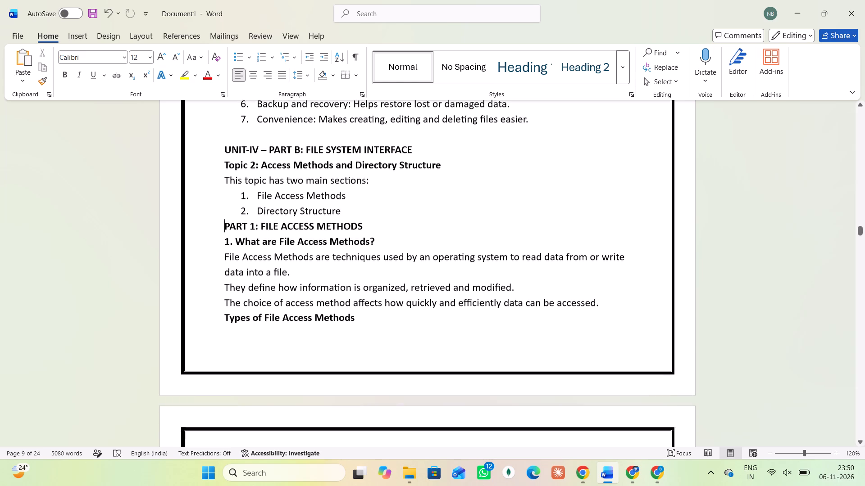
pyautogui.scroll(-1, 415, 302)
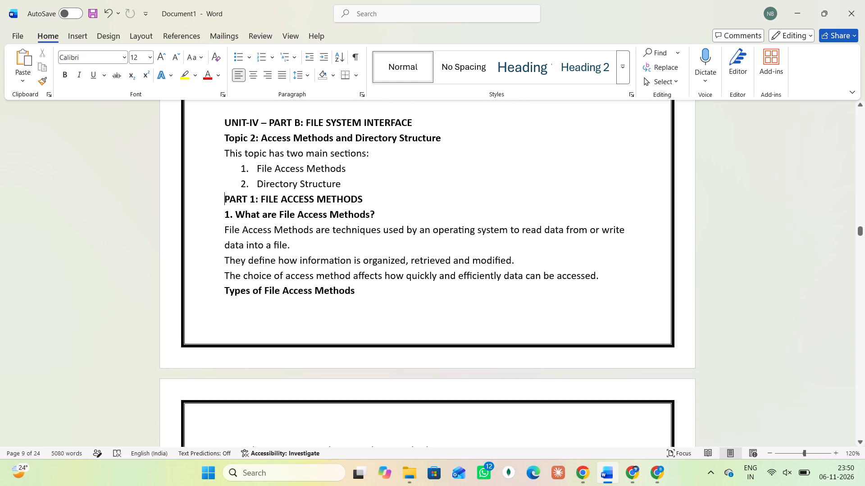
pyautogui.scroll(-1, 415, 302)
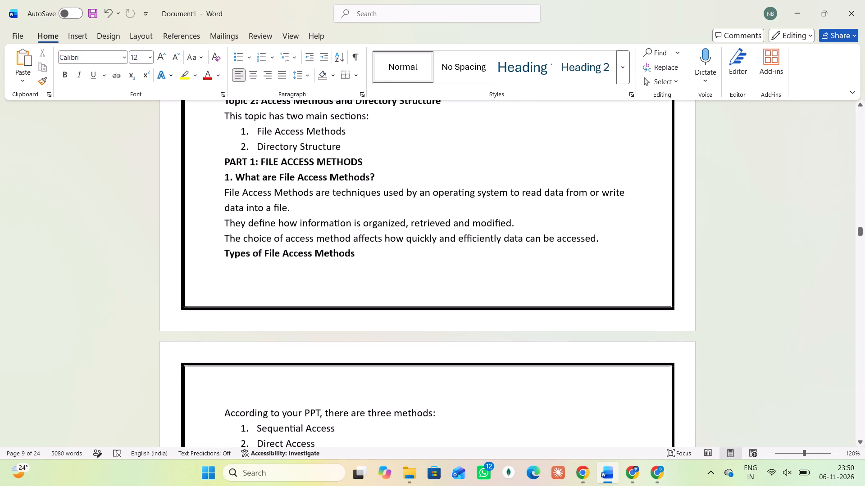
pyautogui.scroll(-1, 415, 302)
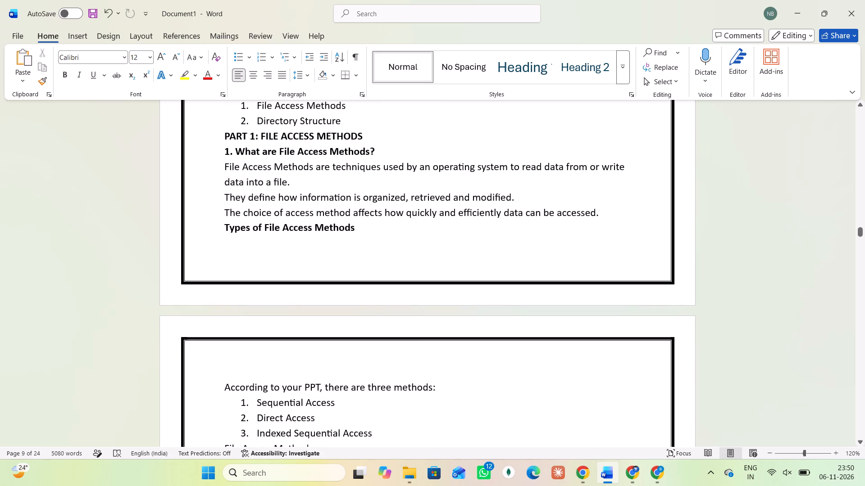
pyautogui.scroll(-1, 415, 302)
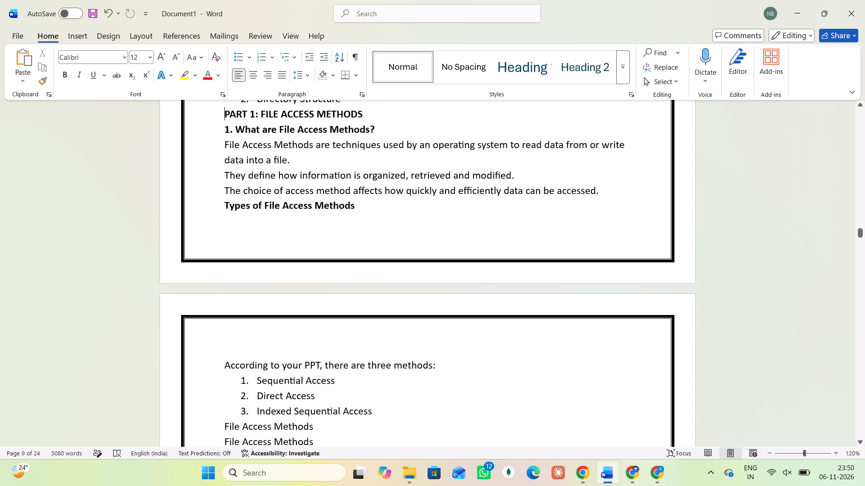
pyautogui.scroll(-1, 415, 302)
pyautogui.scroll(-1, 431, 269)
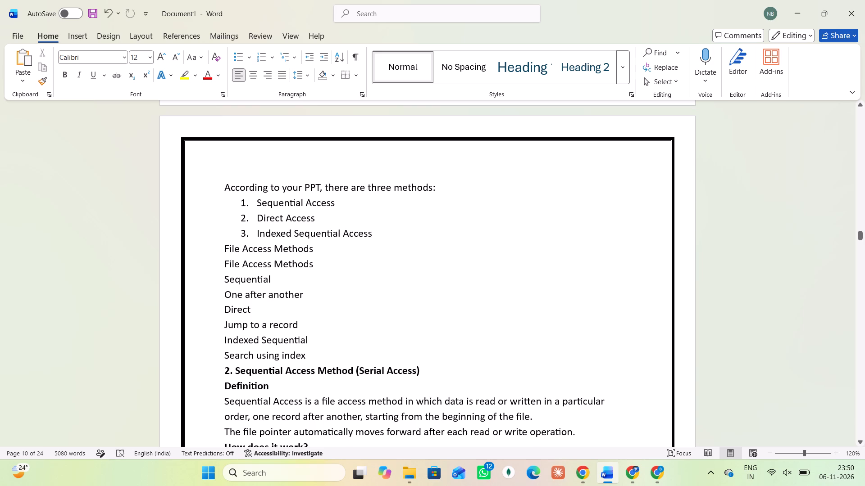
pyautogui.moveTo(310, 358); pyautogui.dragTo(227, 252, button='right')
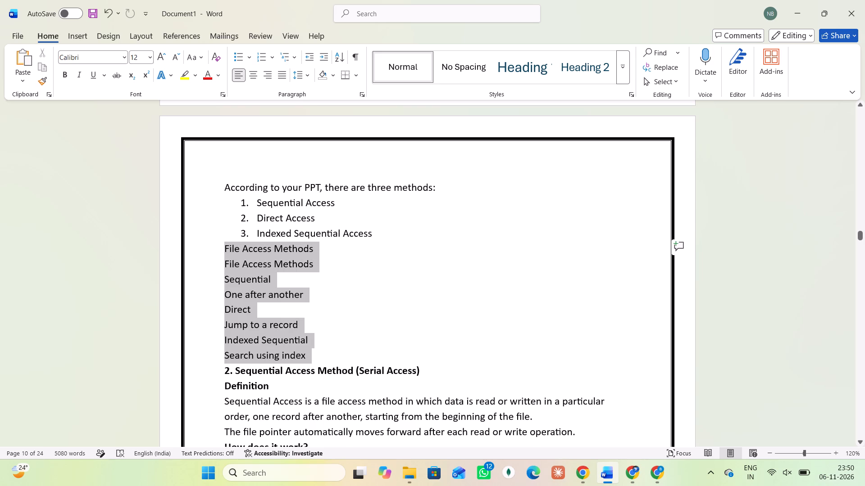
pyautogui.moveTo(227, 252); pyautogui.dragTo(224, 252, button='right')
pyautogui.press('BackSpace')
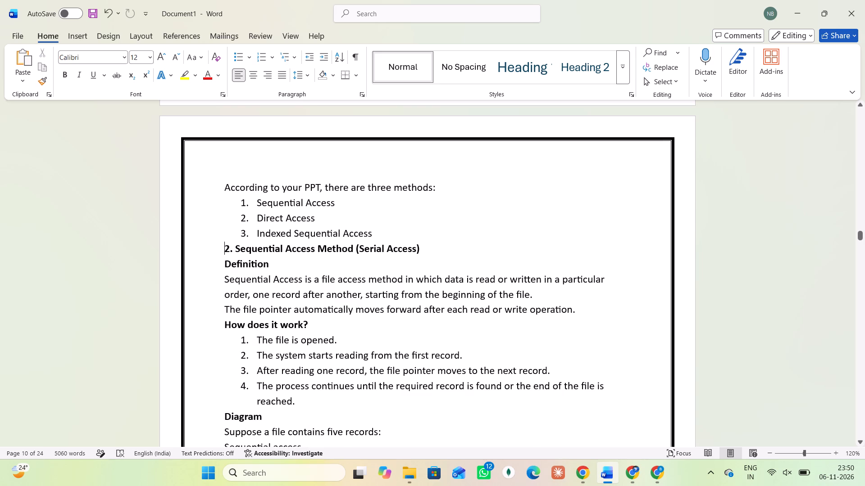
pyautogui.hotkey('ctrl', 'v')
pyautogui.scroll(1, 275, 304)
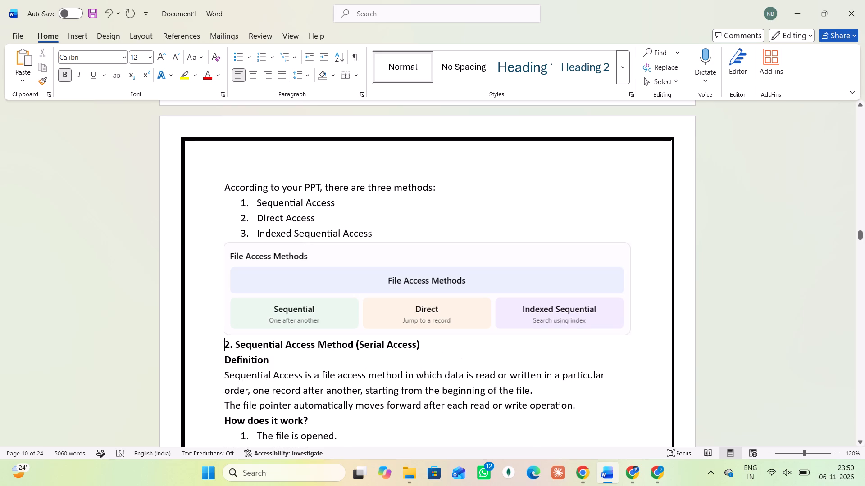
pyautogui.scroll(1, 275, 304)
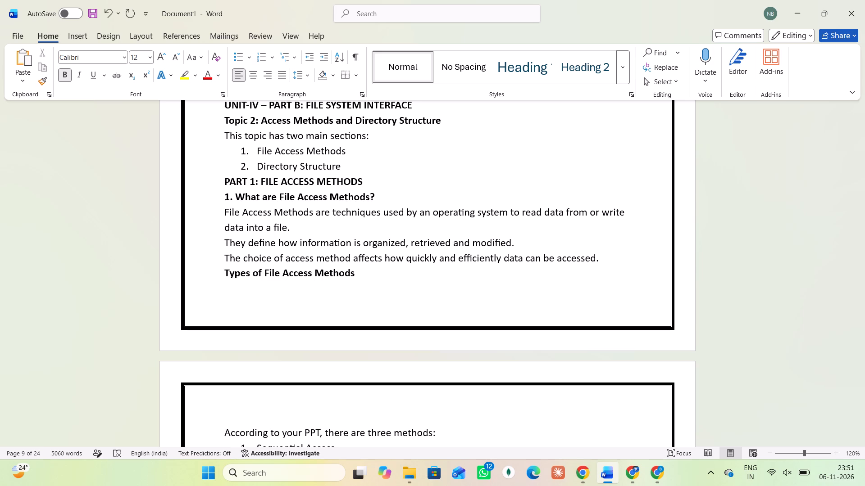
pyautogui.scroll(-3, 276, 301)
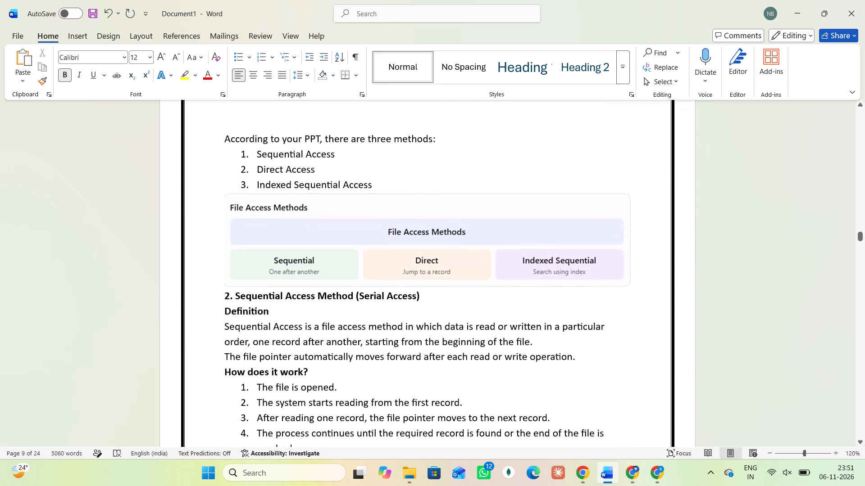
# Return to ChatGPT and take a screen snip of the Sequential access diagram, including its Diagram heading and "Suppose a file contains five records" line.
pyautogui.scroll(-2, 276, 301)
pyautogui.hotkey('alt', 'Tab')
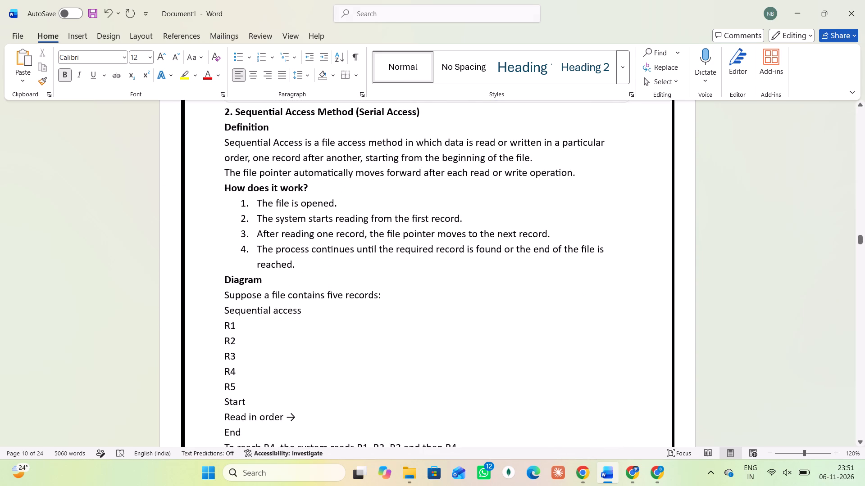
pyautogui.scroll(-3, 296, 258)
pyautogui.scroll(-1, 355, 269)
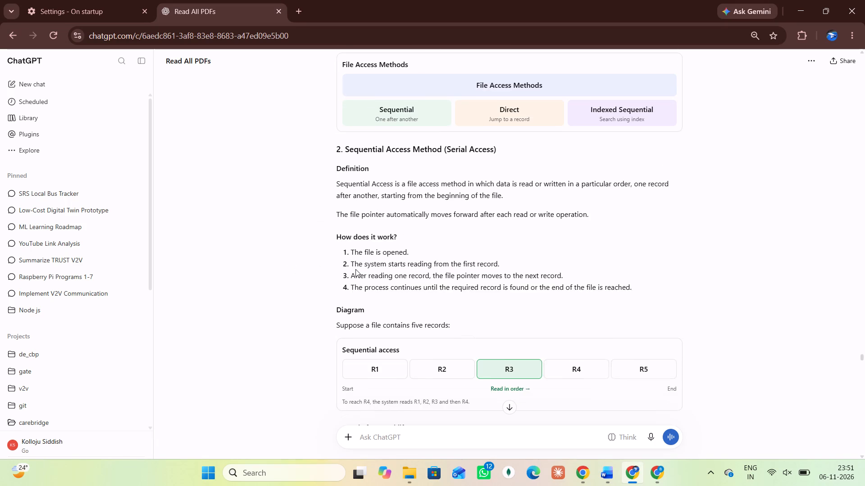
pyautogui.scroll(-1, 355, 269)
pyautogui.press('shift+super+s')
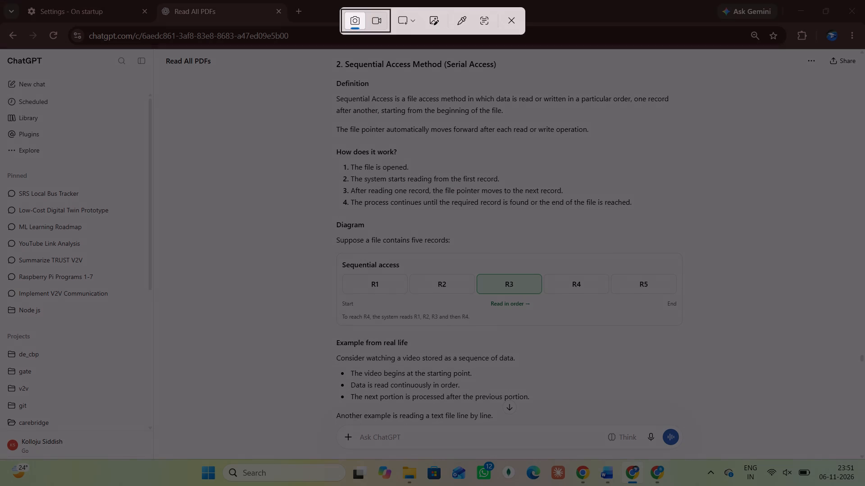
pyautogui.moveTo(332, 215); pyautogui.dragTo(588, 287)
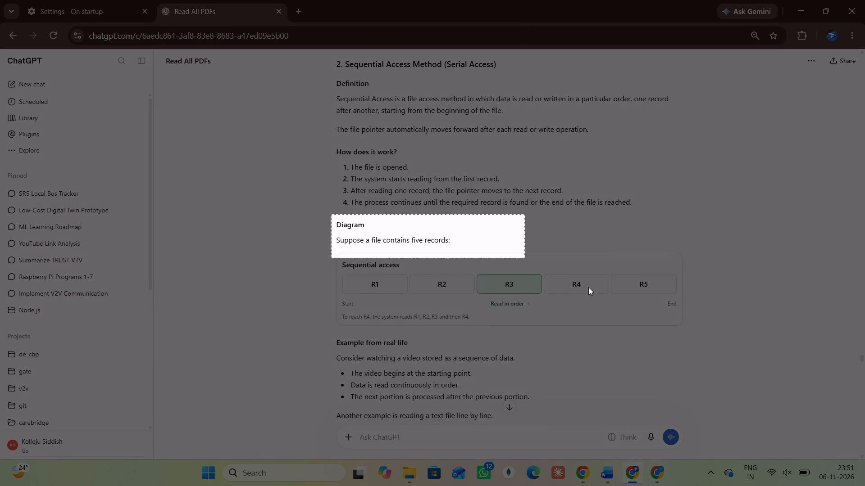
pyautogui.moveTo(588, 287); pyautogui.dragTo(684, 328)
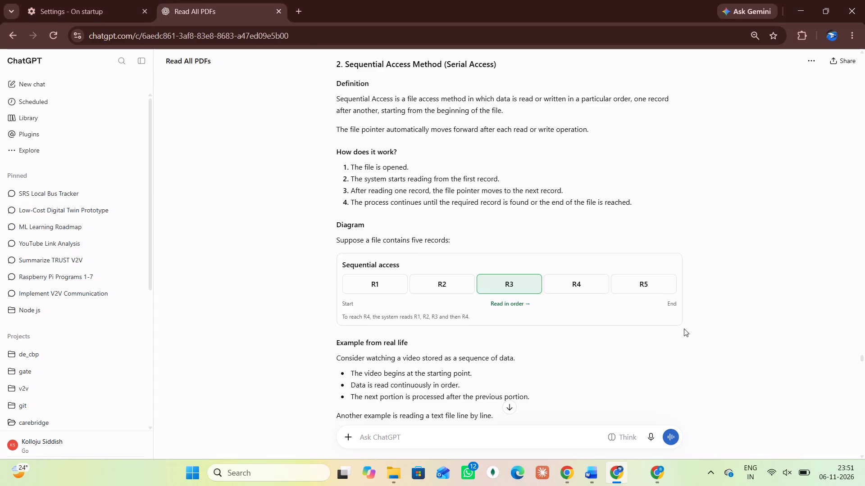
# In the Word notes, replace the plain-text lines between the Sequential Access Method's Diagram and Example from real life headings with the captured diagram.
pyautogui.hotkey('alt', 'Tab')
pyautogui.moveTo(226, 292); pyautogui.dragTo(435, 186)
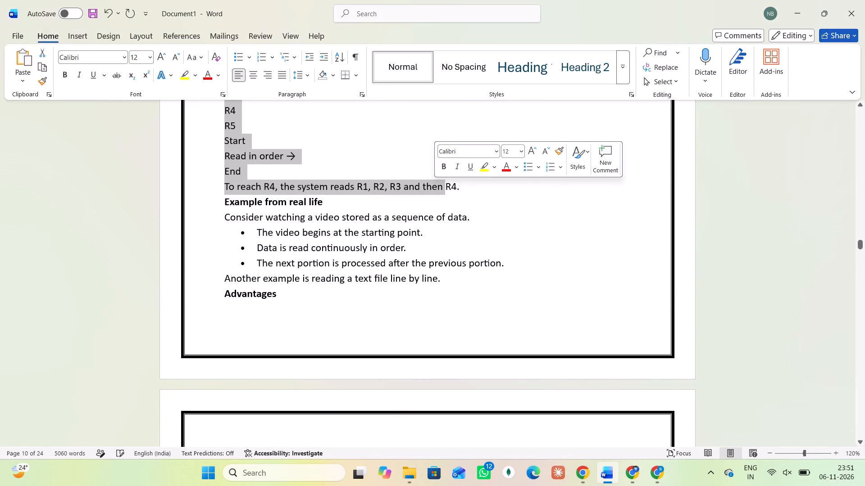
pyautogui.press('BackSpace')
pyautogui.scroll(1, 441, 189)
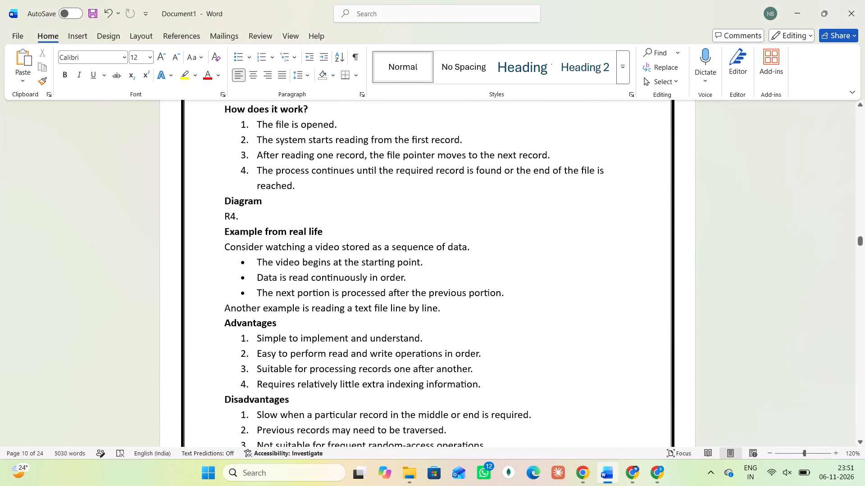
pyautogui.press('Right')
pyautogui.press('Right')
pyautogui.press('BackSpace')
pyautogui.press('BackSpace')
pyautogui.press('Right')
pyautogui.press('BackSpace')
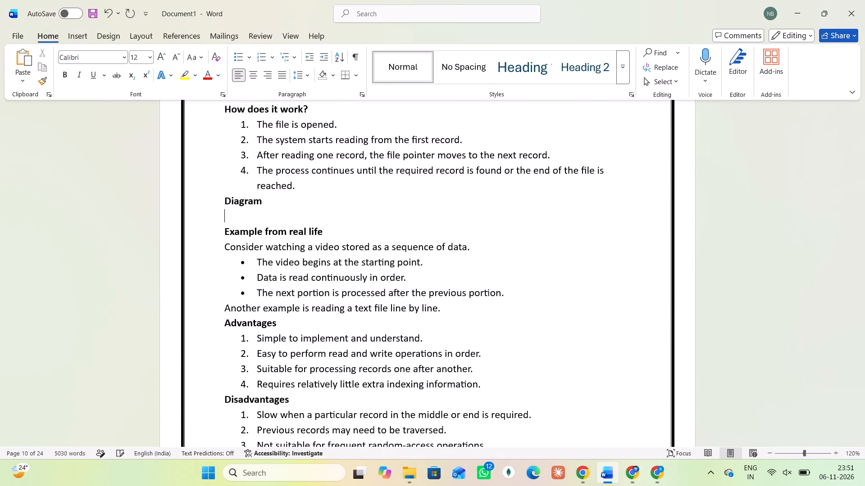
pyautogui.hotkey('ctrl', 'v')
pyautogui.click(441, 189)
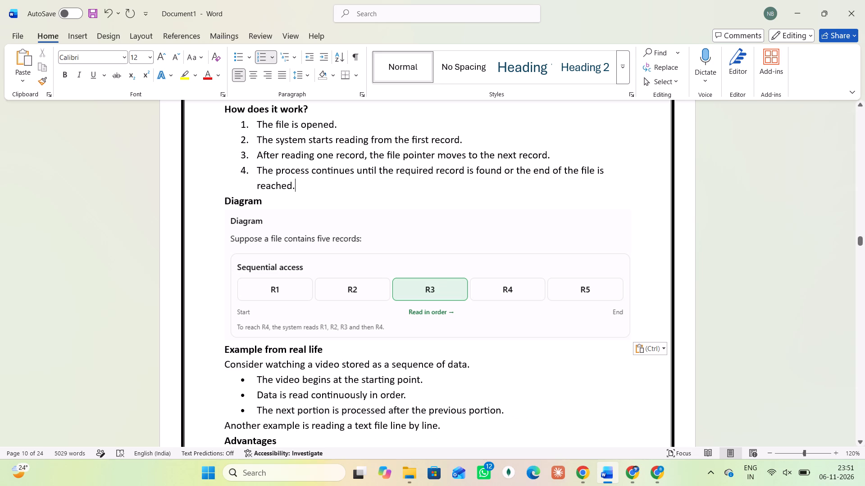
pyautogui.scroll(1, 329, 289)
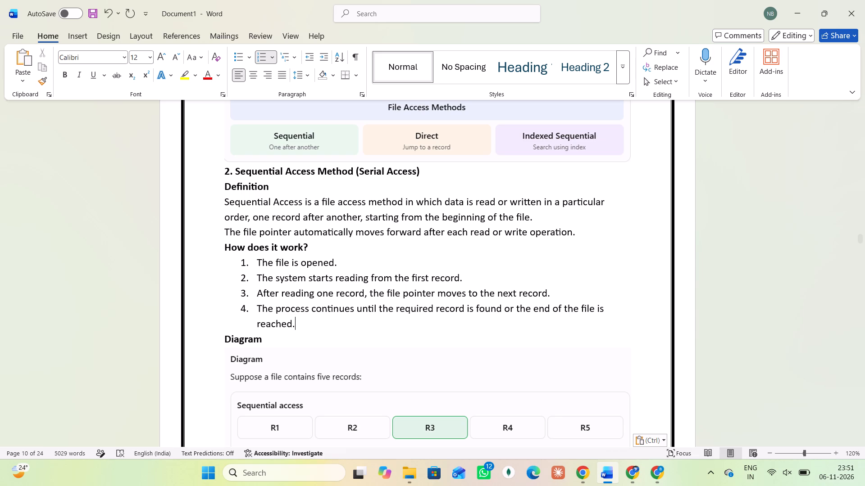
# Delete the "PPT example: Sequential access is inefficient" paragraph above the 3. Direct Access Method heading.
pyautogui.scroll(-2, 324, 285)
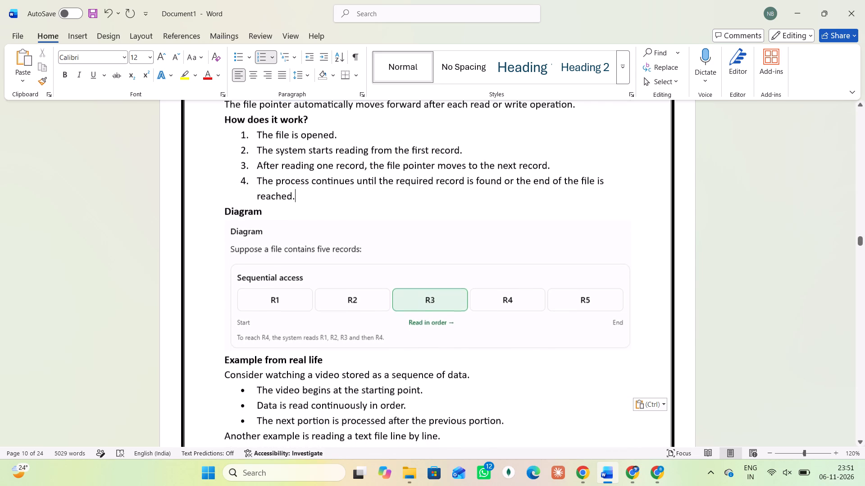
pyautogui.scroll(-1, 324, 285)
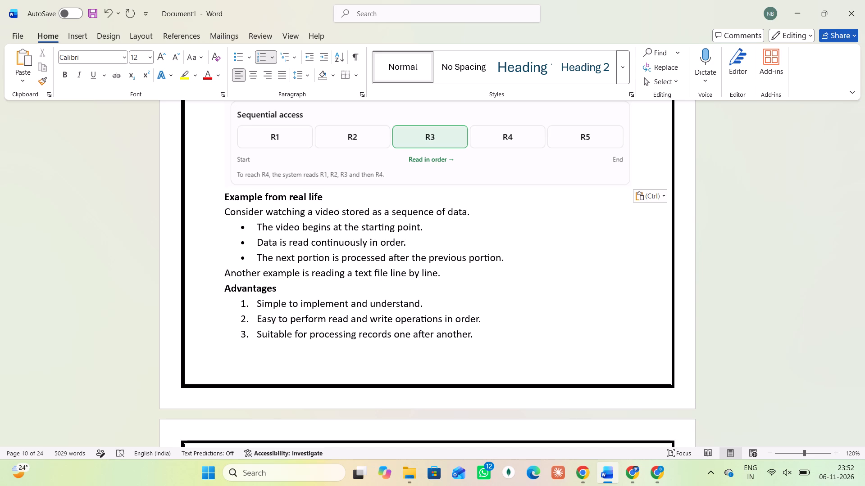
pyautogui.scroll(-1, 324, 285)
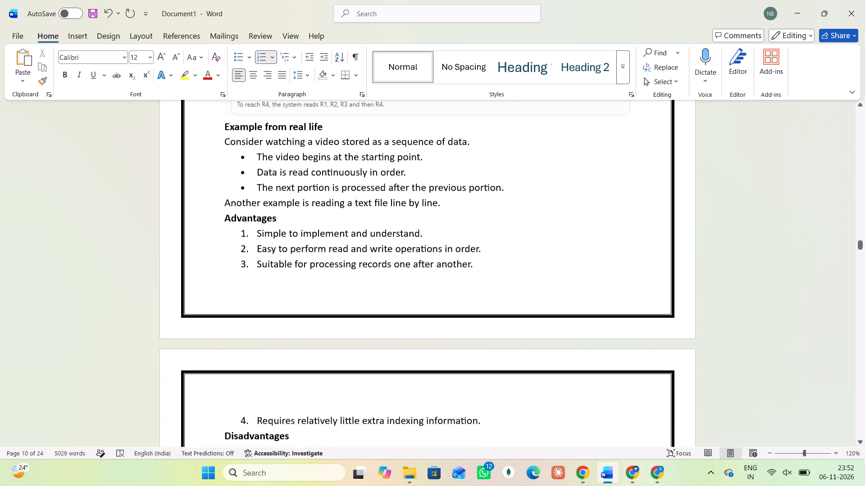
pyautogui.scroll(-1, 324, 285)
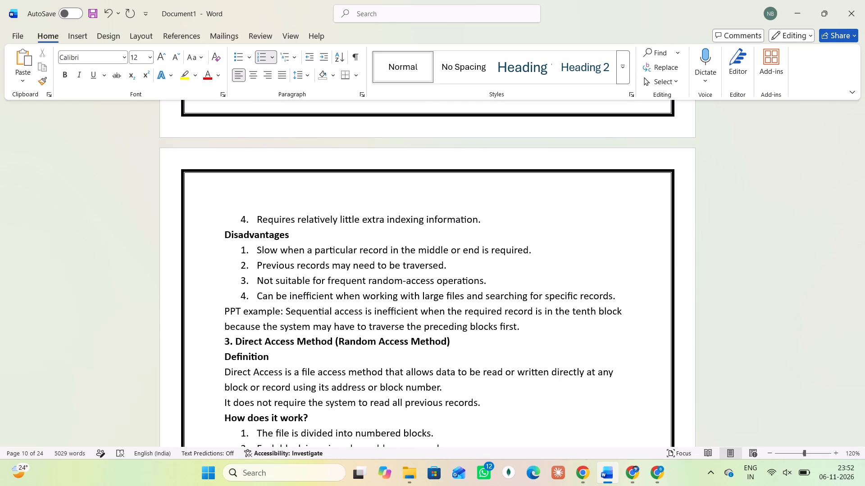
pyautogui.moveTo(518, 332); pyautogui.dragTo(224, 312)
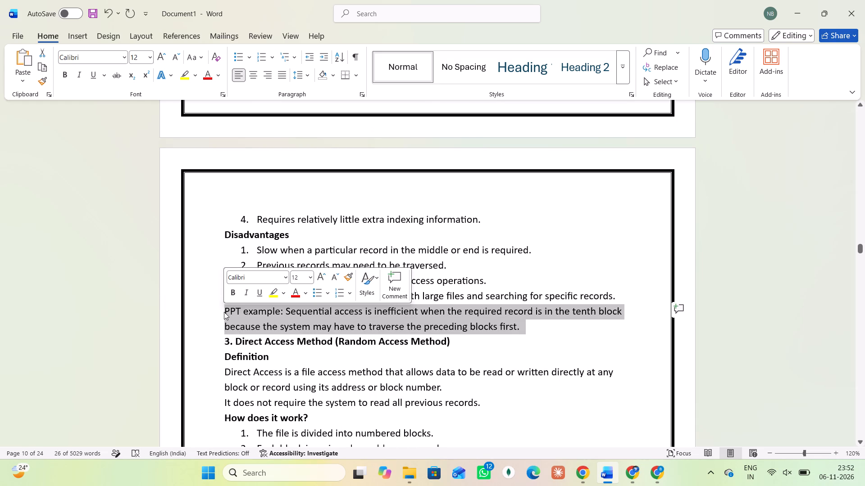
pyautogui.press('BackSpace')
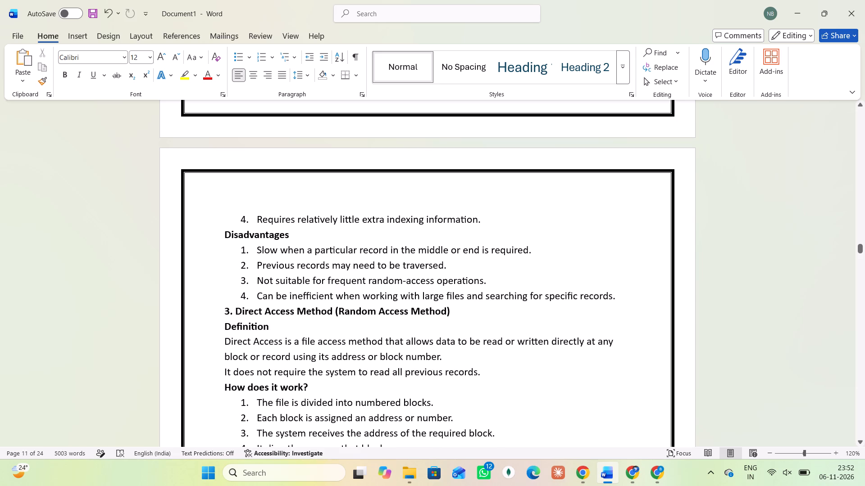
# Compare the PPT example in the Word notes' Direct Access Method section with the corresponding block diagram in ChatGPT's answer.
pyautogui.scroll(-2, 333, 407)
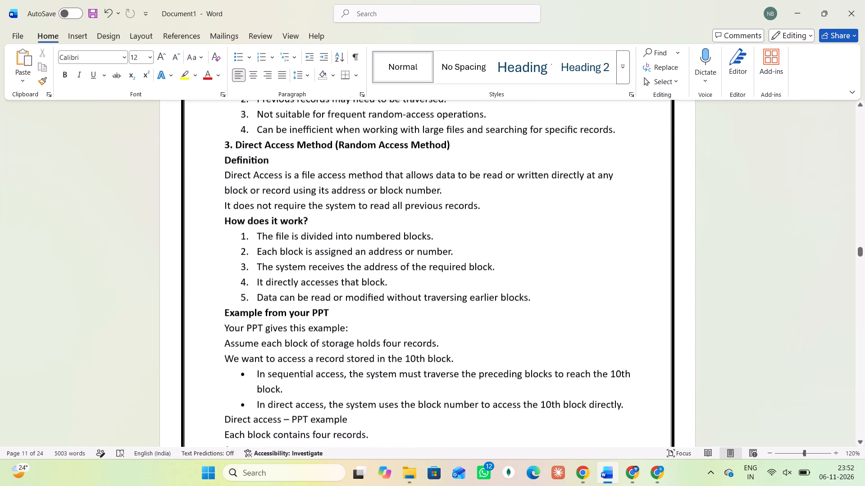
pyautogui.hotkey('alt', 'Tab')
pyautogui.scroll(-4, 332, 403)
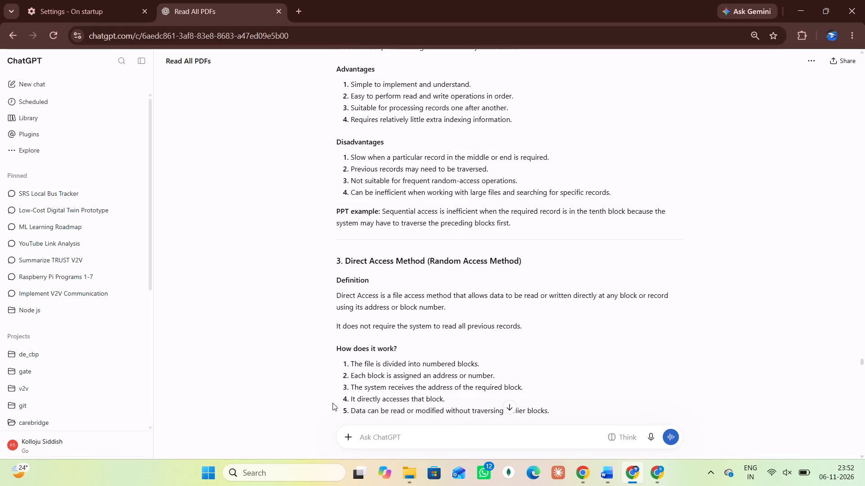
pyautogui.scroll(-4, 414, 360)
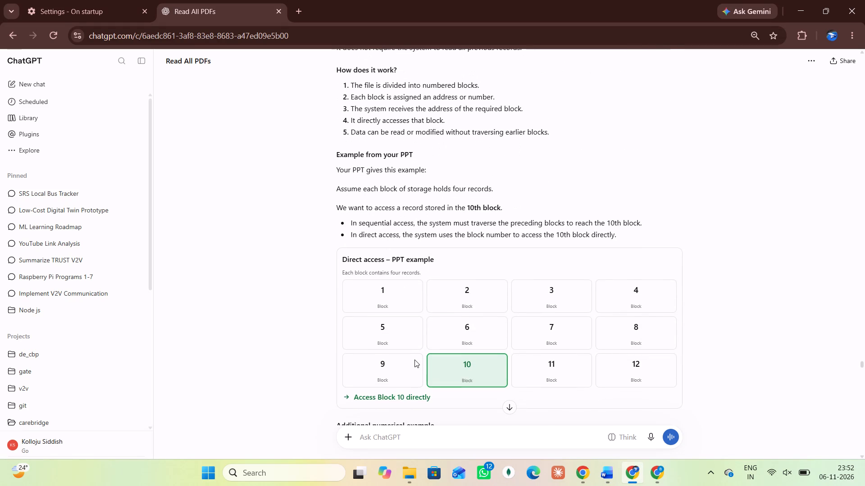
pyautogui.hotkey('alt', 'Tab')
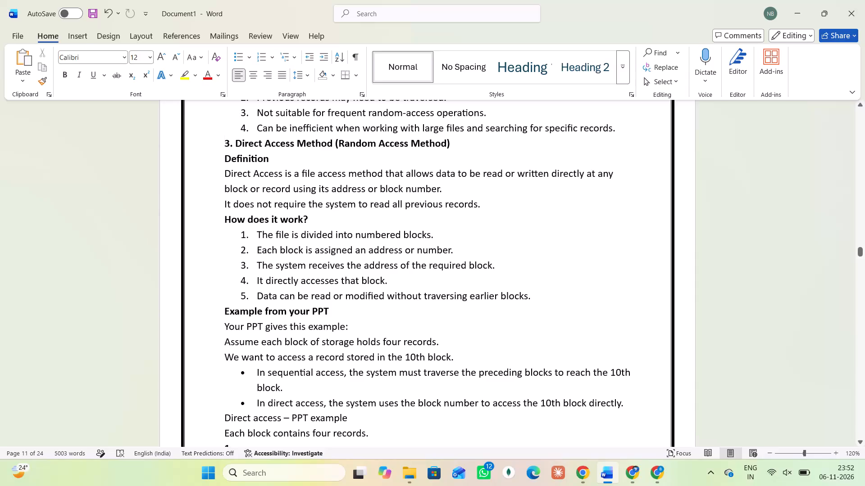
pyautogui.scroll(-1, 439, 369)
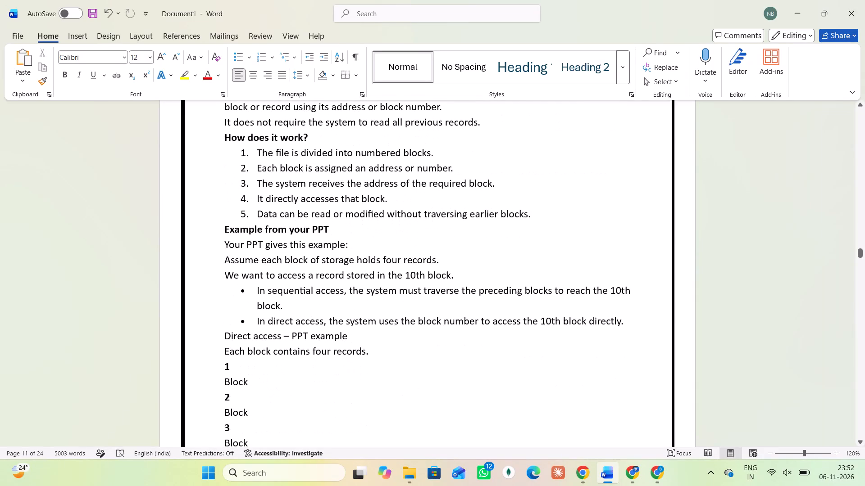
pyautogui.scroll(-1, 336, 346)
# Switch to 4TH UNIT.pdf in the Classroom browser window and take a screen snip of the Direct Access Method diagram on page 23.
pyautogui.click(575, 475)
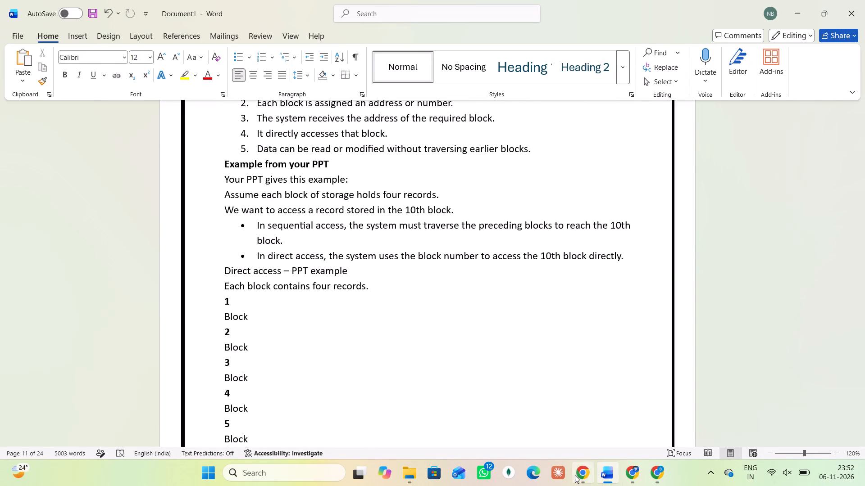
pyautogui.click(654, 476)
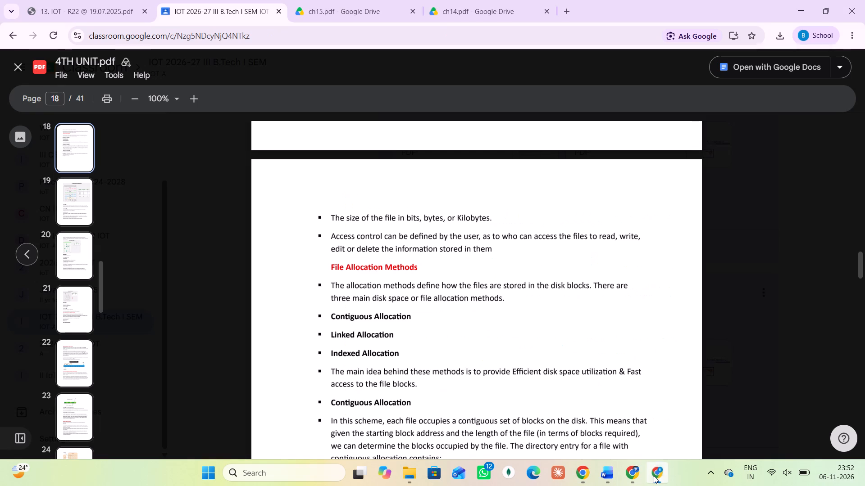
pyautogui.scroll(-11, 547, 357)
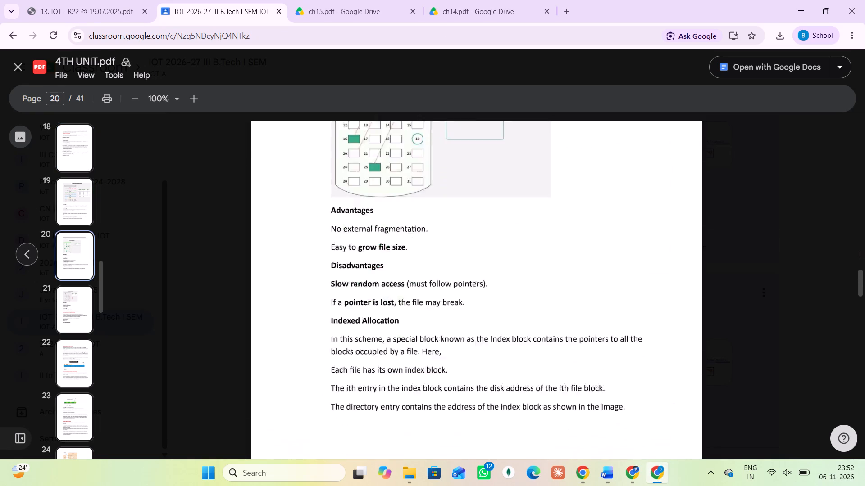
pyautogui.scroll(-7, 547, 357)
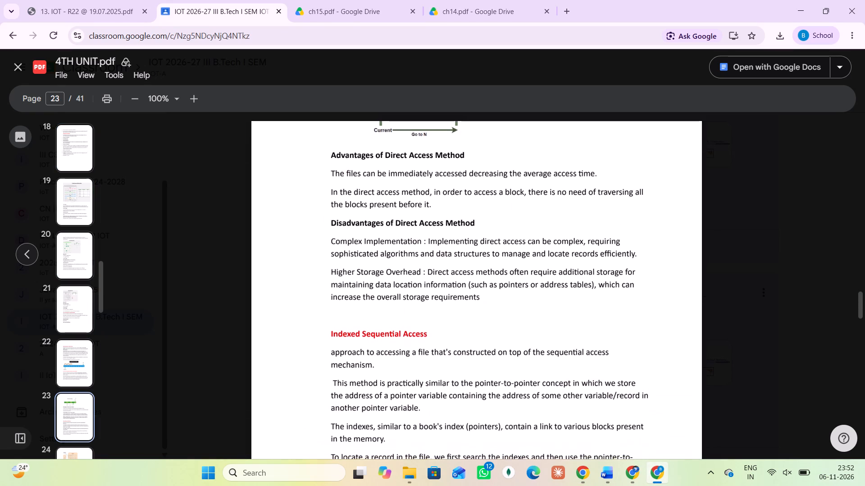
pyautogui.scroll(-2, 547, 357)
pyautogui.scroll(7, 547, 357)
pyautogui.scroll(-4, 547, 357)
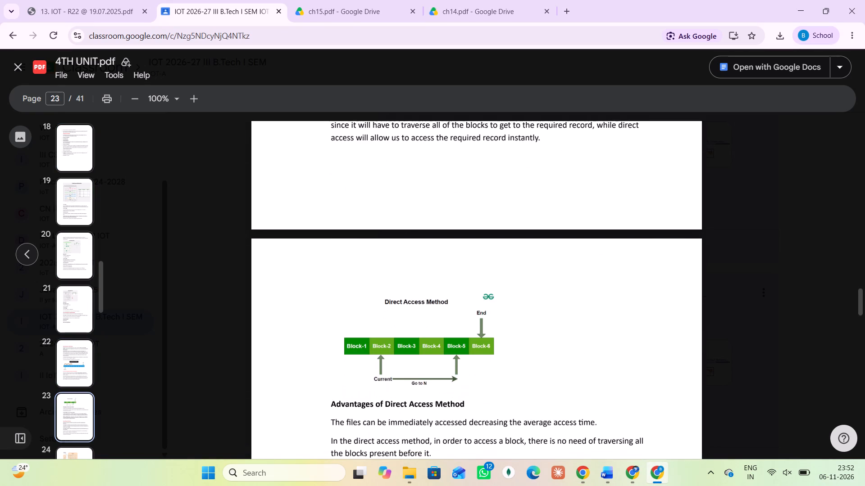
pyautogui.press('shift+super+s')
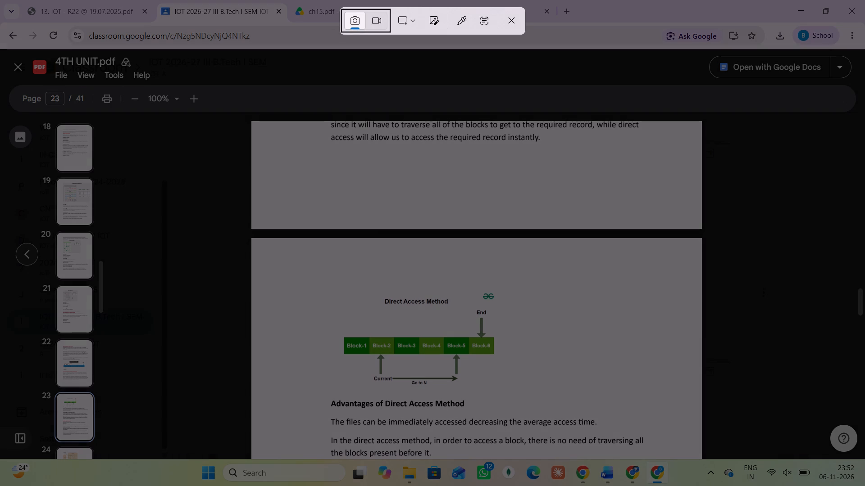
pyautogui.moveTo(321, 295); pyautogui.dragTo(544, 389)
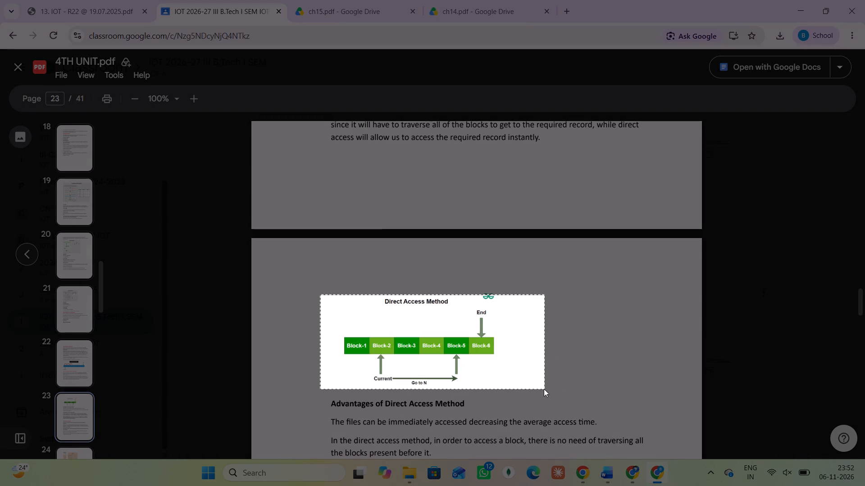
pyautogui.moveTo(544, 389); pyautogui.dragTo(541, 389)
# In the Word notes, replace the plain-text lines from "Each block contains four records." through "Access Block 10 directly" with the captured diagram.
pyautogui.hotkey('alt', 'Tab')
pyautogui.hotkey('alt', 'Tab')
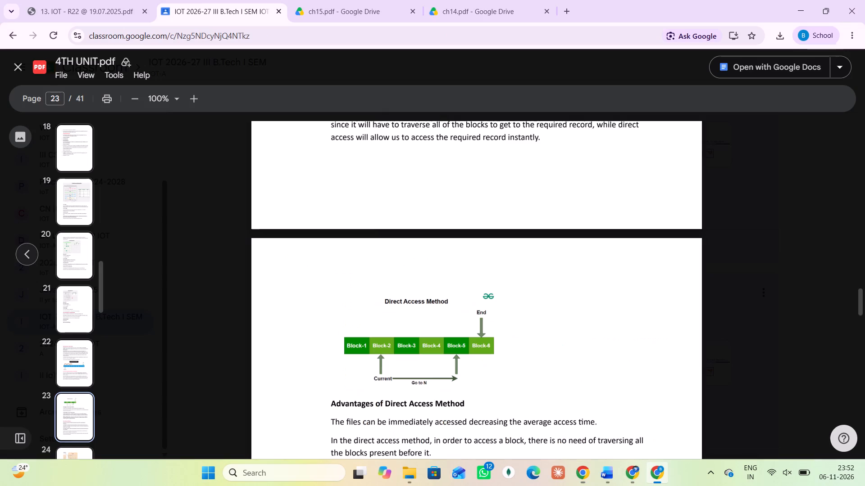
pyautogui.click(605, 485)
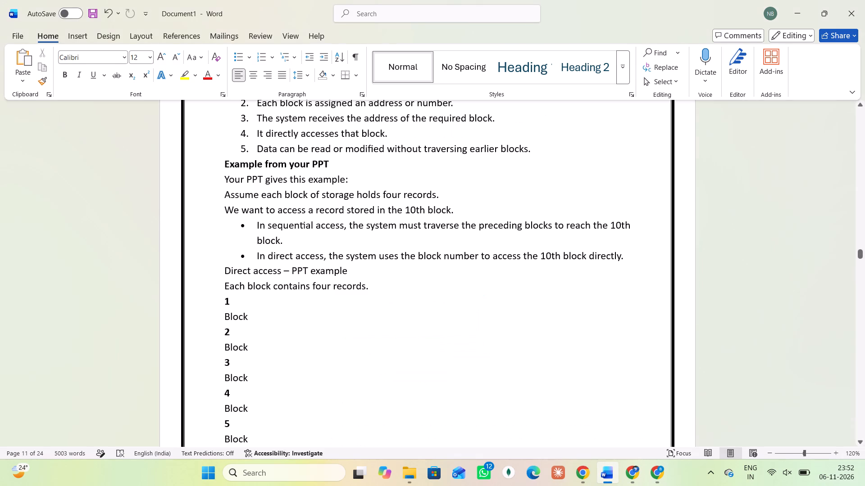
pyautogui.moveTo(223, 287); pyautogui.dragTo(268, 418)
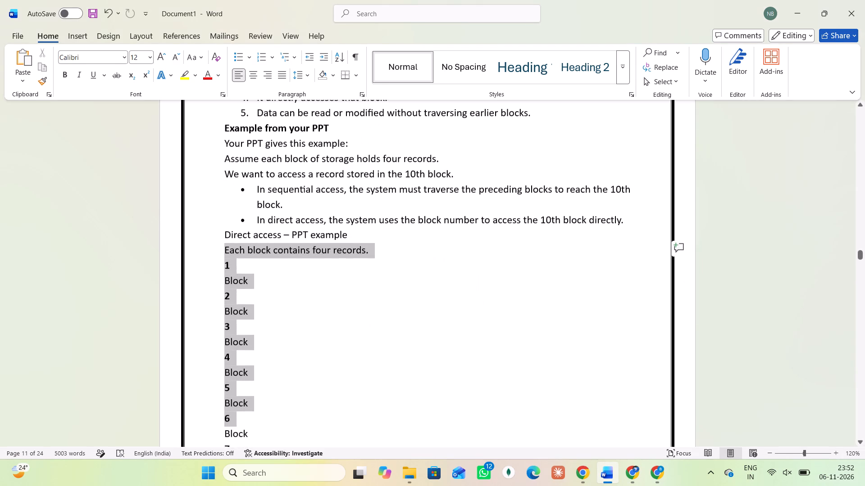
pyautogui.moveTo(268, 418); pyautogui.dragTo(290, 423)
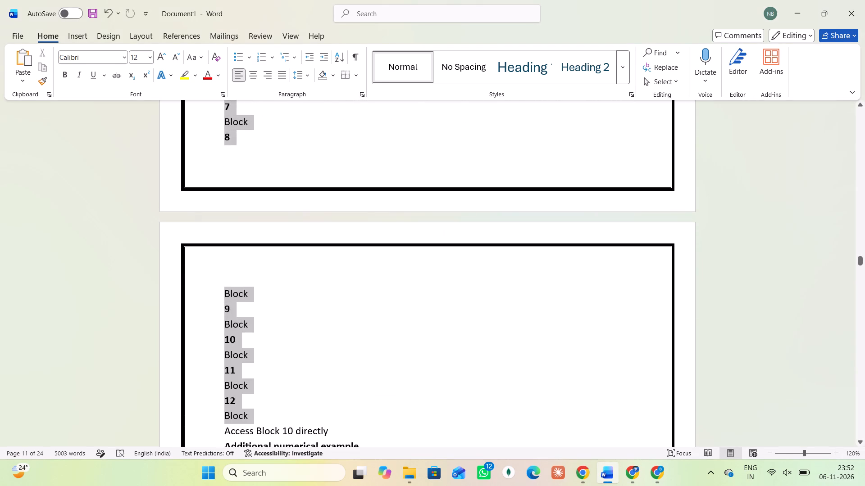
pyautogui.moveTo(290, 423); pyautogui.dragTo(348, 368)
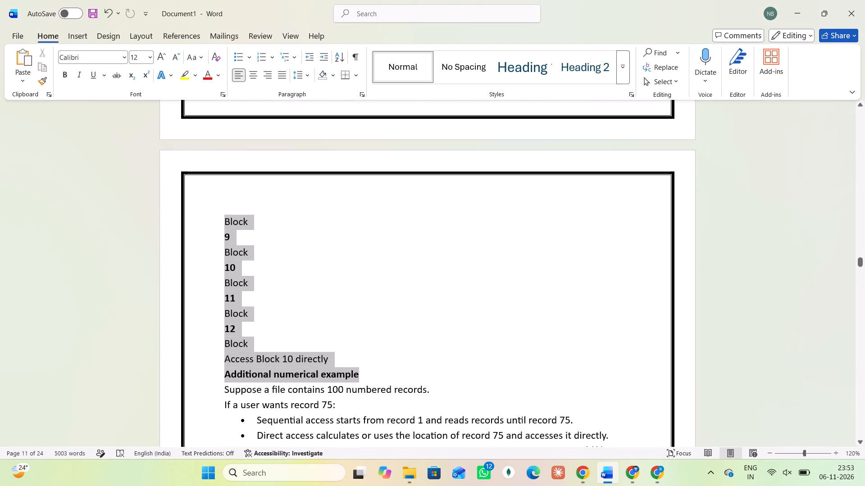
pyautogui.moveTo(348, 368); pyautogui.dragTo(335, 359)
pyautogui.hotkey('ctrl', 'v')
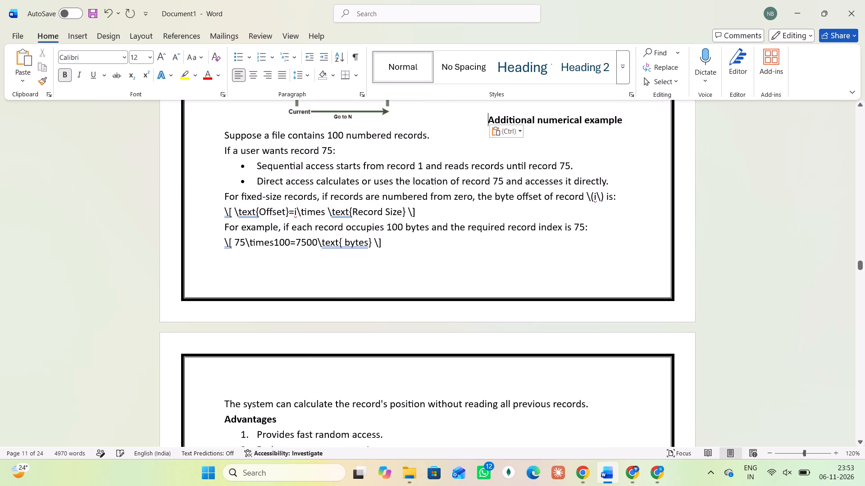
# Delete the byte-offset explanation and formulas, from "For fixed-size records" through the 75 times 100 line, in the Direct Access numerical example.
pyautogui.scroll(1, 300, 354)
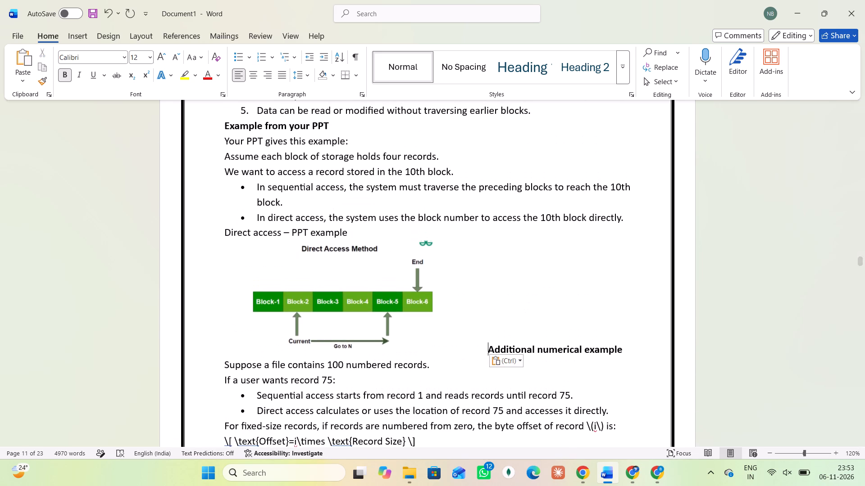
pyautogui.scroll(1, 300, 354)
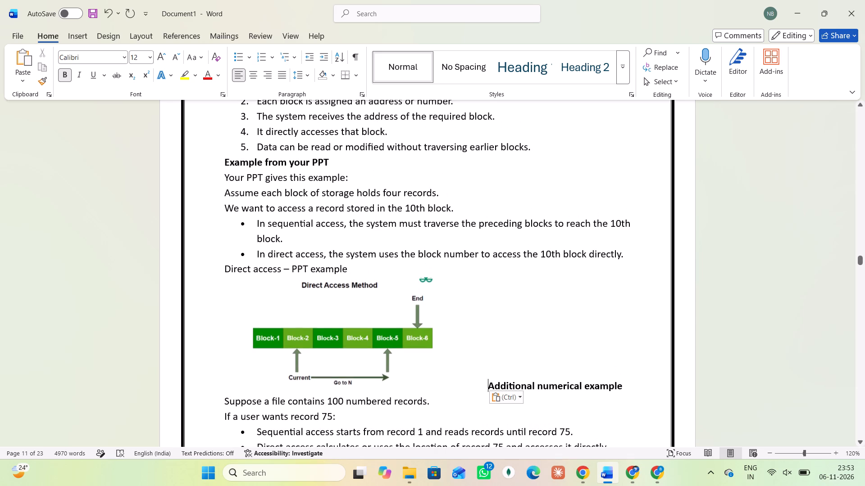
pyautogui.scroll(1, 300, 354)
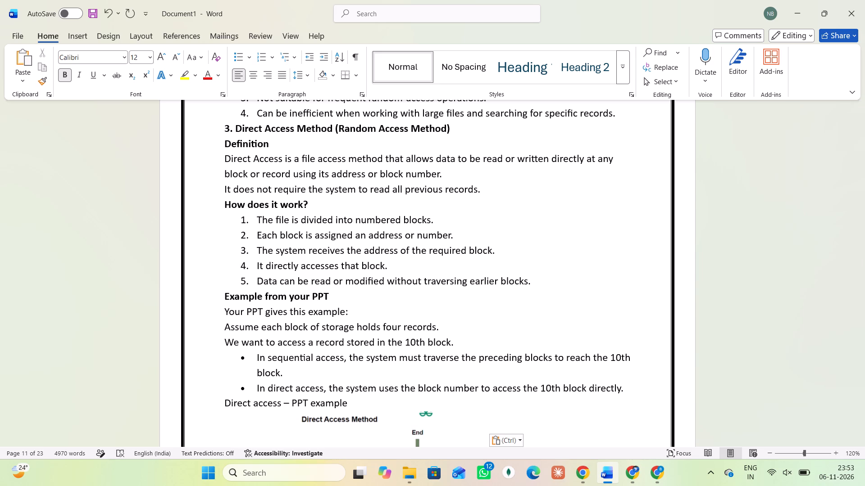
pyautogui.scroll(-2, 302, 346)
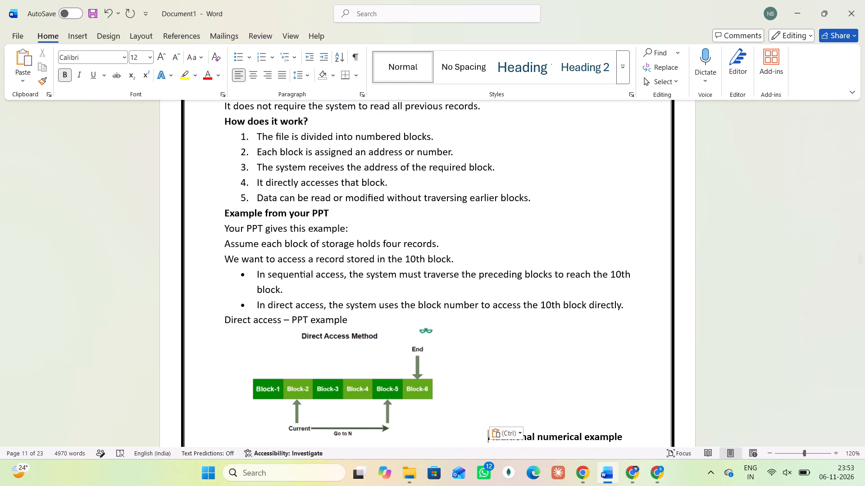
pyautogui.scroll(-1, 302, 346)
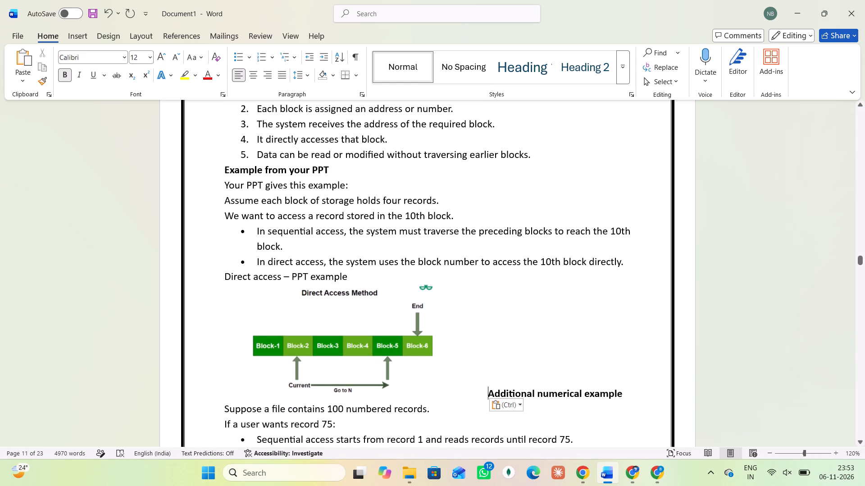
pyautogui.scroll(-2, 302, 346)
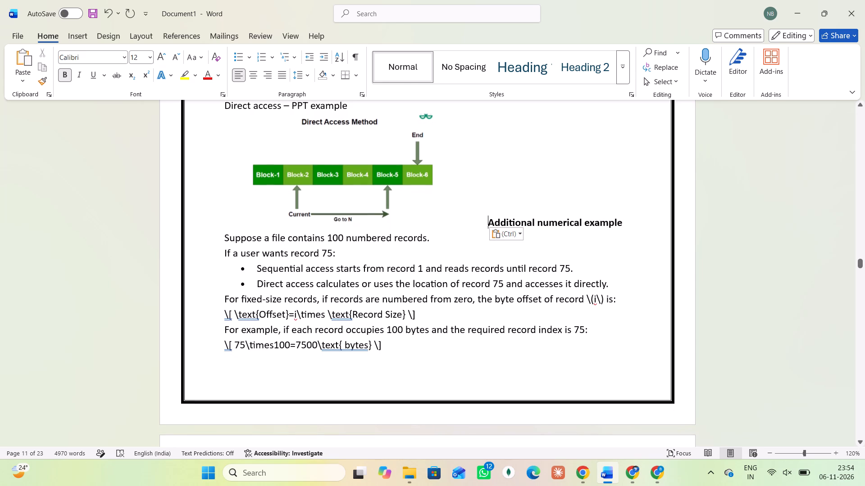
pyautogui.scroll(-1, 302, 346)
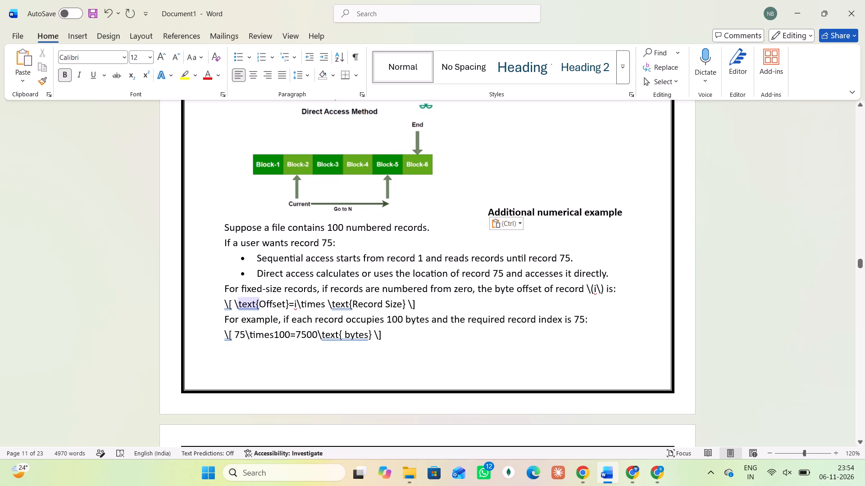
pyautogui.moveTo(224, 288); pyautogui.dragTo(377, 339)
pyautogui.press('BackSpace')
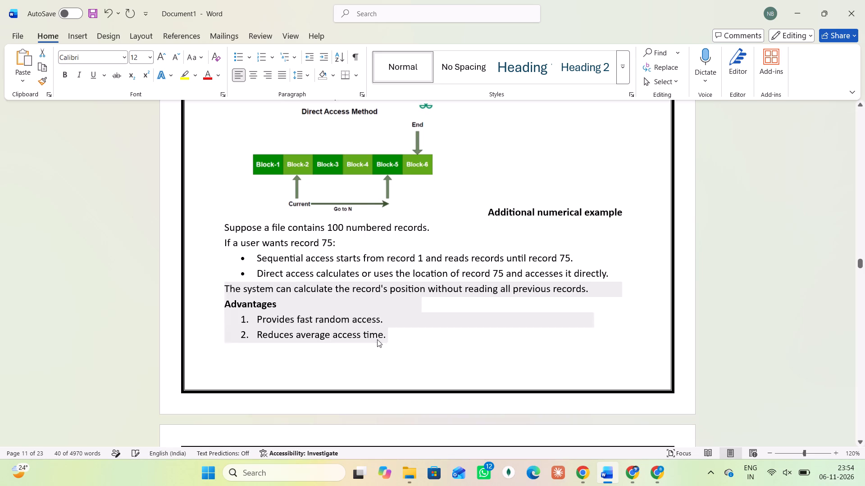
# Return to ChatGPT and review its answer from the Direct Access numerical example through the Indexed Sequential Access diagram.
pyautogui.hotkey('alt', 'Tab')
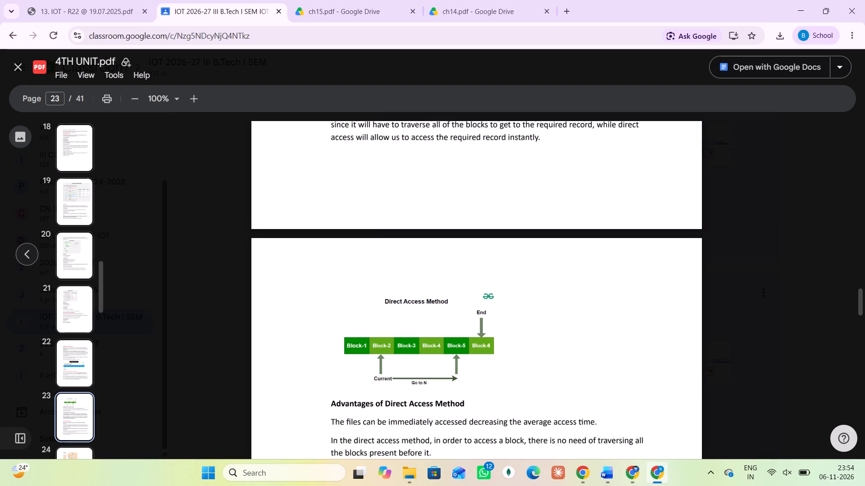
pyautogui.click(636, 480)
pyautogui.scroll(-1, 519, 280)
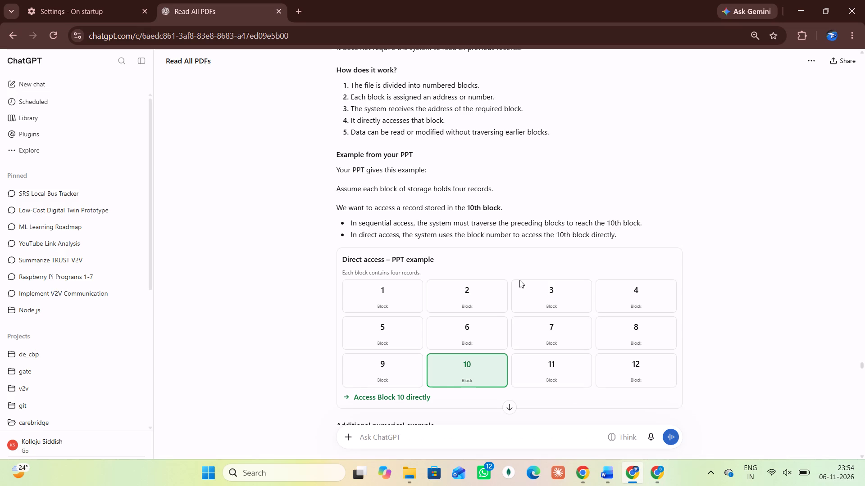
pyautogui.scroll(-4, 519, 280)
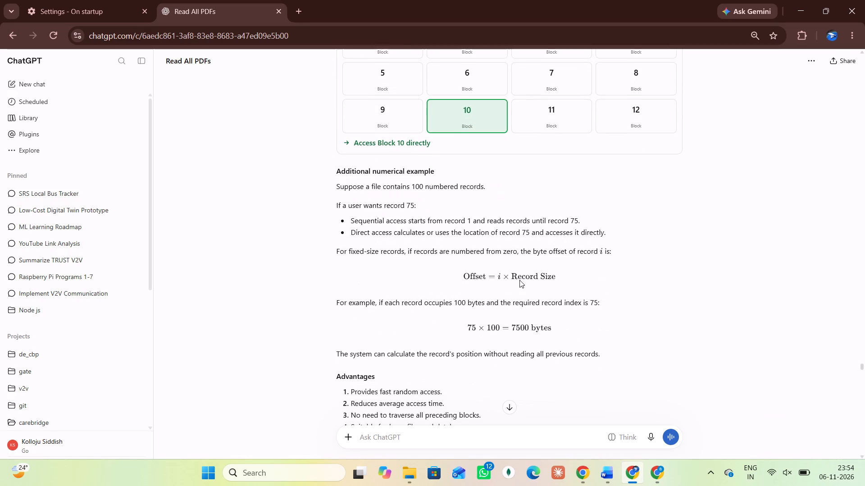
pyautogui.scroll(-2, 519, 280)
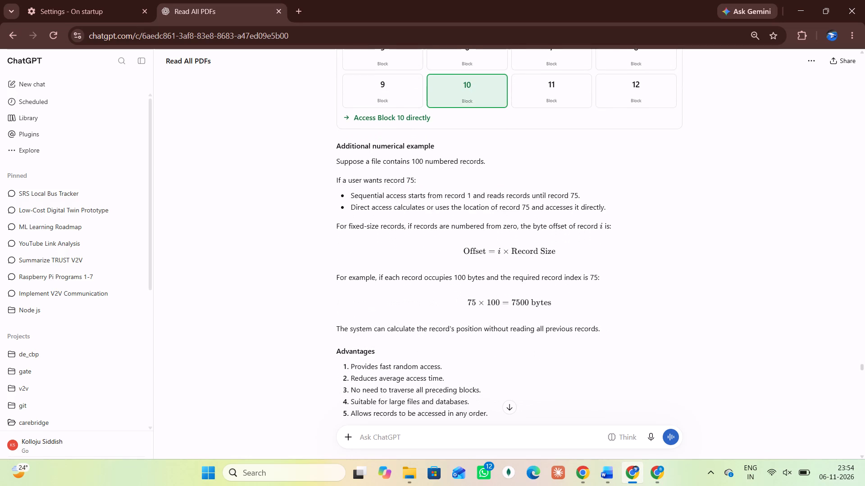
pyautogui.scroll(-1, 511, 349)
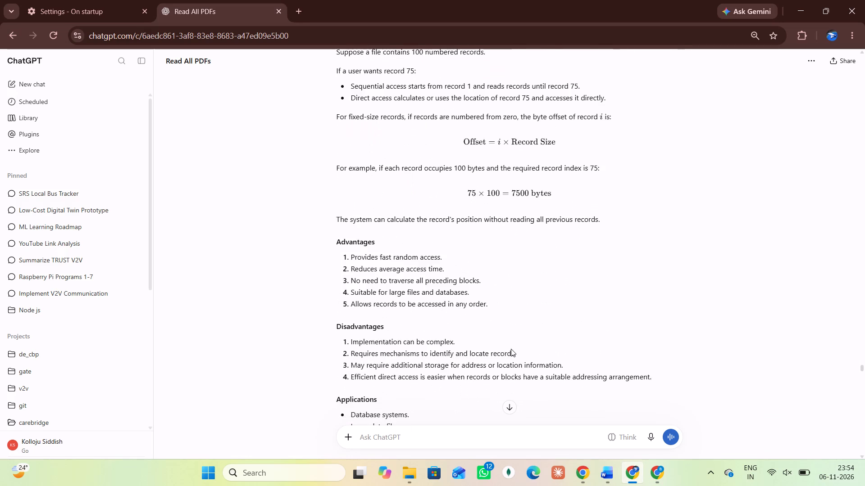
pyautogui.scroll(-10, 511, 349)
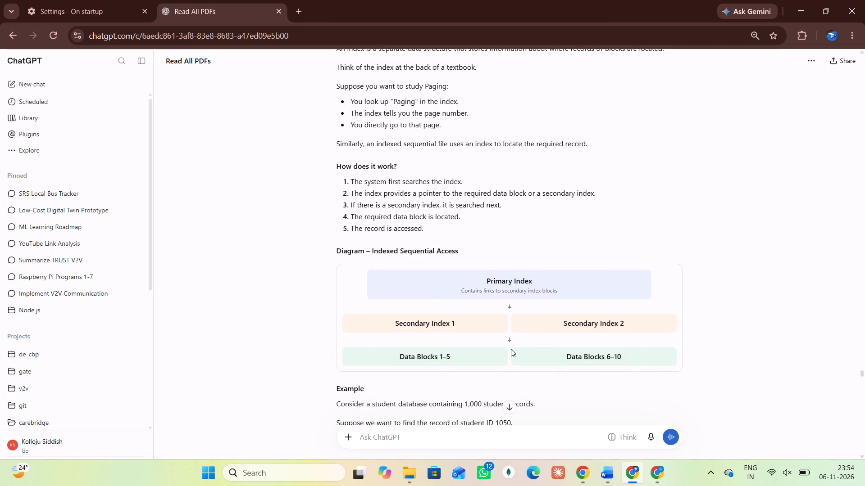
pyautogui.scroll(-1, 511, 349)
# Switch to 4TH UNIT.pdf in the Classroom browser window and capture a screen snip of the Indexed Sequential Access Of File diagram on page 24.
pyautogui.hotkey('alt', 'Tab')
pyautogui.scroll(-3, 475, 340)
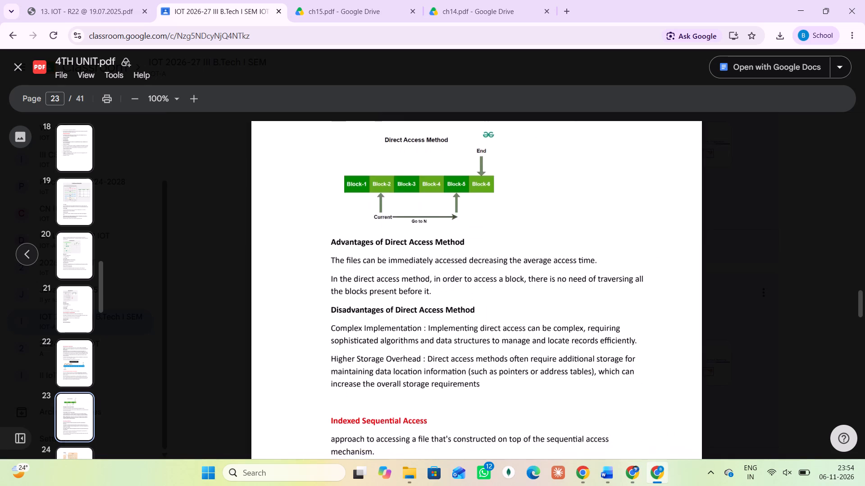
pyautogui.scroll(-2, 475, 340)
pyautogui.scroll(3, 475, 340)
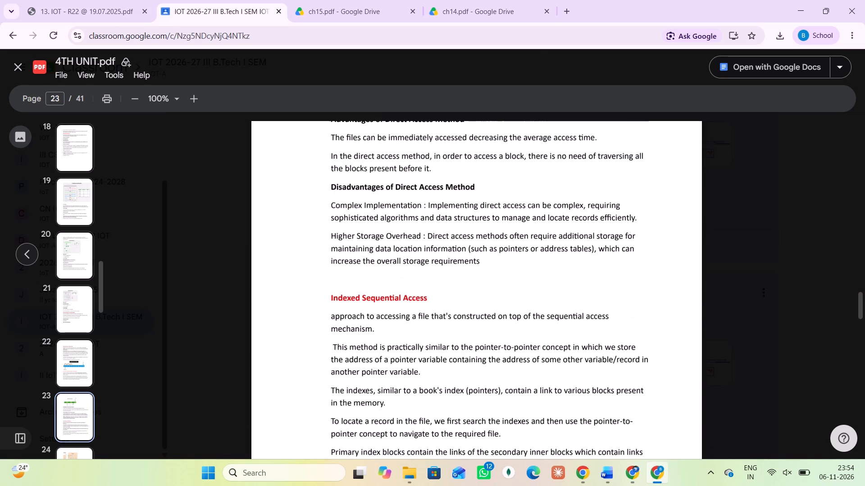
pyautogui.scroll(-4, 475, 340)
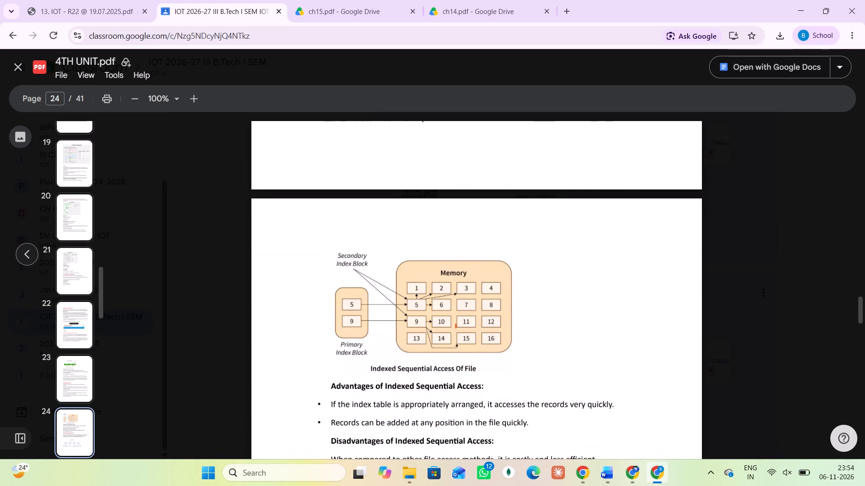
pyautogui.press('shift+super+s')
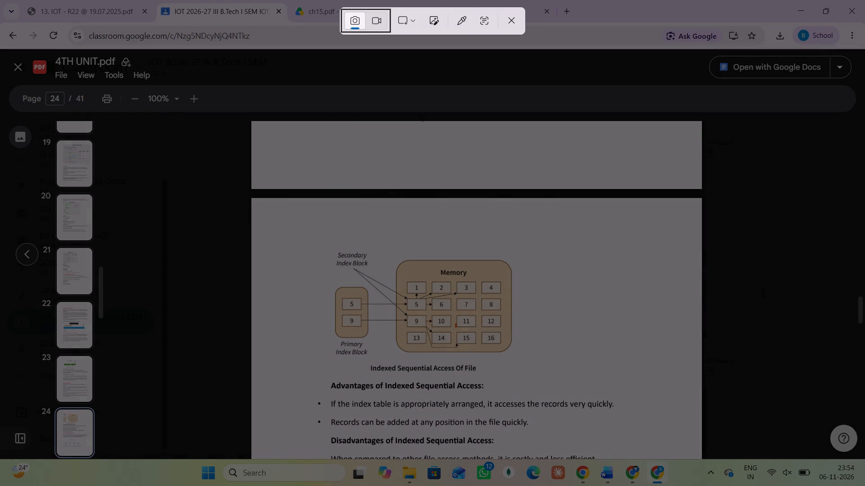
pyautogui.moveTo(300, 230); pyautogui.dragTo(544, 378)
# In the Word notes, replace the Indexed Sequential Access diagram heading and plain-text lines through "Data Blocks 6–10" with the captured diagram.
pyautogui.hotkey('alt', 'Tab')
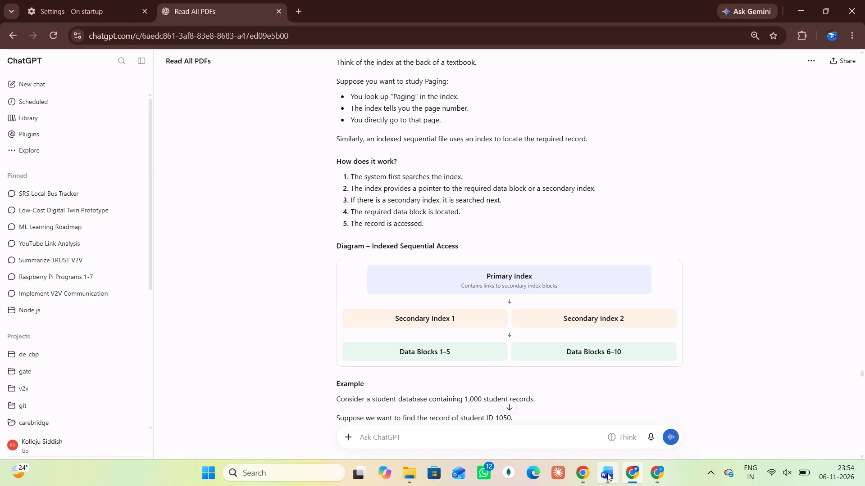
pyautogui.click(607, 473)
pyautogui.scroll(-2, 460, 359)
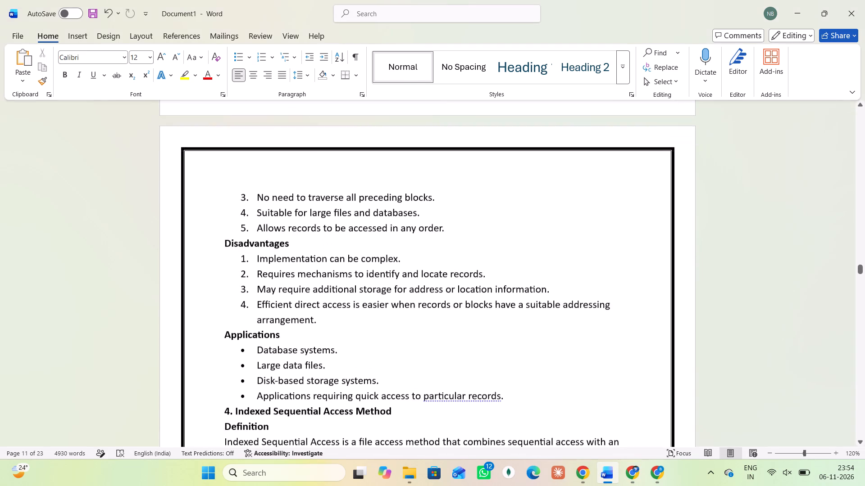
pyautogui.scroll(-2, 460, 359)
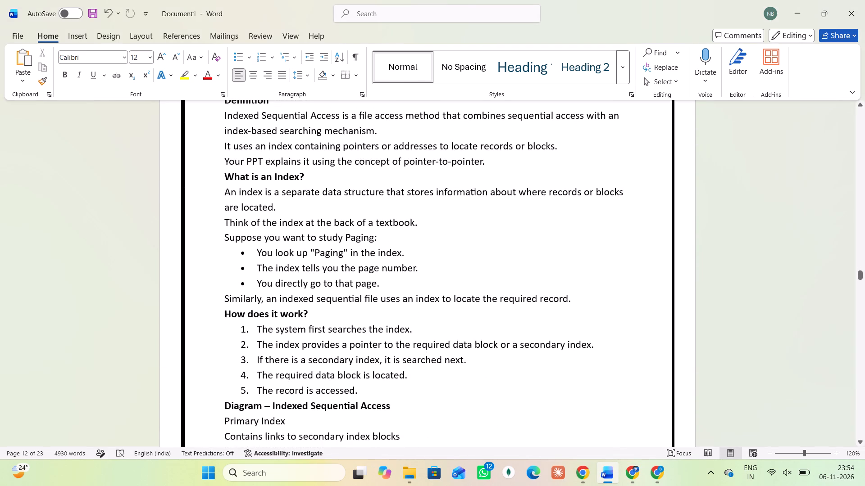
pyautogui.scroll(-1, 406, 365)
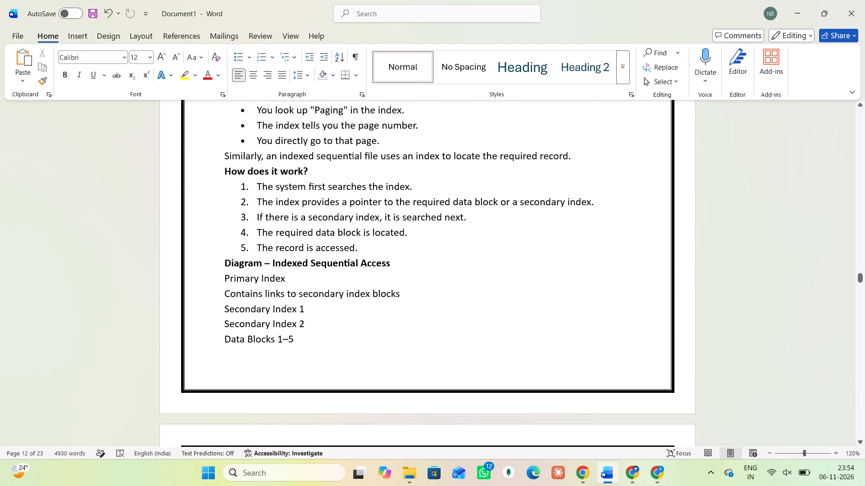
pyautogui.moveTo(220, 261); pyautogui.dragTo(341, 272)
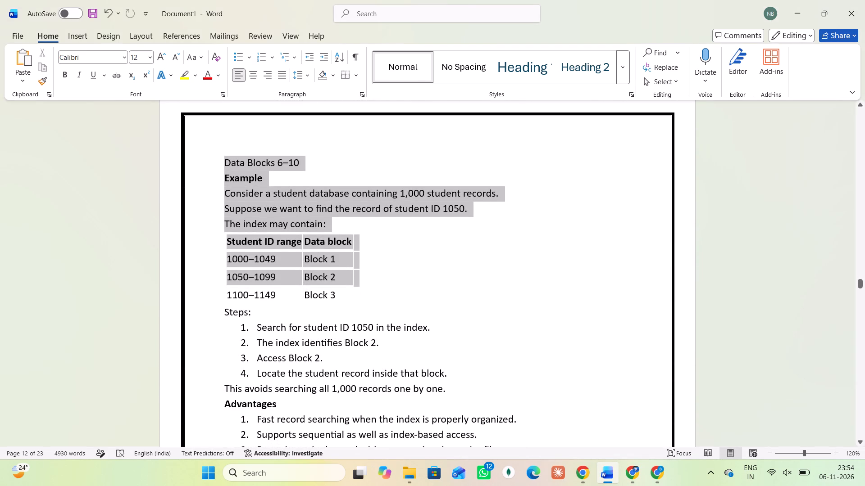
pyautogui.moveTo(341, 272); pyautogui.dragTo(341, 161)
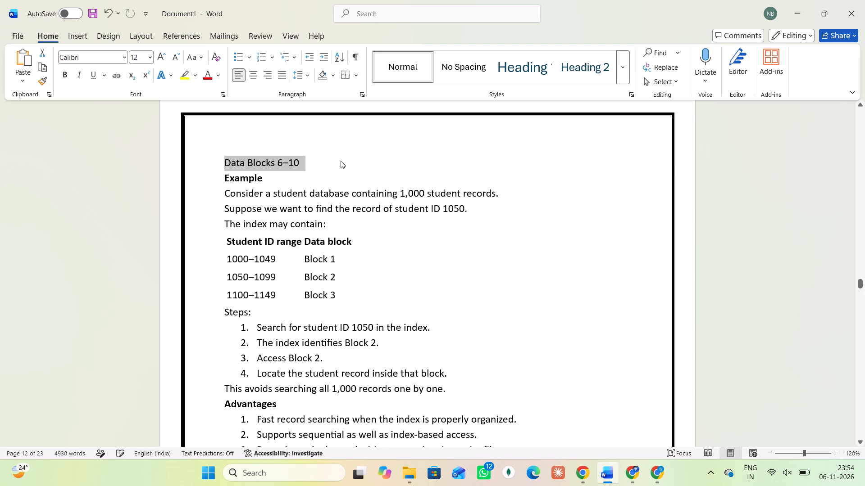
pyautogui.keyDown('ctrl'); pyautogui.click(341, 161); pyautogui.keyUp('ctrl')
pyautogui.hotkey('ctrl', 'v')
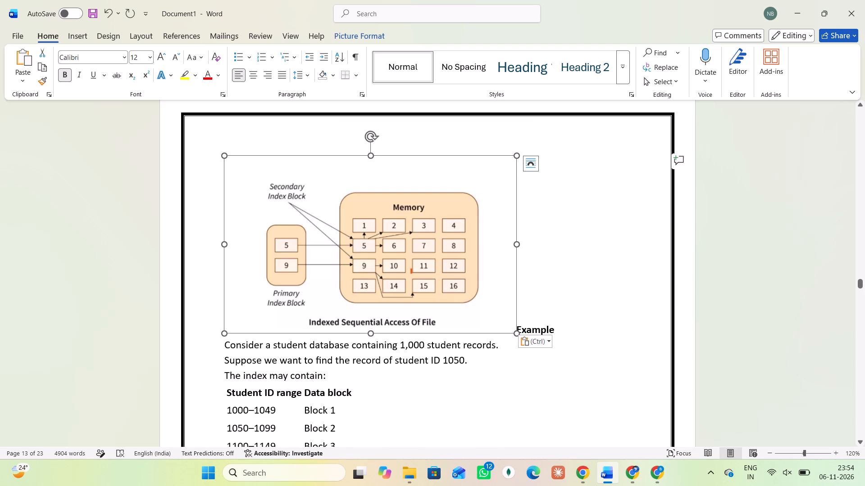
# Review the Indexed Sequential Access Method notes from the definition through the student ID example, advantages, disadvantages and applications.
pyautogui.scroll(4, 386, 272)
pyautogui.scroll(-1, 386, 272)
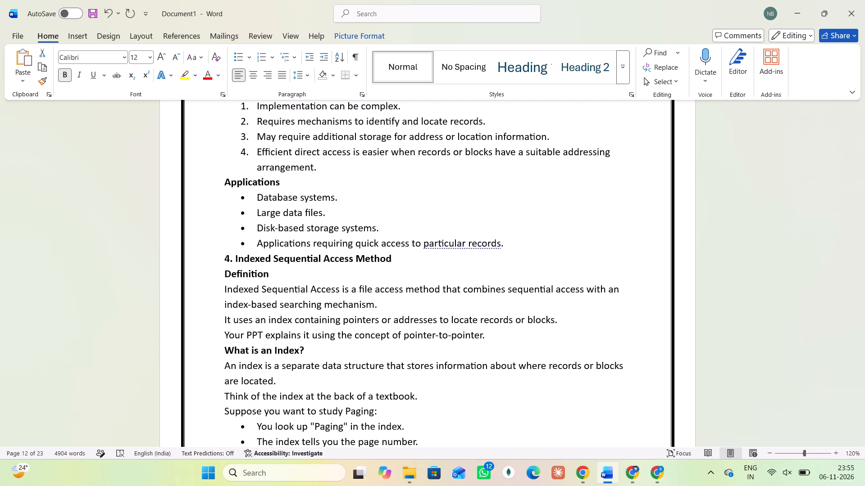
pyautogui.click(349, 234)
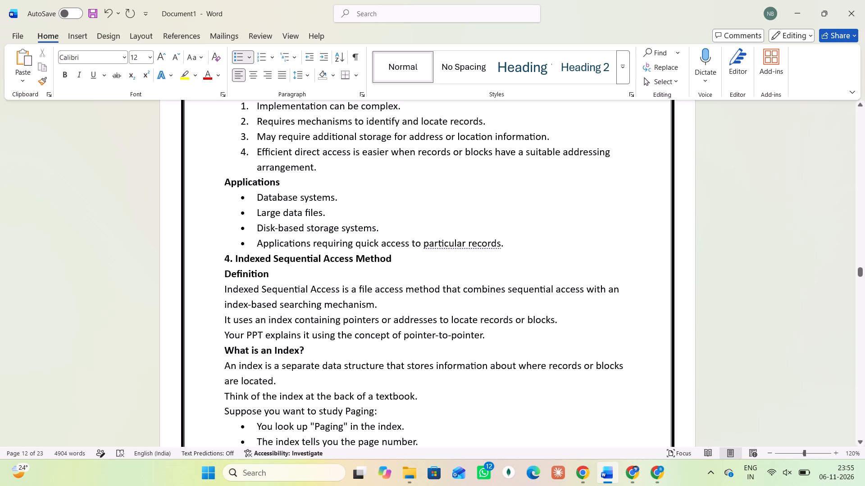
pyautogui.scroll(-1, 344, 297)
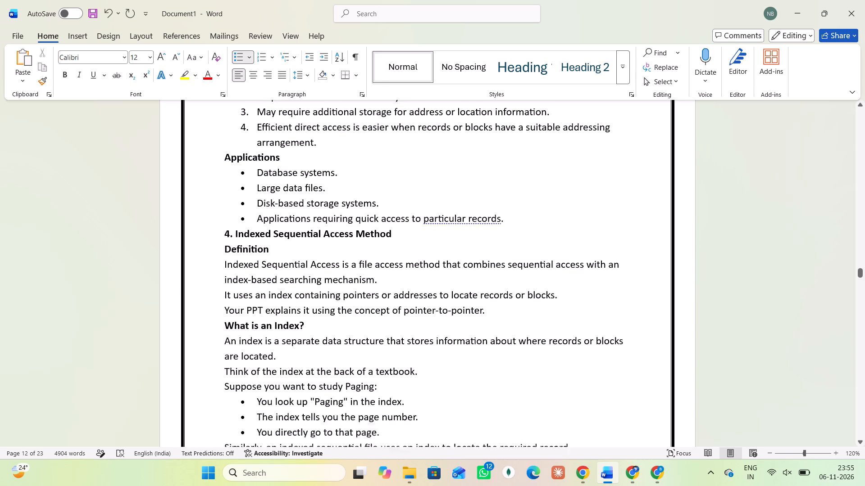
pyautogui.scroll(-1, 344, 297)
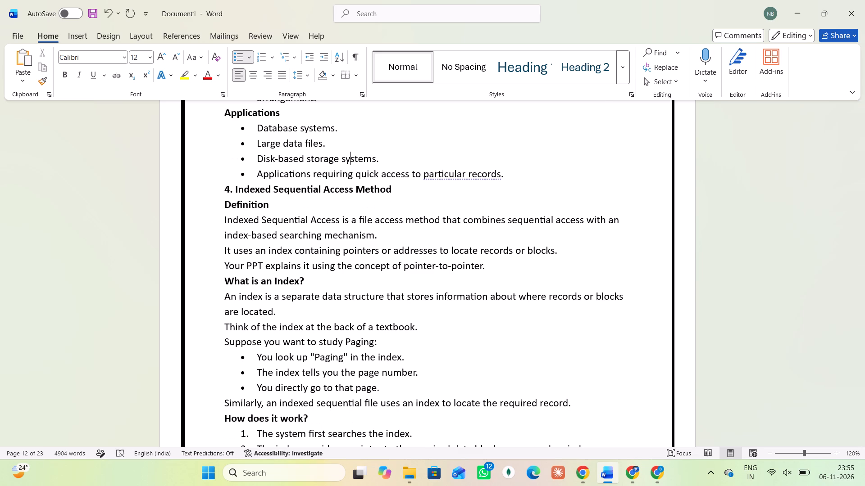
pyautogui.scroll(-1, 344, 297)
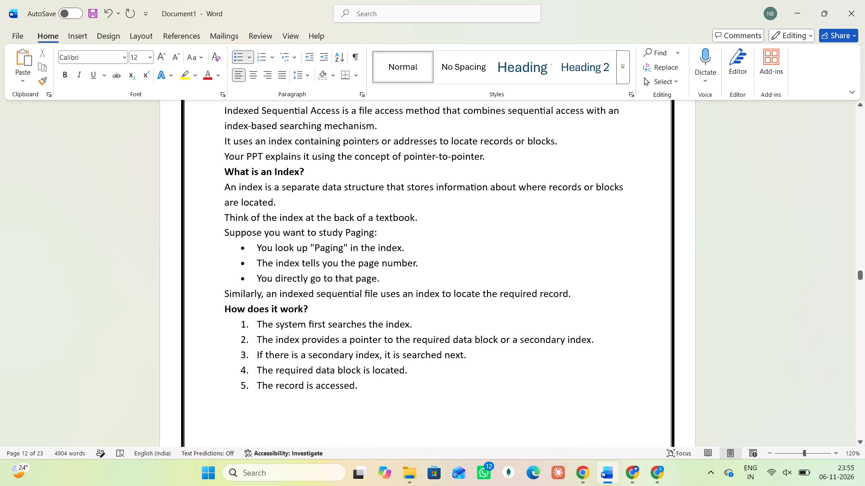
pyautogui.scroll(-2, 289, 315)
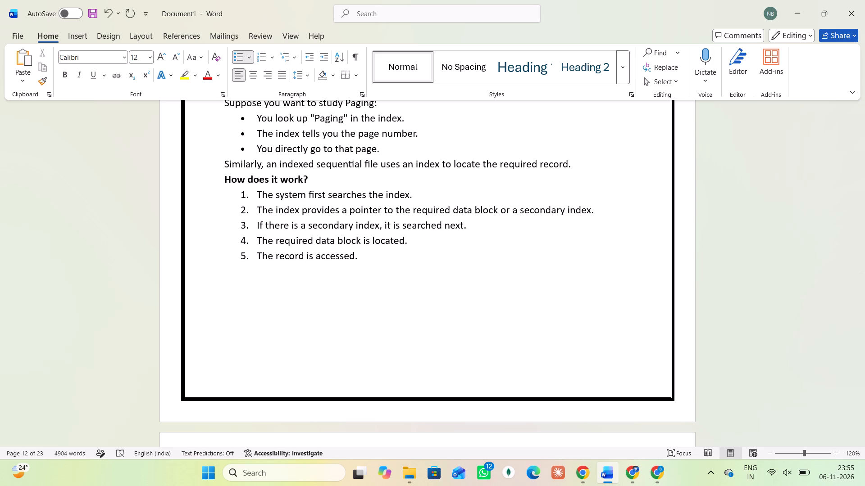
pyautogui.scroll(-1, 289, 315)
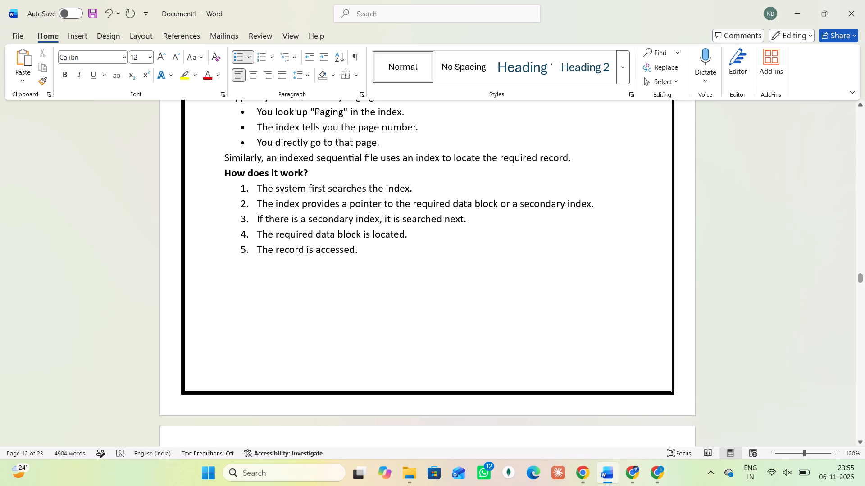
pyautogui.scroll(-2, 289, 315)
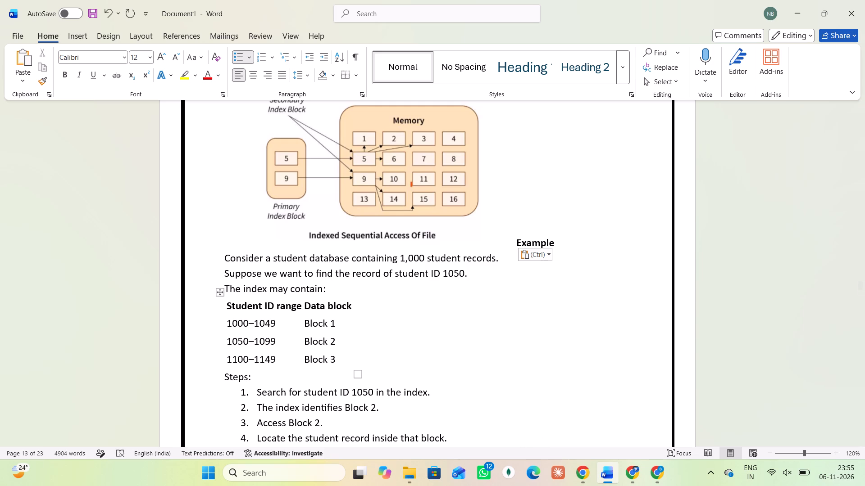
pyautogui.scroll(-1, 289, 315)
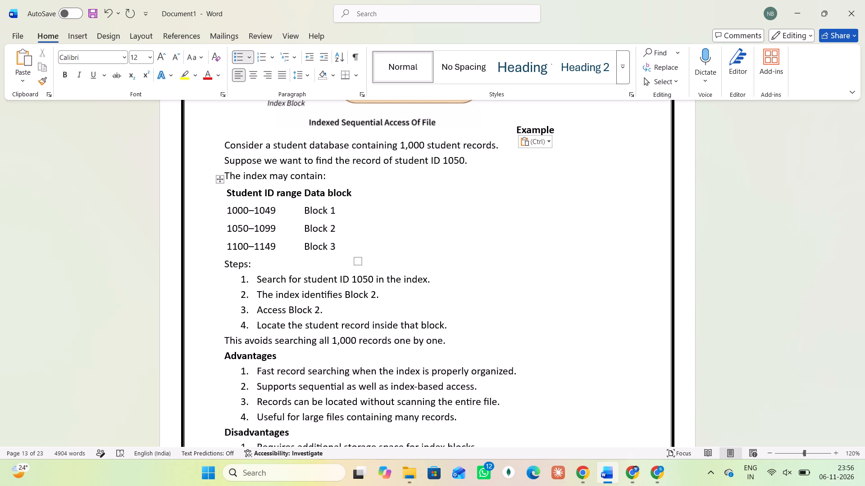
pyautogui.scroll(-1, 289, 315)
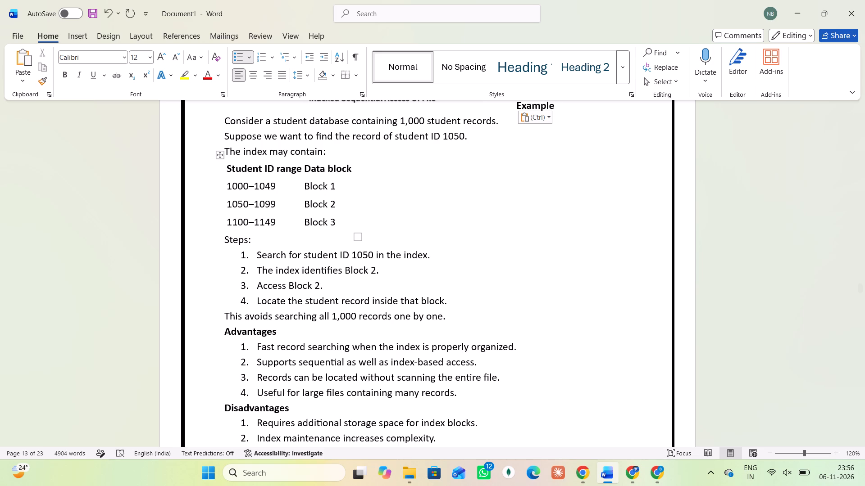
pyautogui.scroll(-2, 289, 315)
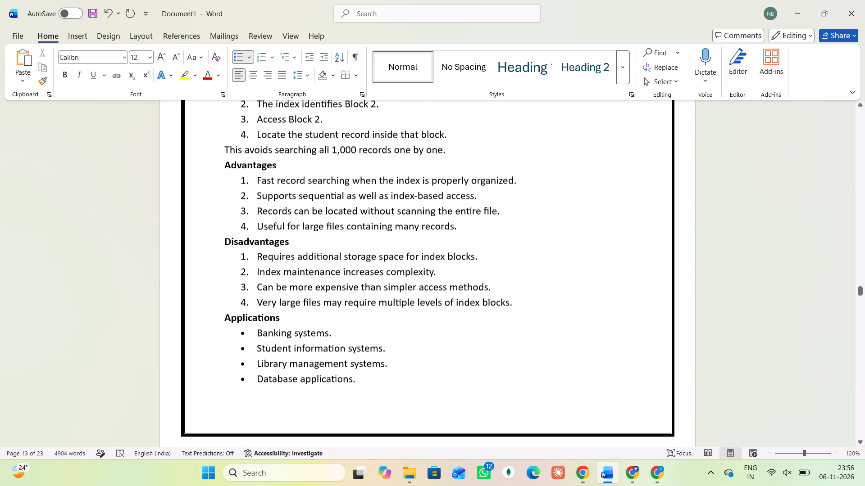
pyautogui.scroll(4, 289, 315)
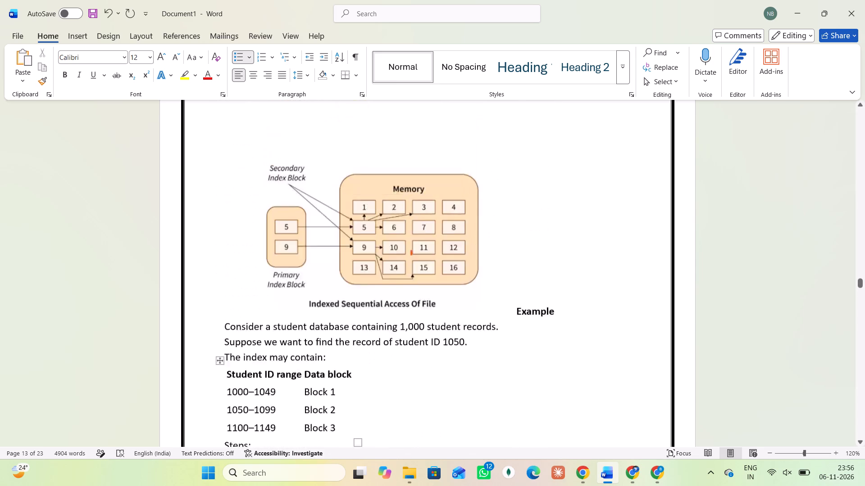
pyautogui.scroll(1, 289, 315)
# Delete section 5, Comparison of File Access Methods, including its heading, table and the "Important exam point" text.
pyautogui.scroll(-5, 289, 315)
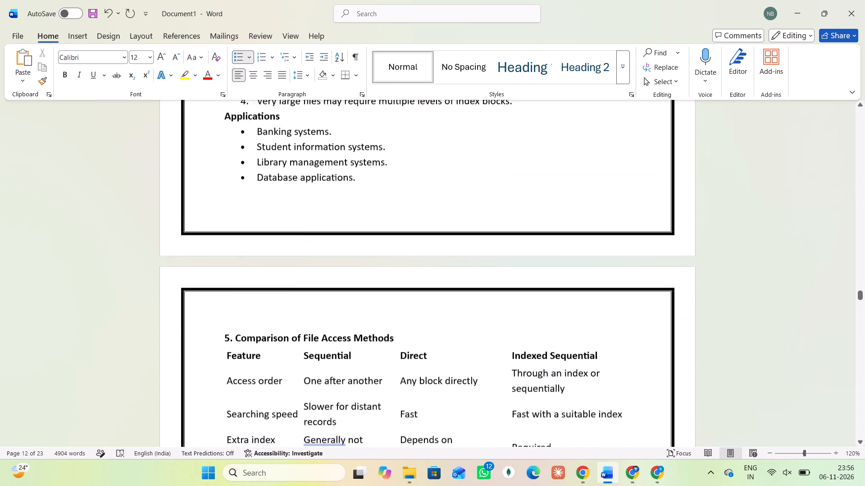
pyautogui.scroll(-2, 289, 315)
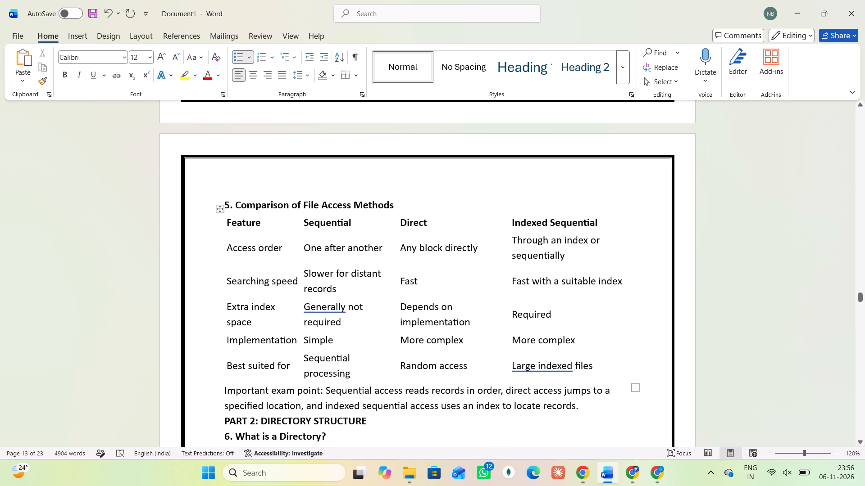
pyautogui.moveTo(224, 200); pyautogui.dragTo(448, 347)
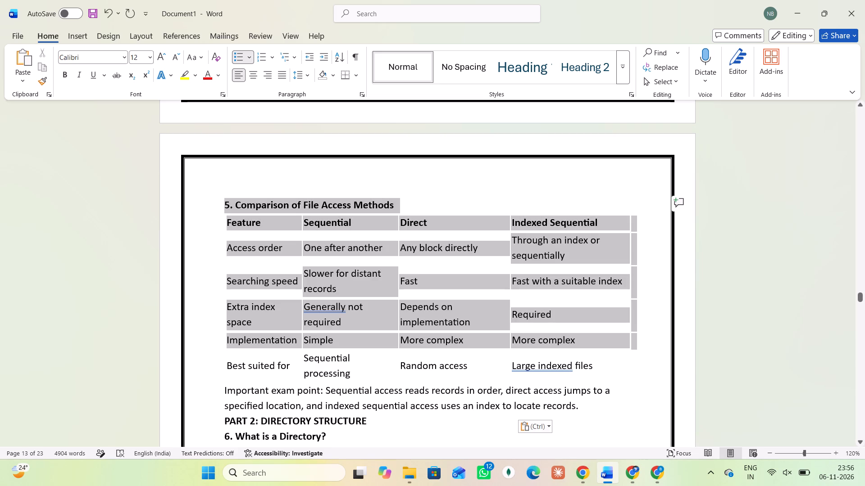
pyautogui.moveTo(448, 347); pyautogui.dragTo(556, 402)
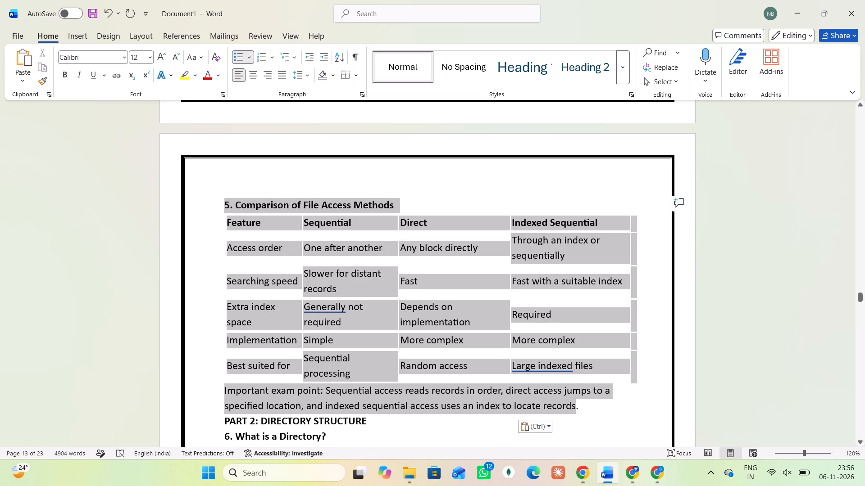
pyautogui.moveTo(556, 402); pyautogui.dragTo(560, 402)
pyautogui.press('BackSpace')
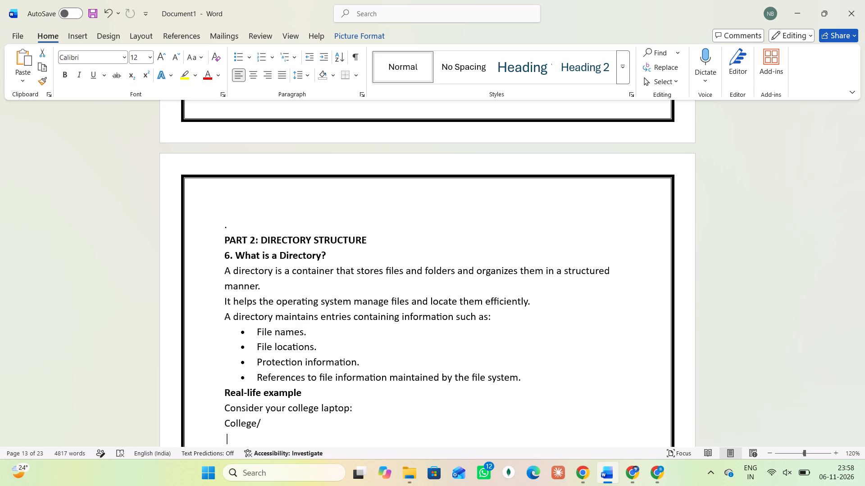
pyautogui.scroll(-1, 462, 329)
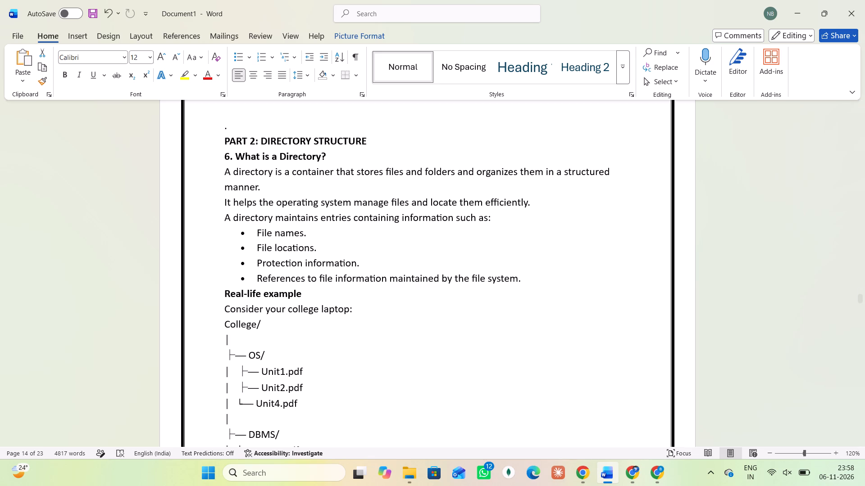
pyautogui.scroll(-1, 462, 329)
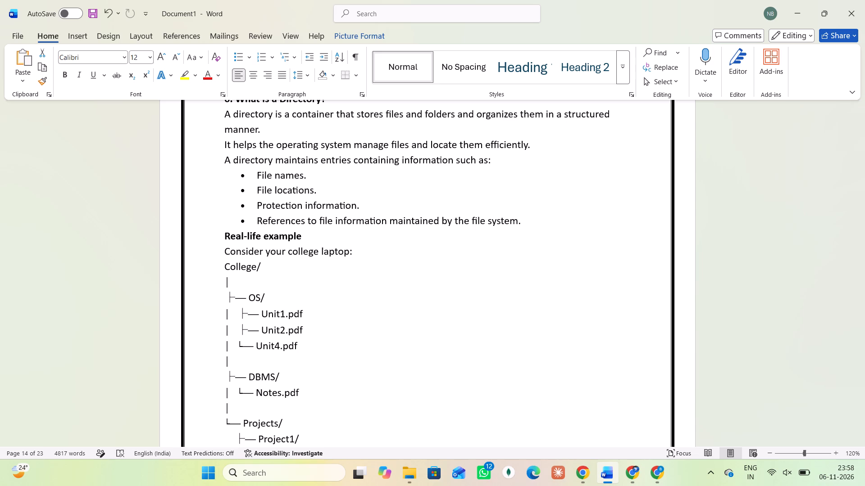
pyautogui.scroll(-1, 462, 329)
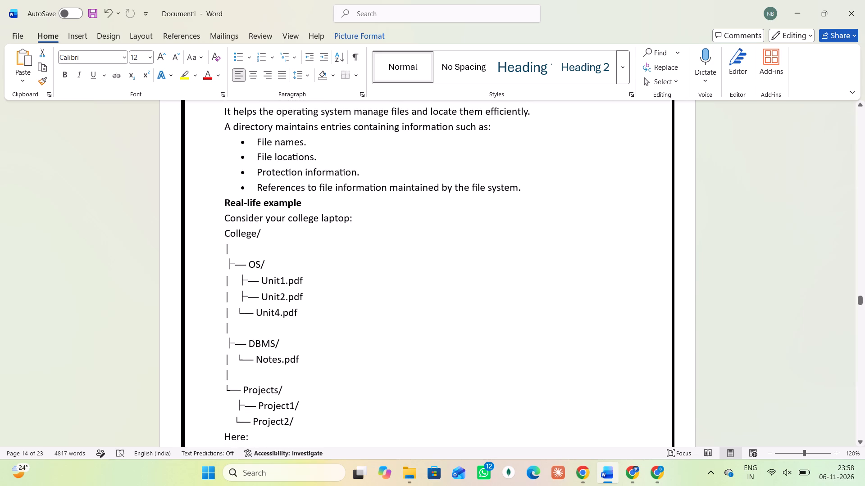
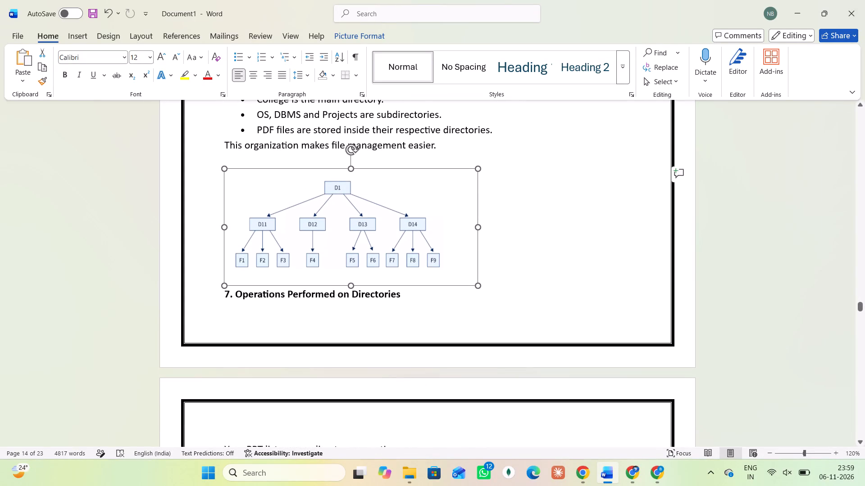
# Check the start of section 7 in the Word notes against pages 24 and 25 of 4TH UNIT.pdf in the Classroom browser window.
pyautogui.scroll(-1, 462, 329)
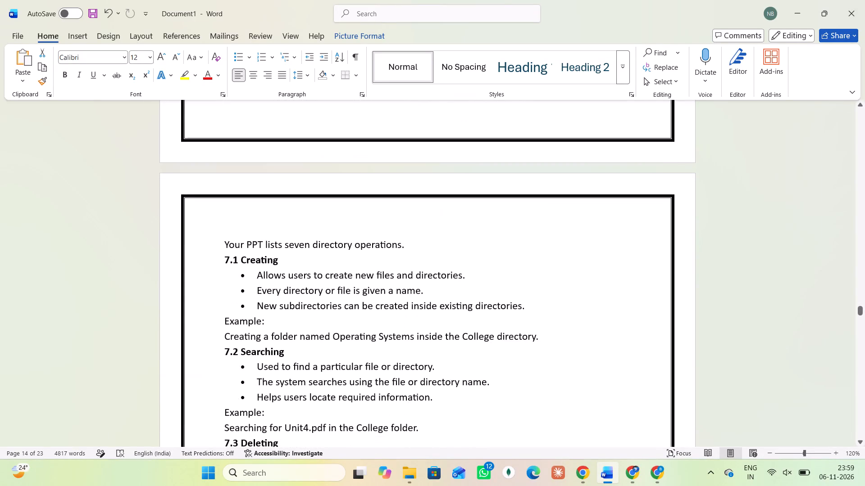
pyautogui.scroll(1, 462, 329)
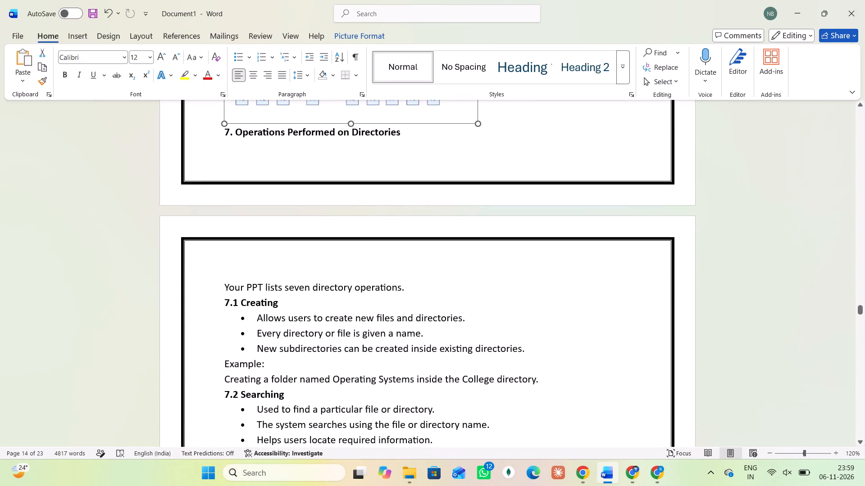
pyautogui.hotkey('alt', 'Tab')
pyautogui.scroll(1, 423, 335)
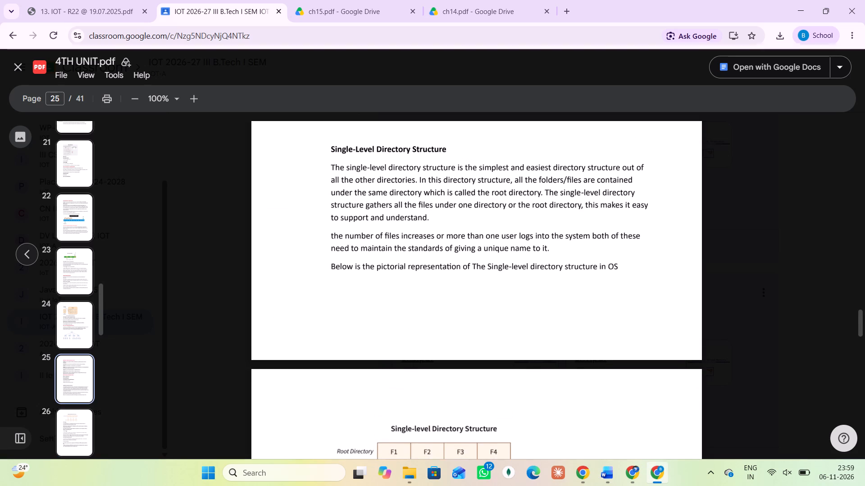
pyautogui.scroll(6, 423, 335)
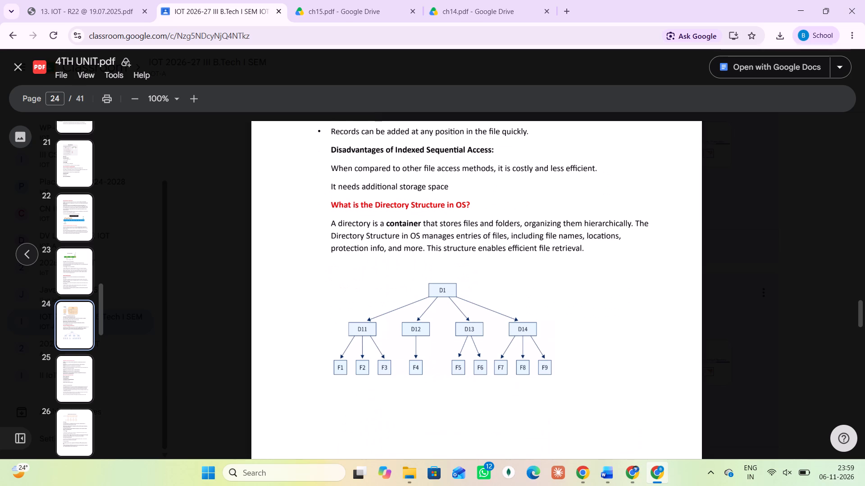
pyautogui.scroll(-1, 429, 313)
# Return to the Word notes and read section 7, Operations Performed on Directories, from 7.1 Creating through 7.7 Unlinking.
pyautogui.hotkey('alt', 'Tab')
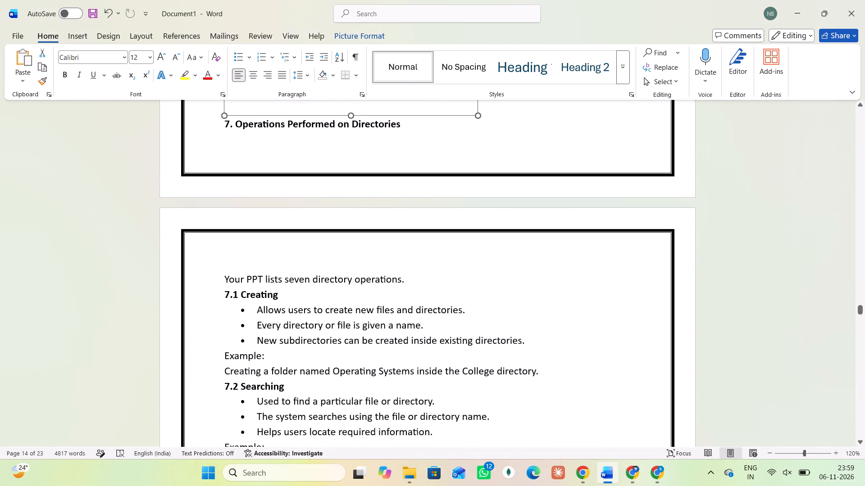
pyautogui.scroll(-1, 437, 341)
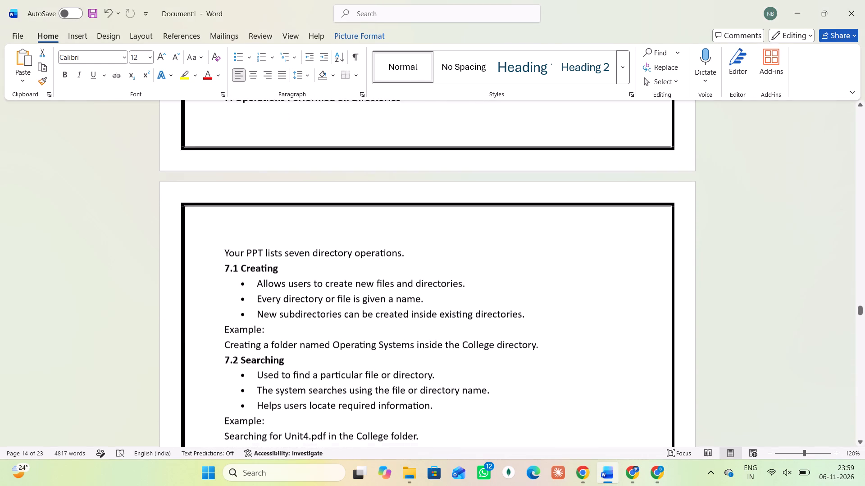
pyautogui.scroll(-1, 437, 341)
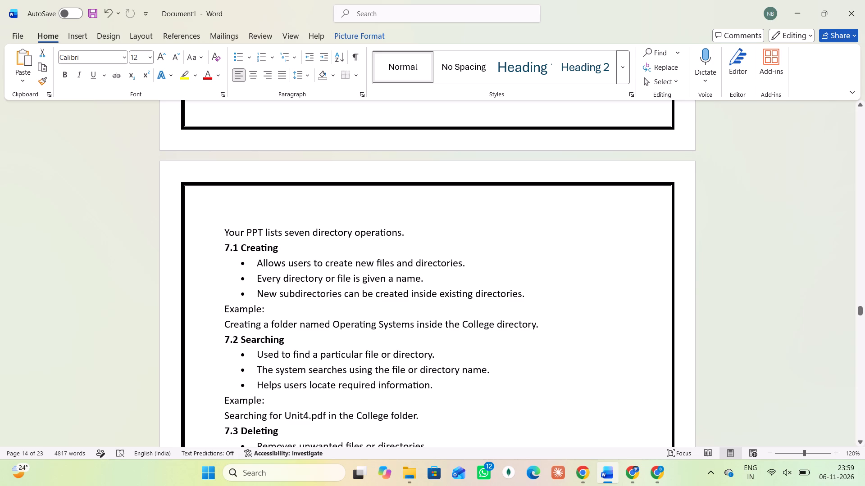
pyautogui.scroll(-1, 437, 341)
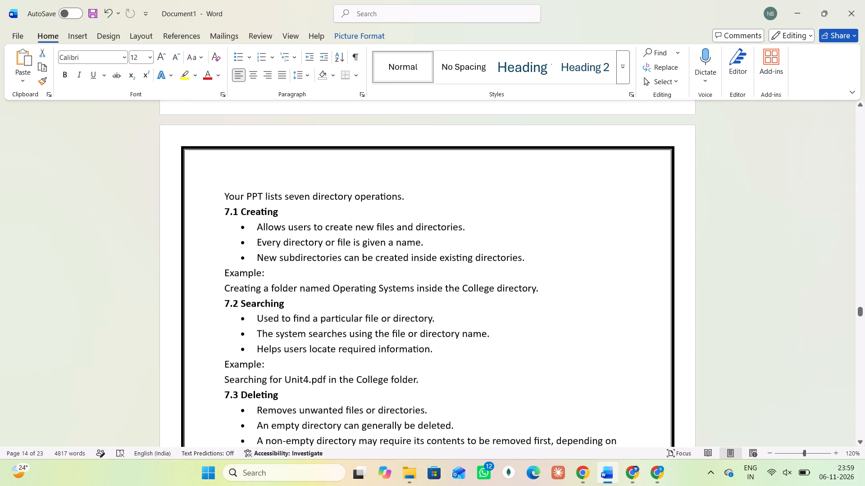
pyautogui.scroll(-1, 437, 341)
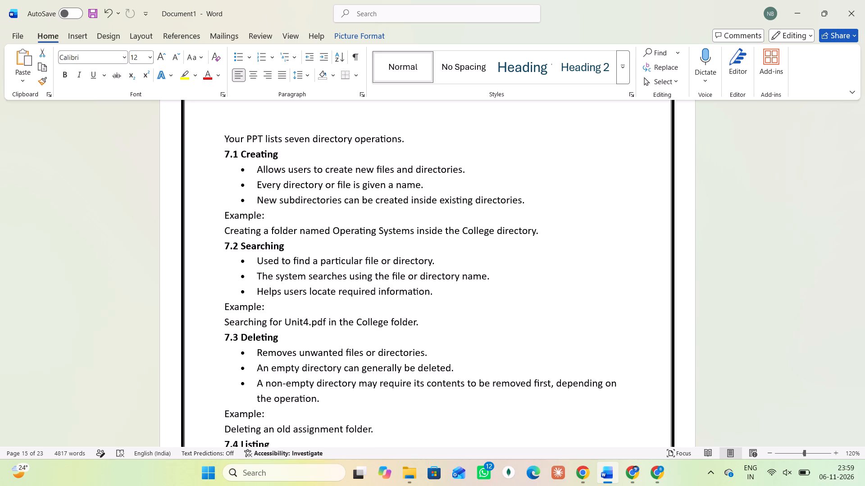
pyautogui.scroll(-1, 437, 341)
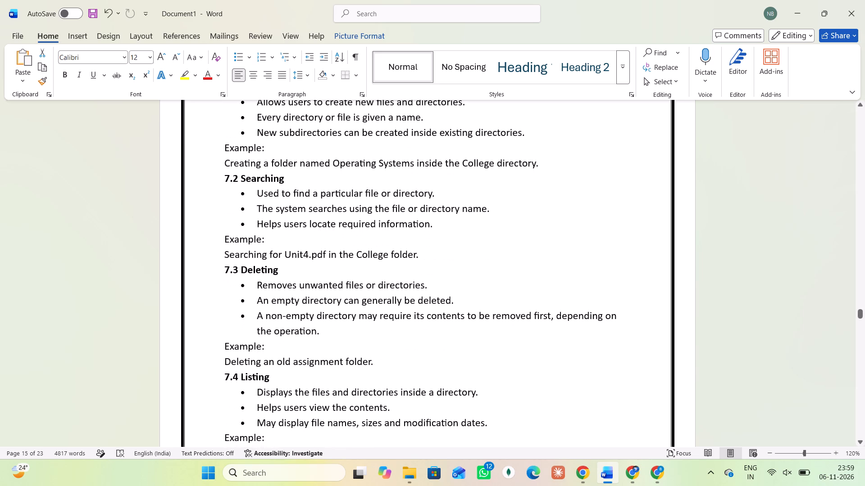
pyautogui.scroll(-1, 437, 341)
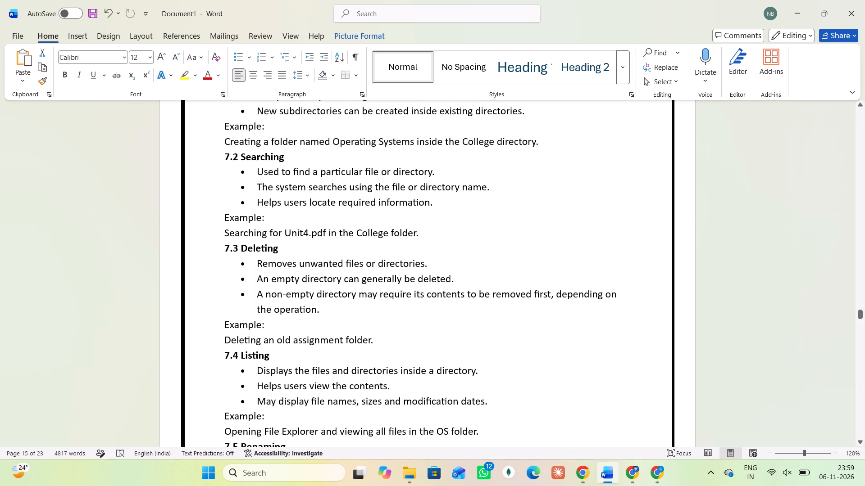
pyautogui.scroll(-1, 437, 341)
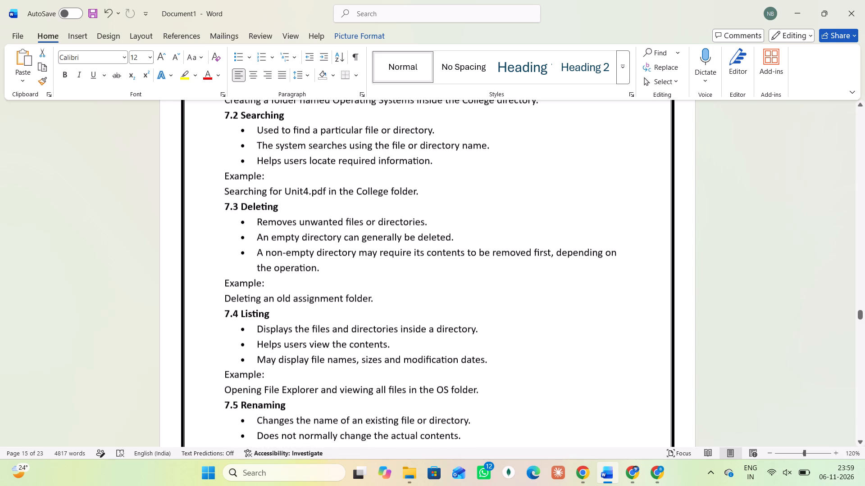
pyautogui.scroll(-1, 437, 341)
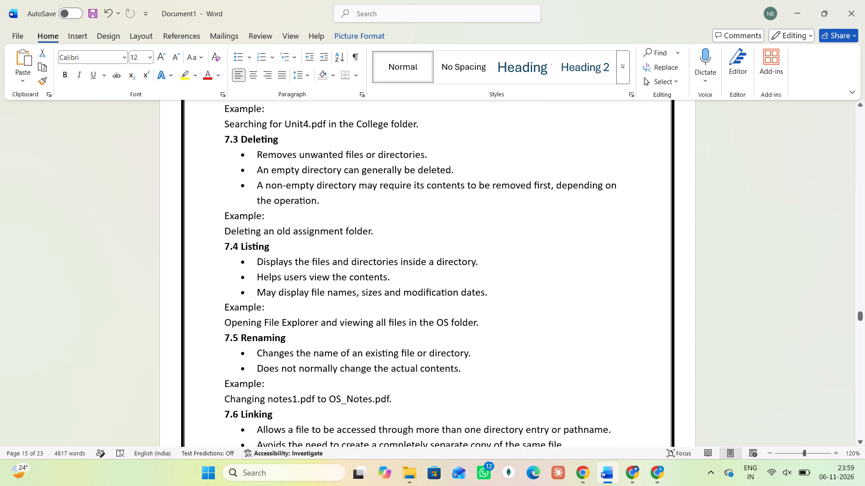
pyautogui.scroll(1, 437, 341)
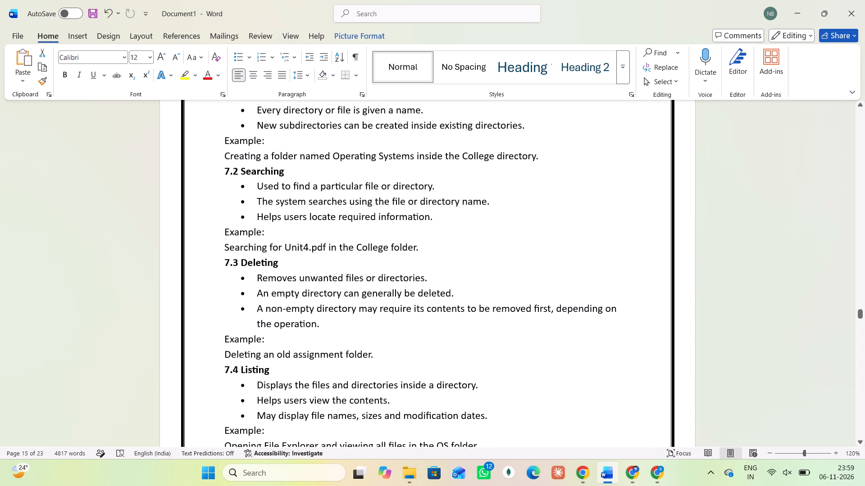
pyautogui.scroll(-1, 437, 341)
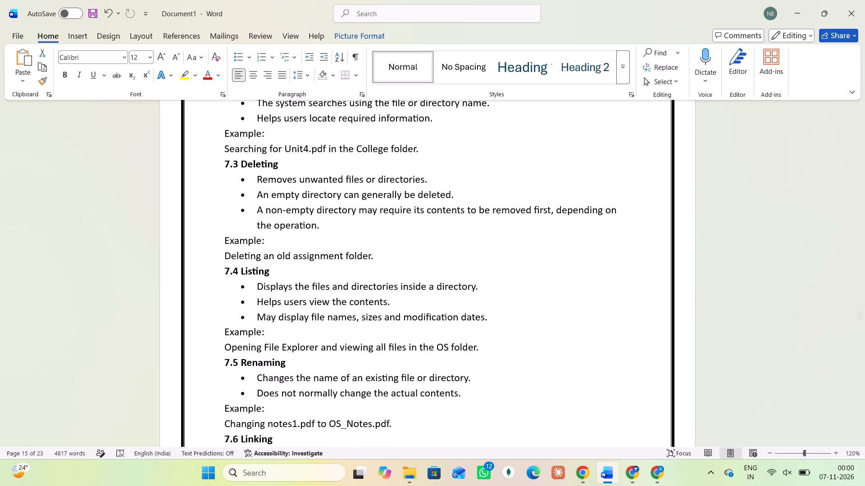
pyautogui.scroll(-1, 437, 341)
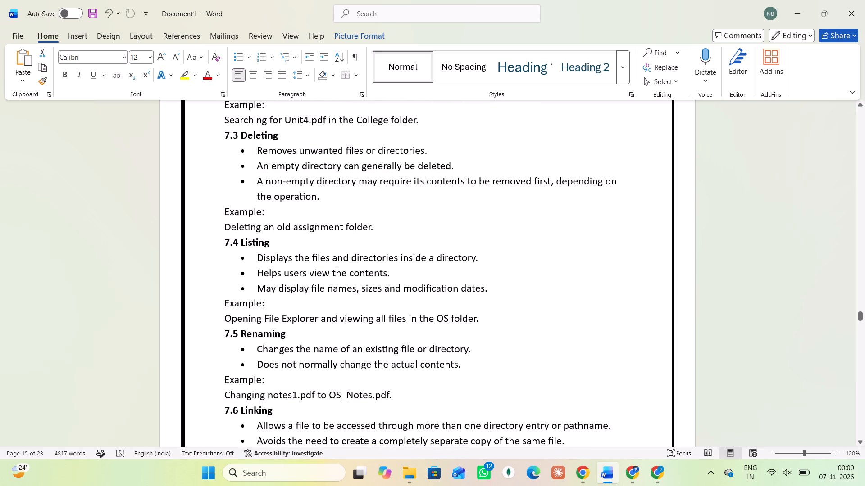
pyautogui.scroll(-1, 437, 341)
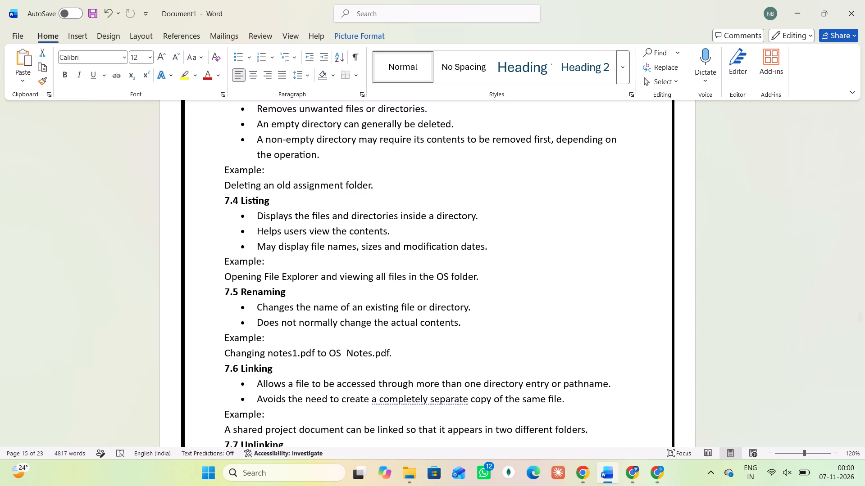
pyautogui.scroll(-1, 437, 341)
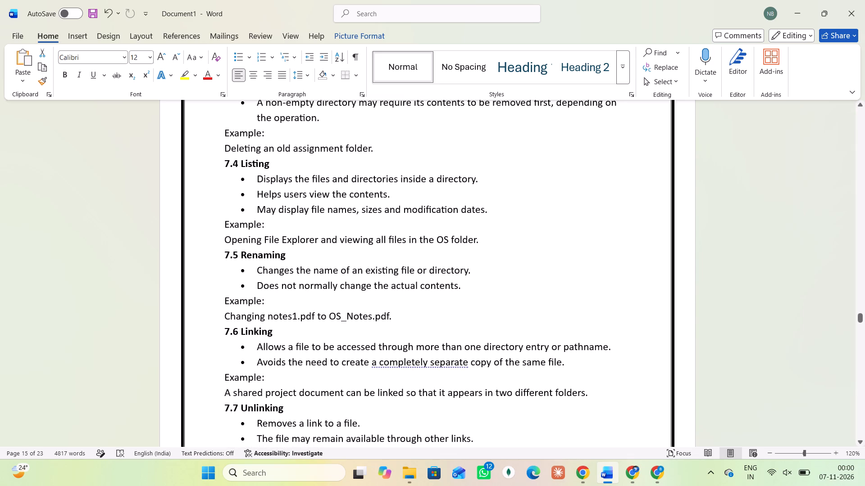
pyautogui.scroll(-3, 437, 341)
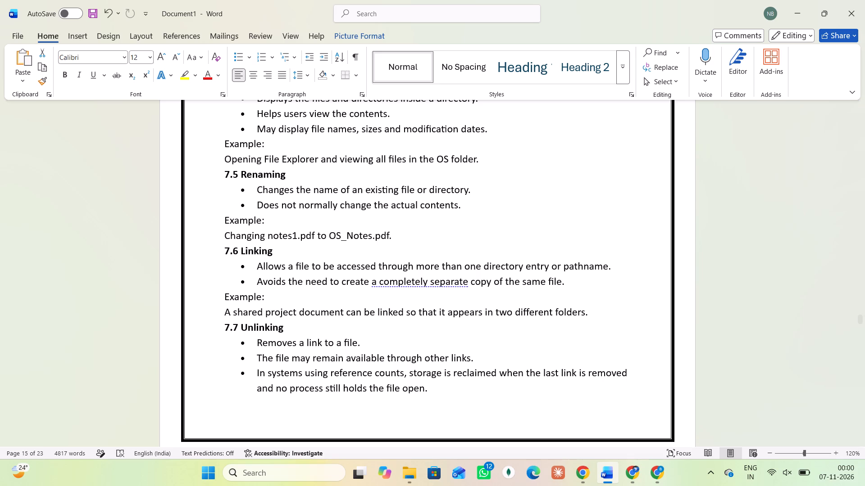
# In section 8, delete the redundant plain-text lines from "Types of Directory Structures" through "General-Graph" above heading 8.1.
pyautogui.scroll(-1, 437, 341)
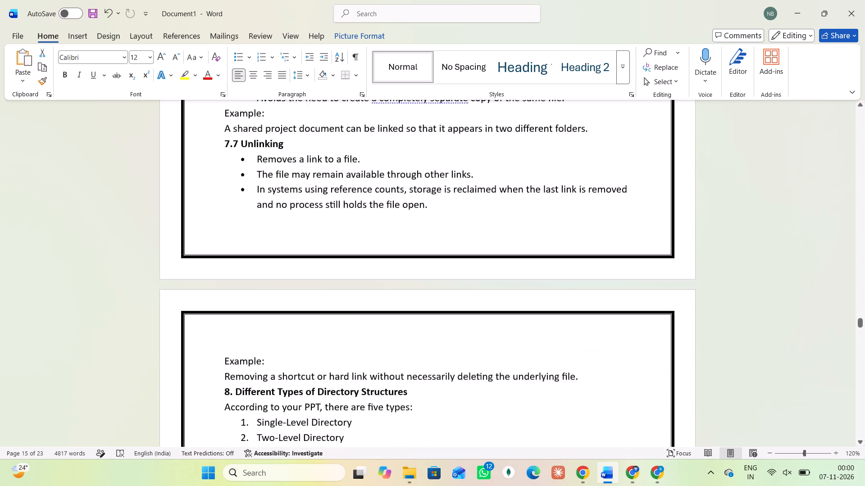
pyautogui.scroll(-3, 437, 341)
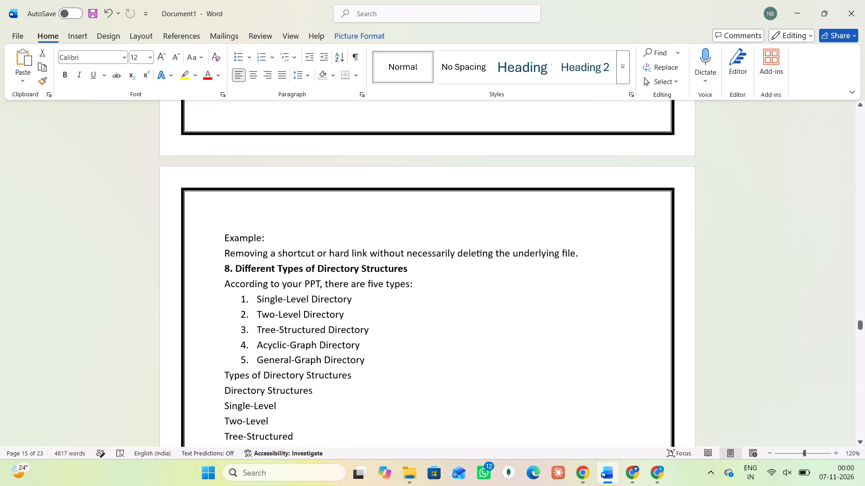
pyautogui.scroll(-1, 437, 341)
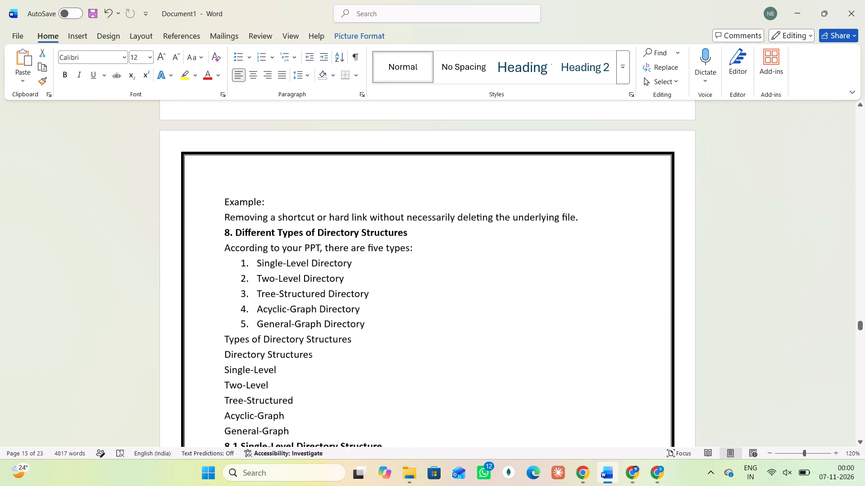
pyautogui.scroll(-1, 437, 341)
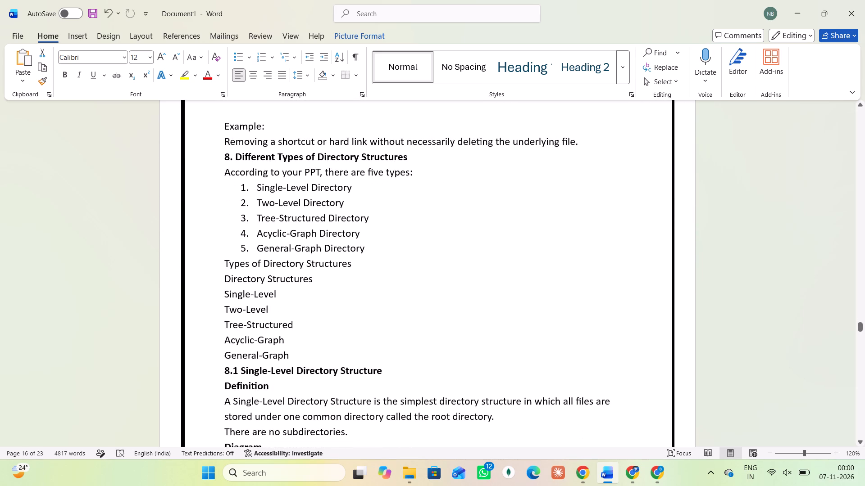
pyautogui.moveTo(310, 357); pyautogui.dragTo(223, 267)
pyautogui.press('BackSpace')
# Reread the directory operations from 7.3 Deleting through 7.7 Unlinking, continuing to the list of directory types in section 8.
pyautogui.scroll(1, 223, 267)
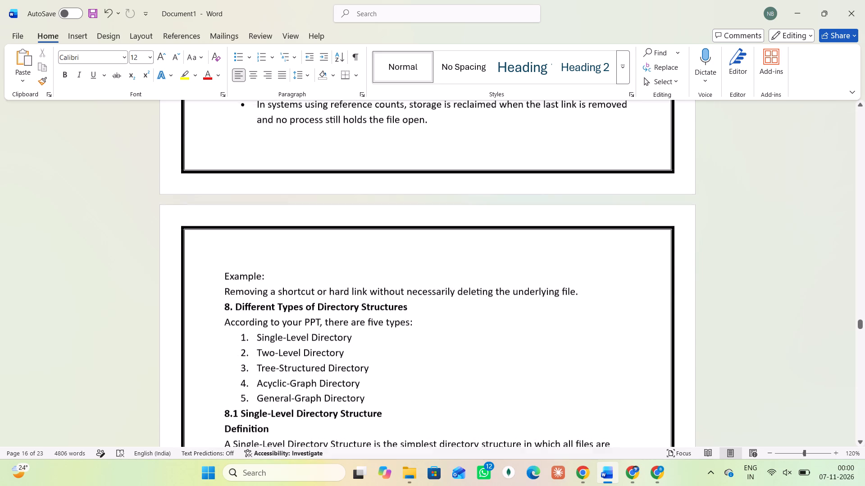
pyautogui.scroll(1, 223, 267)
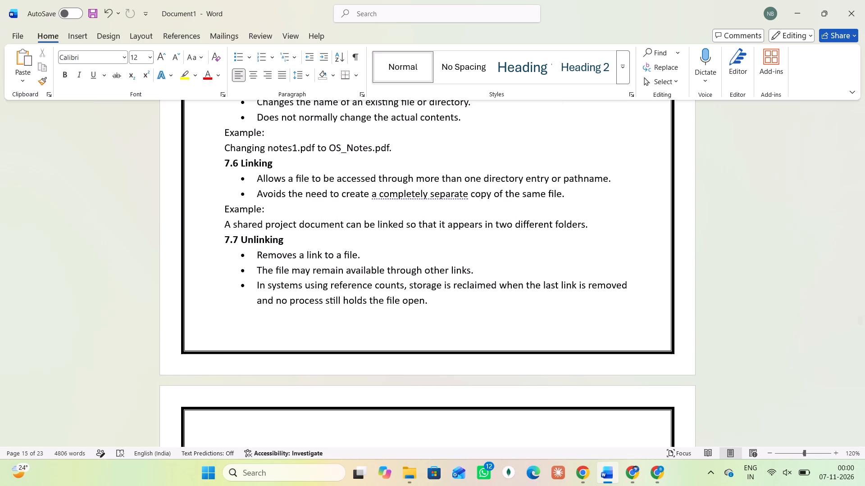
pyautogui.scroll(2, 223, 267)
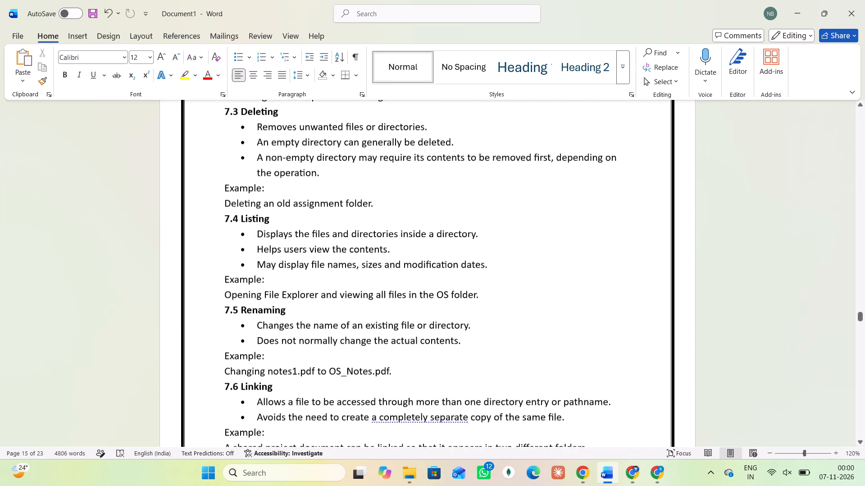
pyautogui.scroll(-1, 223, 267)
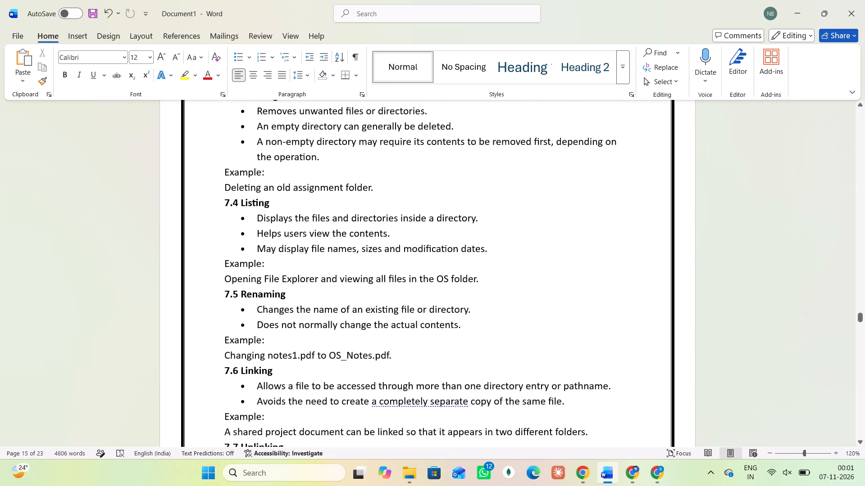
pyautogui.scroll(-1, 223, 267)
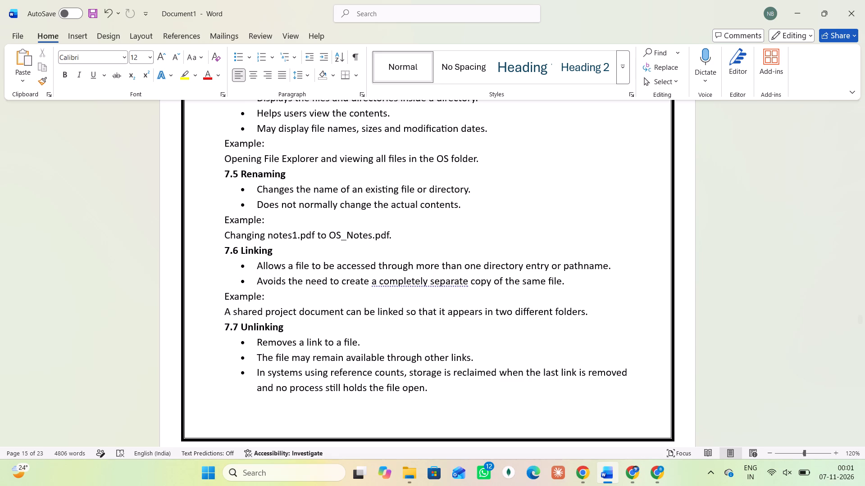
pyautogui.scroll(-1, 223, 267)
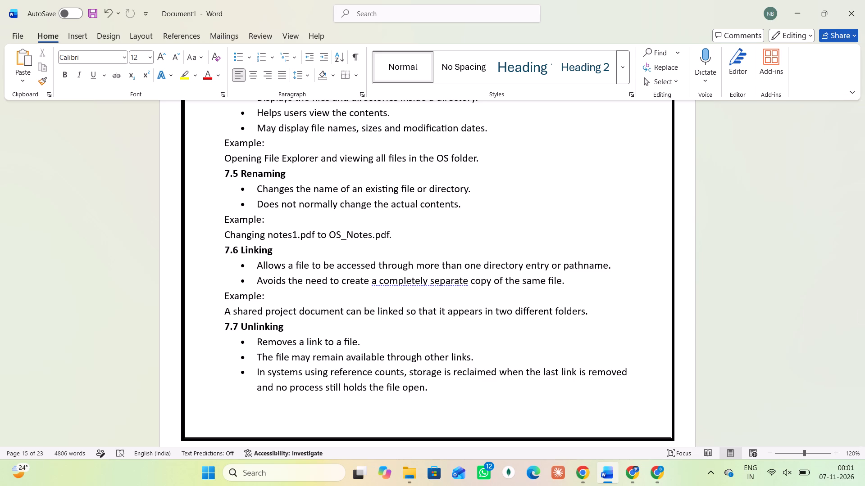
pyautogui.scroll(-1, 223, 267)
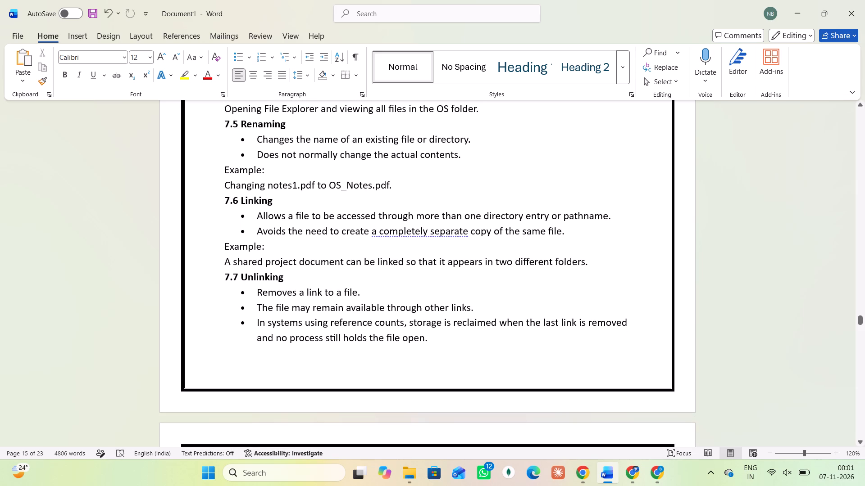
pyautogui.scroll(-1, 223, 267)
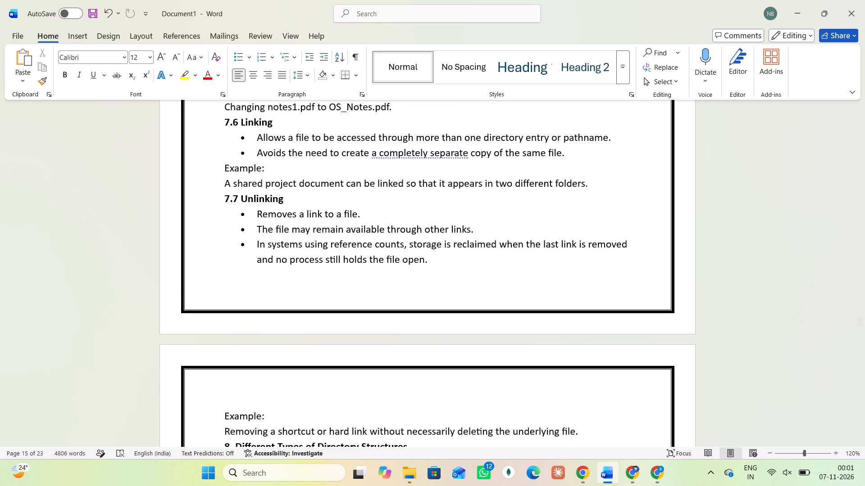
pyautogui.scroll(-1, 223, 267)
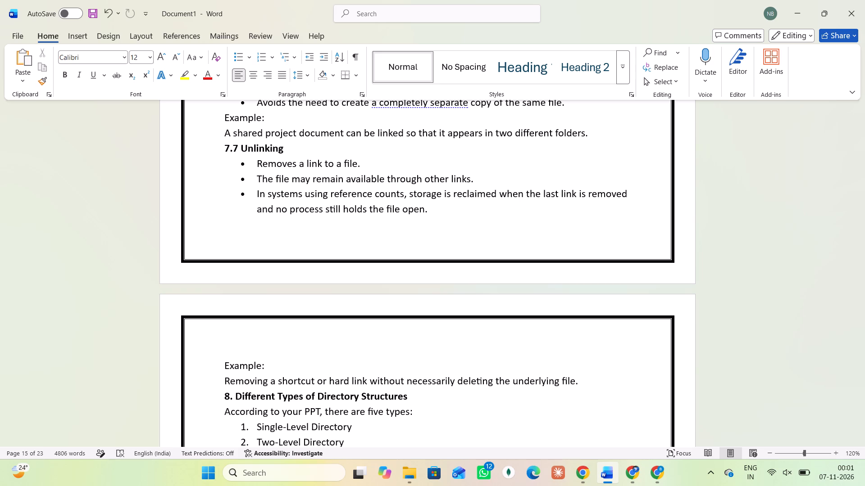
pyautogui.scroll(-1, 223, 267)
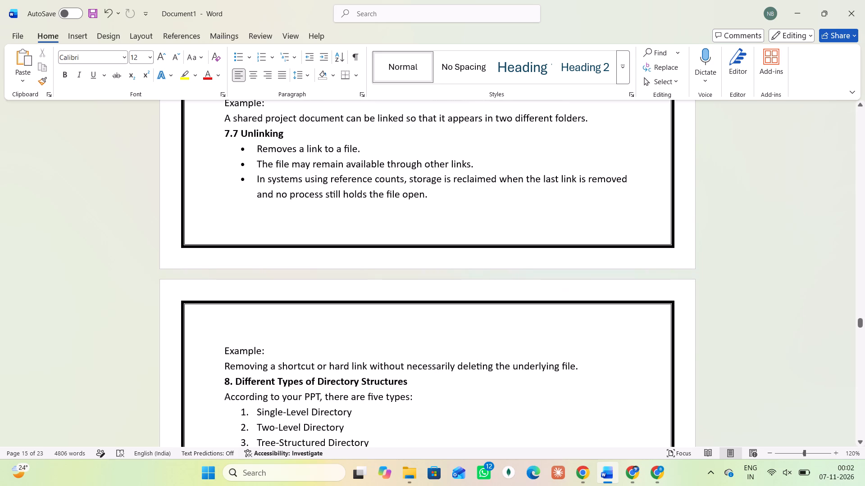
pyautogui.scroll(-2, 223, 267)
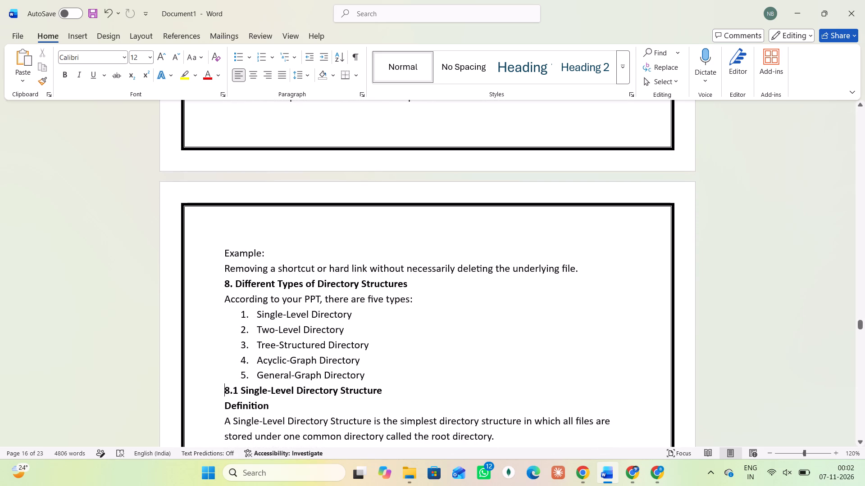
# Snip the Single-level Directory Structure diagram from page 26 of 4TH UNIT.pdf in the Classroom browser window.
pyautogui.scroll(-2, 223, 267)
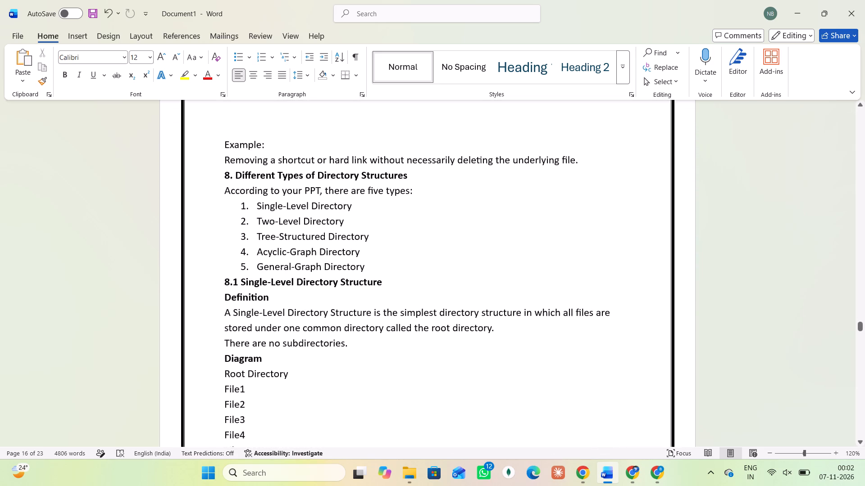
pyautogui.scroll(-1, 223, 267)
pyautogui.hotkey('alt', 'Tab')
pyautogui.scroll(-5, 360, 304)
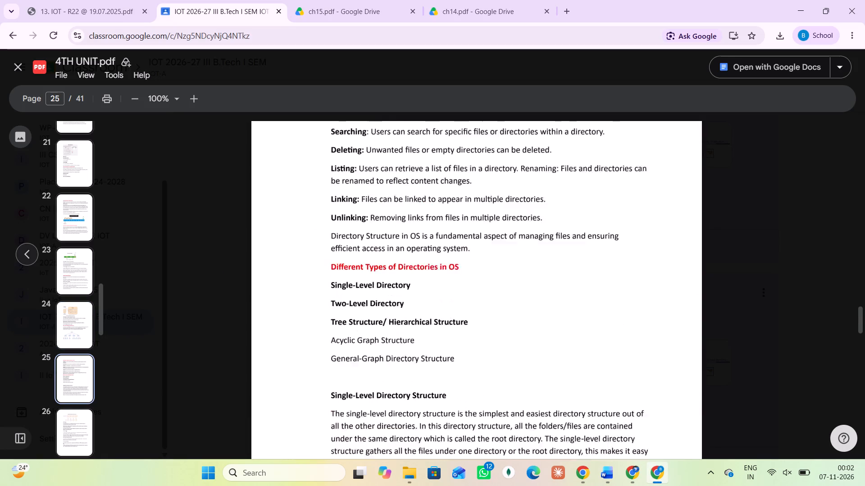
pyautogui.scroll(-6, 360, 304)
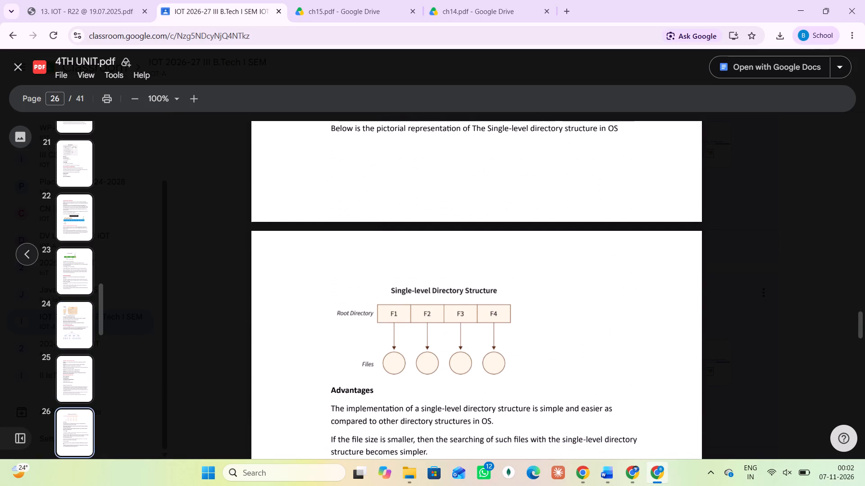
pyautogui.press('shift+super+s')
pyautogui.moveTo(313, 264); pyautogui.dragTo(410, 287)
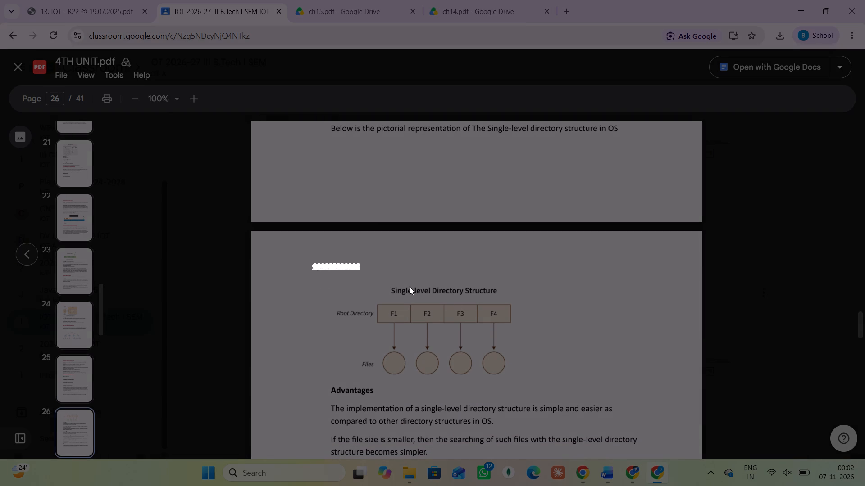
pyautogui.moveTo(410, 287); pyautogui.dragTo(540, 381)
# In section 8.1 of the Word notes, replace the plain-text lines from "Diagram" through "File6" with the snipped single-level diagram.
pyautogui.hotkey('alt', 'Tab')
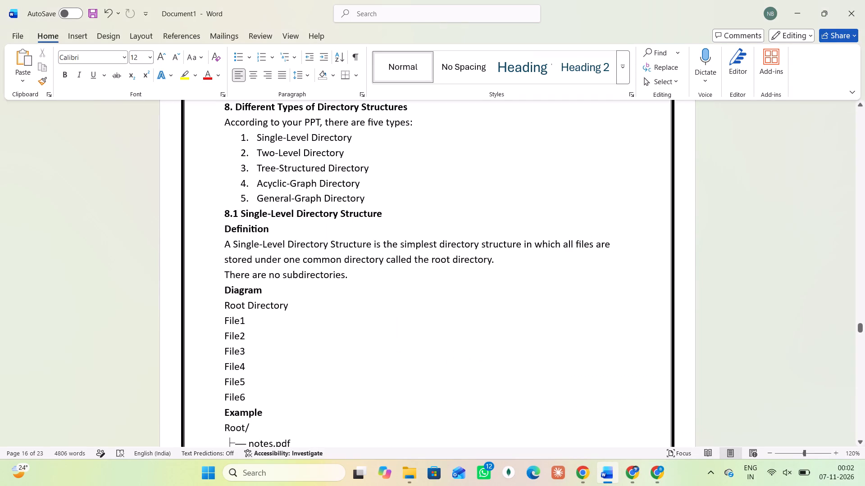
pyautogui.moveTo(223, 288); pyautogui.dragTo(266, 349)
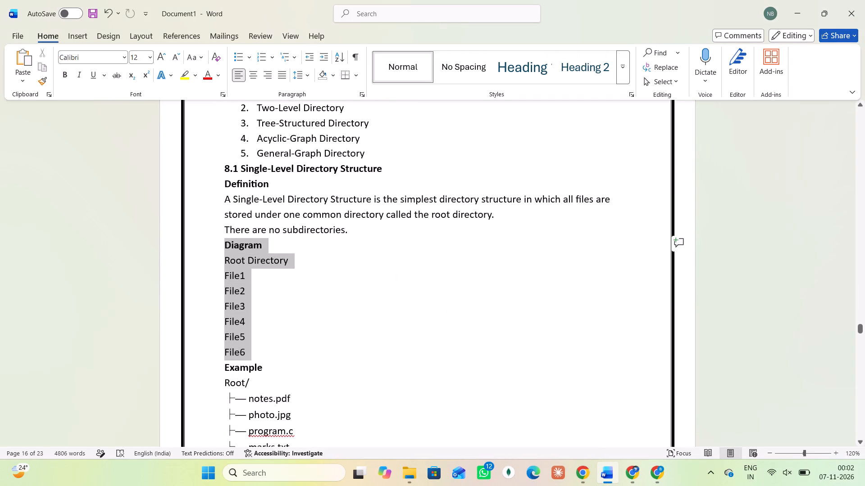
pyautogui.moveTo(266, 349); pyautogui.dragTo(265, 349)
pyautogui.hotkey('ctrl', 'v')
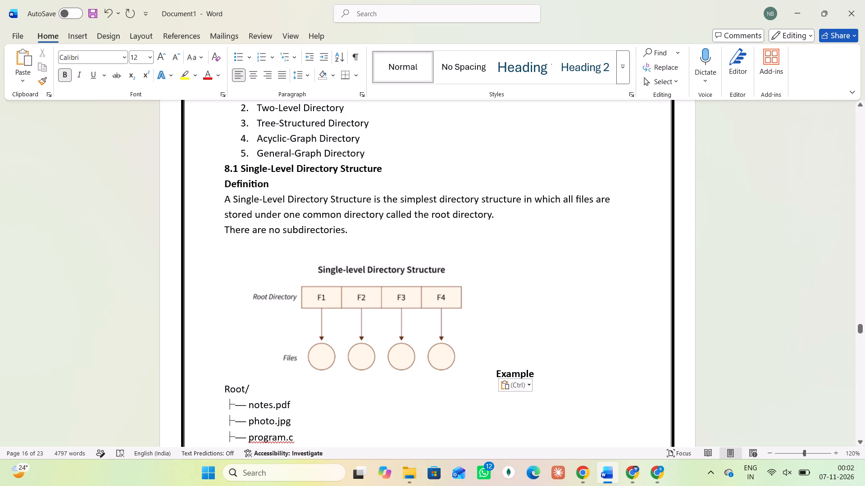
# Snip the Two-level Directory Structure diagram from page 27 of 4TH UNIT.pdf in the Classroom browser window.
pyautogui.scroll(-2, 297, 350)
pyautogui.hotkey('alt', 'Tab')
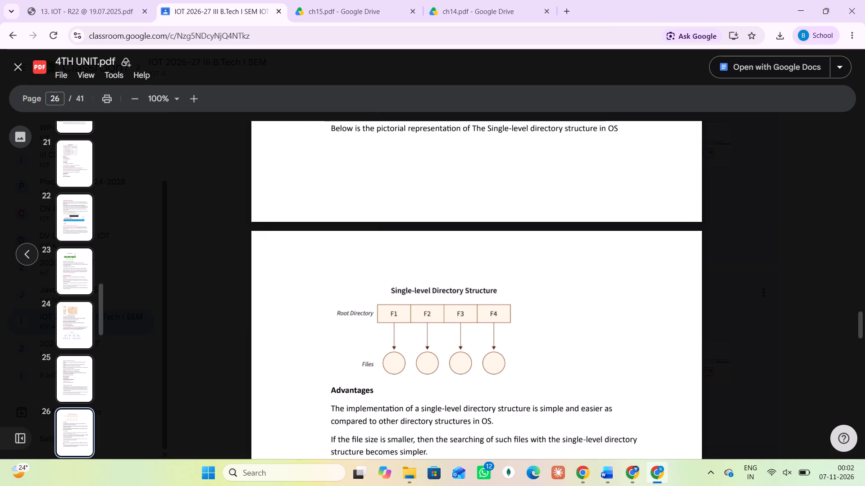
pyautogui.scroll(-9, 287, 318)
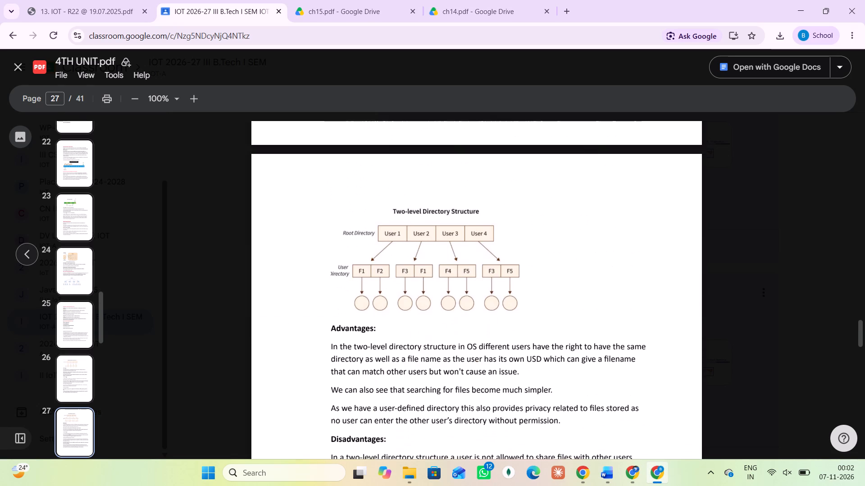
pyautogui.scroll(-1, 287, 318)
pyautogui.press('shift+super+s')
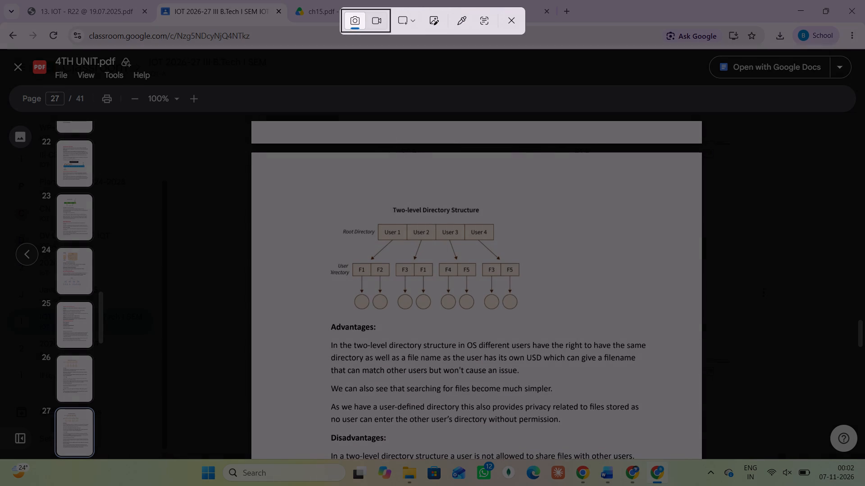
pyautogui.moveTo(311, 191); pyautogui.dragTo(548, 323)
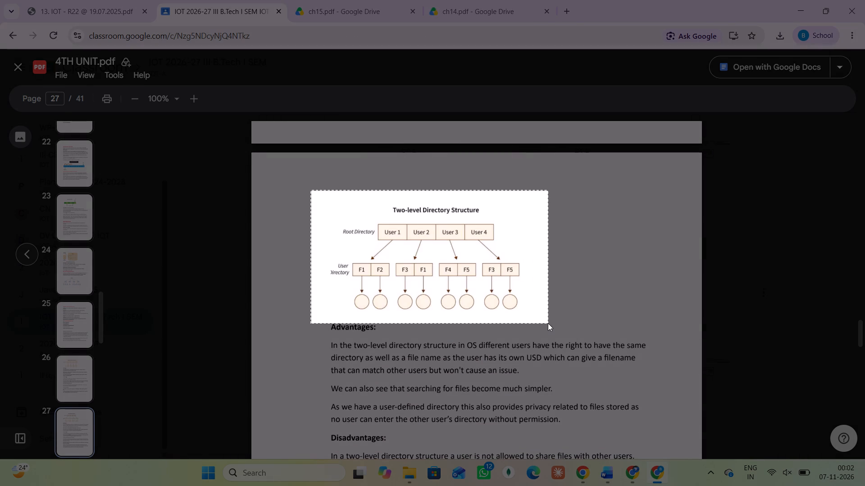
pyautogui.moveTo(548, 323); pyautogui.dragTo(548, 322)
# Return to the Word notes and check section 8.2, Two-Level Directory Structure, down to its Diagram heading against page 27 of the PDF.
pyautogui.hotkey('alt', 'Tab')
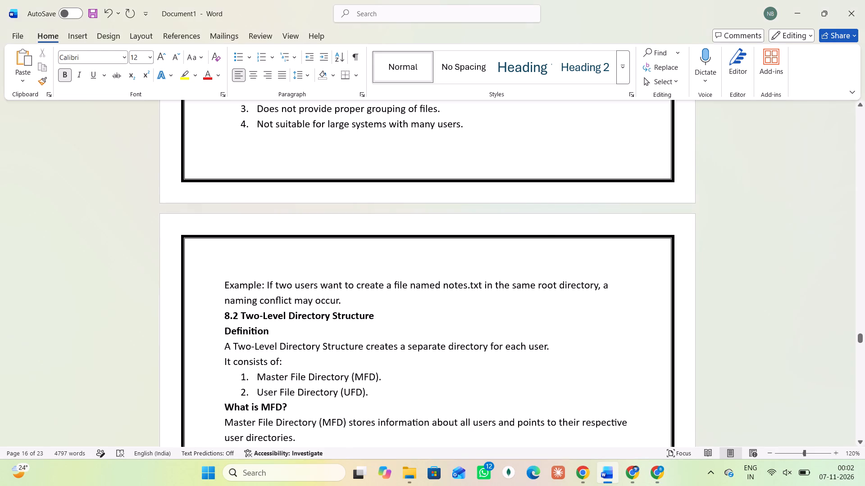
pyautogui.scroll(-1, 419, 317)
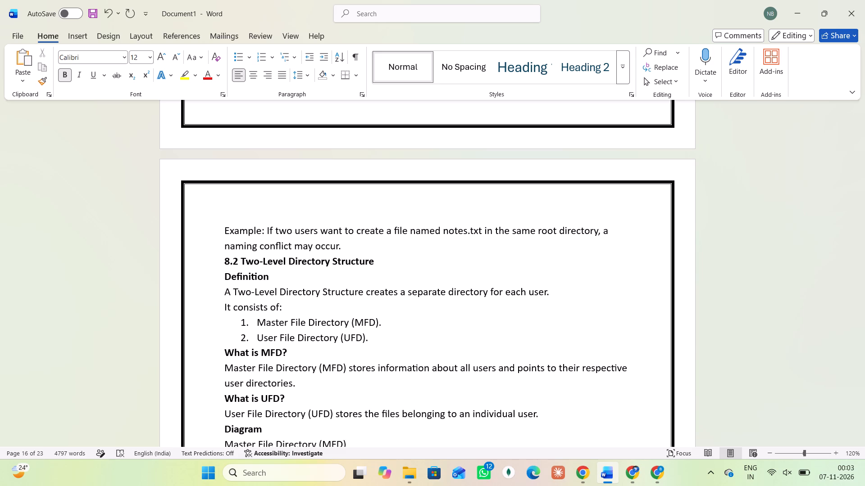
pyautogui.hotkey('alt', 'Tab')
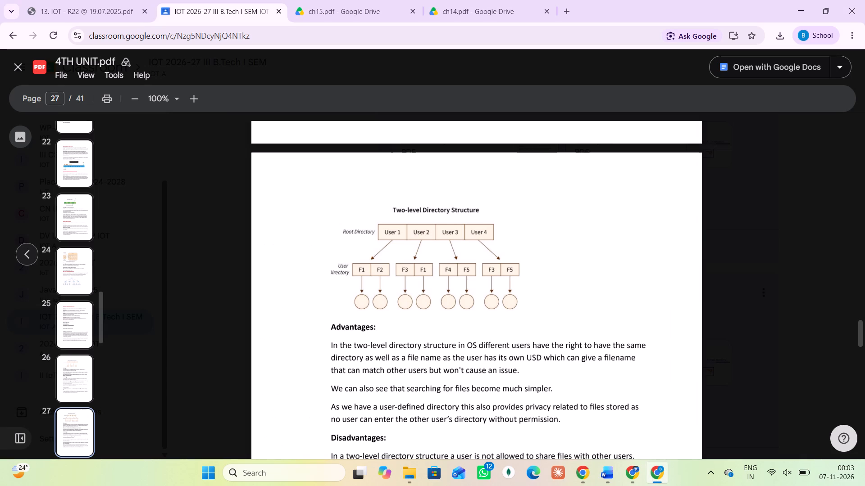
pyautogui.hotkey('alt', 'Tab')
pyautogui.hotkey('alt', 'Tab')
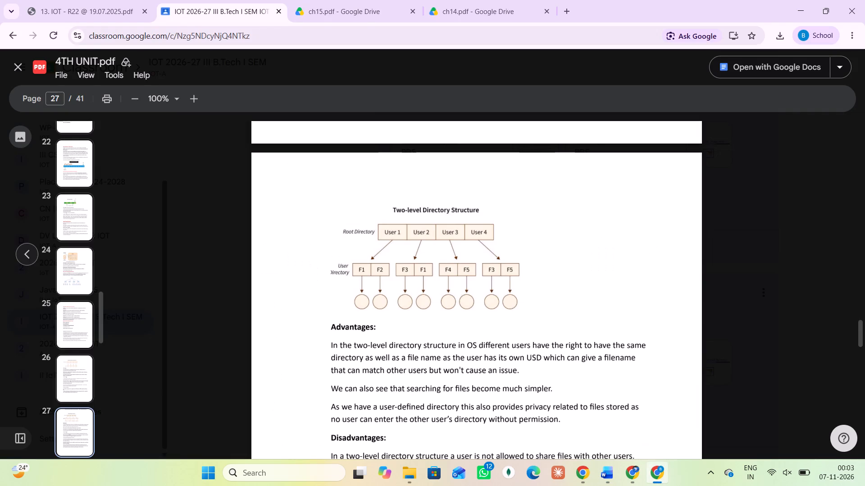
pyautogui.hotkey('alt', 'Tab')
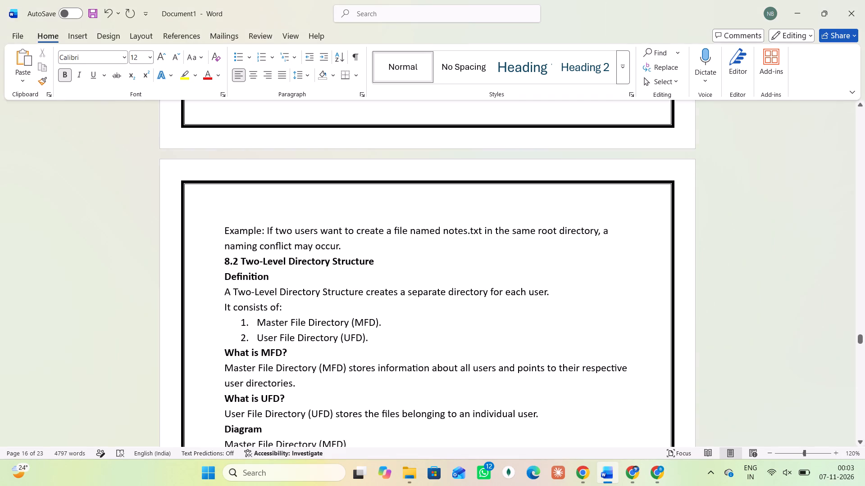
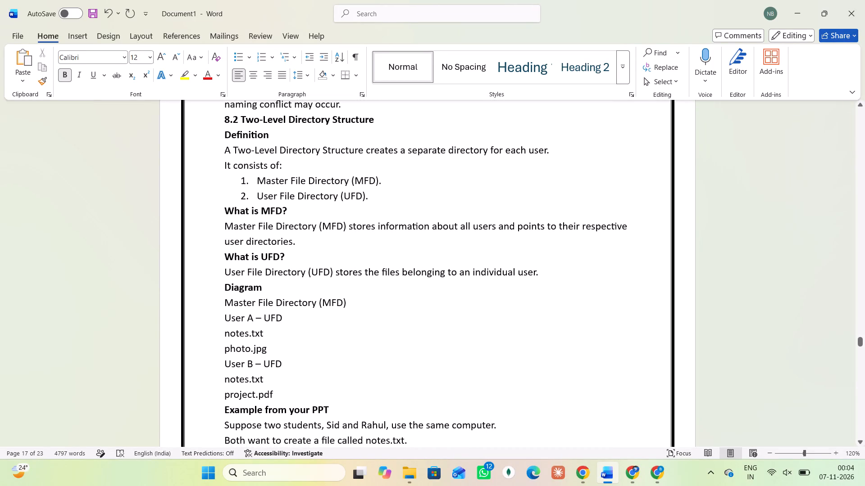
# Review section 8.2 of the Word notes from the Two-Level Directory definition through the Sid and Rahul example to Advantages and Disadvantages.
pyautogui.scroll(-1, 388, 332)
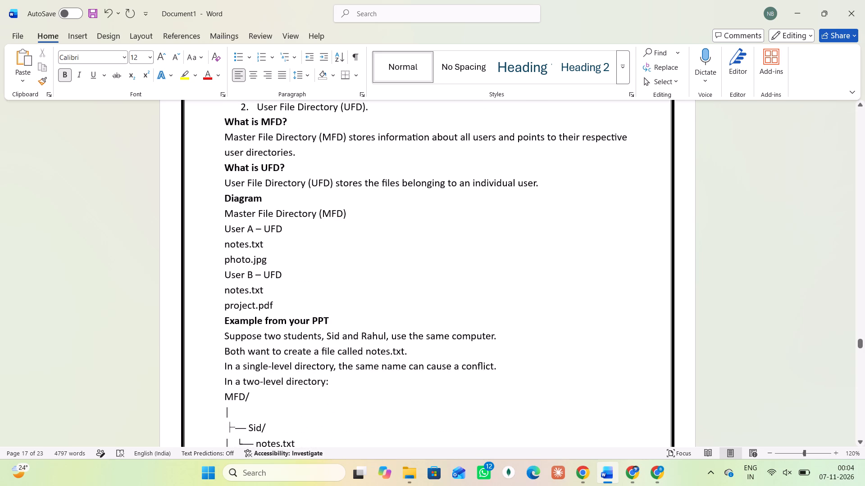
pyautogui.scroll(-1, 388, 332)
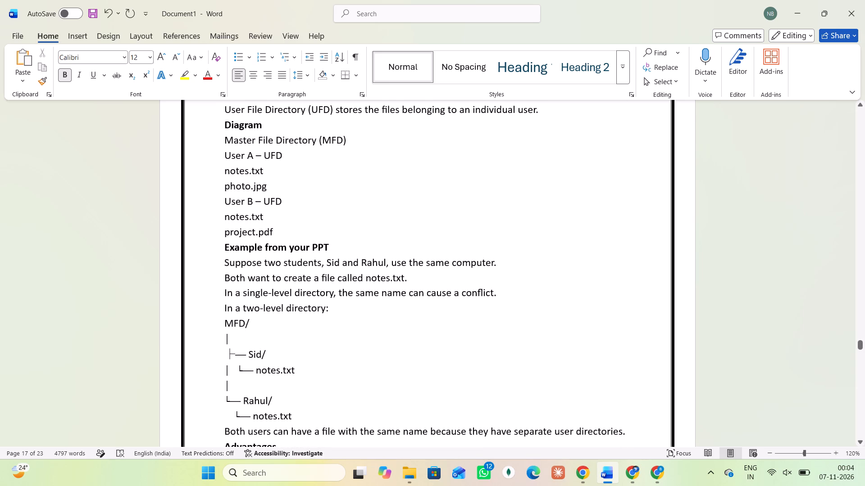
pyautogui.scroll(-1, 388, 332)
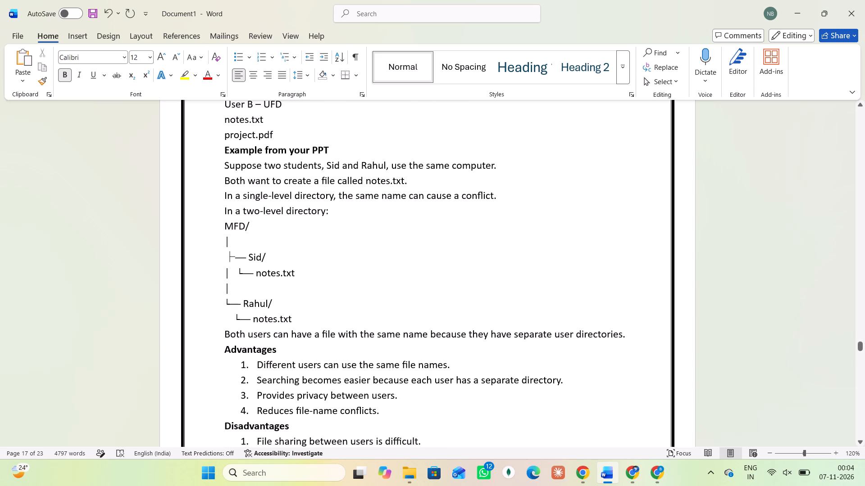
pyautogui.rightClick(388, 332)
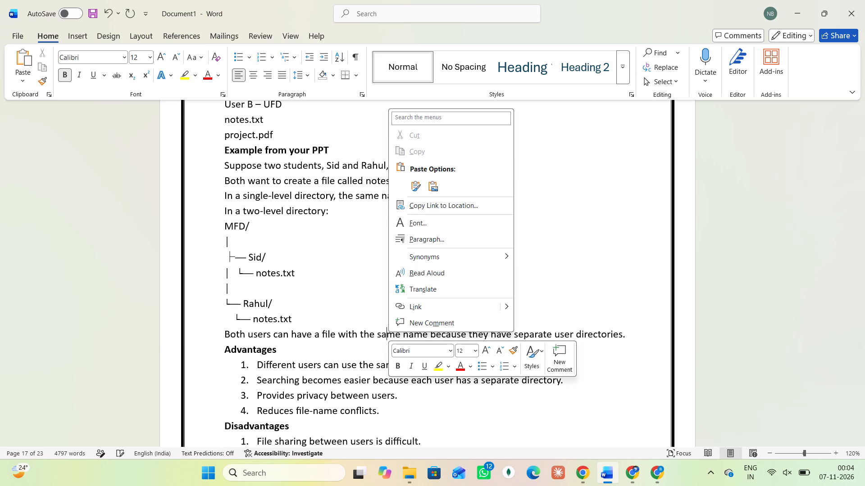
pyautogui.click(317, 274)
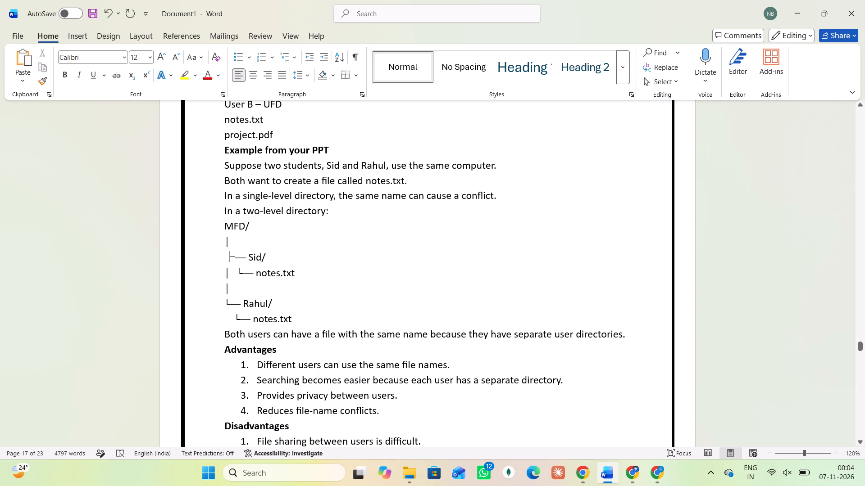
pyautogui.scroll(3, 317, 274)
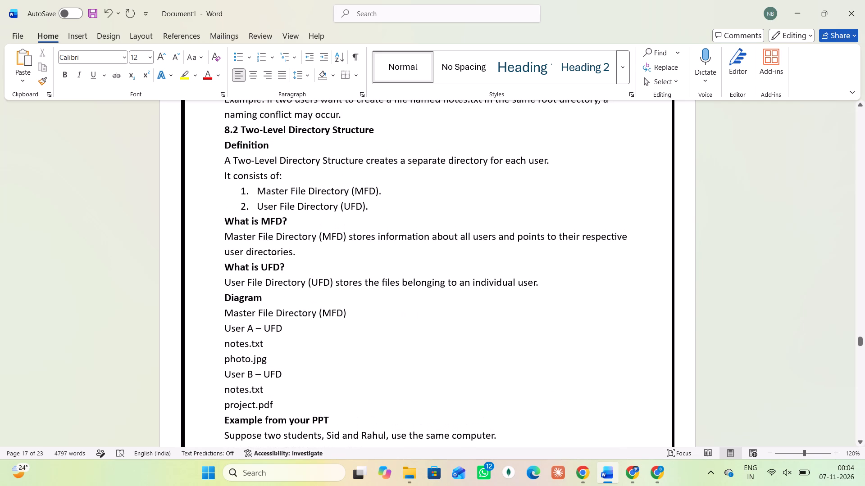
pyautogui.scroll(1, 317, 274)
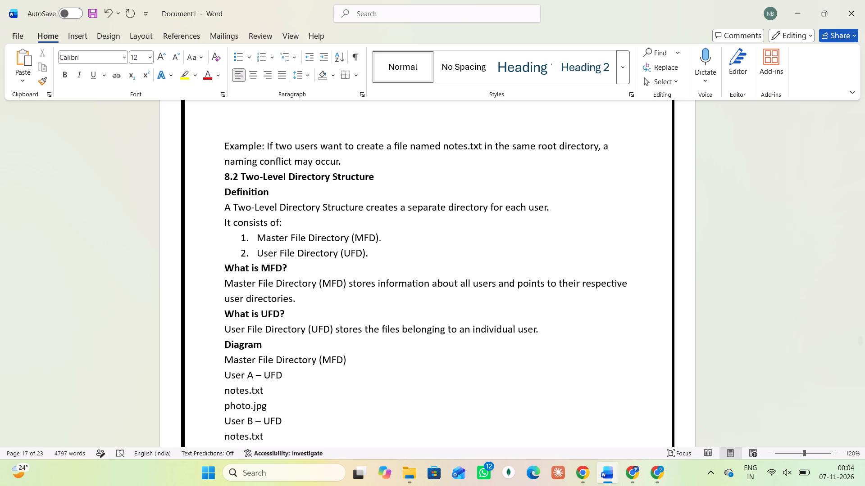
pyautogui.scroll(-1, 360, 335)
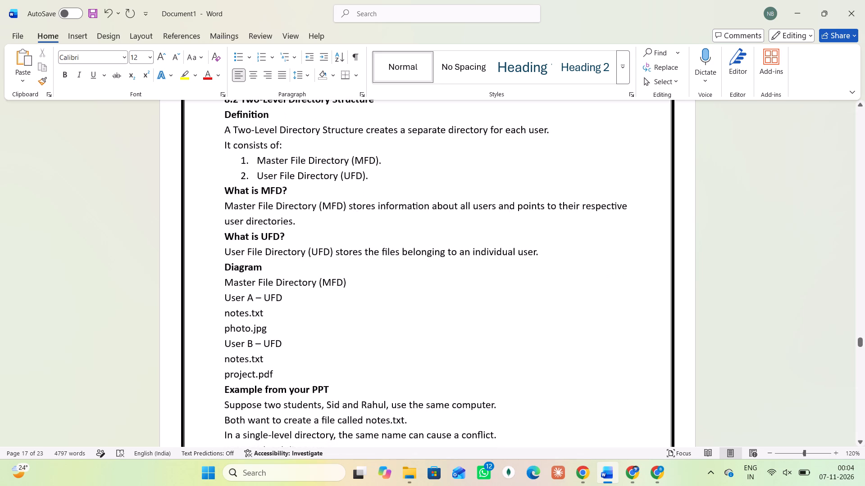
pyautogui.scroll(-2, 360, 335)
pyautogui.scroll(1, 360, 335)
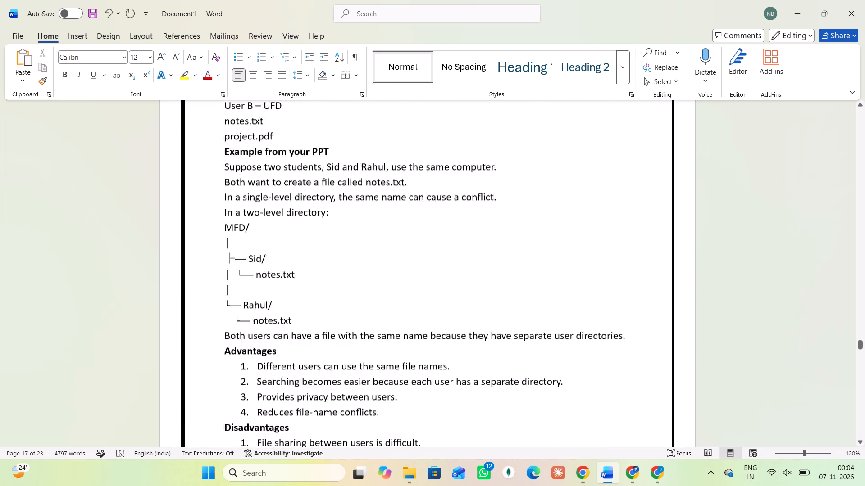
pyautogui.scroll(1, 360, 335)
# Switch to the Classroom browser window and snip the Two-level Directory Structure diagram from page 27 of 4TH UNIT.pdf again.
pyautogui.hotkey('alt', 'Tab')
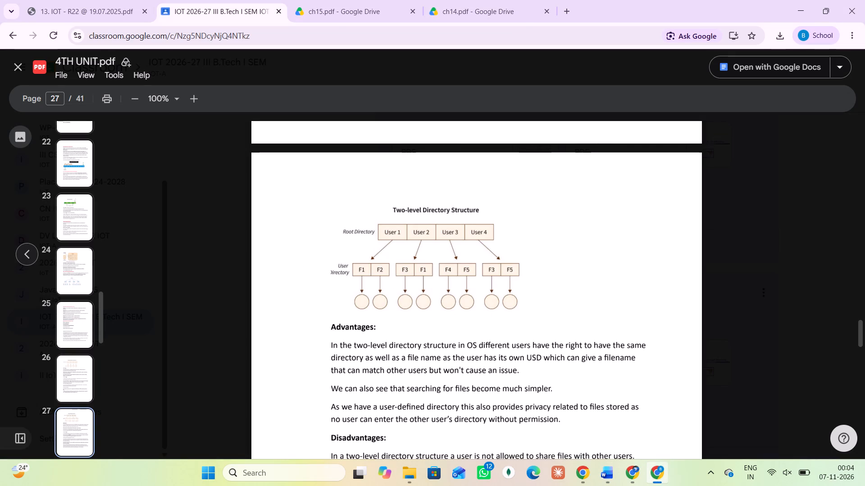
pyautogui.press('shift+super+s')
pyautogui.moveTo(313, 166); pyautogui.dragTo(542, 311)
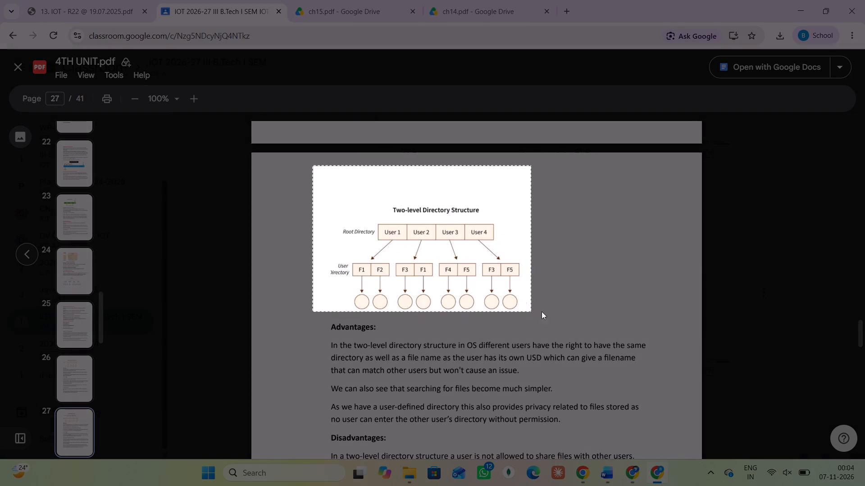
pyautogui.moveTo(542, 311); pyautogui.dragTo(542, 317)
# Back in Word, paste the two-level diagram on a new line after "Both users can have a file with the same name" in section 8.2.
pyautogui.hotkey('alt', 'Tab')
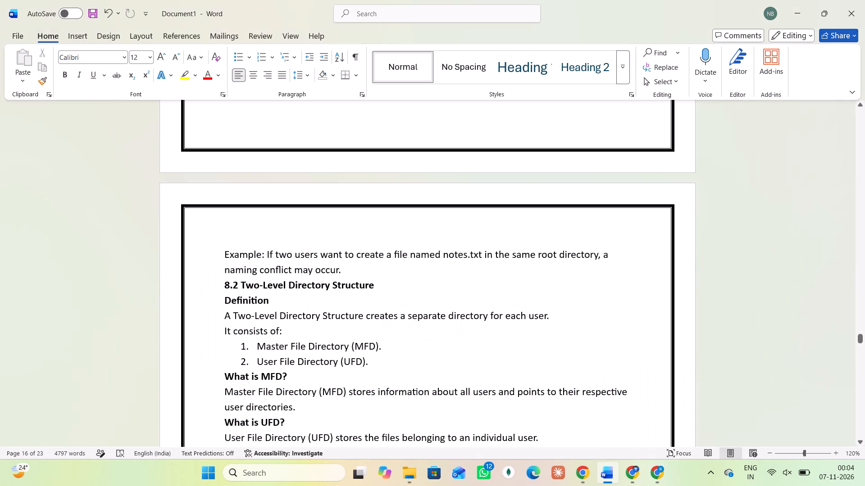
pyautogui.scroll(-1, 355, 360)
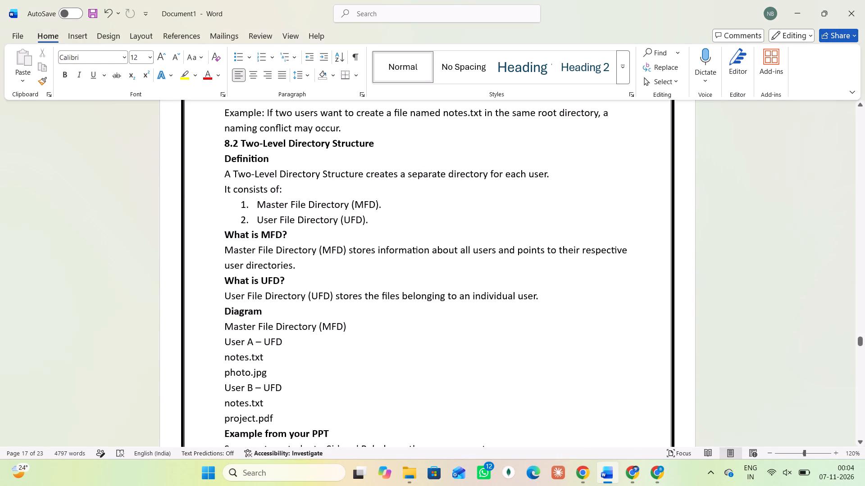
pyautogui.scroll(-2, 355, 360)
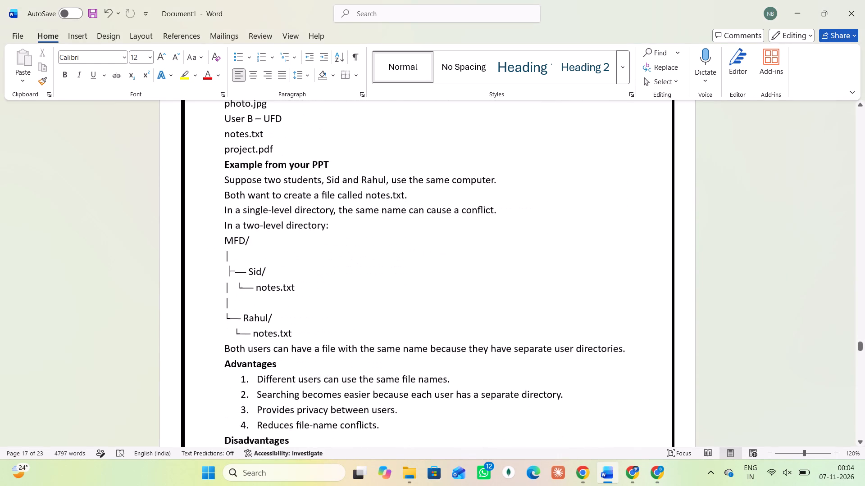
pyautogui.scroll(-1, 355, 360)
pyautogui.scroll(1, 355, 360)
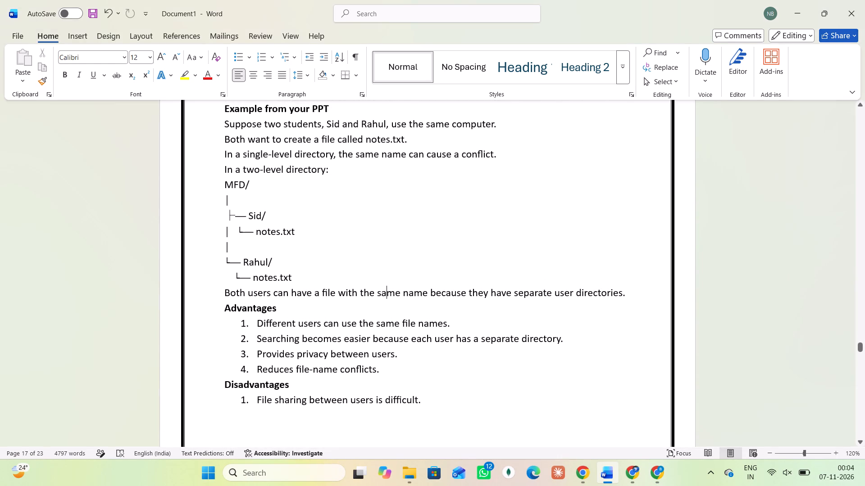
pyautogui.click(633, 292)
pyautogui.press('Return')
pyautogui.hotkey('ctrl', 'v')
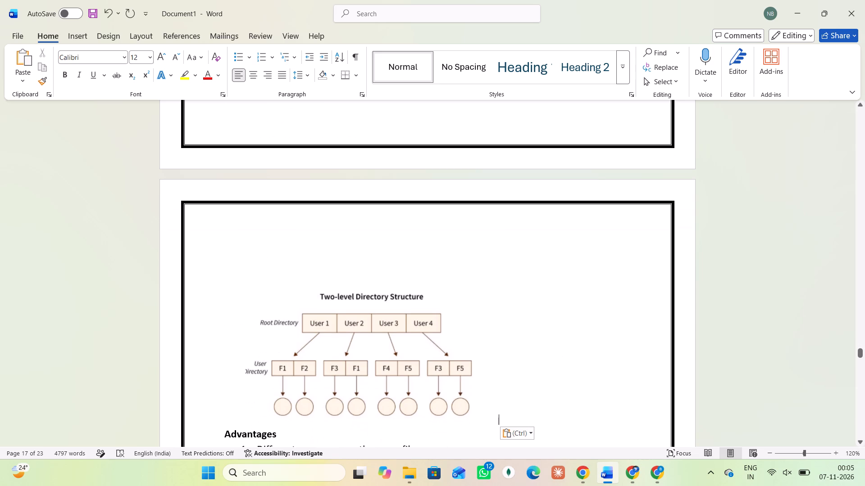
# Shrink the pasted two-level diagram proportionally to about half its size above the Advantages heading.
pyautogui.click(466, 342)
pyautogui.moveTo(498, 423); pyautogui.dragTo(420, 361)
pyautogui.moveTo(420, 372); pyautogui.dragTo(354, 326)
pyautogui.moveTo(380, 332); pyautogui.dragTo(392, 334)
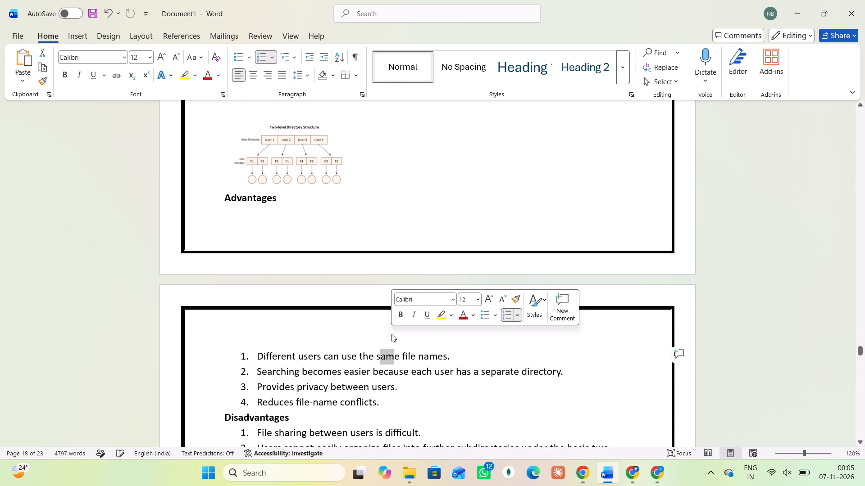
# Switch to the Classroom browser window and snip the D1 tree-structured directory diagram from page 28 of 4TH UNIT.pdf.
pyautogui.scroll(1, 392, 334)
pyautogui.scroll(3, 379, 243)
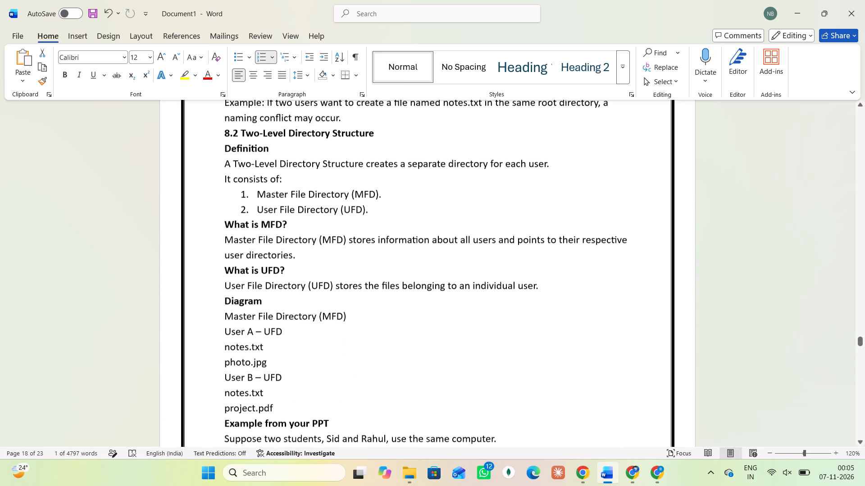
pyautogui.scroll(-6, 379, 243)
pyautogui.hotkey('alt', 'Tab')
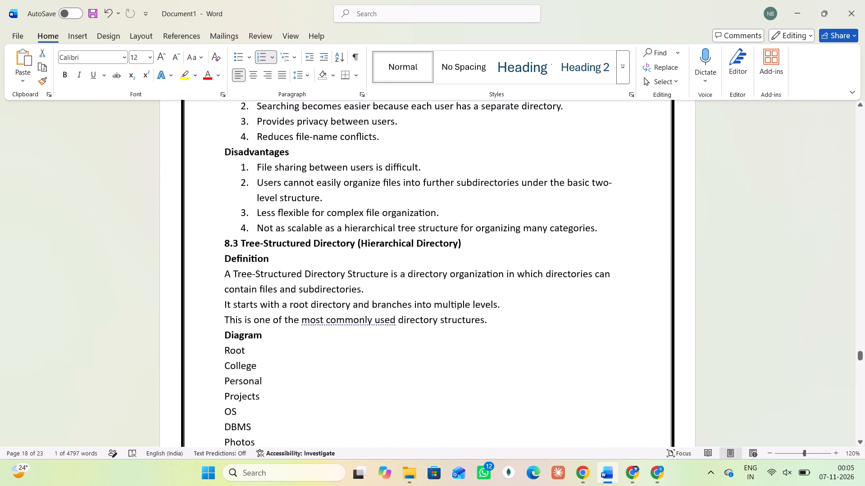
pyautogui.scroll(-6, 379, 243)
pyautogui.scroll(1, 379, 243)
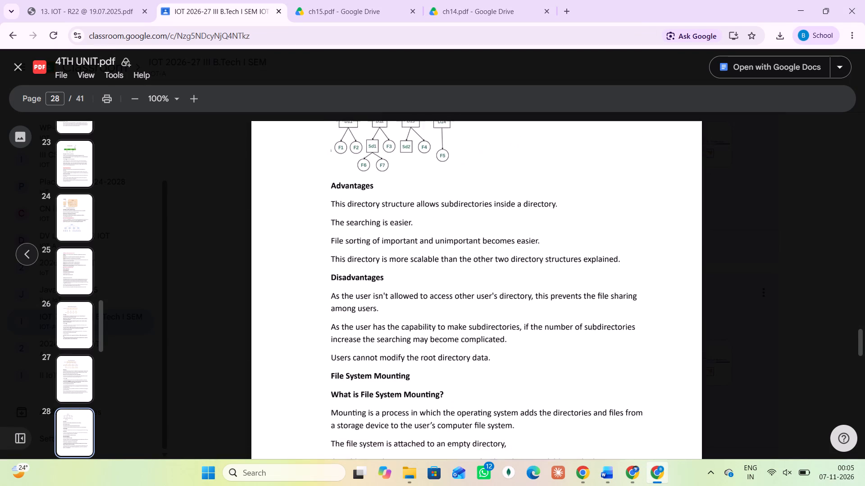
pyautogui.scroll(2, 379, 243)
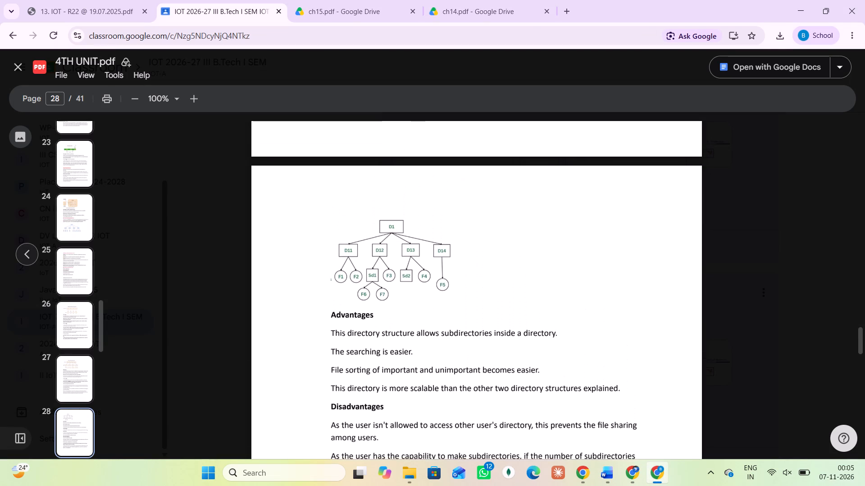
pyautogui.press('shift+super+s')
pyautogui.click(377, 238)
pyautogui.moveTo(323, 216); pyautogui.dragTo(510, 311)
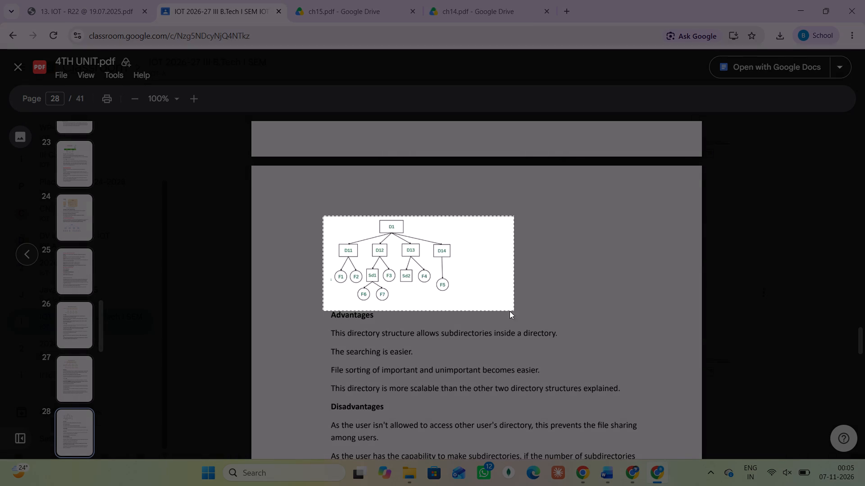
pyautogui.moveTo(510, 311); pyautogui.dragTo(473, 306)
# In the Word notes, review section 8.3 Tree-Structured Directory, including its plain-text Diagram list and the Root/ example tree.
pyautogui.scroll(-1, 421, 301)
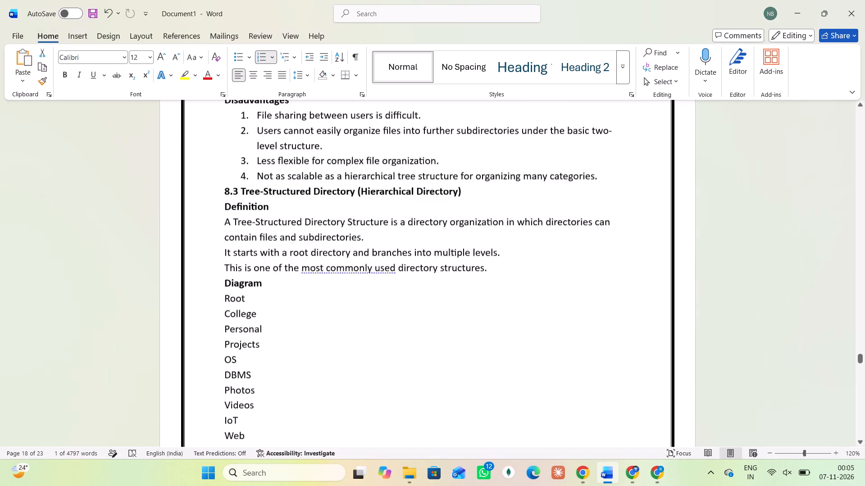
pyautogui.scroll(-1, 421, 301)
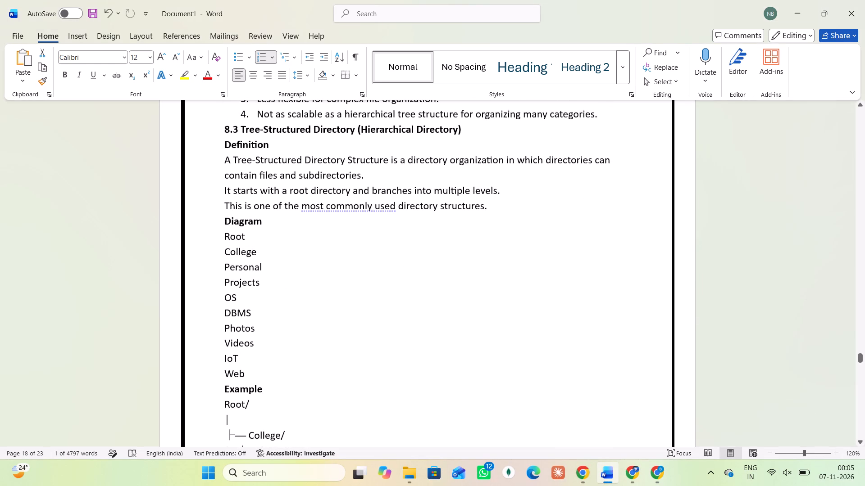
pyautogui.click(499, 210)
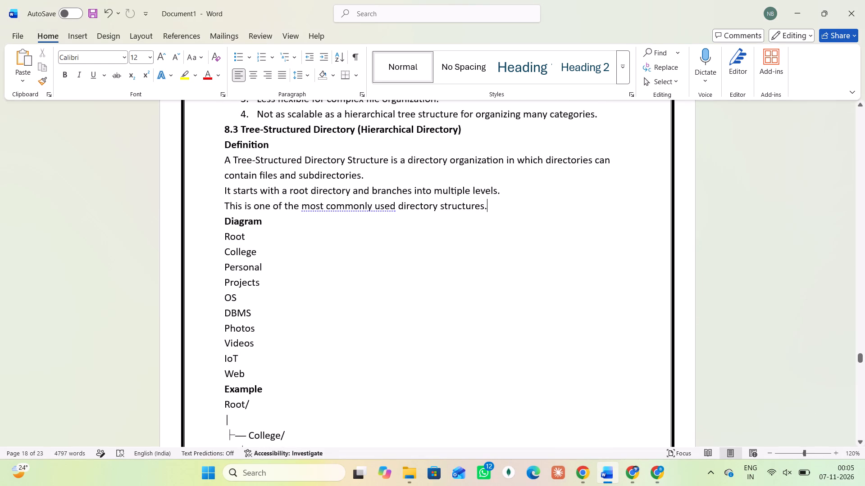
pyautogui.click(227, 237)
pyautogui.scroll(-1, 227, 237)
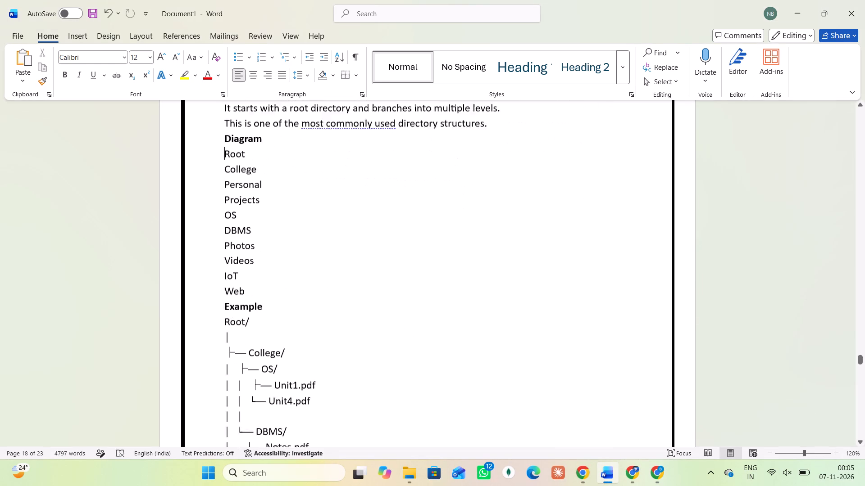
pyautogui.scroll(-1, 227, 237)
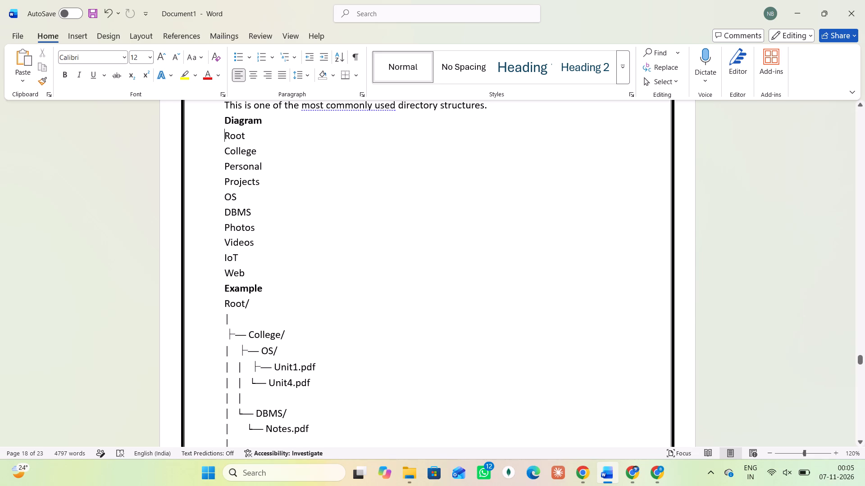
pyautogui.scroll(-1, 314, 308)
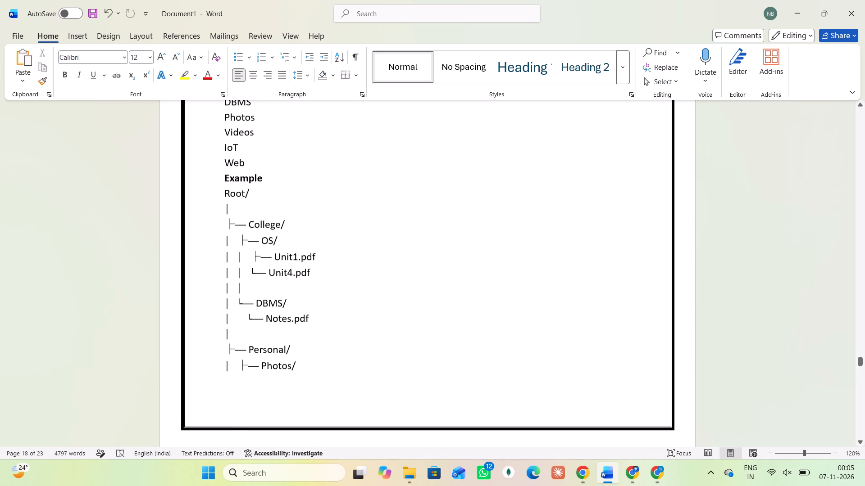
pyautogui.scroll(-2, 314, 308)
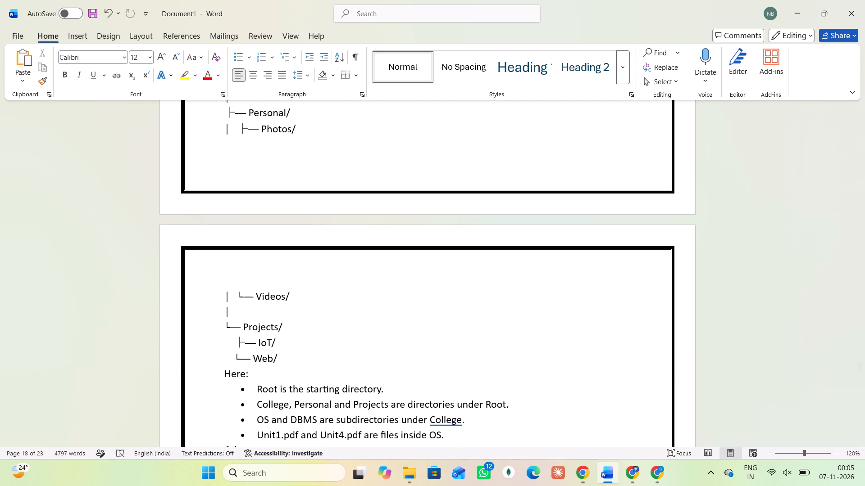
pyautogui.scroll(2, 300, 352)
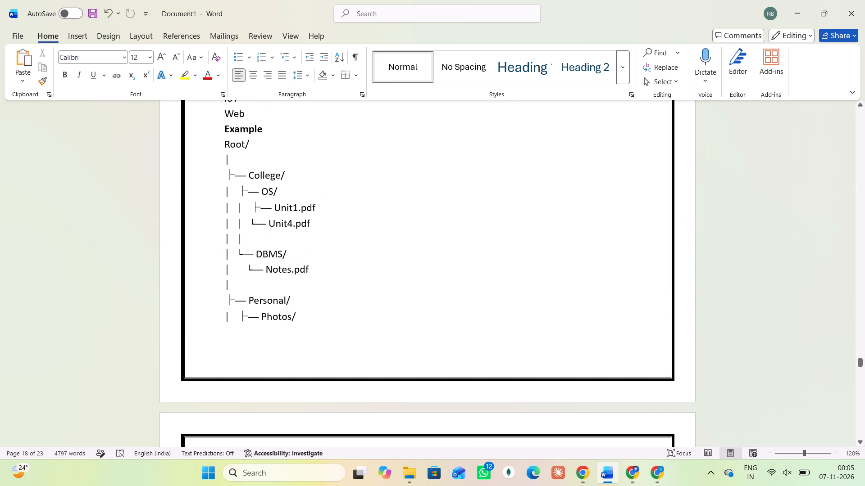
pyautogui.scroll(-4, 300, 352)
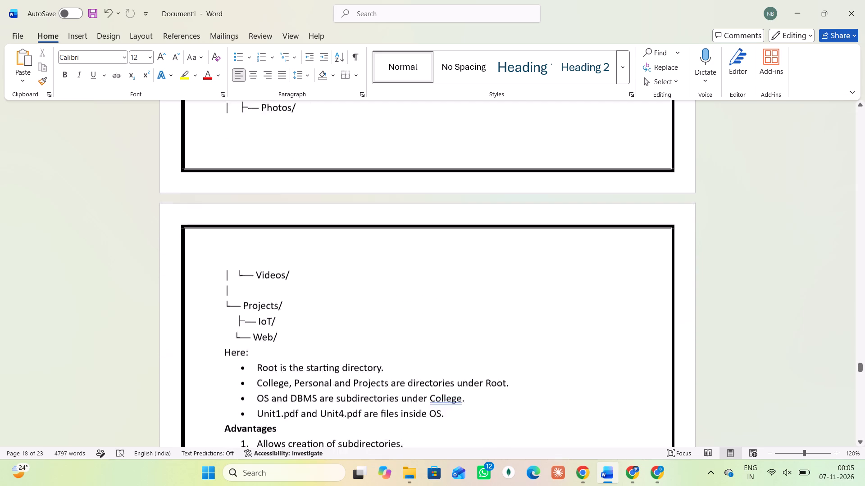
pyautogui.scroll(1, 300, 352)
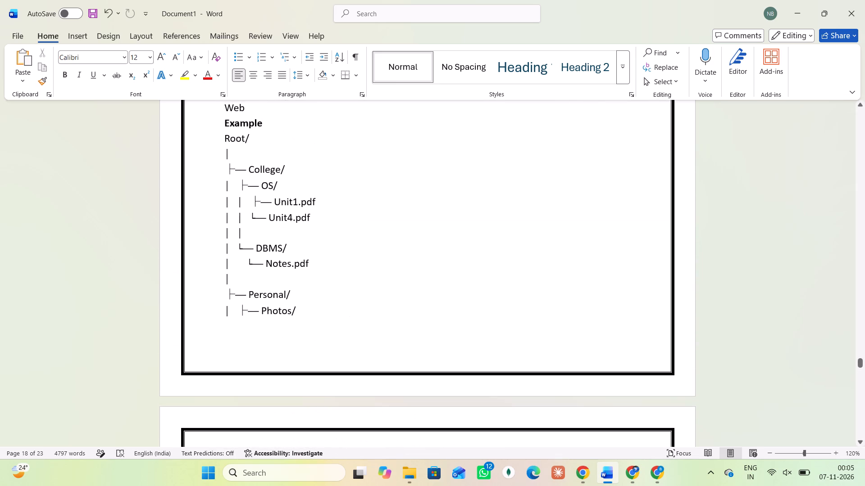
pyautogui.scroll(1, 300, 352)
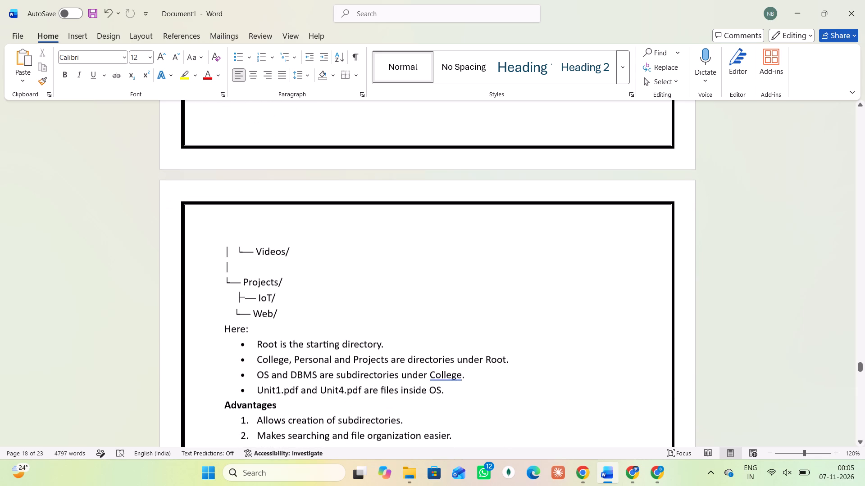
pyautogui.scroll(1, 300, 352)
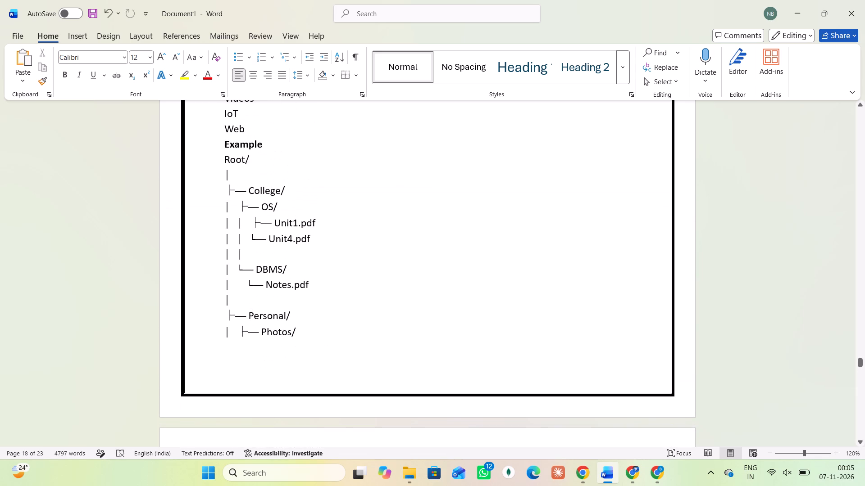
pyautogui.scroll(2, 300, 352)
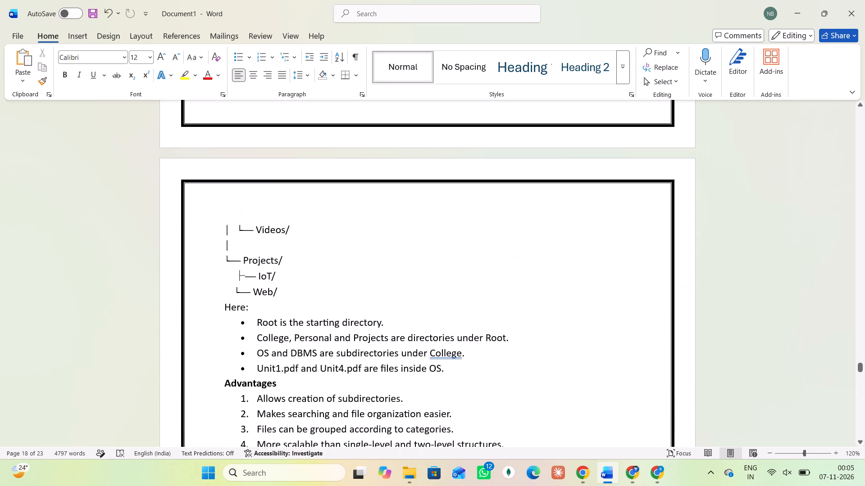
pyautogui.scroll(1, 300, 352)
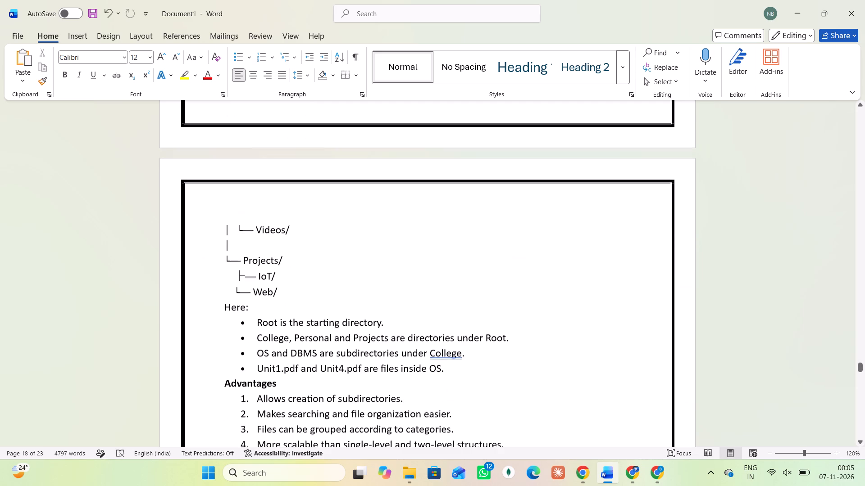
pyautogui.scroll(1, 300, 352)
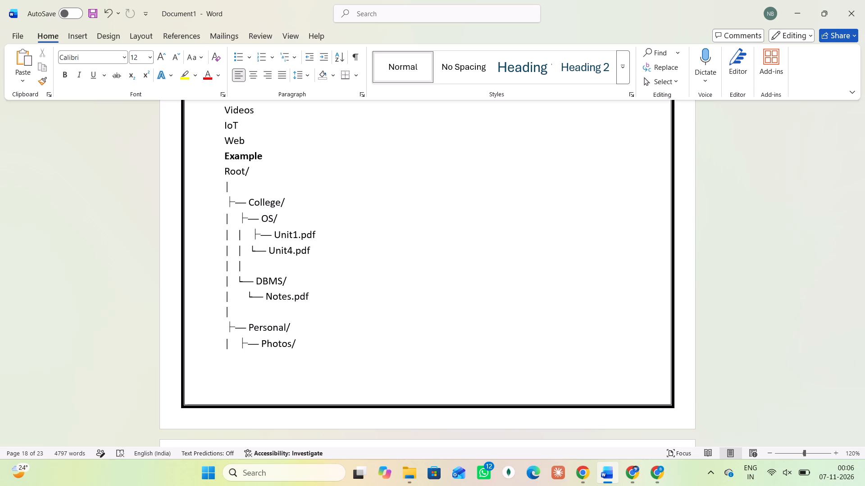
pyautogui.scroll(-1, 295, 279)
pyautogui.scroll(1, 319, 310)
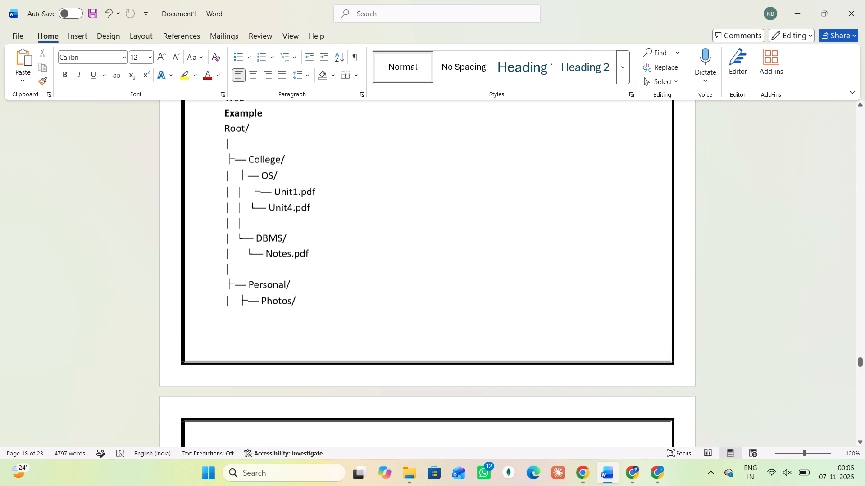
# Replace the Diagram heading and its plain-text list from Root to Web in section 8.3 with the snipped D1 tree diagram.
pyautogui.scroll(1, 319, 310)
pyautogui.scroll(1, 304, 206)
pyautogui.moveTo(266, 355); pyautogui.dragTo(223, 206)
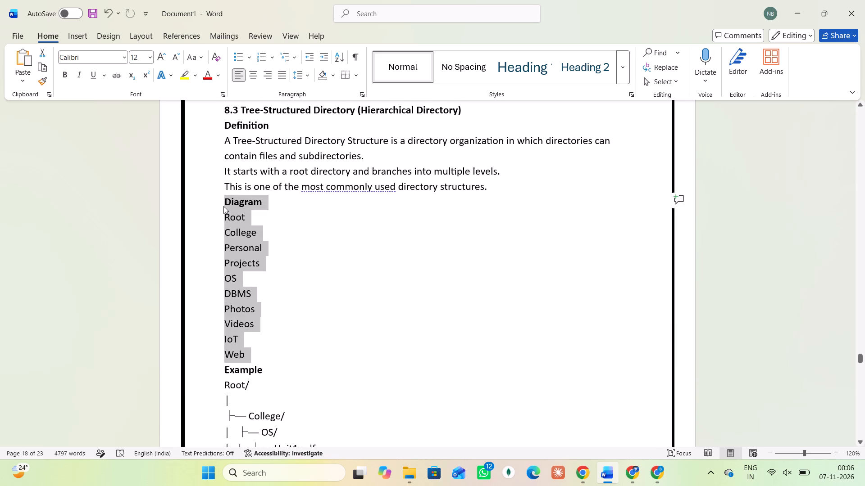
pyautogui.hotkey('ctrl', 'v')
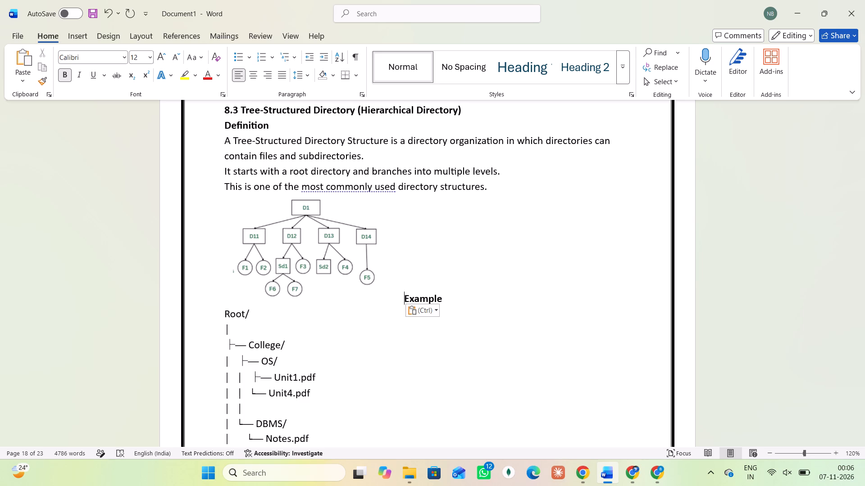
# Delete the "Additional concept: Path Names" heading and its text down to "OS/Unit4.pdf", just above section 8.4.
pyautogui.scroll(-2, 323, 255)
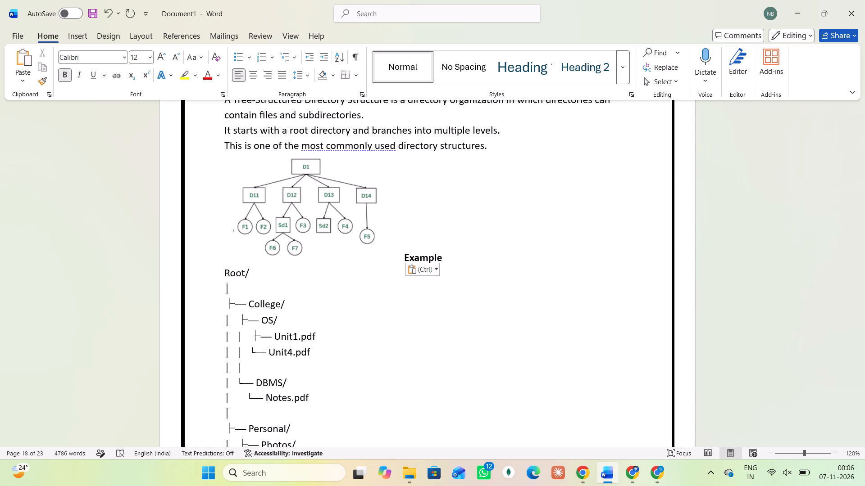
pyautogui.scroll(-1, 323, 255)
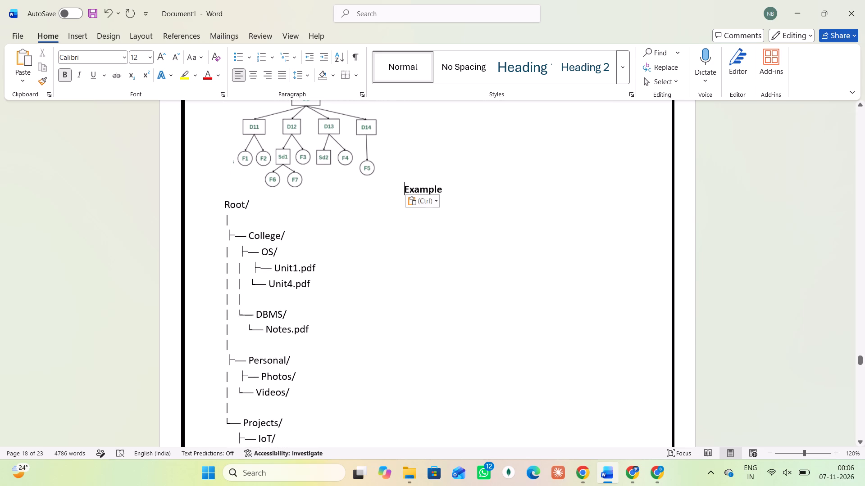
pyautogui.scroll(1, 323, 255)
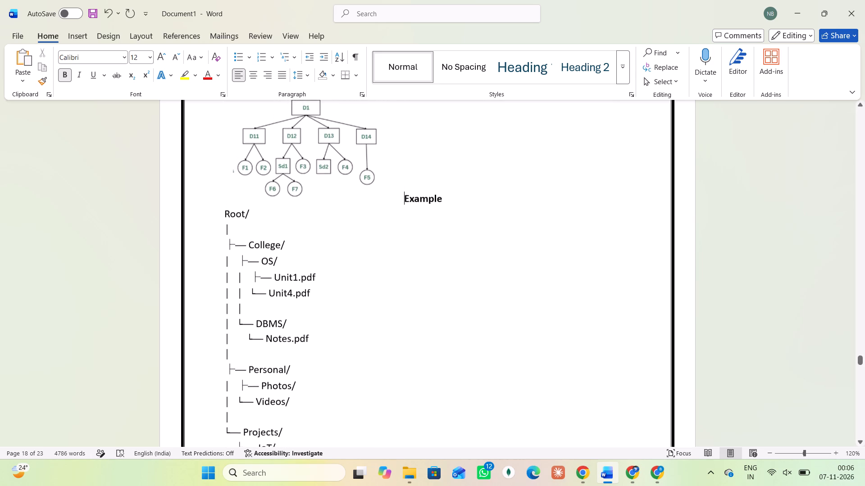
pyautogui.scroll(1, 323, 255)
pyautogui.scroll(-1, 323, 255)
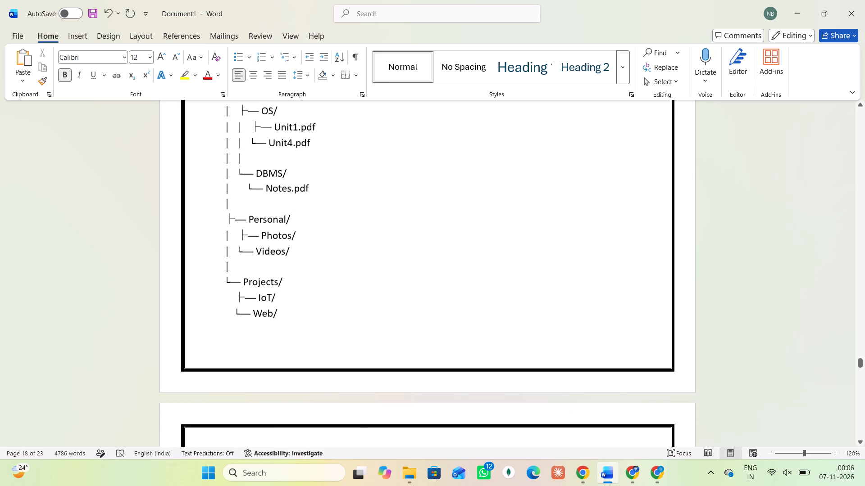
pyautogui.scroll(-2, 323, 255)
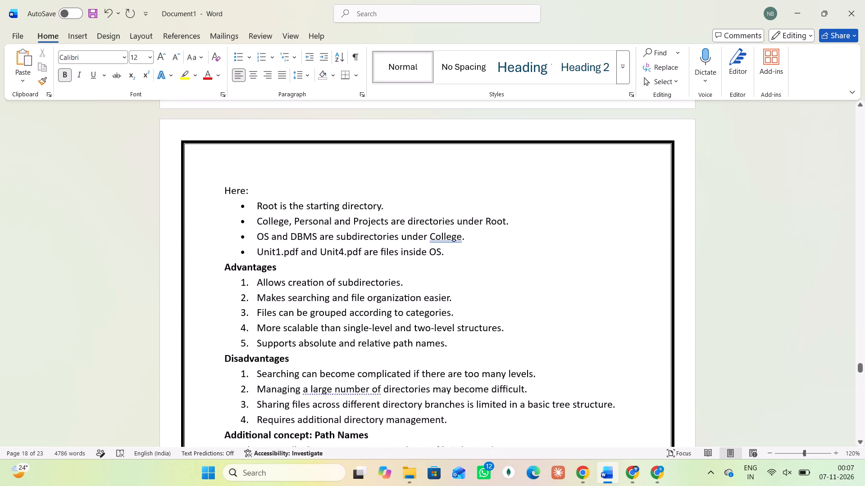
pyautogui.scroll(-2, 323, 255)
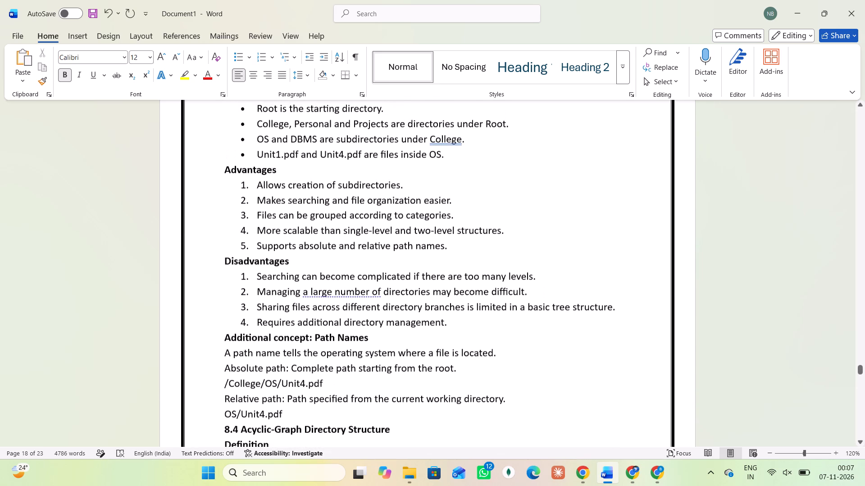
pyautogui.scroll(-1, 323, 255)
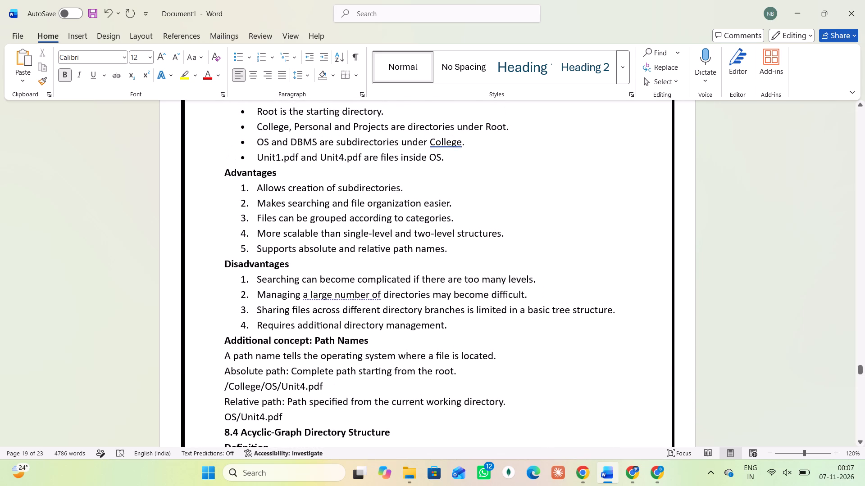
pyautogui.scroll(-2, 323, 255)
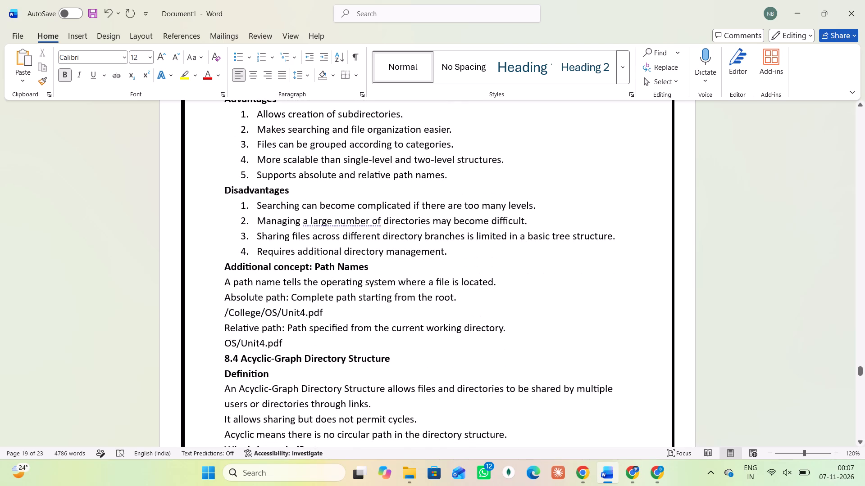
pyautogui.moveTo(296, 344); pyautogui.dragTo(231, 265)
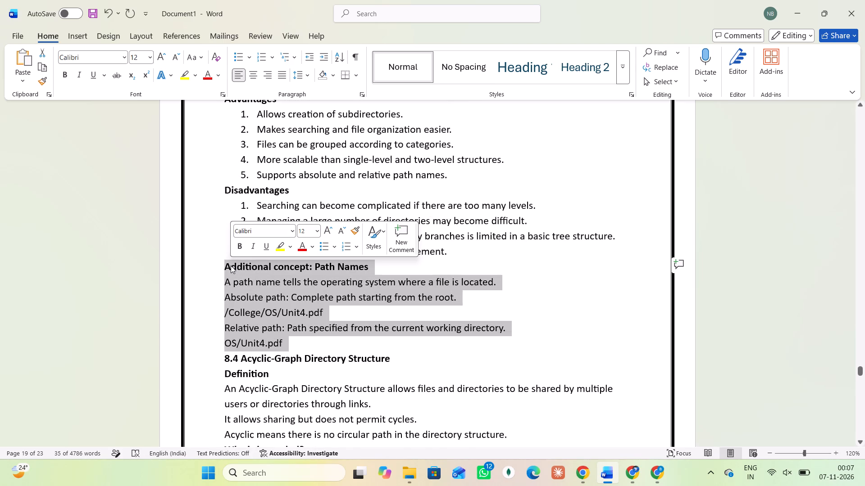
pyautogui.press('BackSpace')
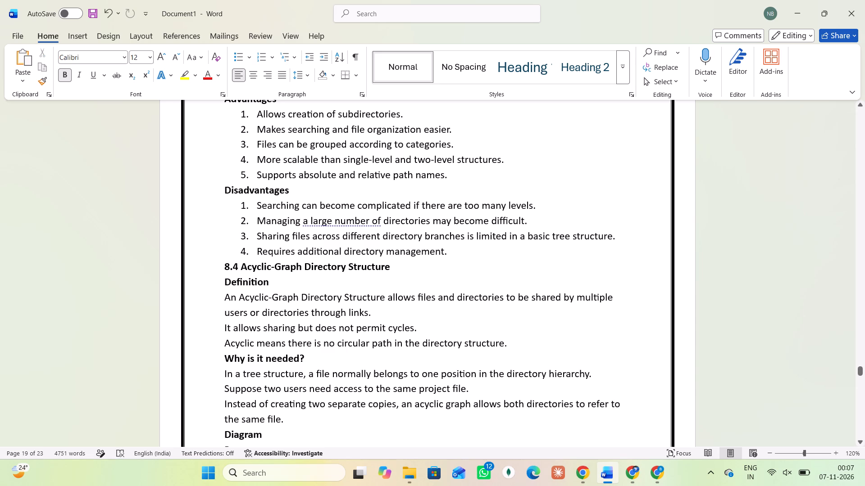
# Review sections 8.4 Acyclic-Graph and 8.5 General-Graph Directory Structure, checking their diagram text and examples.
pyautogui.scroll(-2, 318, 339)
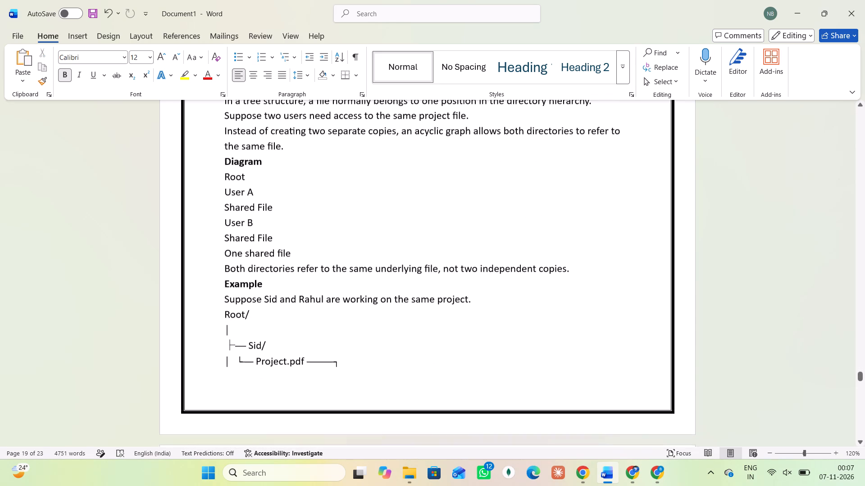
pyautogui.scroll(-1, 318, 339)
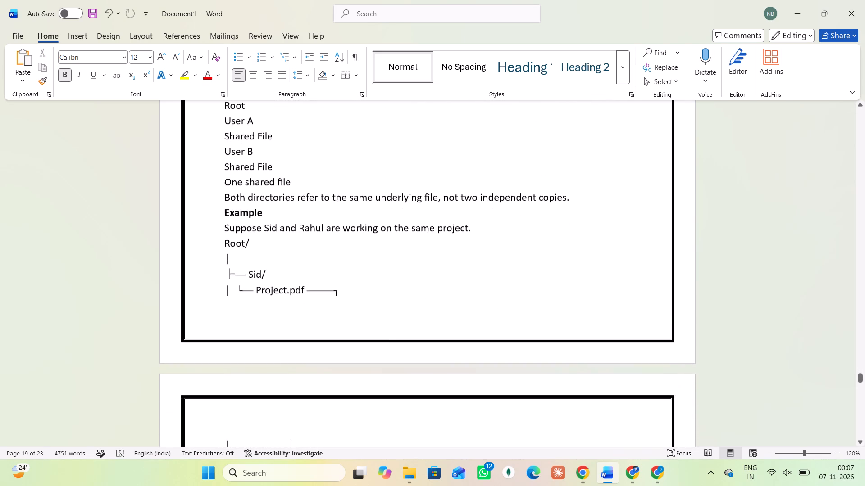
pyautogui.scroll(-2, 318, 339)
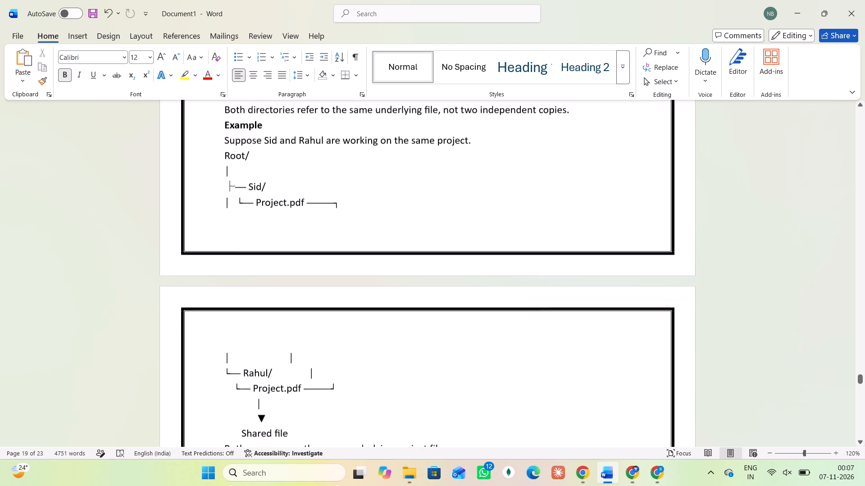
pyautogui.scroll(-2, 318, 339)
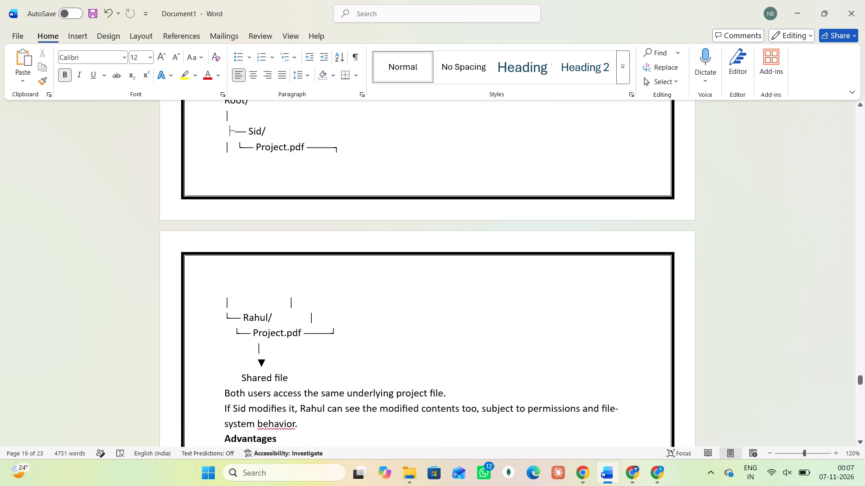
pyautogui.scroll(-3, 318, 339)
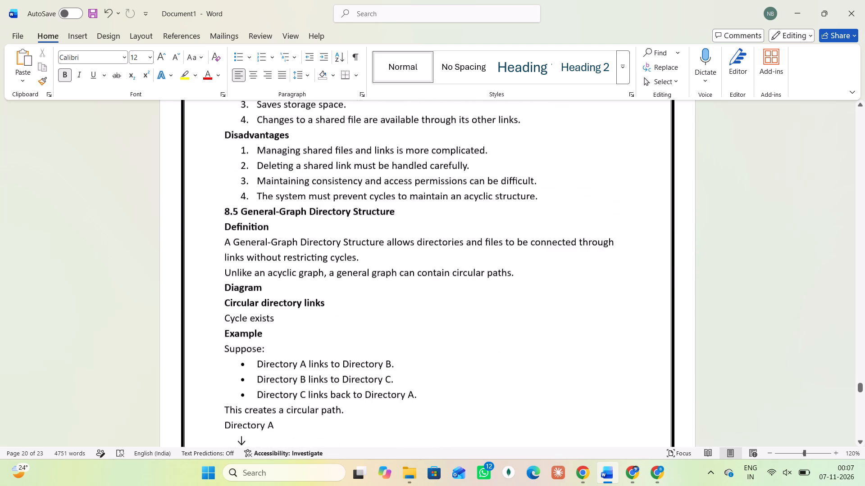
pyautogui.scroll(-1, 318, 339)
# Switch to 4TH UNIT.pdf in Chrome and check pages 26 to 28 for directory structure diagrams and their explanations.
pyautogui.hotkey('alt', 'Tab')
pyautogui.scroll(-2, 318, 339)
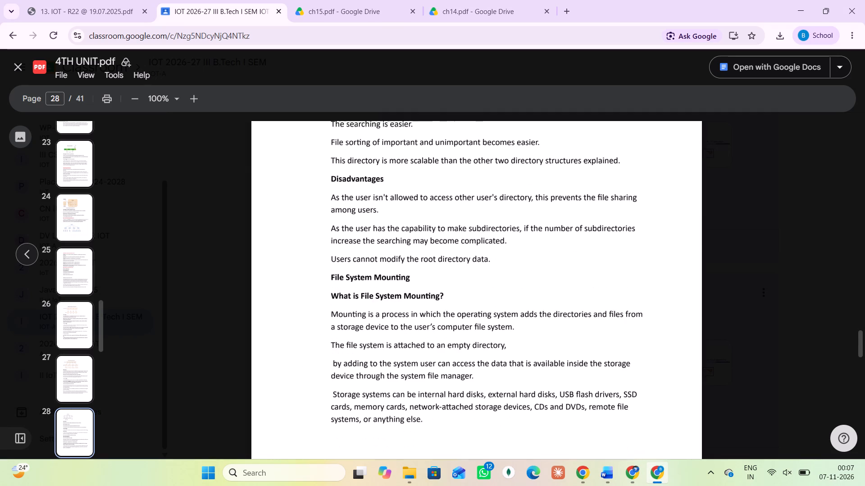
pyautogui.scroll(-1, 318, 339)
pyautogui.scroll(6, 318, 339)
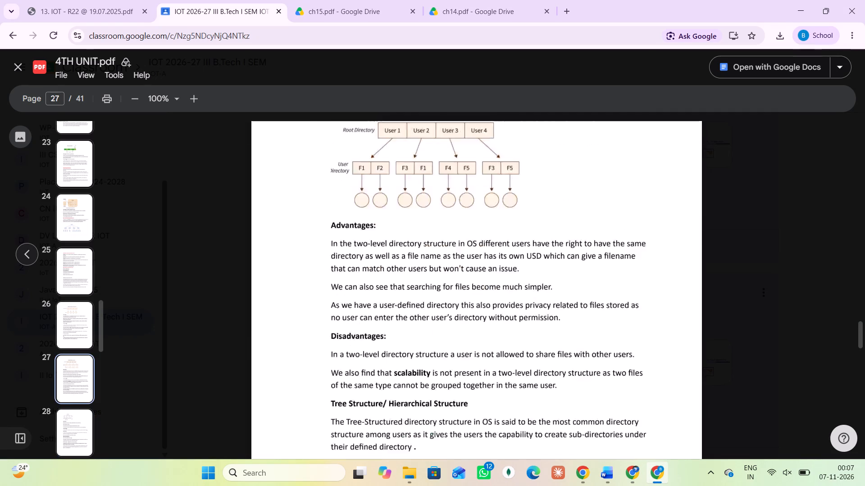
pyautogui.scroll(1, 318, 339)
pyautogui.scroll(-1, 318, 339)
pyautogui.scroll(1, 318, 339)
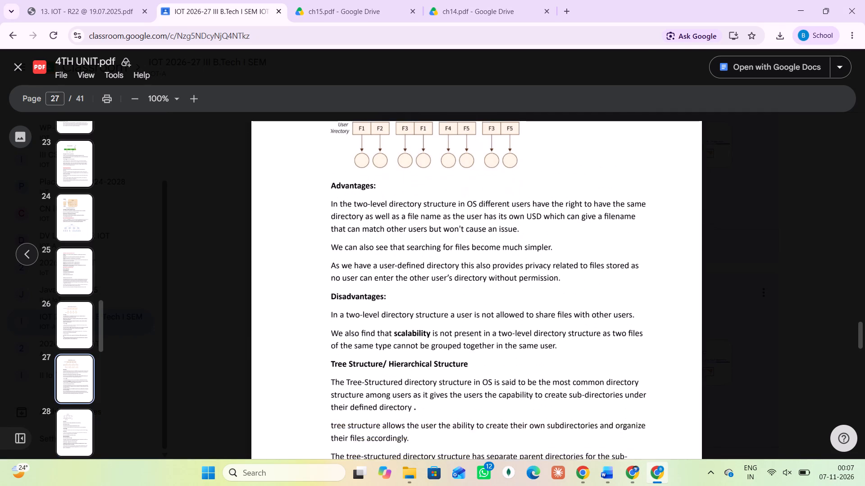
pyautogui.scroll(4, 318, 339)
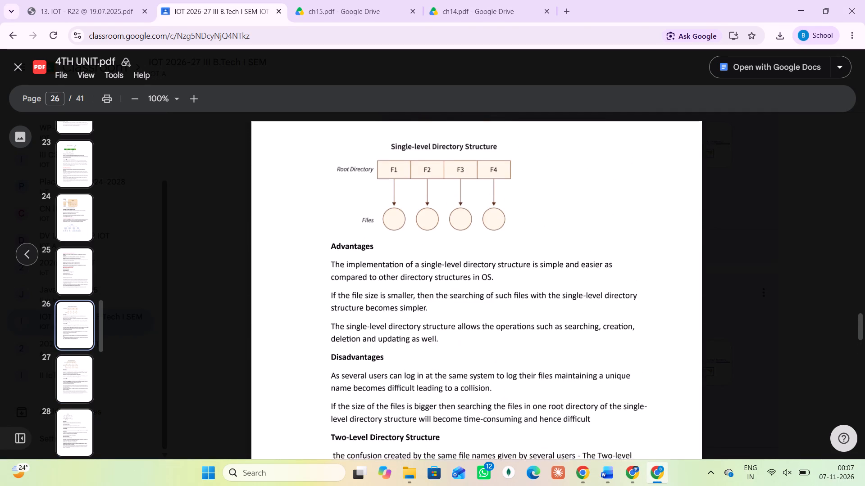
# Back in the Word notes, delete the comparison table under "9. Comparison of All Directory Structures".
pyautogui.hotkey('alt', 'Tab')
pyautogui.scroll(-2, 318, 339)
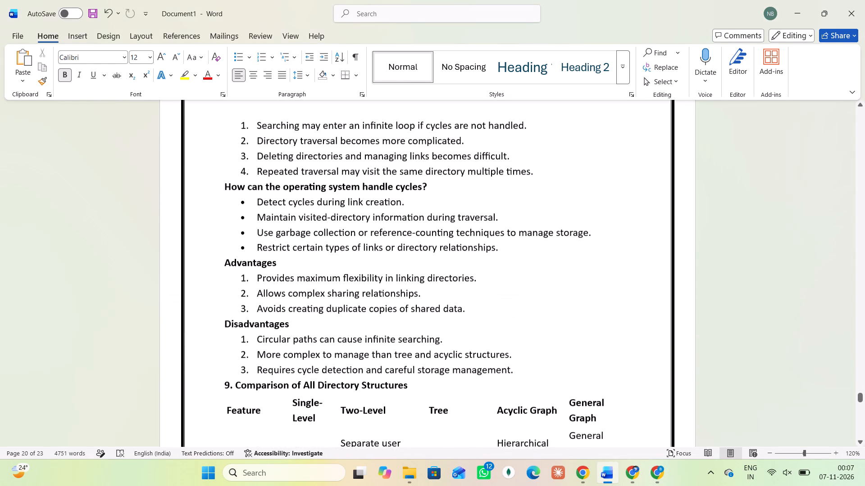
pyautogui.scroll(-2, 318, 339)
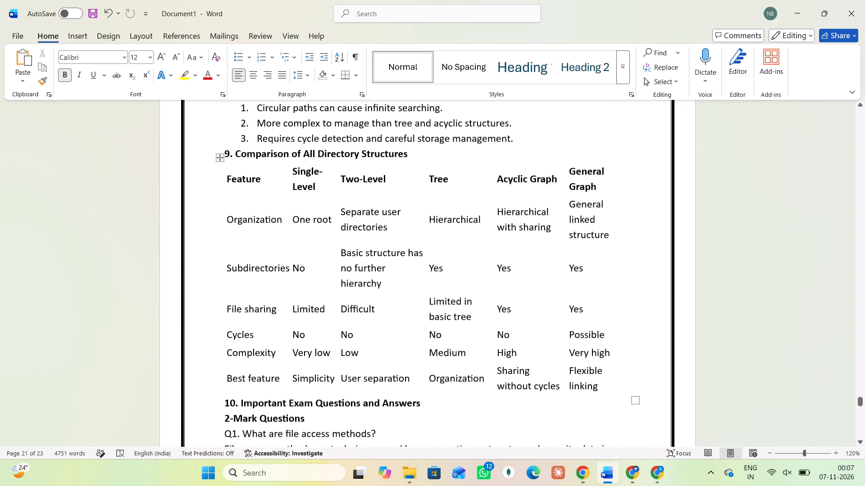
pyautogui.moveTo(611, 392); pyautogui.dragTo(275, 187, button='right')
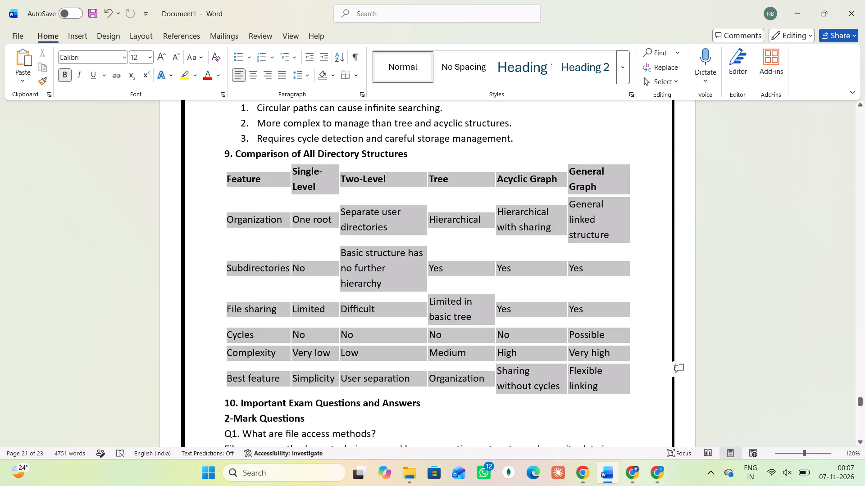
pyautogui.moveTo(275, 187); pyautogui.dragTo(223, 175, button='right')
pyautogui.press('BackSpace')
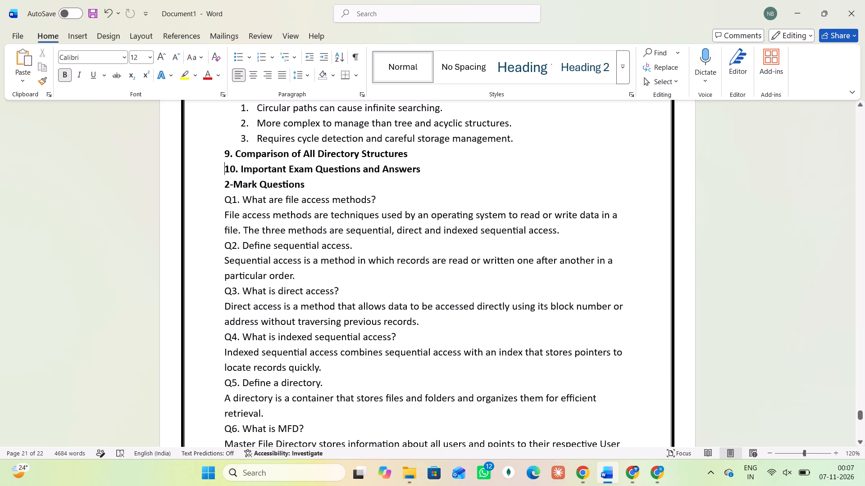
# Delete everything from the "9. Comparison of All Directory Structures" heading to the end of the document, including the exam questions and directory summary.
pyautogui.moveTo(223, 152); pyautogui.dragTo(344, 469)
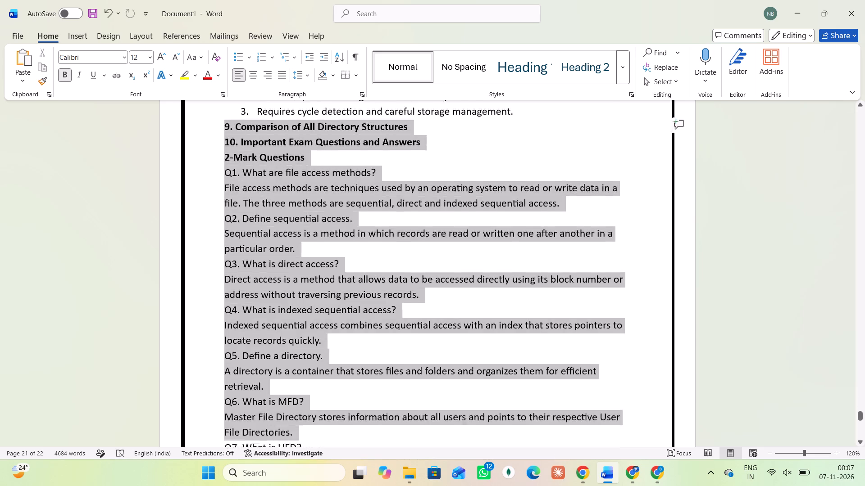
pyautogui.moveTo(344, 469); pyautogui.dragTo(345, 475)
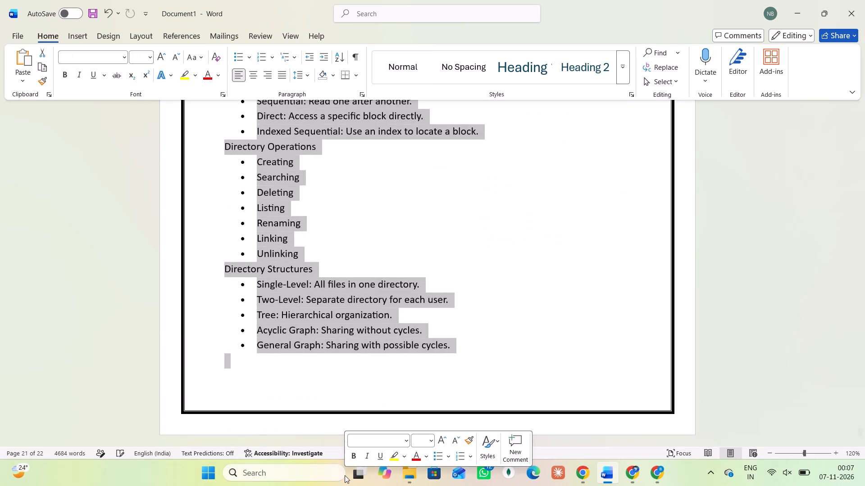
pyautogui.press('BackSpace')
# Read through section 8.5 General-Graph Directory Structure, from its definition and circular path example to its disadvantages.
pyautogui.scroll(3, 371, 348)
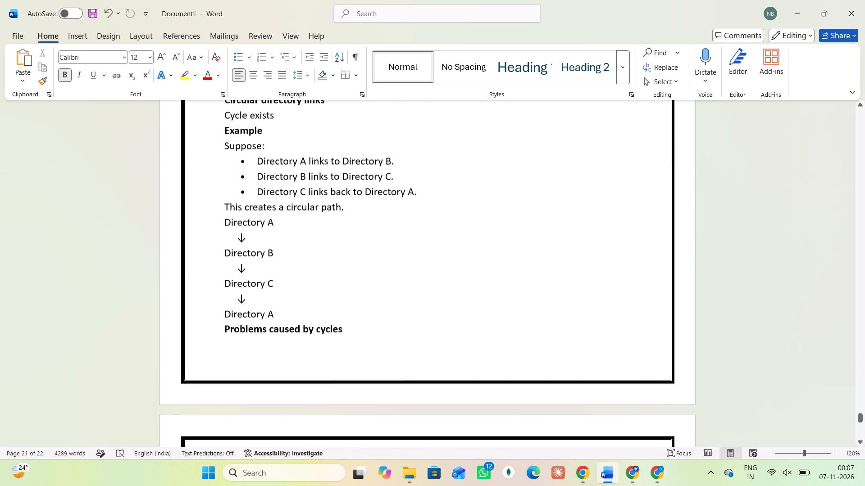
pyautogui.scroll(2, 371, 348)
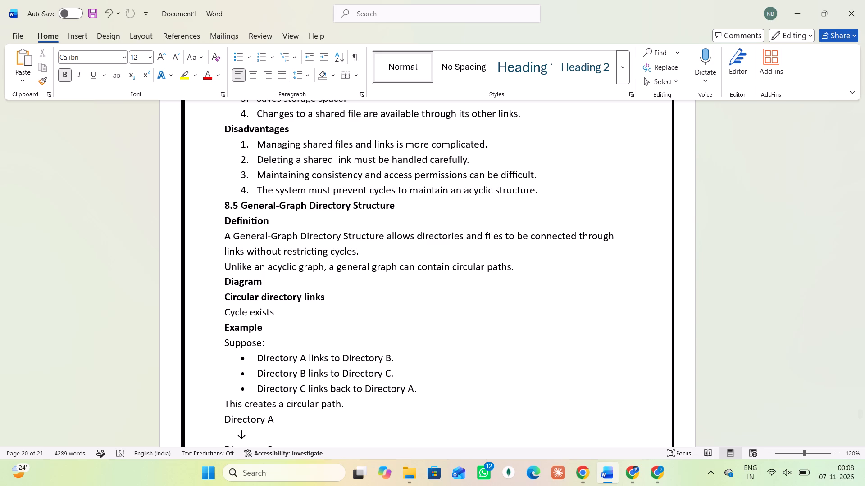
pyautogui.scroll(-1, 371, 348)
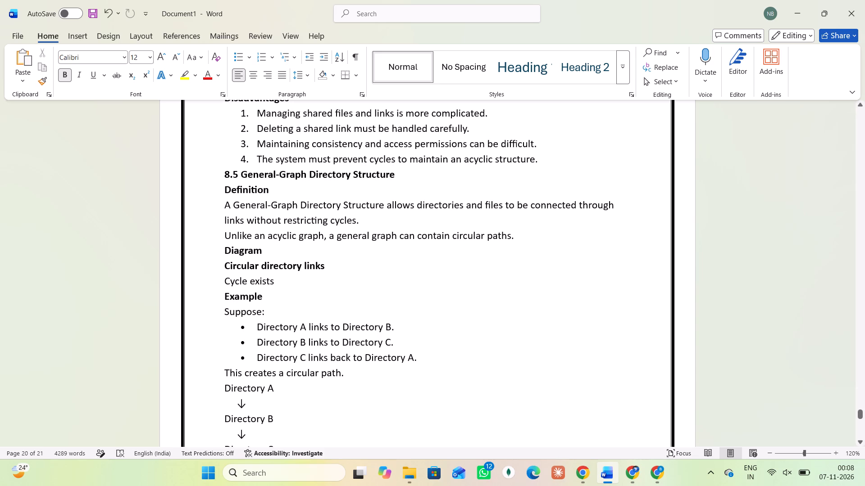
pyautogui.scroll(-1, 371, 348)
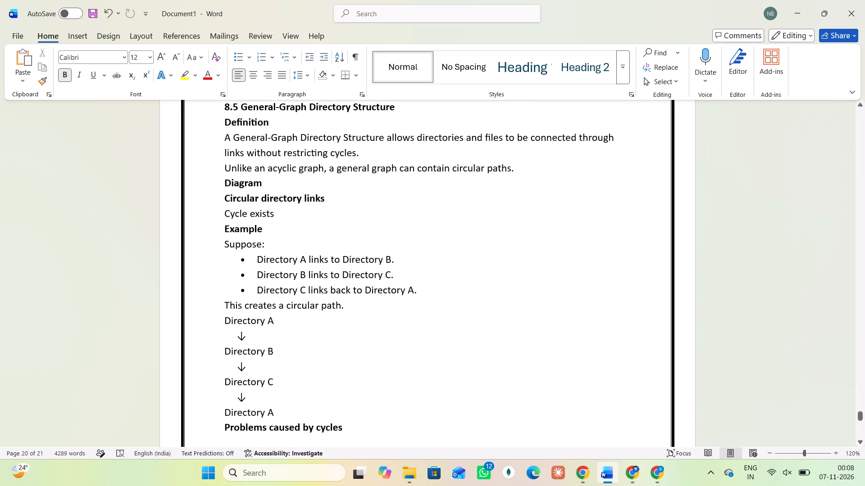
pyautogui.scroll(-1, 371, 348)
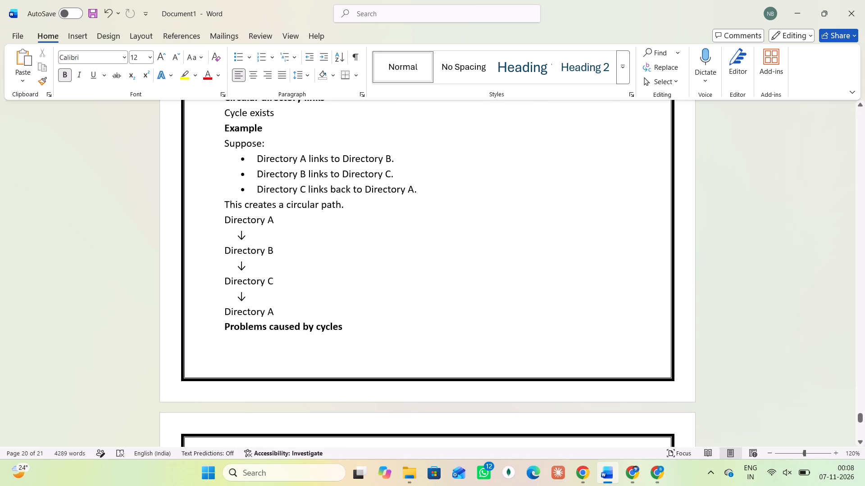
pyautogui.scroll(-1, 371, 348)
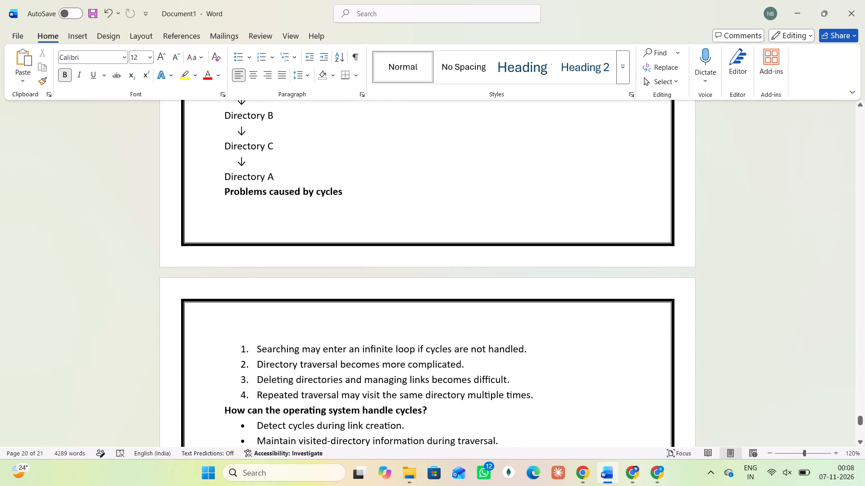
pyautogui.scroll(2, 371, 348)
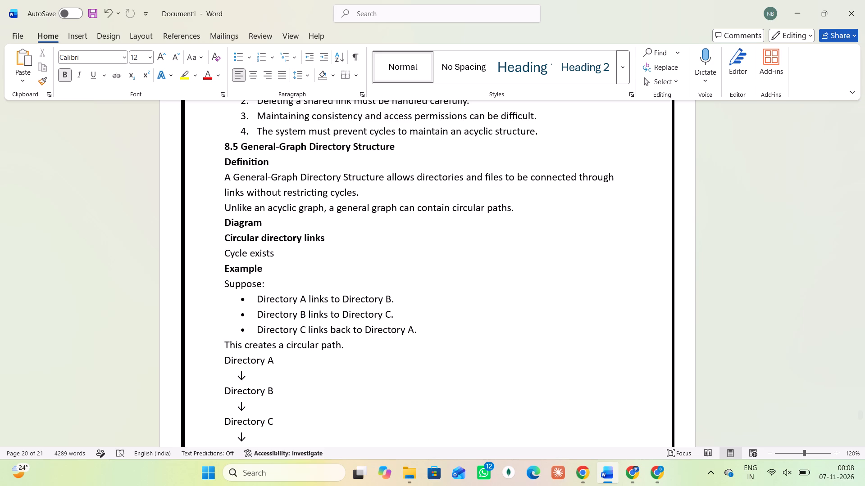
pyautogui.scroll(-2, 371, 348)
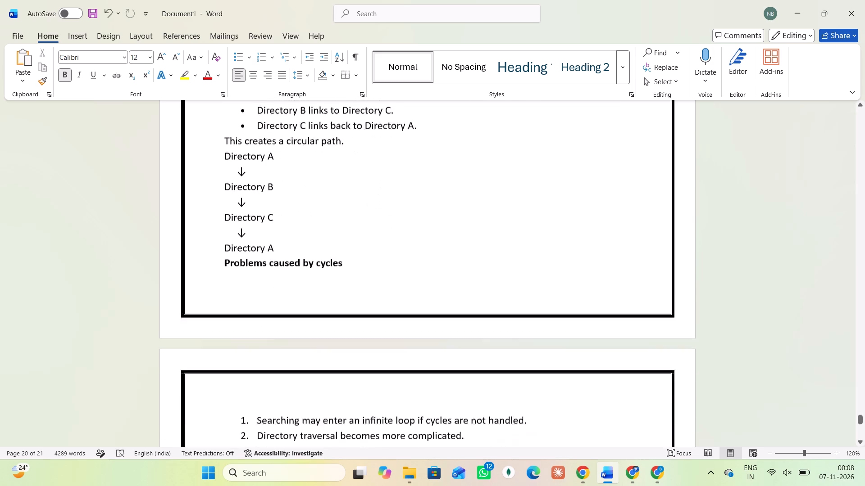
pyautogui.scroll(-1, 371, 348)
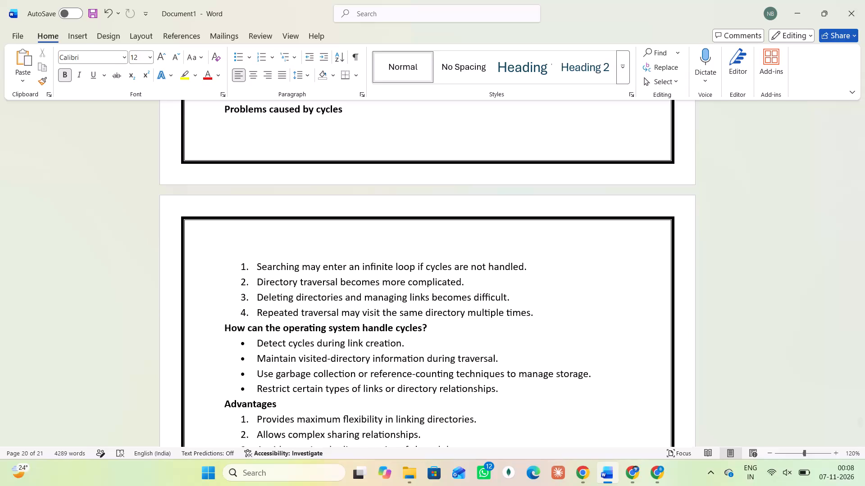
pyautogui.scroll(1, 371, 348)
pyautogui.click(371, 348)
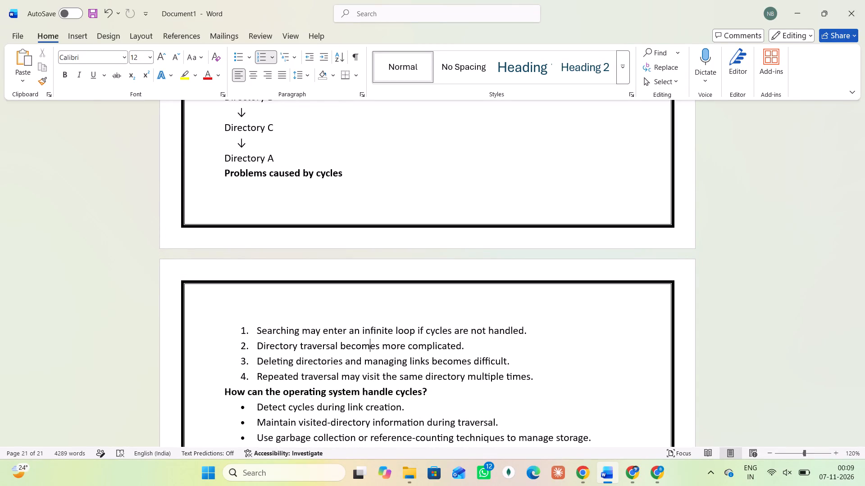
pyautogui.scroll(-1, 371, 348)
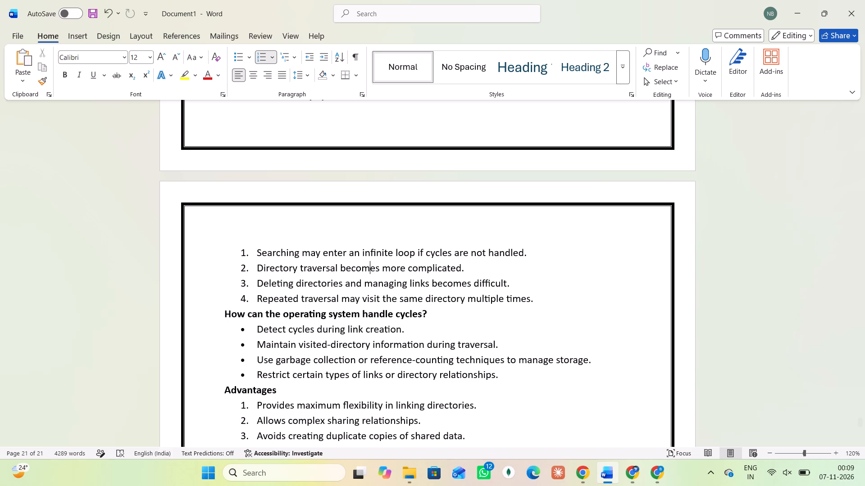
pyautogui.scroll(-1, 371, 348)
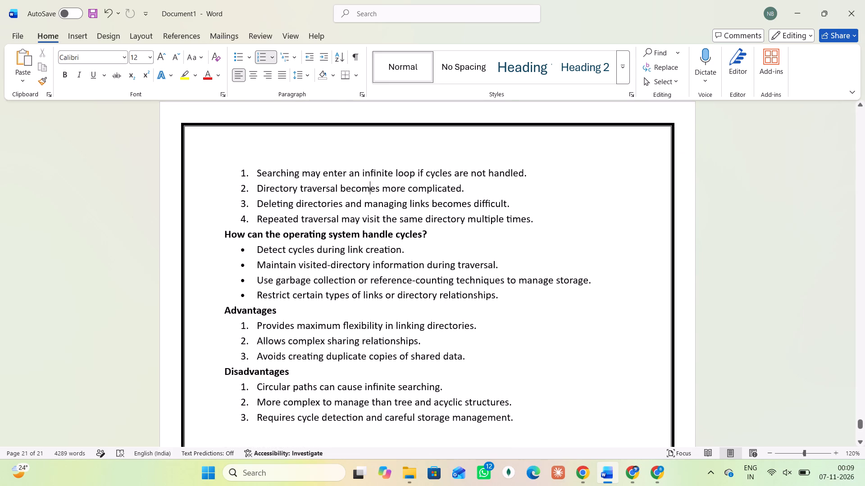
# Reread section 8.4 Acyclic-Graph Directory Structure, covering its definition, Diagram list, Root/ shared-file example, advantages and disadvantages.
pyautogui.scroll(8, 371, 348)
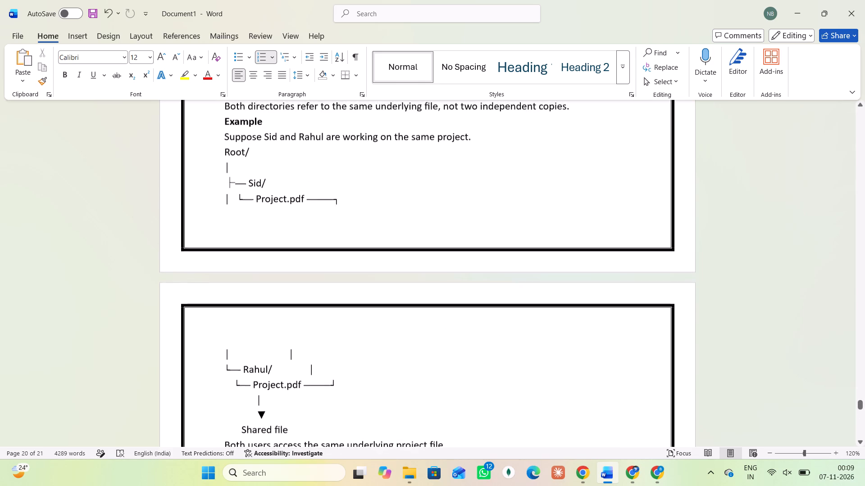
pyautogui.scroll(2, 371, 348)
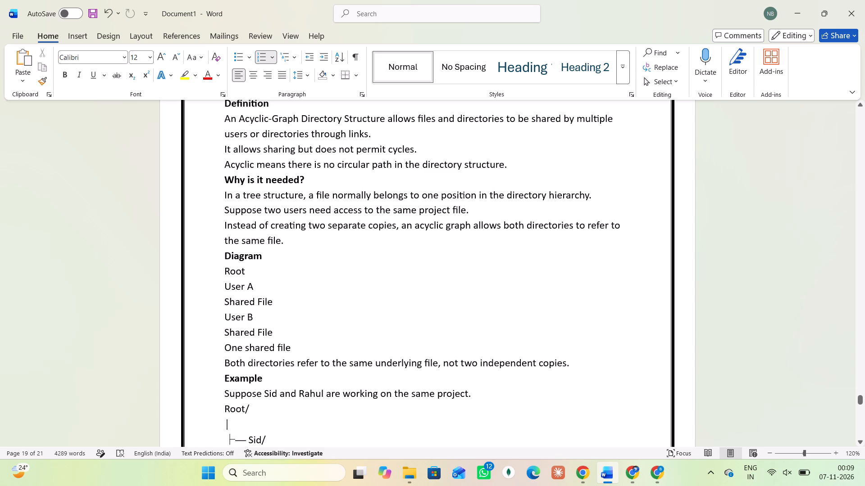
pyautogui.scroll(1, 371, 348)
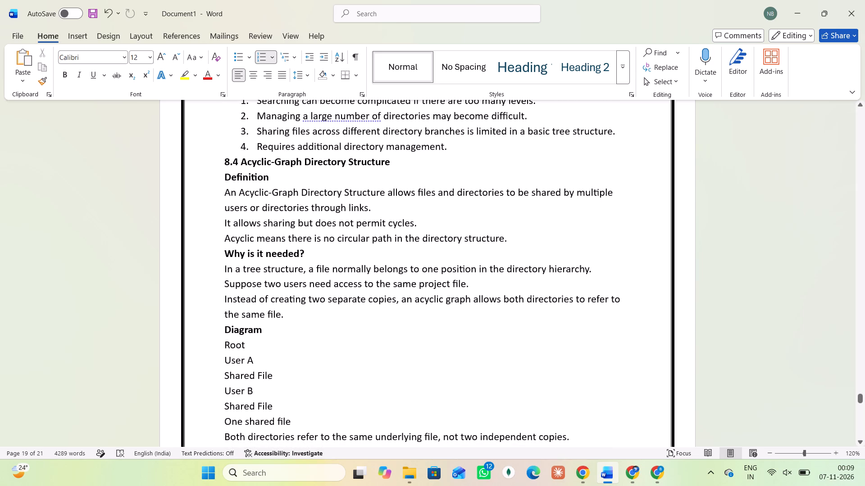
pyautogui.scroll(-1, 371, 348)
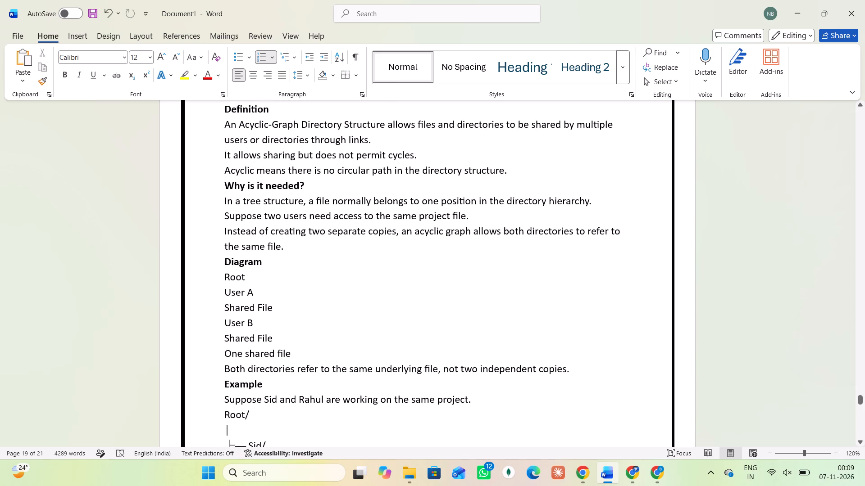
pyautogui.scroll(-3, 371, 348)
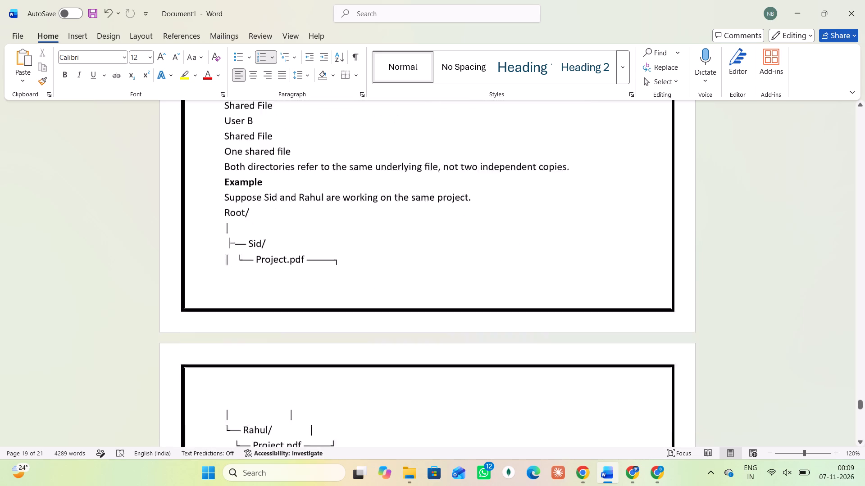
pyautogui.scroll(-1, 371, 348)
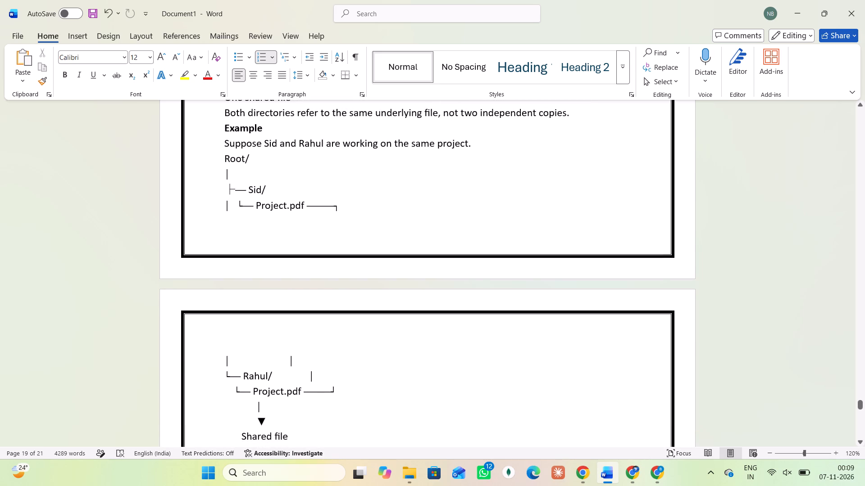
pyautogui.scroll(-1, 371, 348)
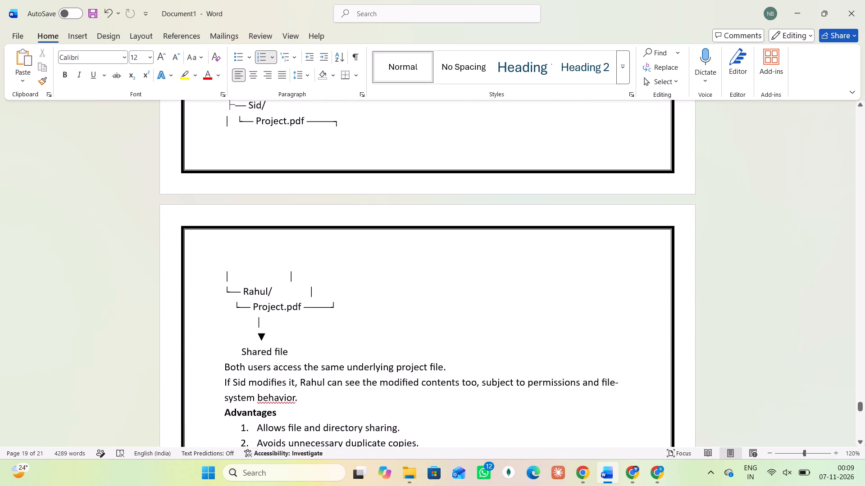
pyautogui.scroll(-1, 371, 348)
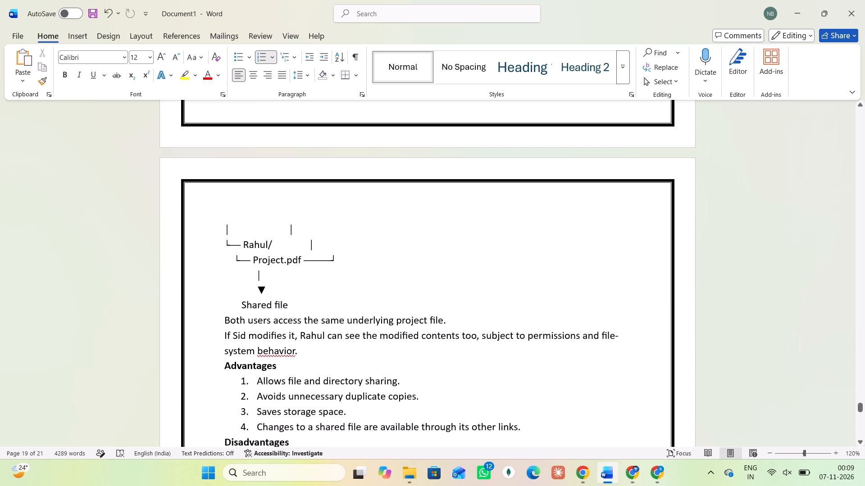
pyautogui.scroll(-1, 371, 348)
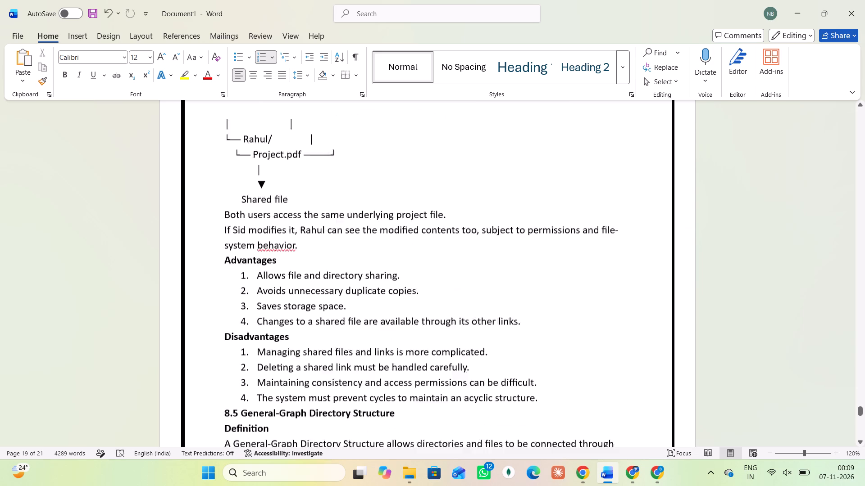
pyautogui.scroll(-9, 371, 348)
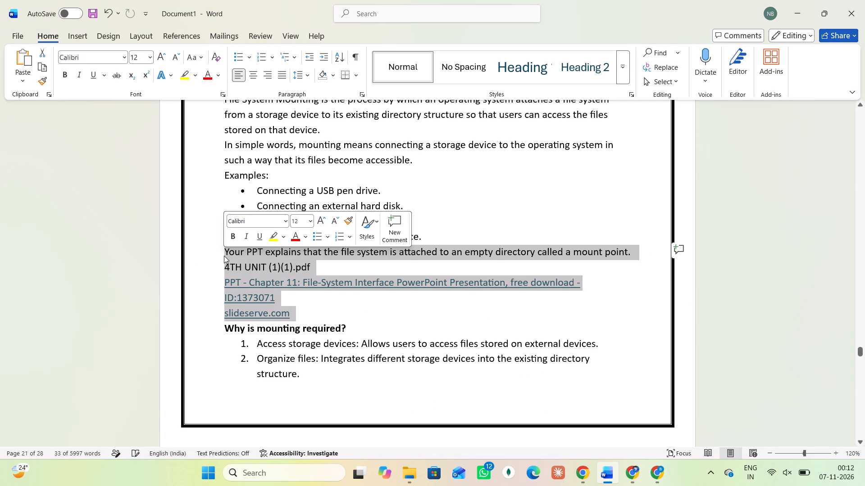
pyautogui.press('BackSpace')
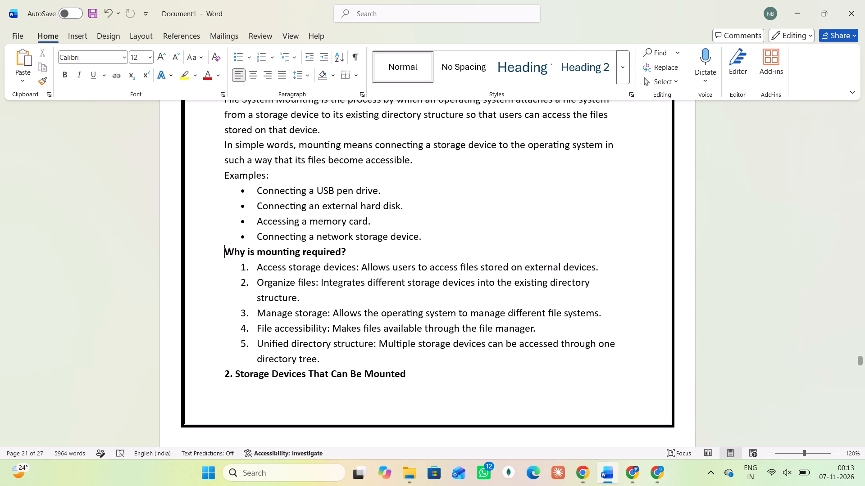
# In section 2, delete the "According to your PPT" sentence above the storage devices table and the USB pen drive example below it.
pyautogui.scroll(-2, 333, 334)
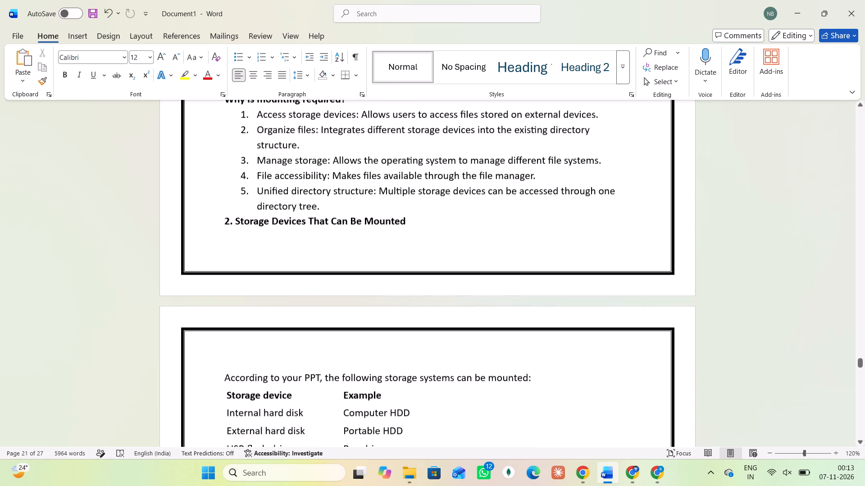
pyautogui.scroll(-2, 333, 334)
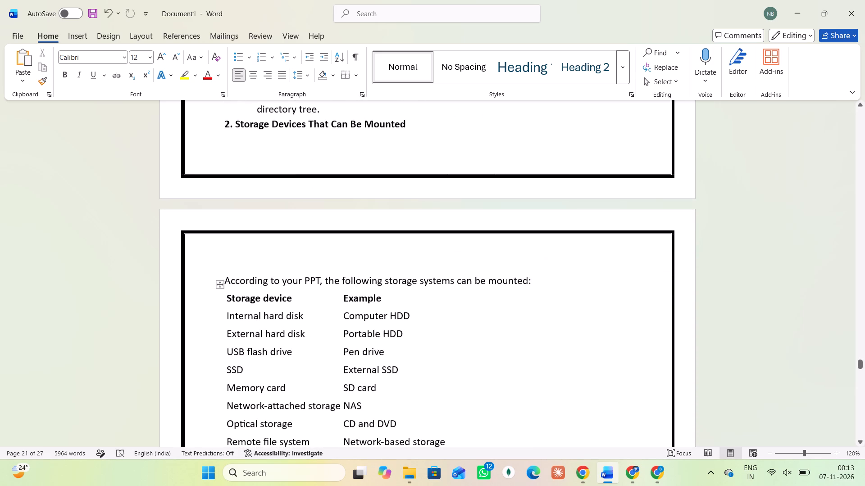
pyautogui.moveTo(539, 281); pyautogui.dragTo(219, 285)
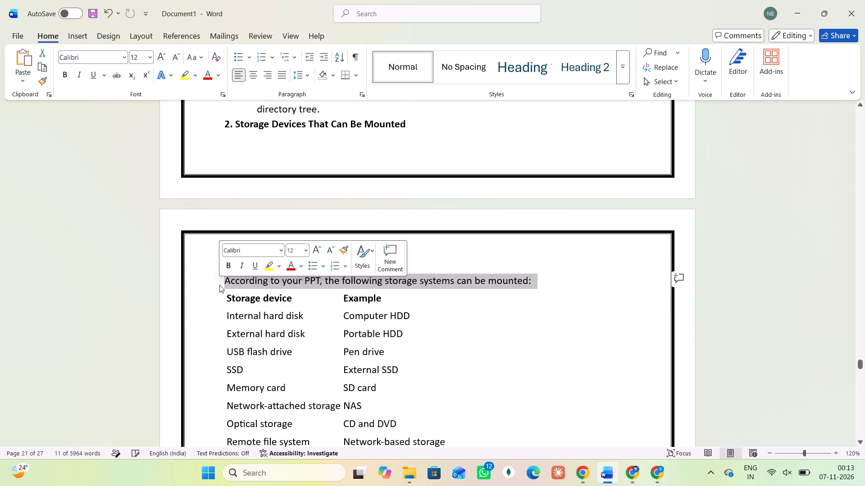
pyautogui.press('BackSpace')
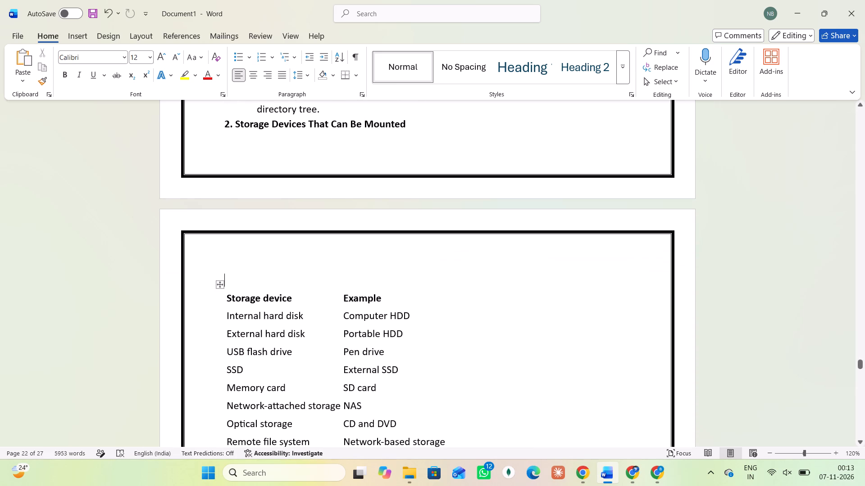
pyautogui.scroll(-1, 304, 339)
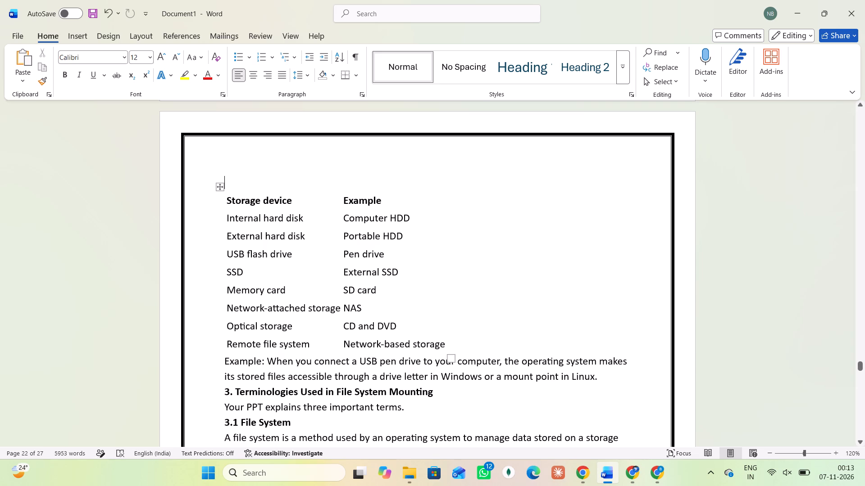
pyautogui.moveTo(610, 379); pyautogui.dragTo(235, 357, button='right')
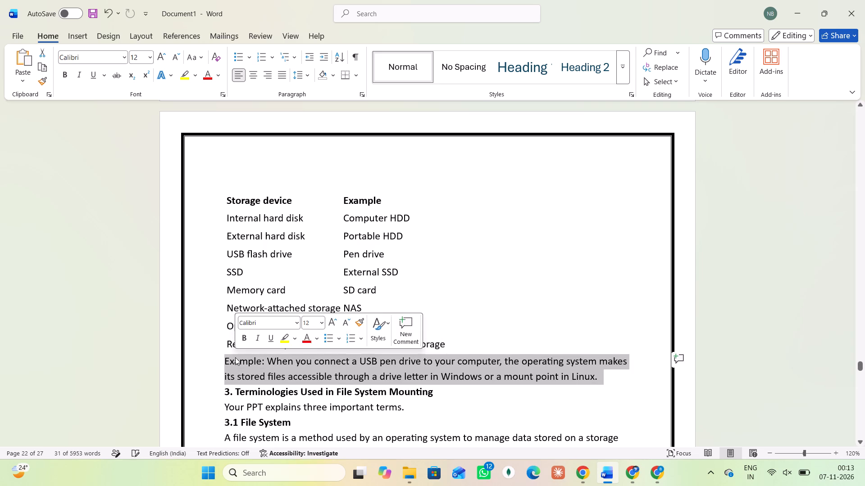
pyautogui.press('BackSpace')
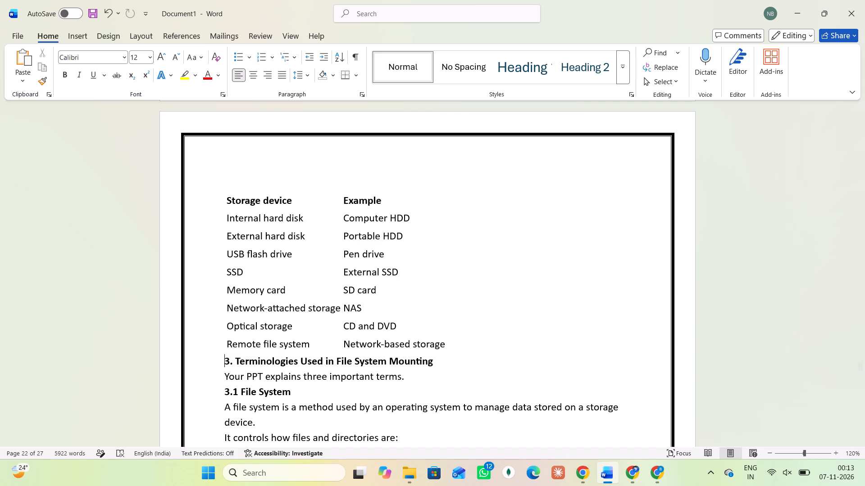
# In section 3, delete "Your PPT explains three important terms." and the two medium.com link lines under the 3.2 Device Name examples.
pyautogui.scroll(-1, 235, 357)
pyautogui.moveTo(412, 257); pyautogui.dragTo(213, 259)
pyautogui.press('BackSpace')
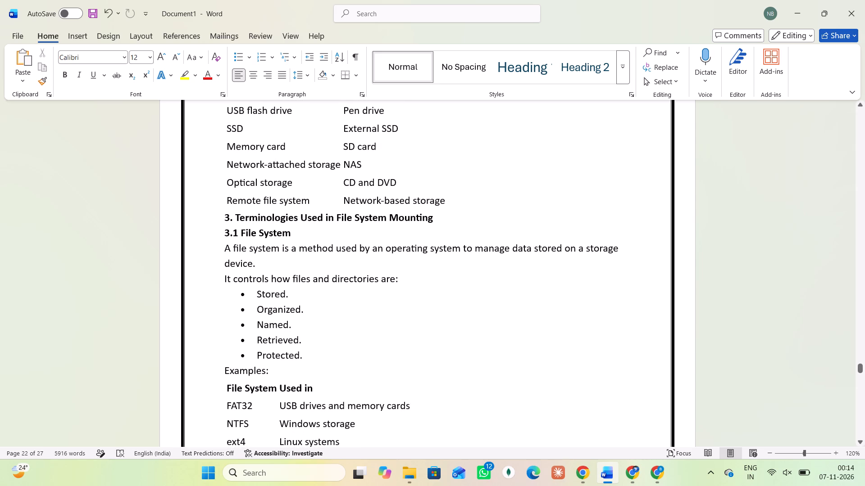
pyautogui.scroll(-1, 317, 334)
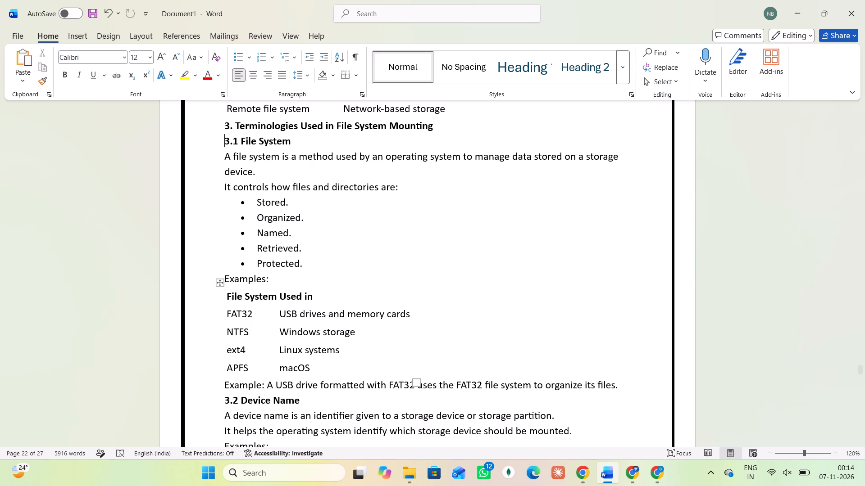
pyautogui.scroll(-1, 358, 418)
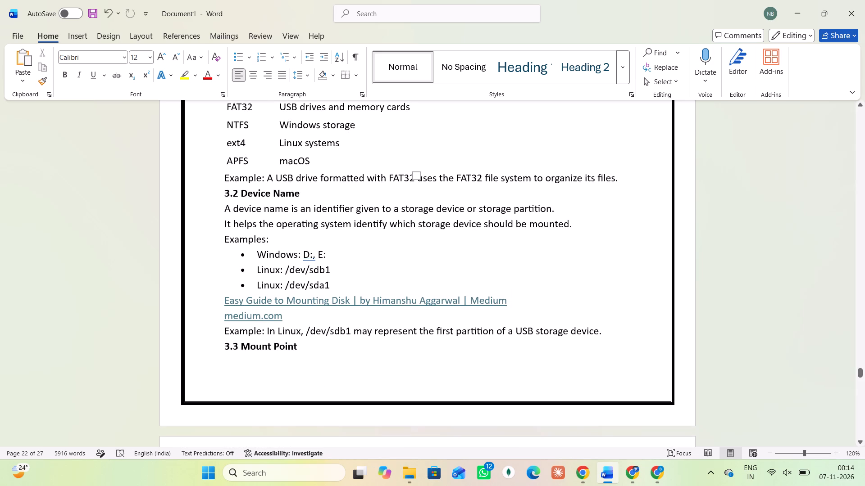
pyautogui.moveTo(290, 318); pyautogui.dragTo(219, 302)
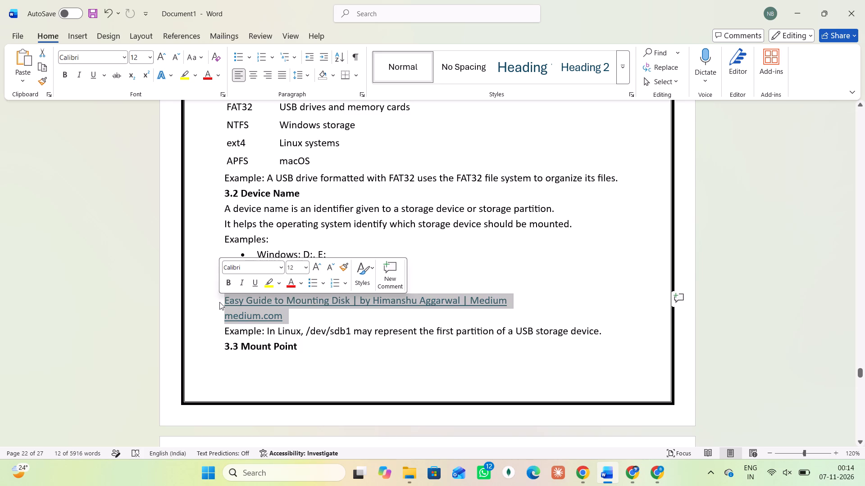
pyautogui.press('BackSpace')
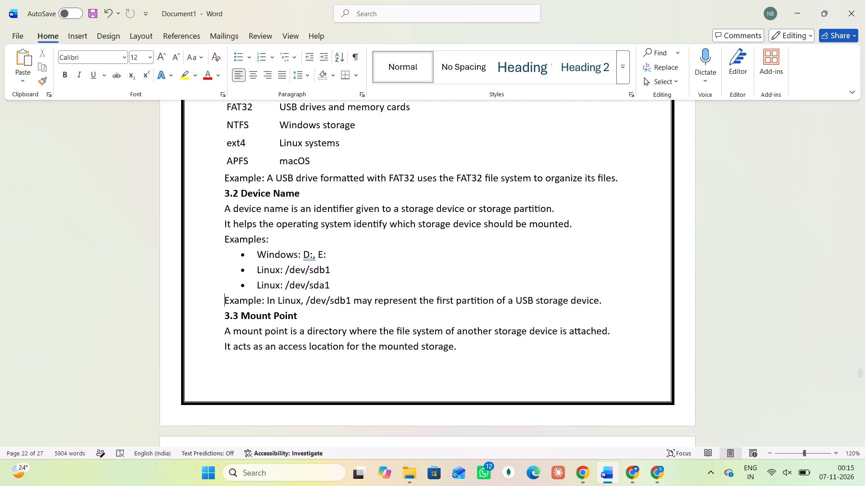
# Delete the "4TH UNIT (1)(1).pdf" line above the heading "4. How Does File System Mounting Work?".
pyautogui.scroll(-1, 284, 336)
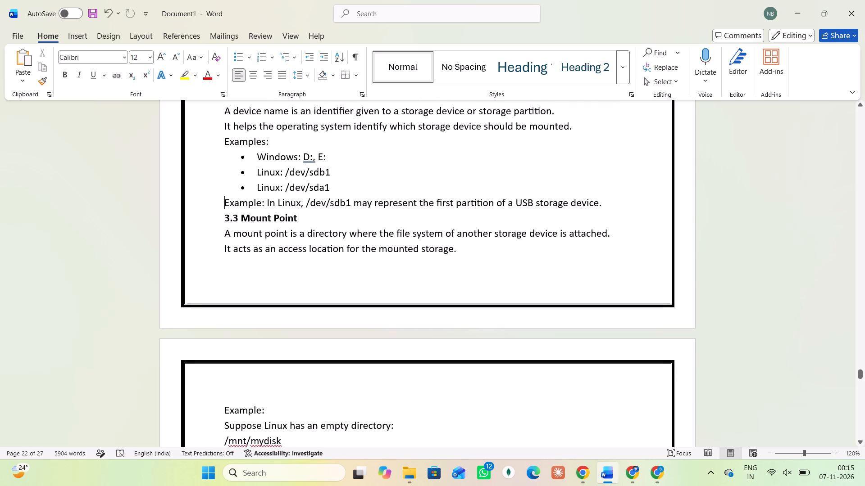
pyautogui.scroll(-1, 285, 339)
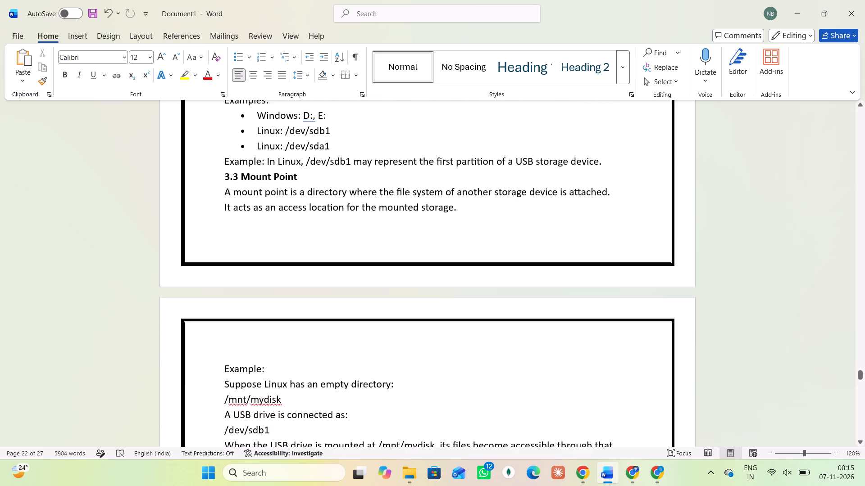
pyautogui.scroll(-1, 285, 339)
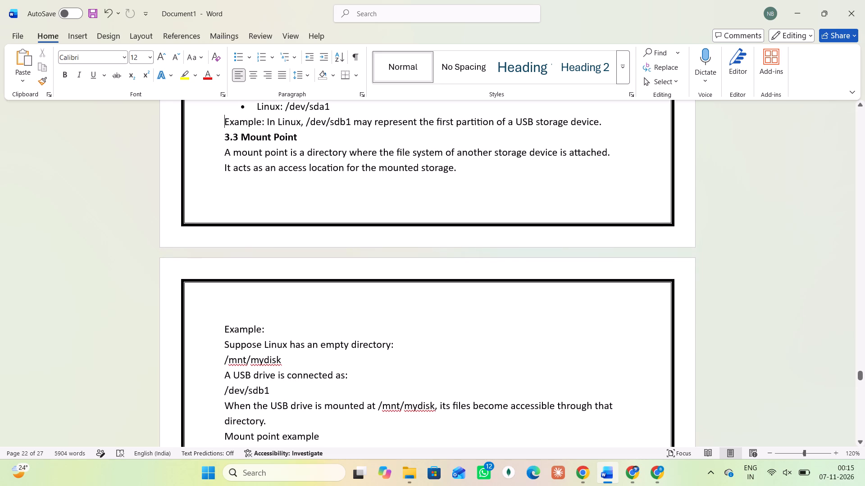
pyautogui.scroll(-1, 285, 339)
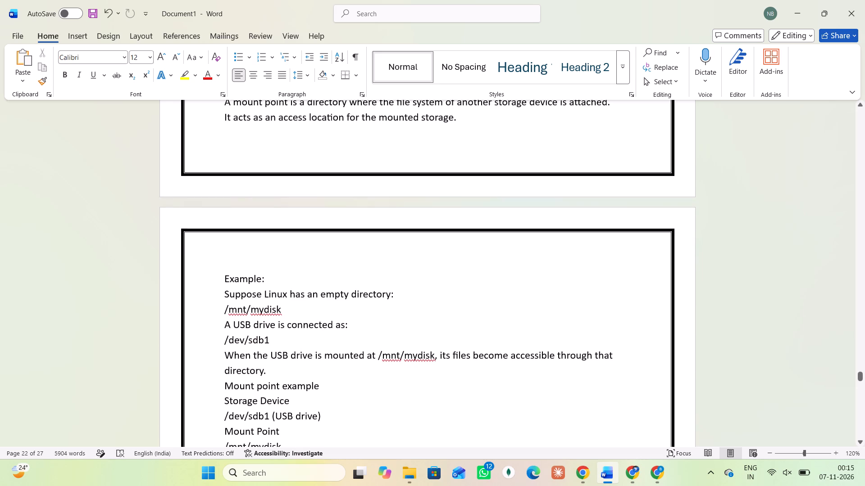
pyautogui.scroll(-2, 285, 339)
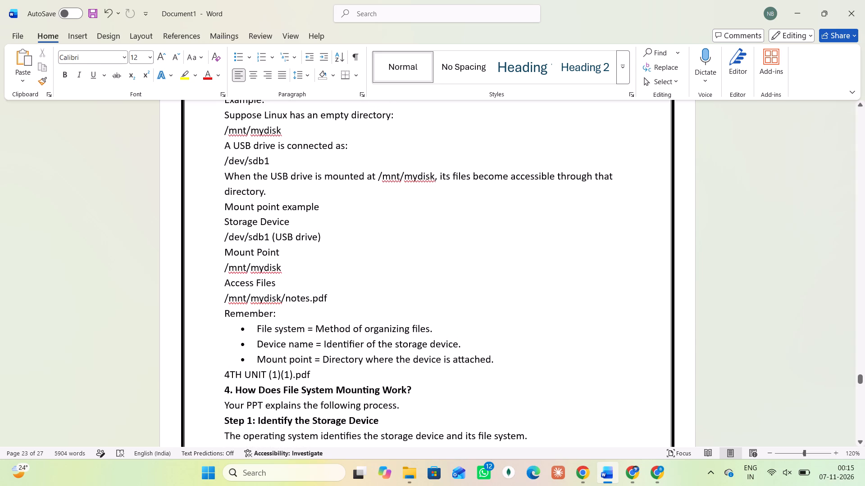
pyautogui.moveTo(317, 376); pyautogui.dragTo(221, 382)
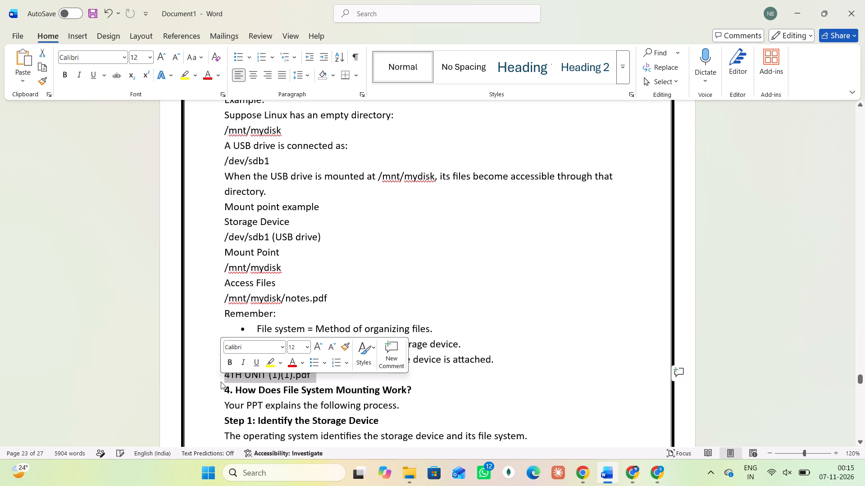
pyautogui.press('BackSpace')
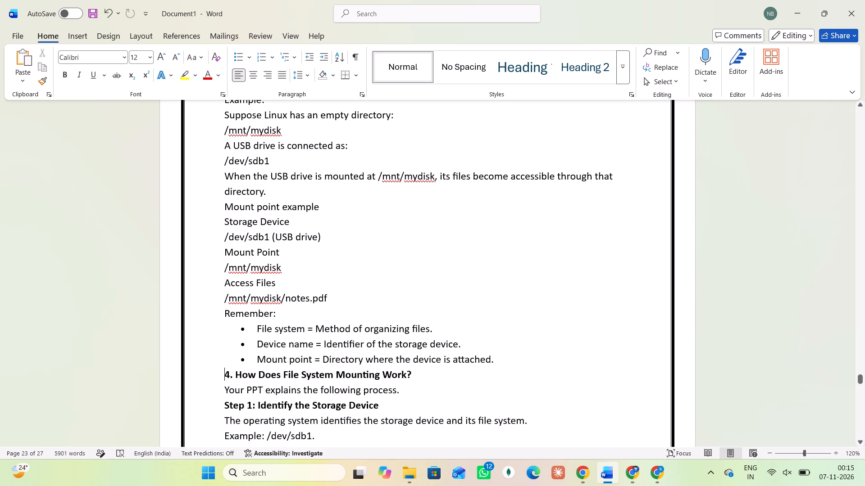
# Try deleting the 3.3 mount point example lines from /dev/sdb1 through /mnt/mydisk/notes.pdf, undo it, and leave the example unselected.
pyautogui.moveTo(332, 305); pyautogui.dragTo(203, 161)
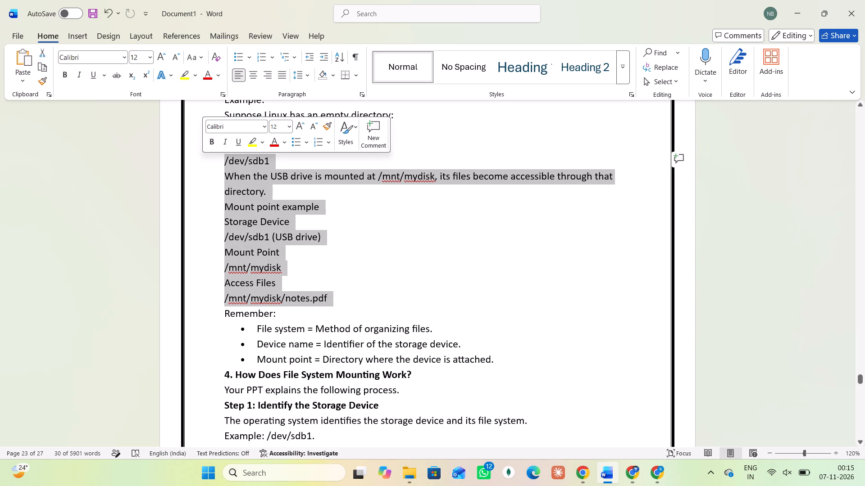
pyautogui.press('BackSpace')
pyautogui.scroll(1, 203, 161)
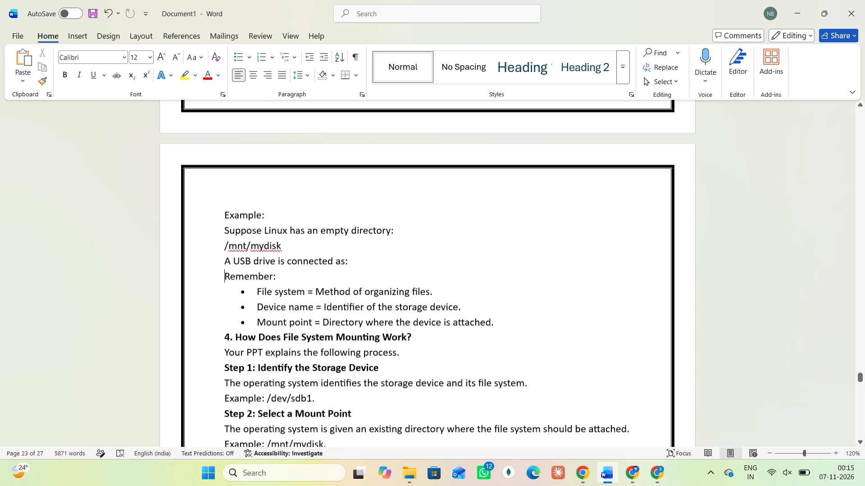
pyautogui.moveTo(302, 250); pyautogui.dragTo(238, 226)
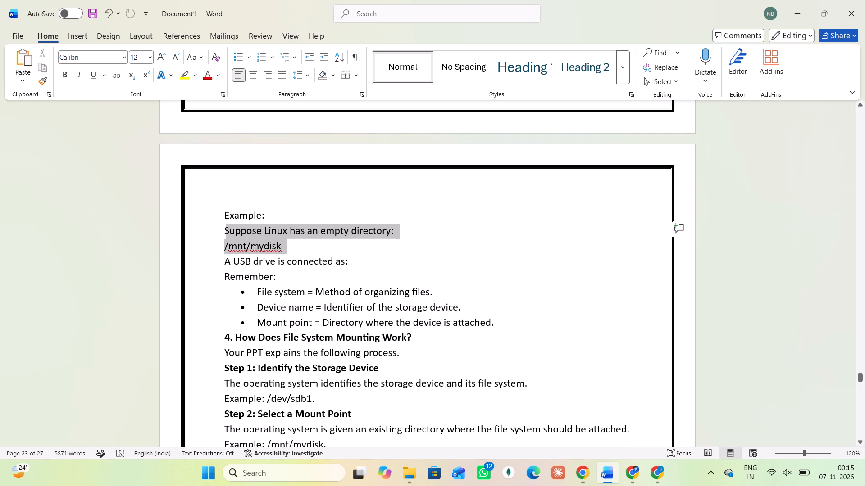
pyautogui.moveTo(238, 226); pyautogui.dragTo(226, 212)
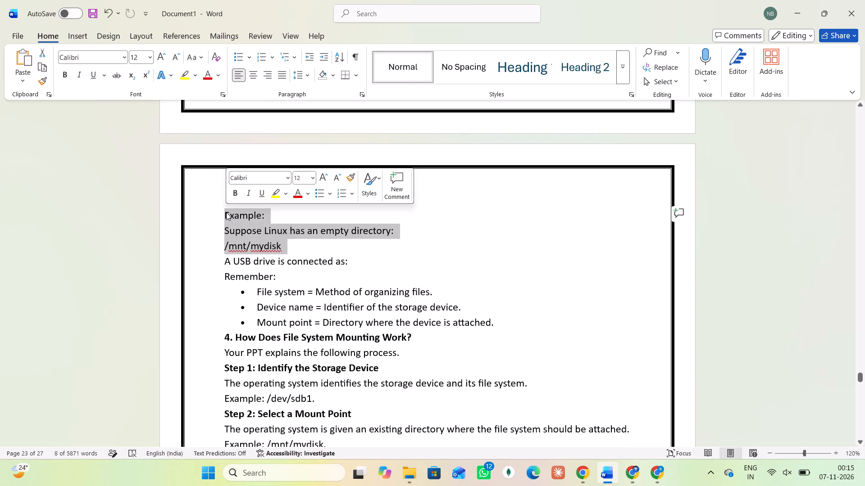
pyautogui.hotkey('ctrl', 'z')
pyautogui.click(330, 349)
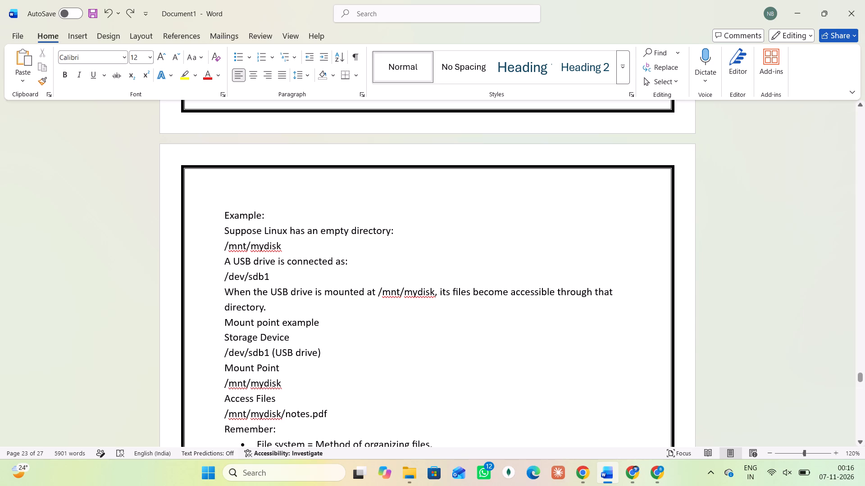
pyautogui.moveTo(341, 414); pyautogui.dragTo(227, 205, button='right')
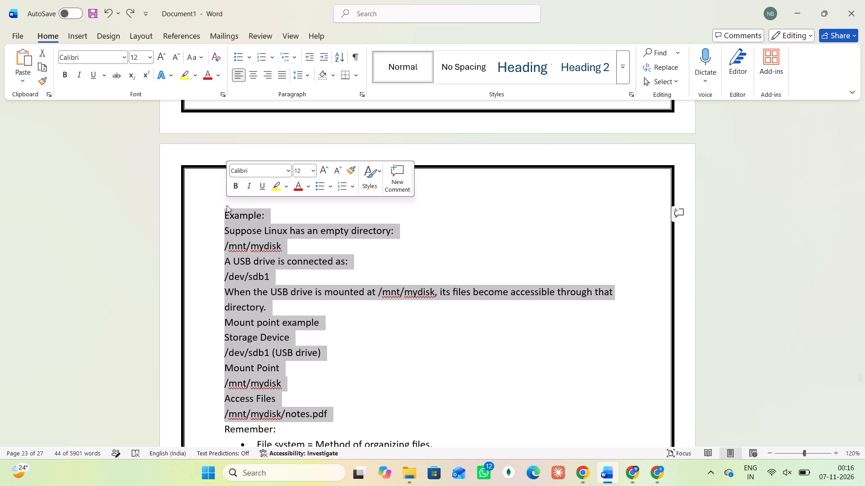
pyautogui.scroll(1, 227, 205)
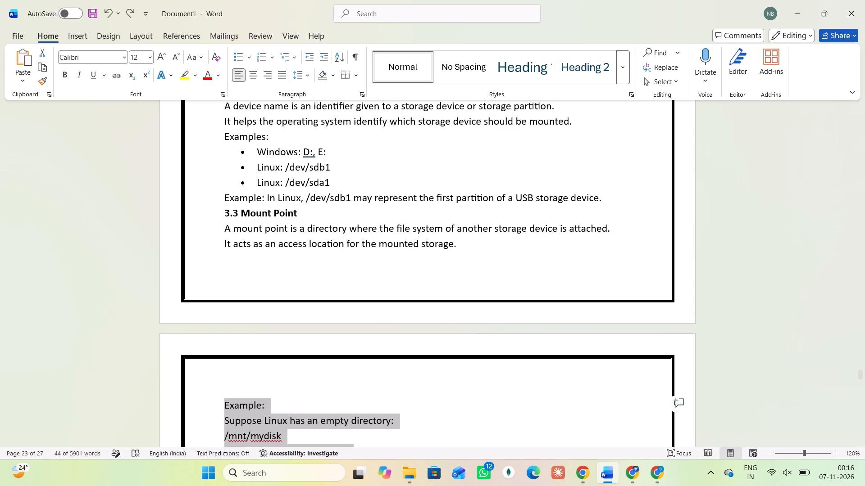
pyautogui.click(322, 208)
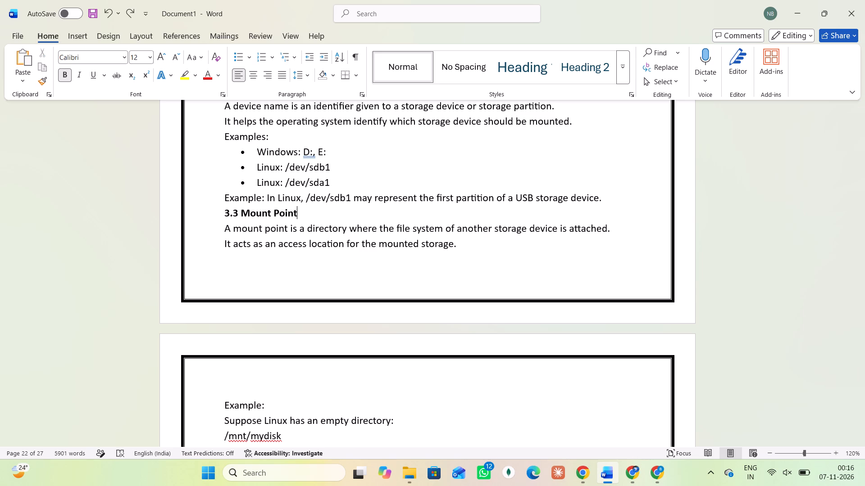
# Reread the Topic 3 notes from "What is File System Mounting?" through the storage devices table, terminologies and the 3.3 Mount Point example.
pyautogui.scroll(2, 322, 208)
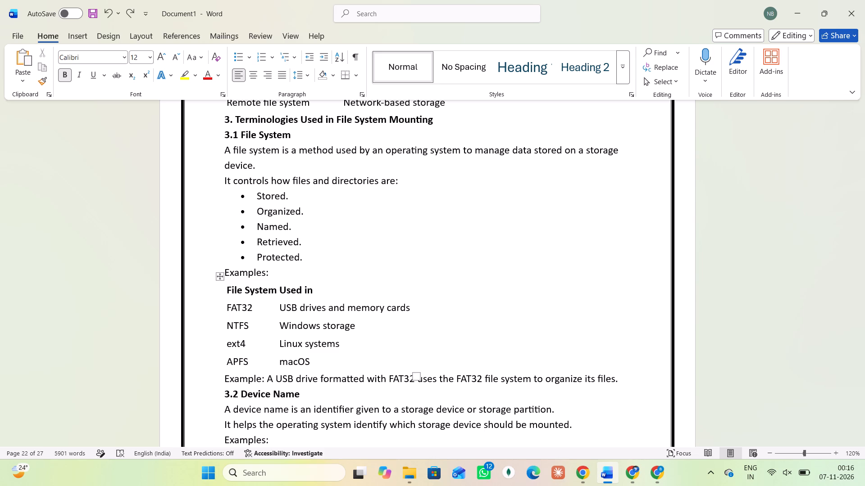
pyautogui.scroll(-2, 322, 208)
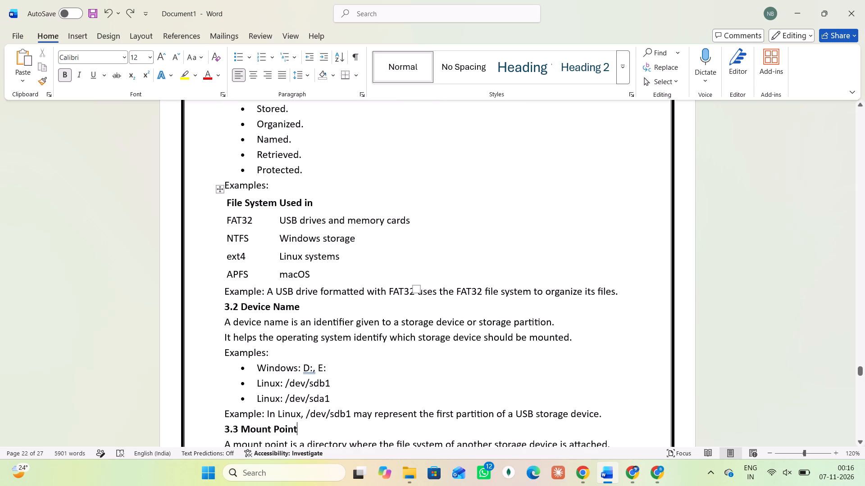
pyautogui.scroll(-1, 322, 208)
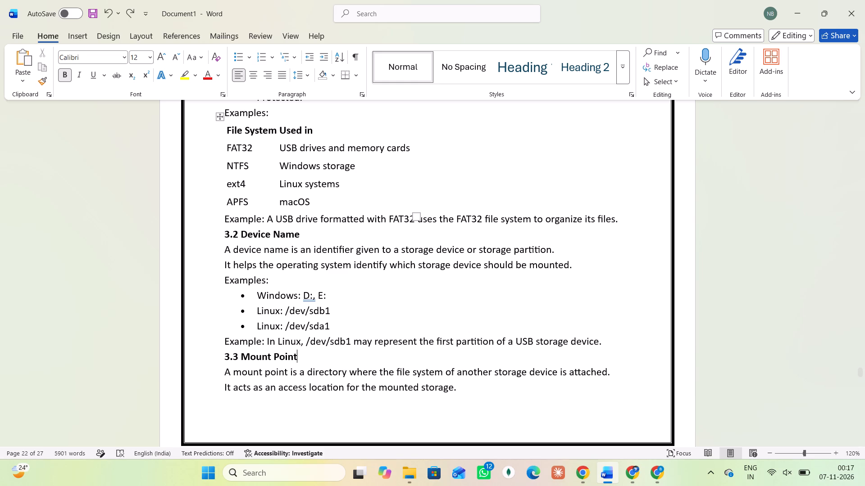
pyautogui.scroll(3, 322, 208)
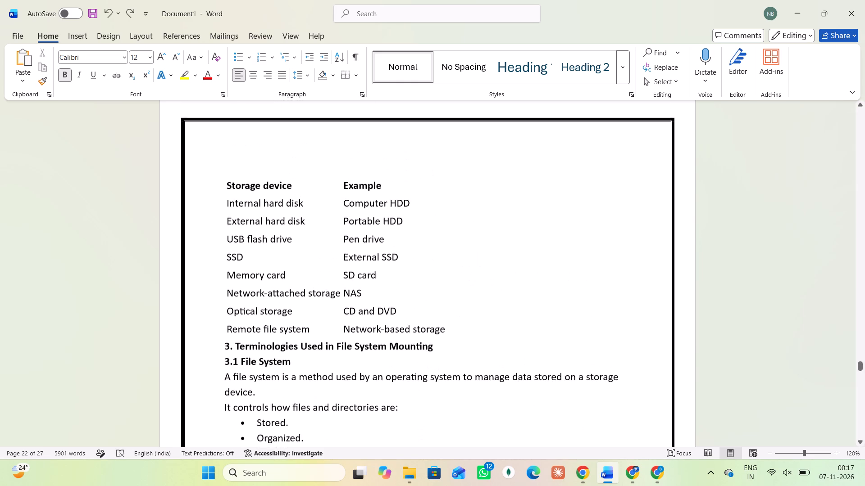
pyautogui.scroll(2, 322, 208)
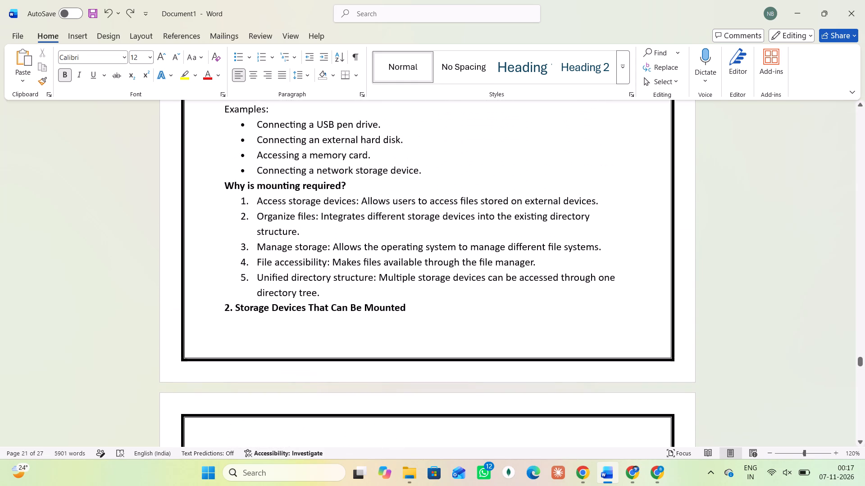
pyautogui.scroll(1, 322, 208)
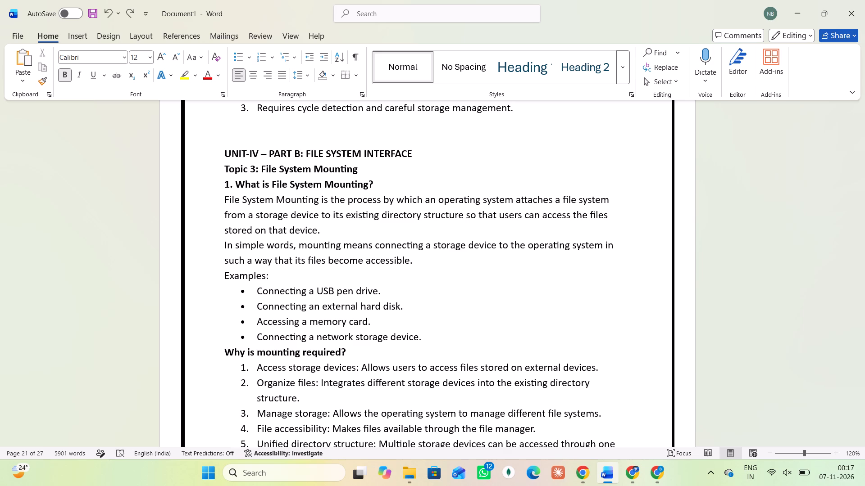
pyautogui.scroll(-1, 322, 208)
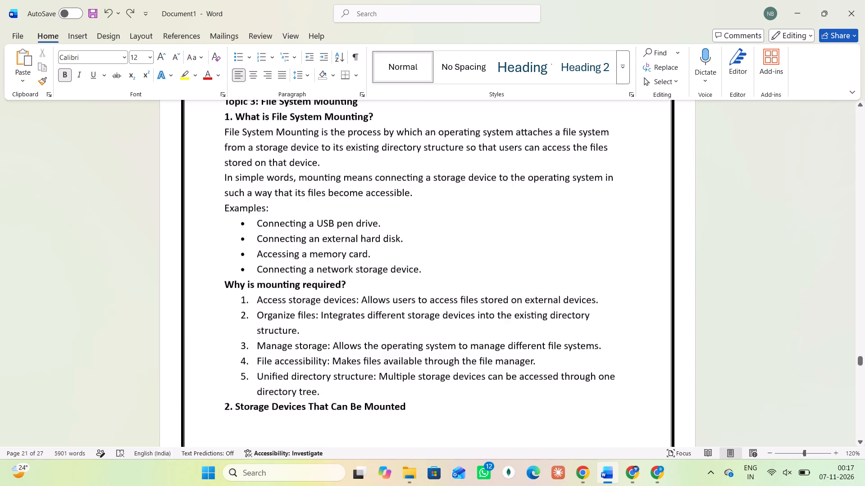
pyautogui.scroll(-5, 322, 208)
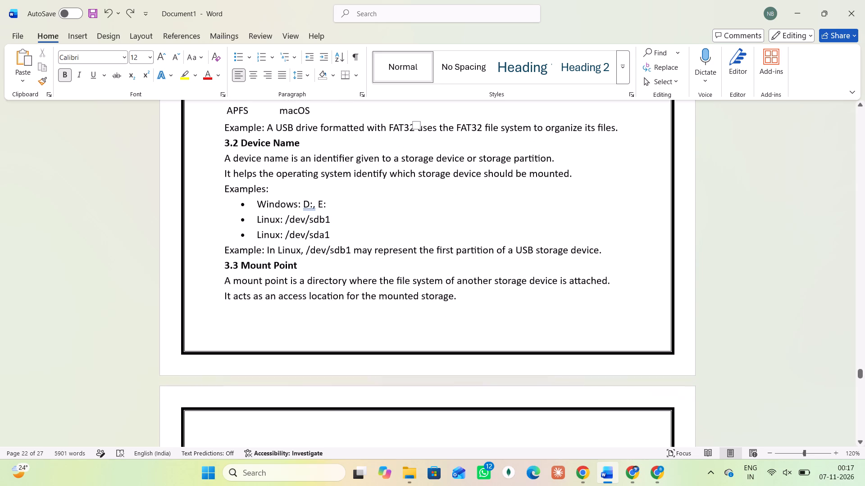
pyautogui.scroll(-1, 322, 208)
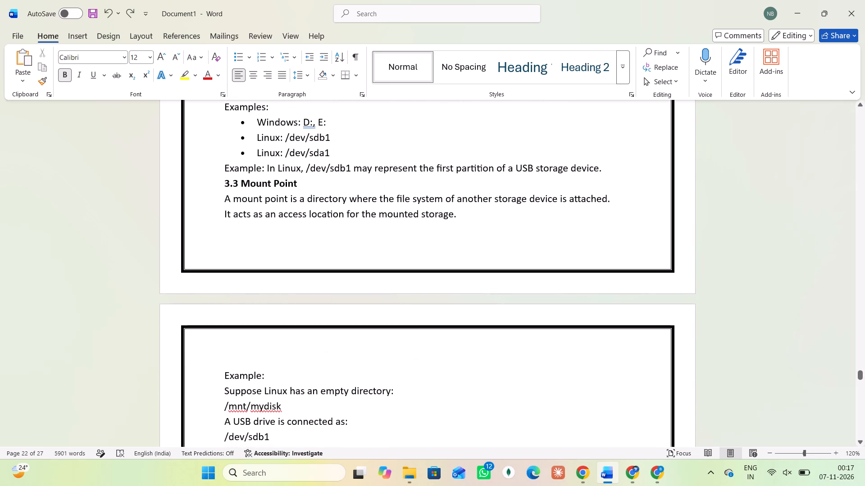
pyautogui.scroll(-1, 322, 208)
pyautogui.scroll(1, 322, 208)
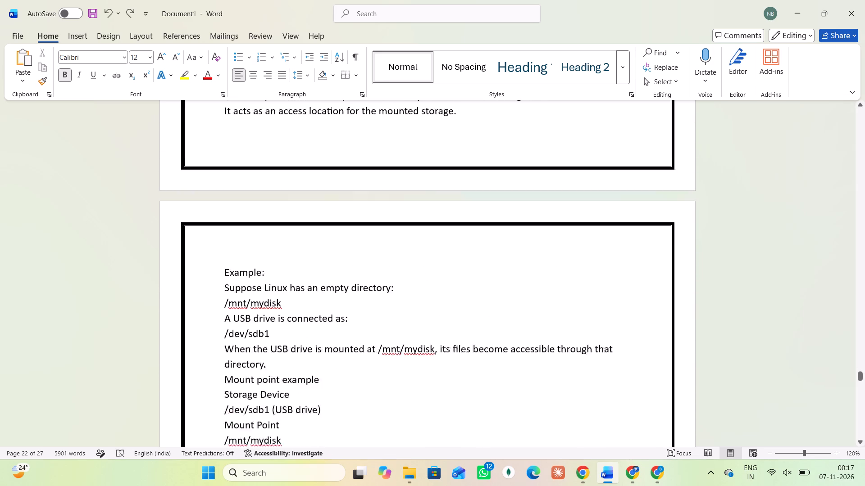
pyautogui.scroll(1, 322, 208)
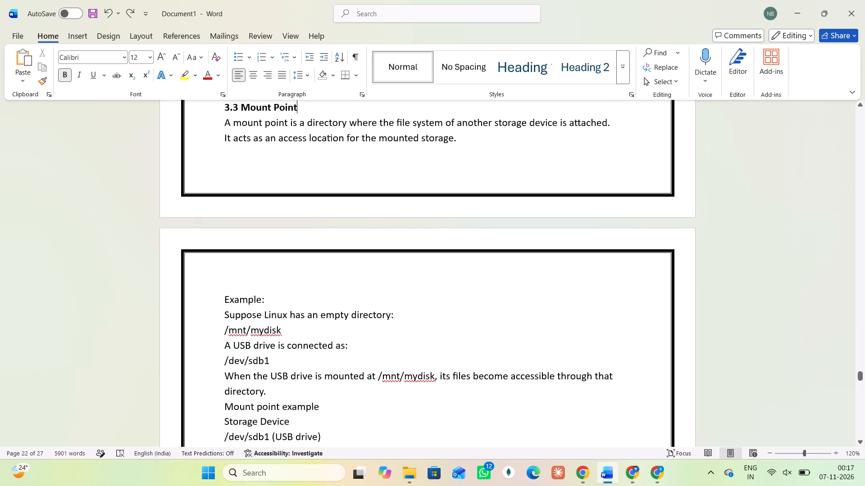
pyautogui.scroll(-1, 322, 208)
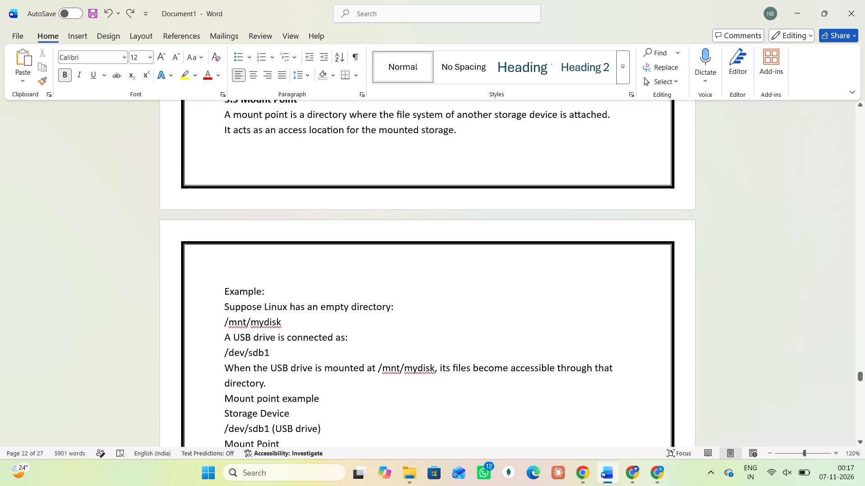
pyautogui.scroll(-2, 322, 208)
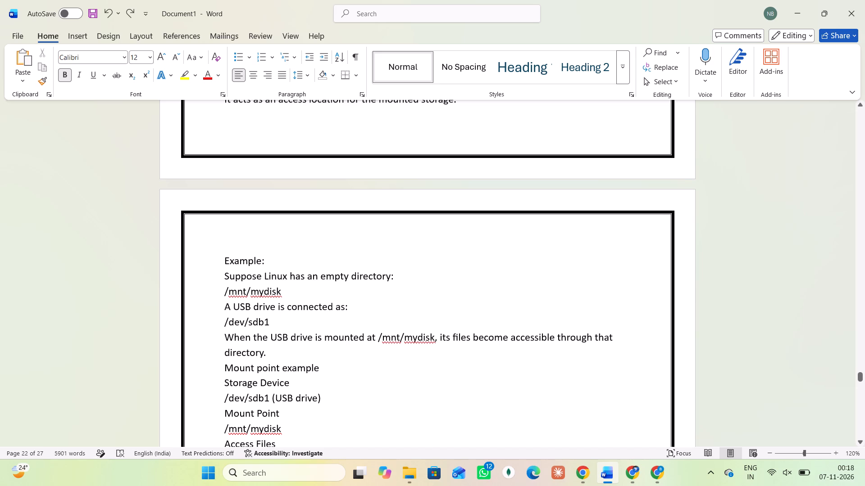
# In section 4, delete the plain process lines below Step 5, from "File System Mounting Process" through "Unmount After Use".
pyautogui.scroll(-1, 322, 208)
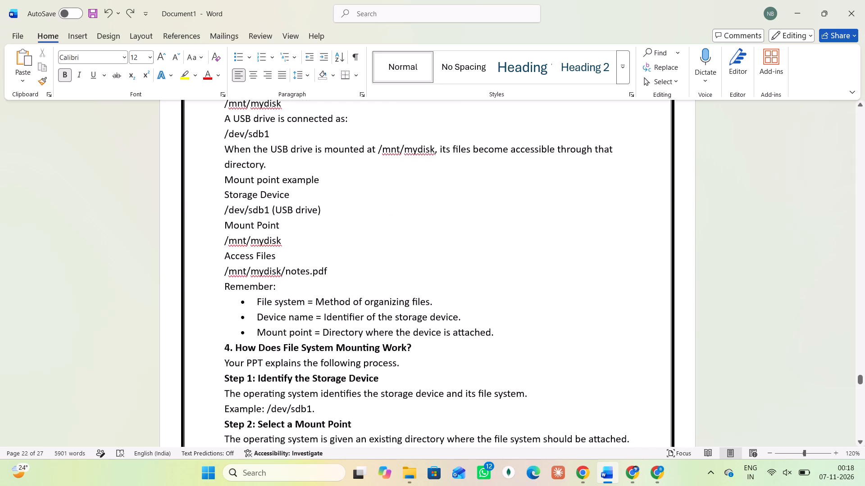
pyautogui.scroll(-1, 322, 208)
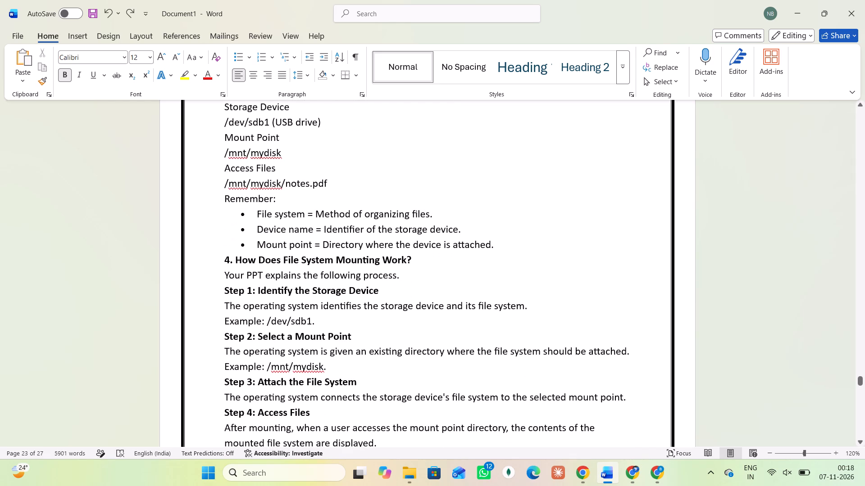
pyautogui.scroll(-1, 296, 291)
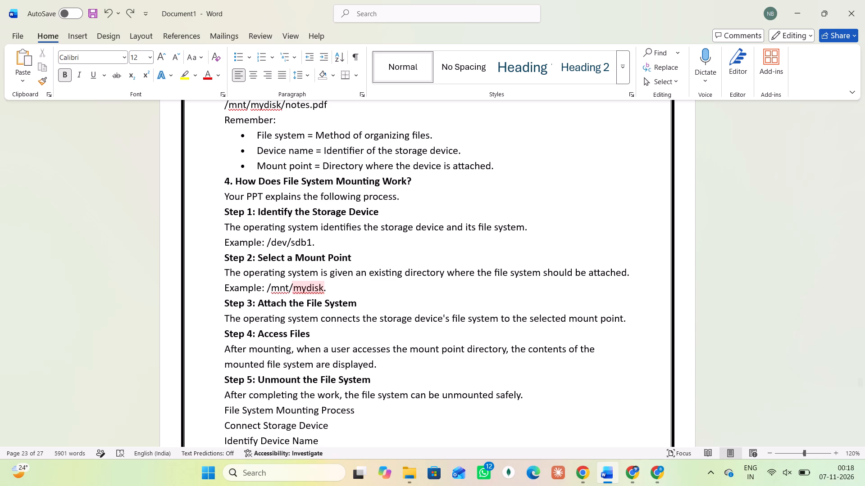
pyautogui.scroll(-1, 295, 287)
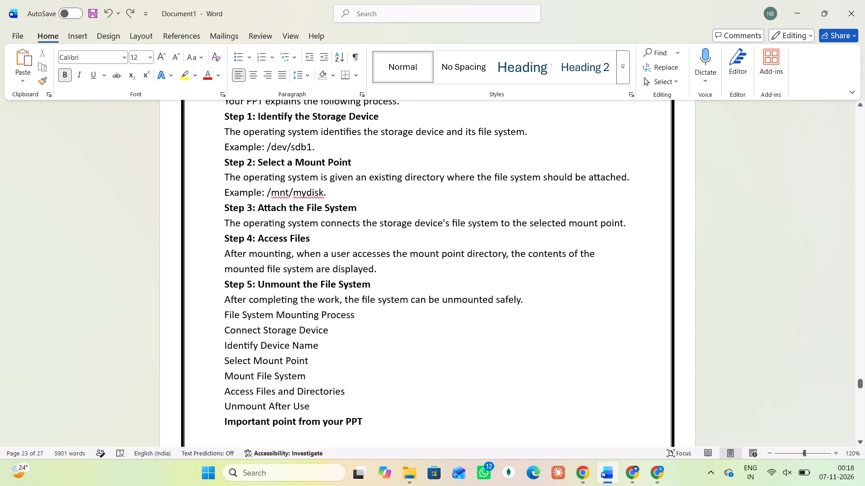
pyautogui.moveTo(316, 413); pyautogui.dragTo(224, 318, button='right')
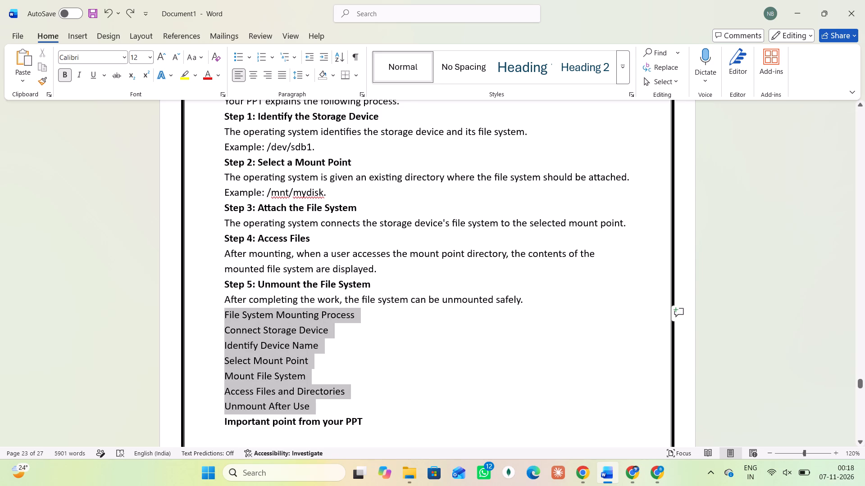
pyautogui.press('BackSpace')
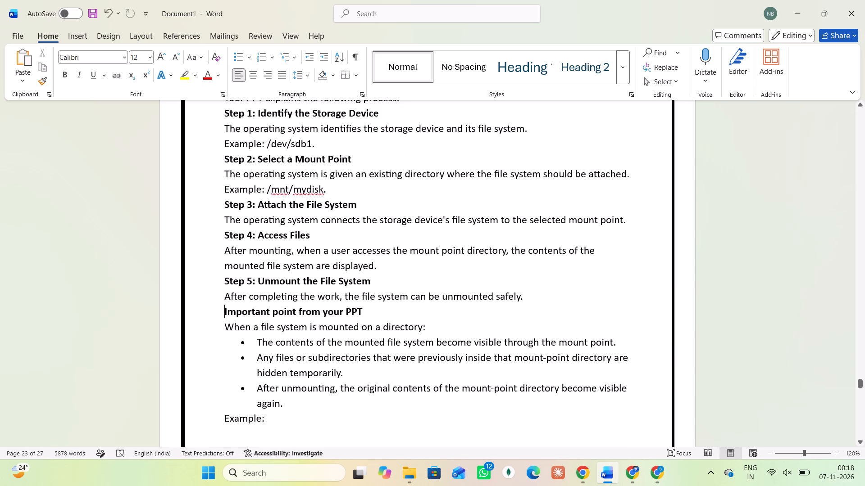
pyautogui.scroll(-1, 276, 374)
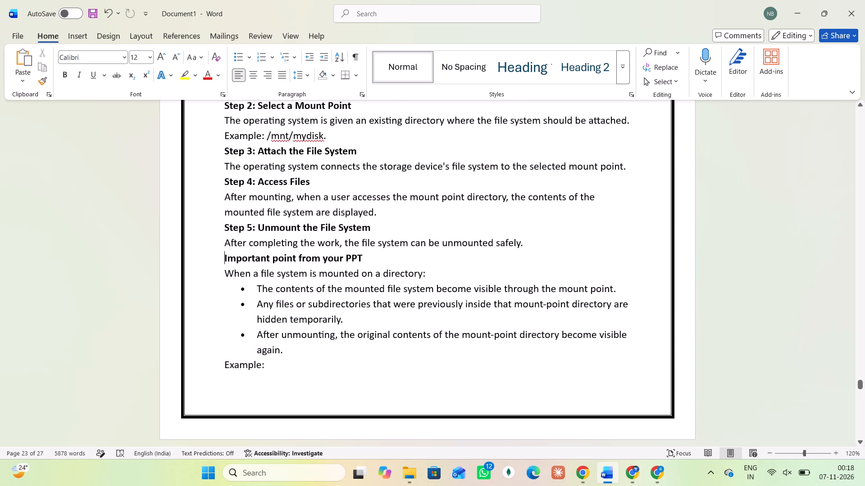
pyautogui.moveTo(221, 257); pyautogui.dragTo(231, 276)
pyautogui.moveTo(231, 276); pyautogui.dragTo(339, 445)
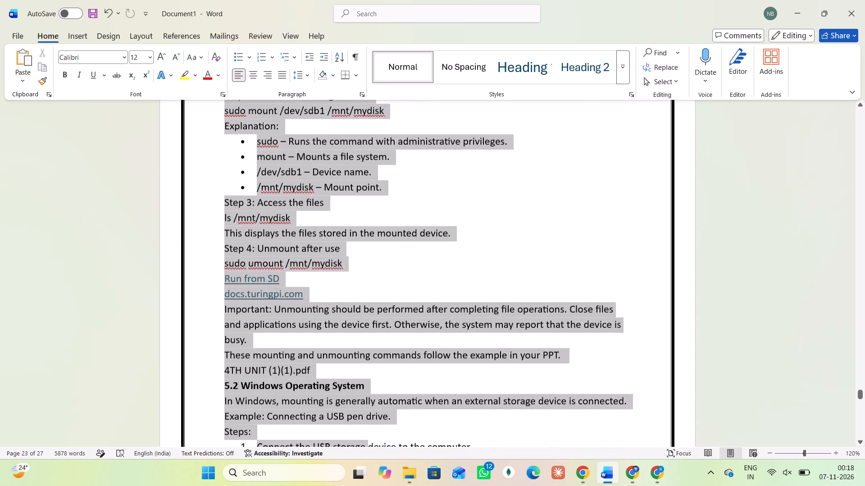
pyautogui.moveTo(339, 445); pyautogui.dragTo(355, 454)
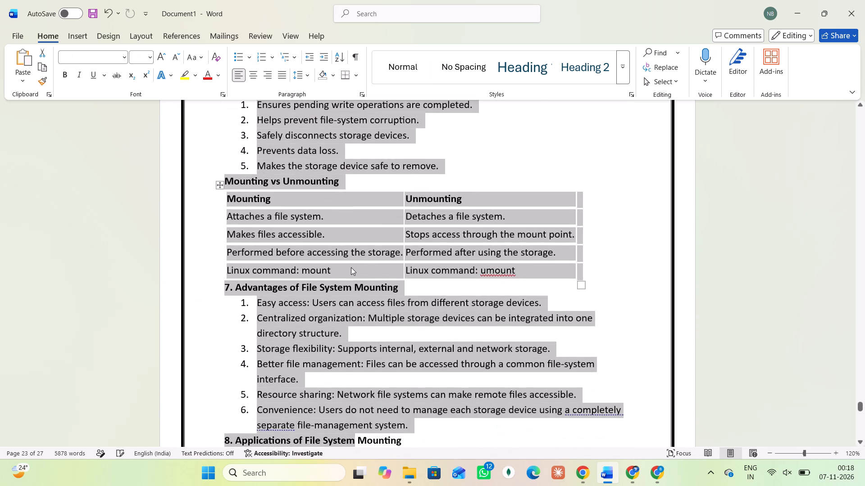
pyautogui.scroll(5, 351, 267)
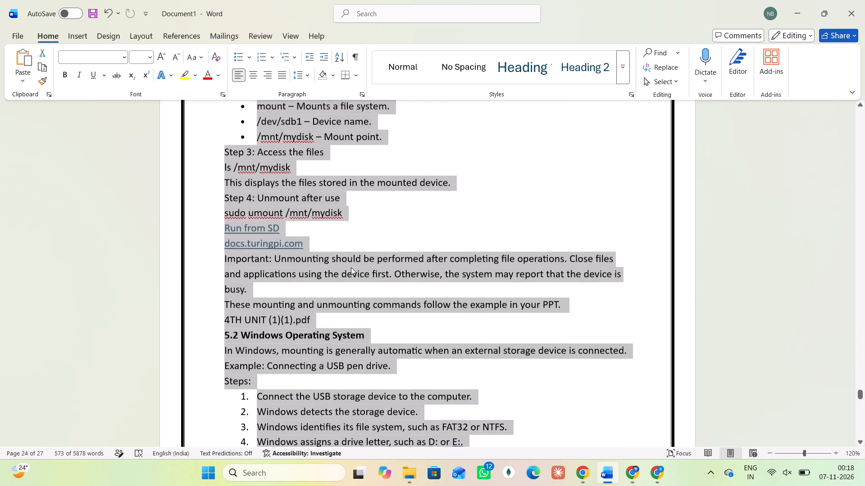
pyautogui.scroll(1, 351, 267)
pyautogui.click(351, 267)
# Reread the notes from the mount point example through section 4's steps and example to the Linux commands in section 5.1.
pyautogui.scroll(4, 351, 267)
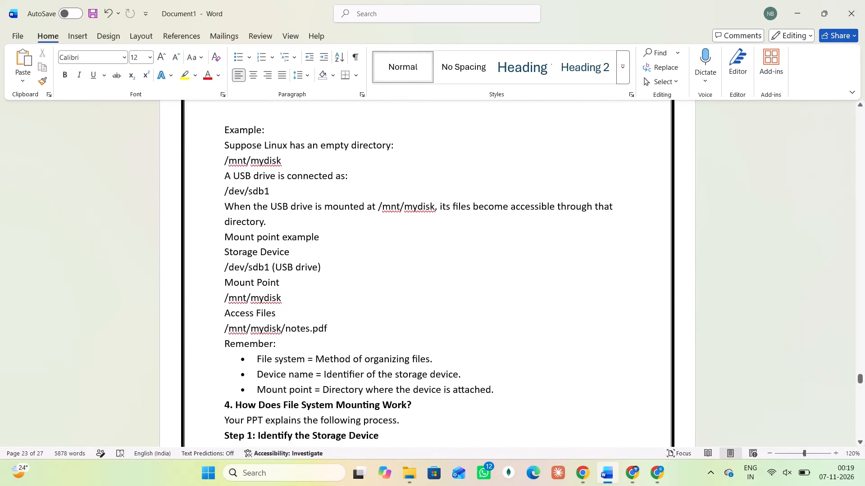
pyautogui.scroll(-1, 392, 256)
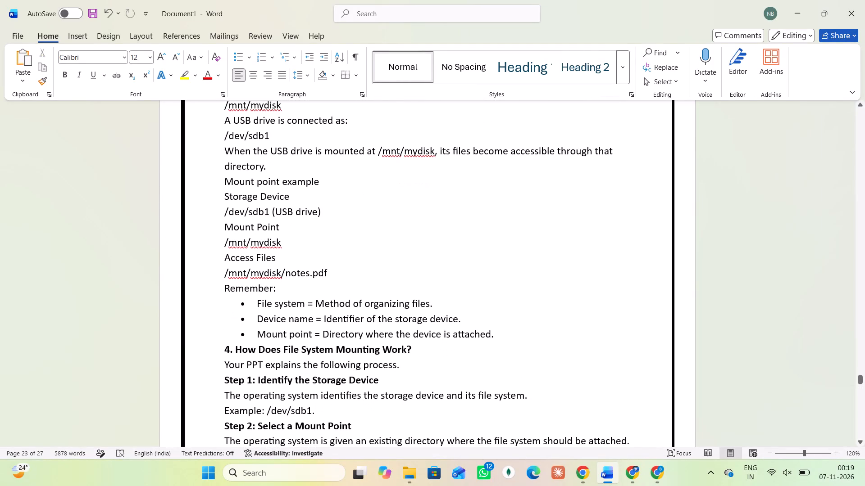
pyautogui.scroll(-1, 392, 256)
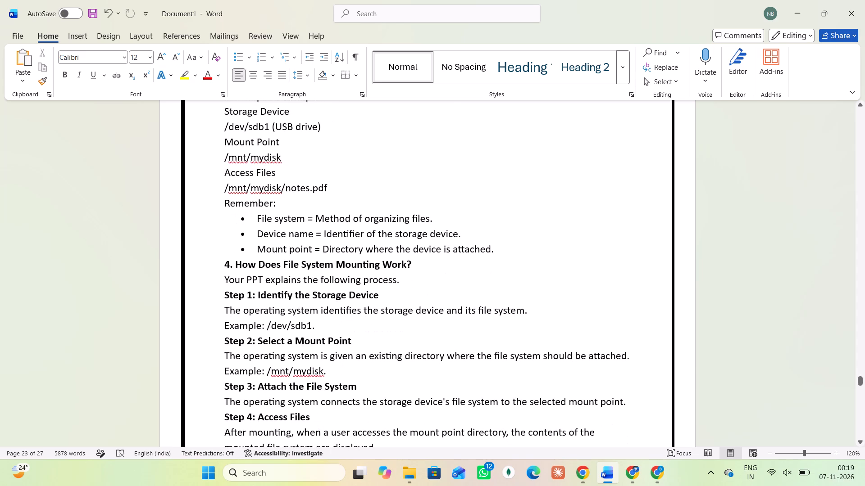
pyautogui.scroll(-1, 410, 256)
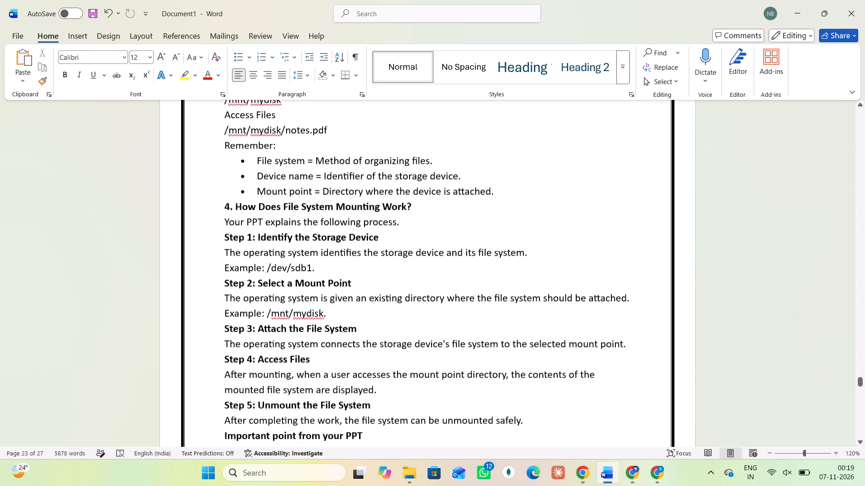
pyautogui.scroll(-1, 410, 256)
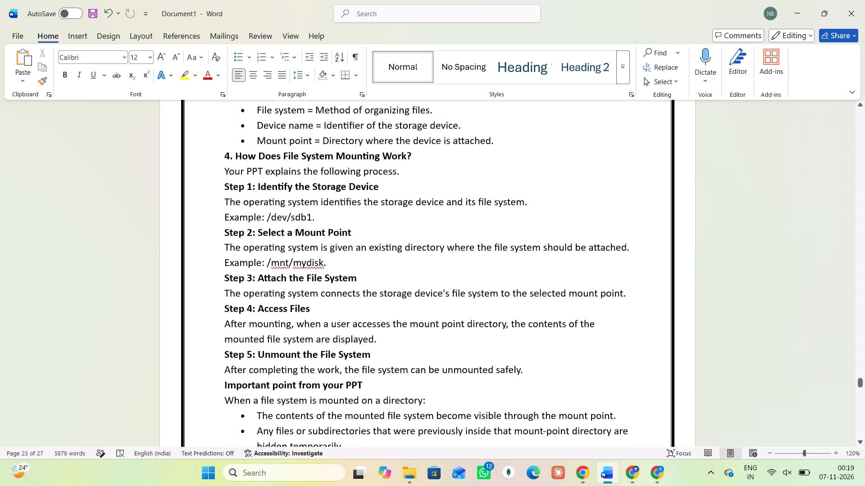
pyautogui.scroll(-3, 410, 256)
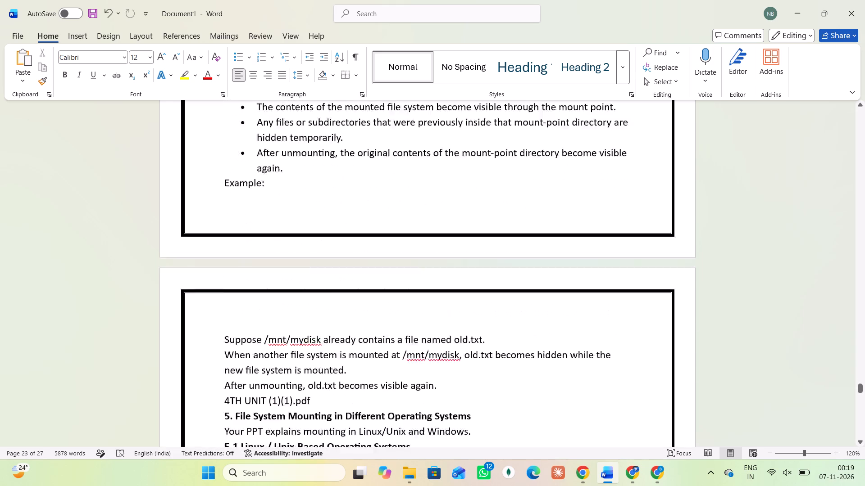
pyautogui.scroll(-1, 410, 256)
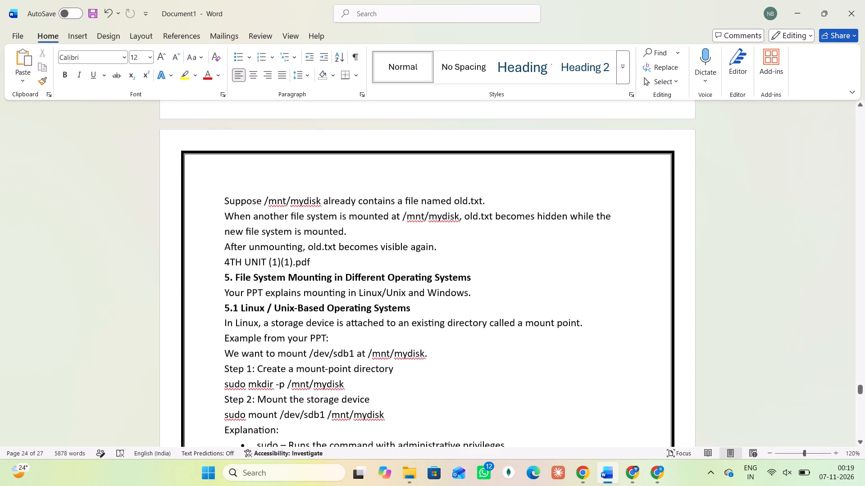
pyautogui.scroll(-1, 410, 256)
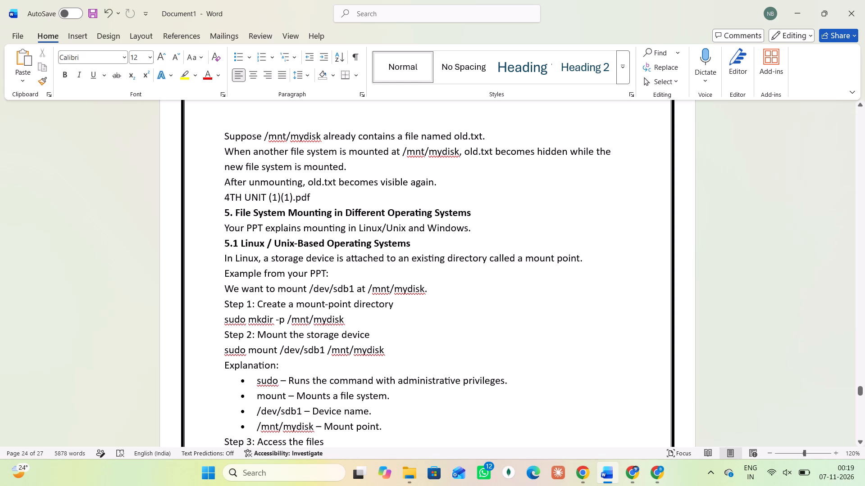
pyautogui.scroll(3, 343, 190)
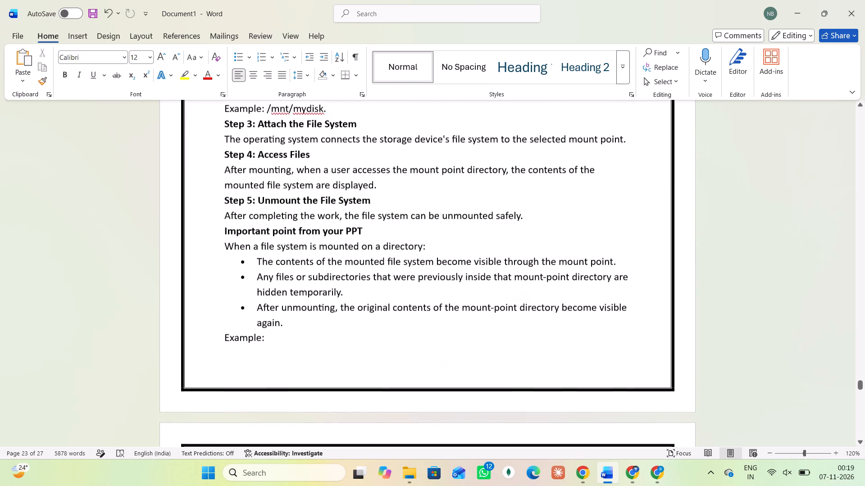
pyautogui.scroll(-2, 359, 270)
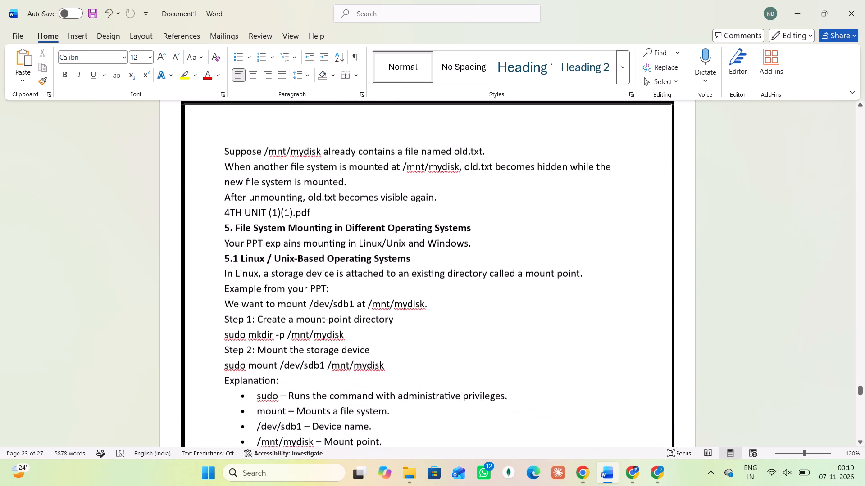
pyautogui.scroll(-1, 359, 270)
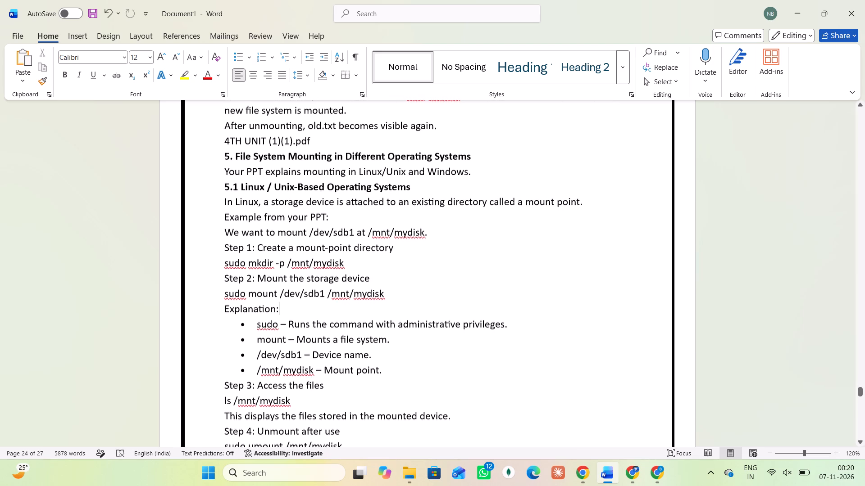
pyautogui.scroll(-1, 359, 270)
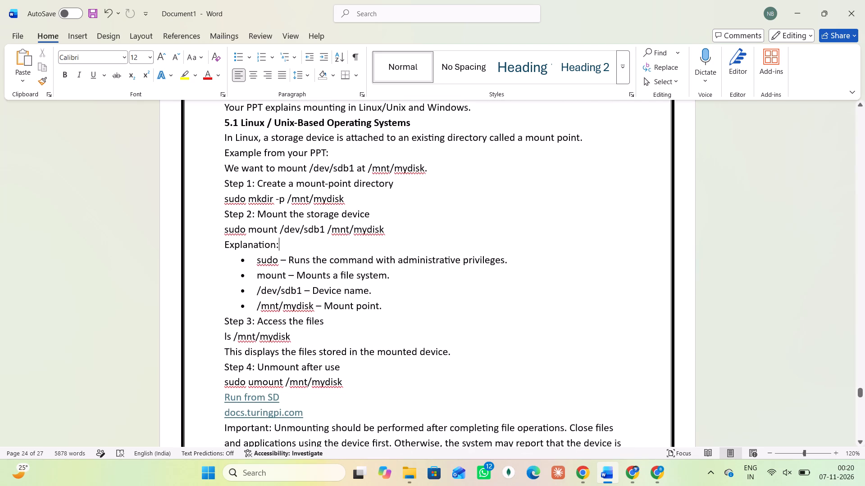
pyautogui.scroll(-1, 359, 270)
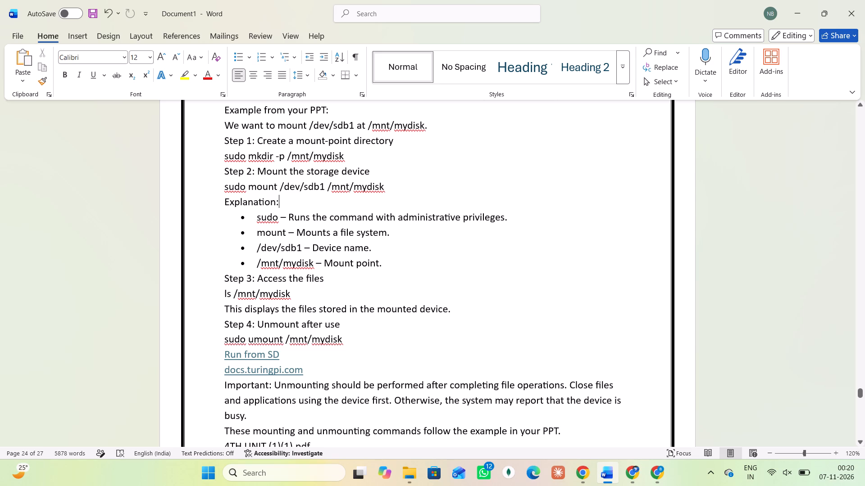
pyautogui.scroll(-1, 359, 270)
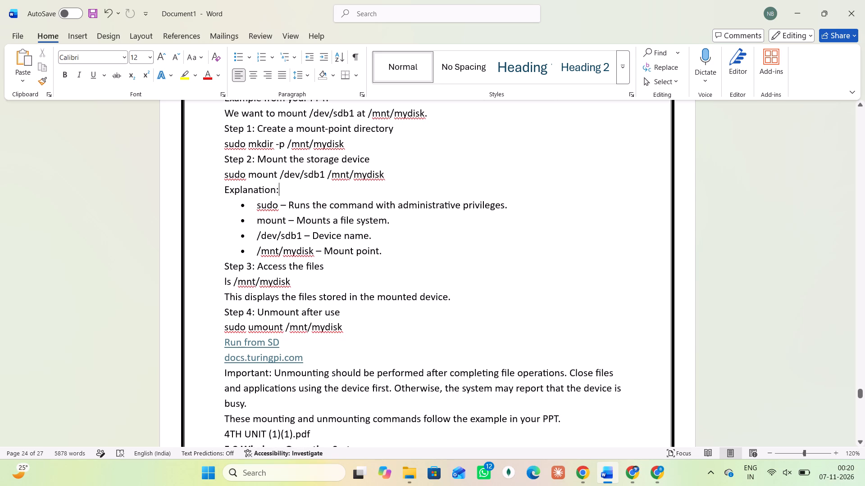
# Delete the "Run from SD" and "docs.turingpi.com" link lines below the sudo umount command in section 5.1.
pyautogui.scroll(-1, 359, 270)
pyautogui.moveTo(319, 321); pyautogui.dragTo(232, 307)
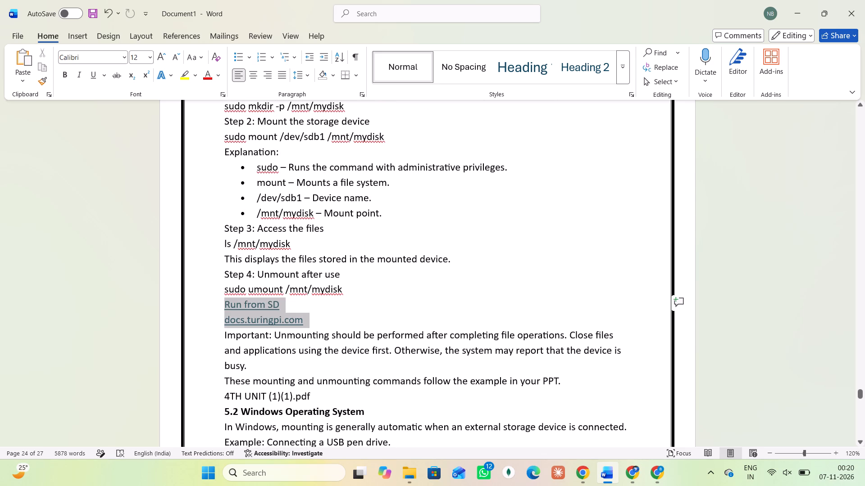
pyautogui.moveTo(232, 307); pyautogui.dragTo(226, 307)
pyautogui.press('BackSpace')
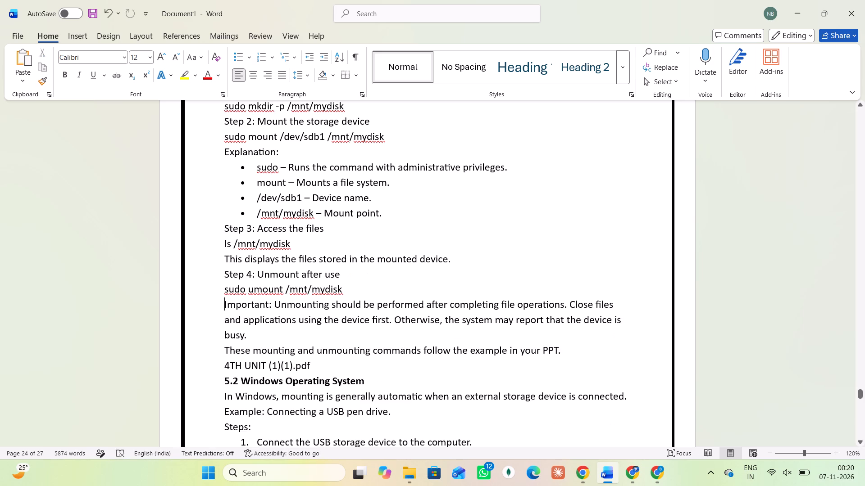
# Delete the "4TH UNIT (1)(1).pdf" line above the heading "5.2 Windows Operating System".
pyautogui.scroll(-1, 310, 355)
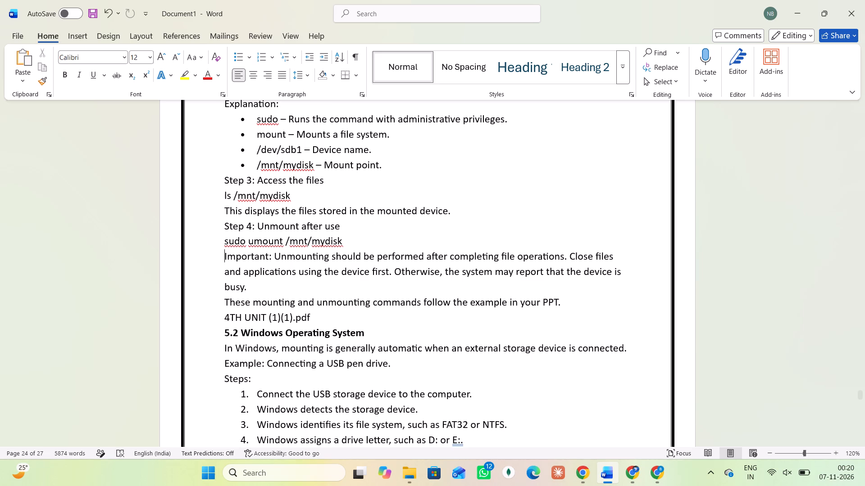
pyautogui.scroll(-1, 310, 355)
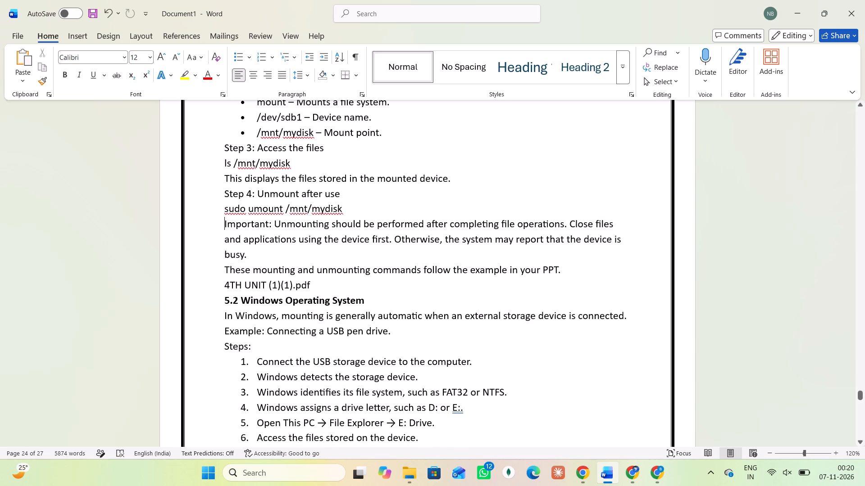
pyautogui.moveTo(314, 292); pyautogui.dragTo(222, 285)
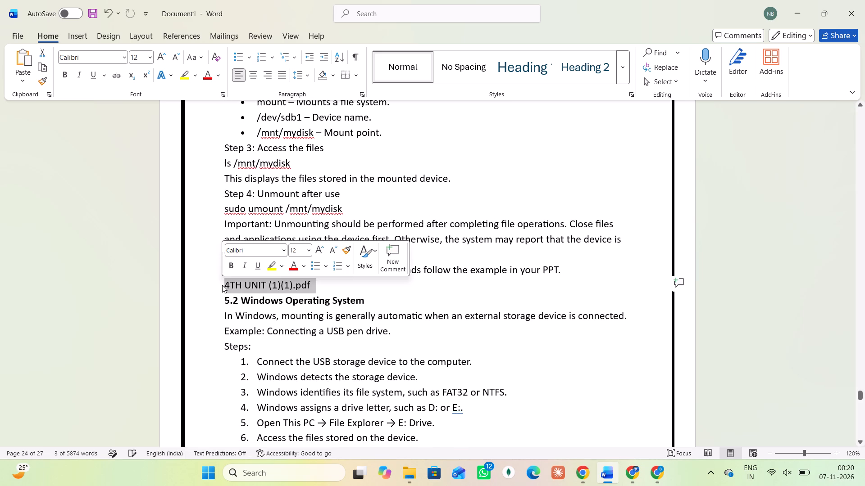
pyautogui.press('BackSpace')
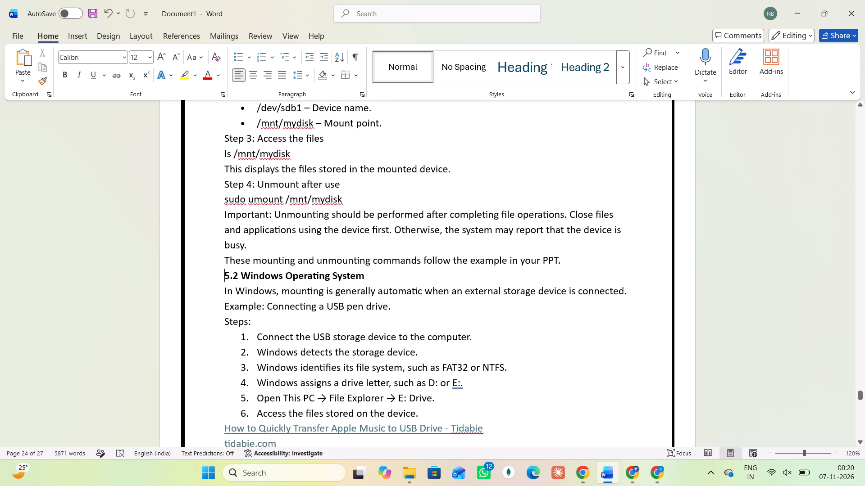
# Delete the "How to Quickly Transfer Apple Music to USB Drive - Tidabie" and "tidabie.com" link lines below the steps in section 5.2.
pyautogui.scroll(-1, 401, 400)
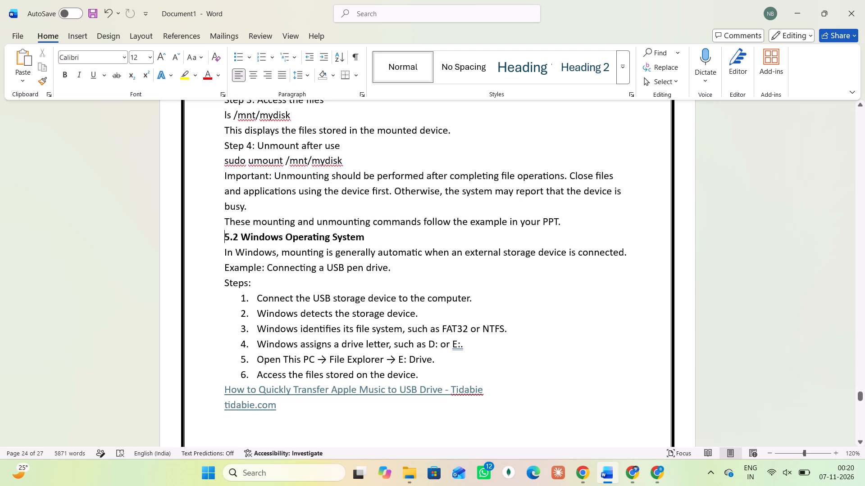
pyautogui.moveTo(312, 414); pyautogui.dragTo(225, 395, button='right')
pyautogui.press('BackSpace')
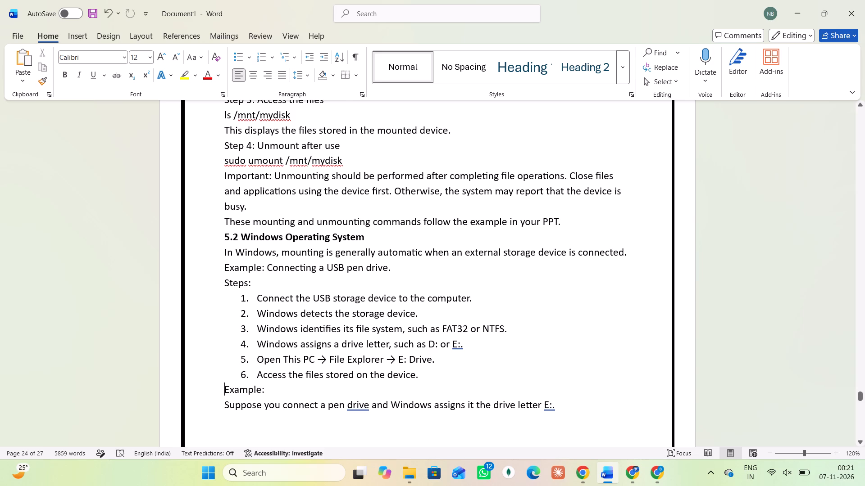
# Delete the "4TH UNIT (1)(1).pdf" line above the heading "6. What is Unmounting?".
pyautogui.scroll(-1, 225, 380)
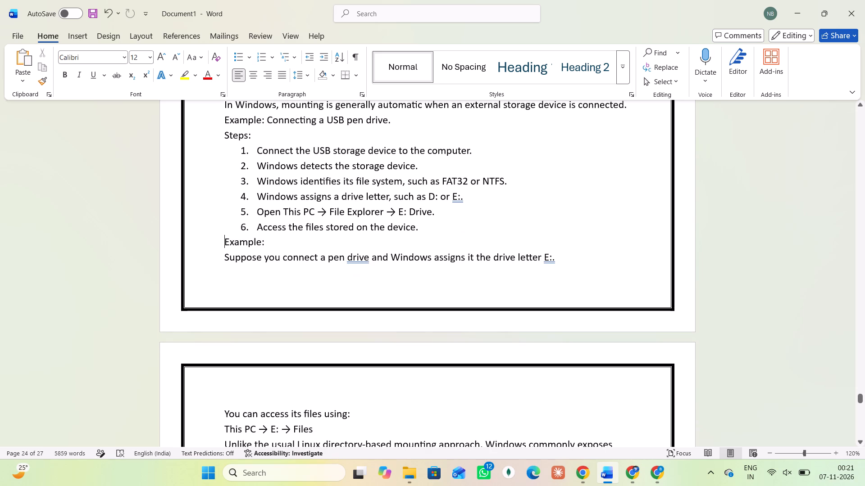
pyautogui.scroll(-1, 237, 363)
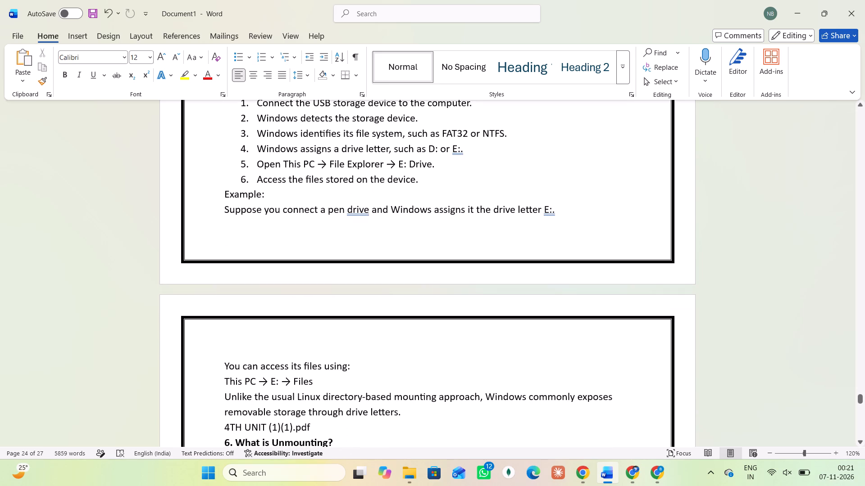
pyautogui.scroll(-1, 255, 355)
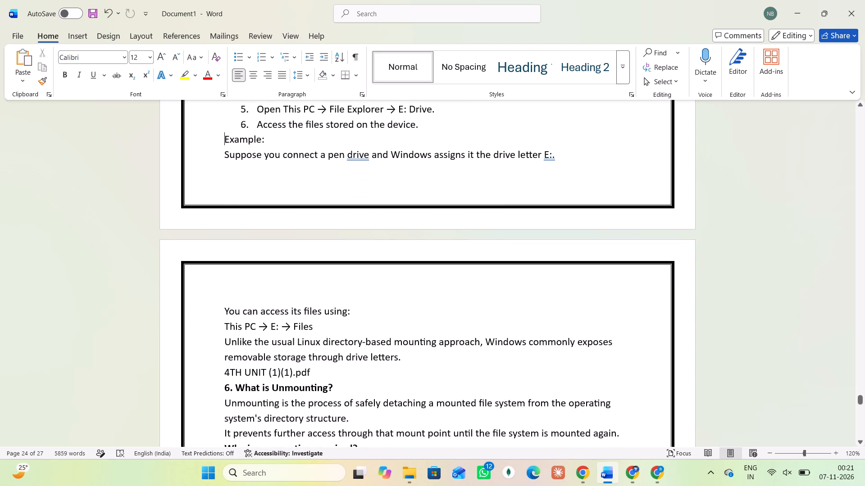
pyautogui.moveTo(328, 374); pyautogui.dragTo(219, 368)
pyautogui.press('BackSpace')
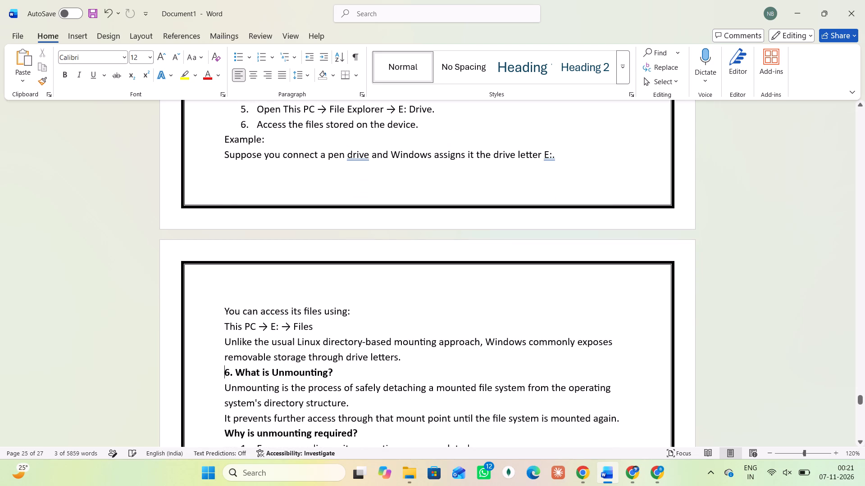
# Delete the "Mounting vs Unmounting" heading and its comparison table above "7. Advantages of File System Mounting".
pyautogui.scroll(-1, 271, 385)
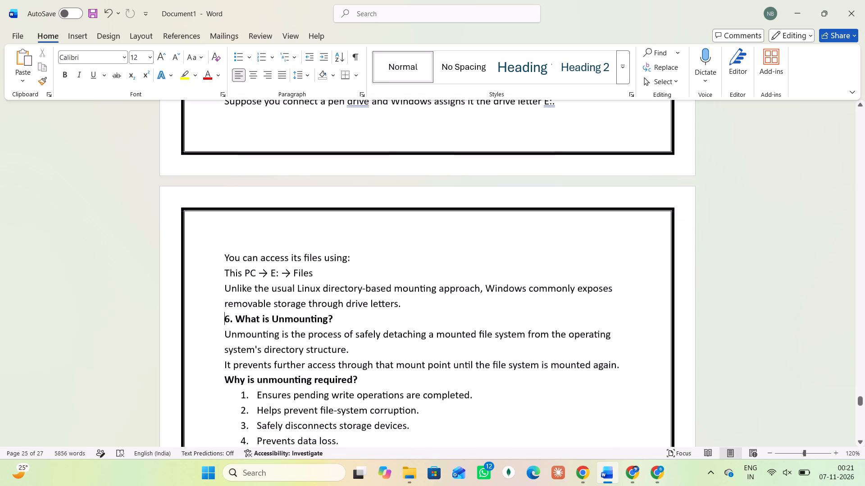
pyautogui.scroll(-2, 271, 385)
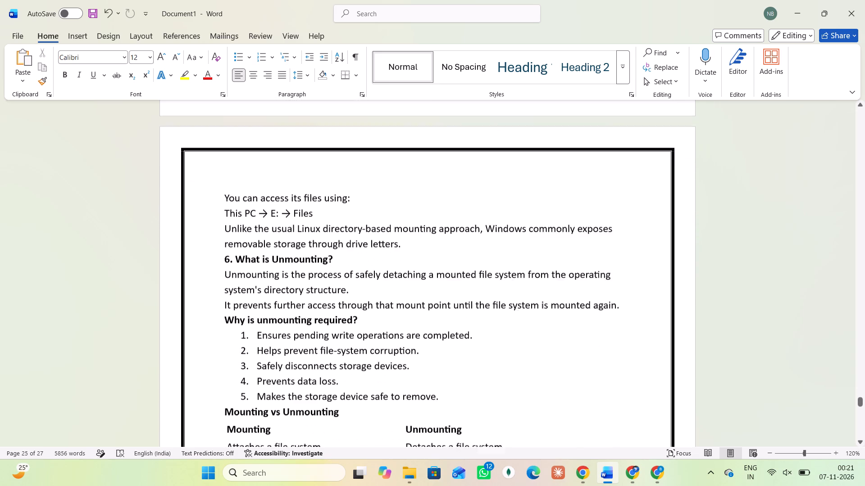
pyautogui.scroll(-1, 271, 385)
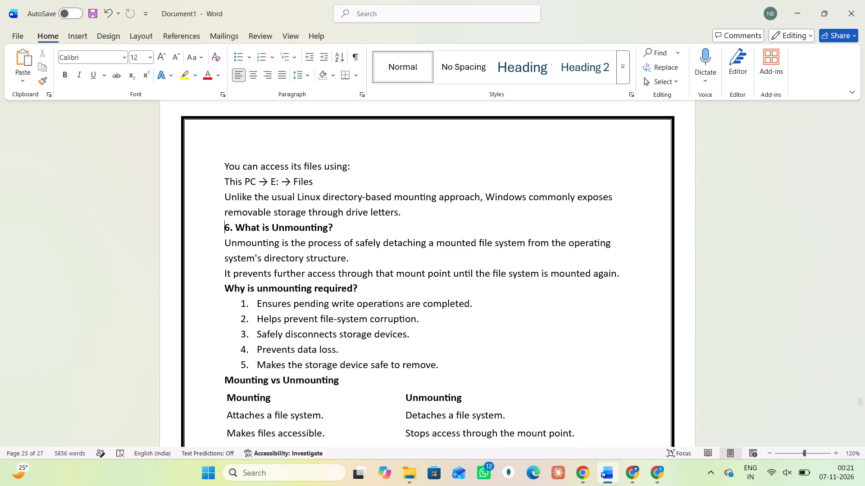
pyautogui.scroll(-1, 271, 385)
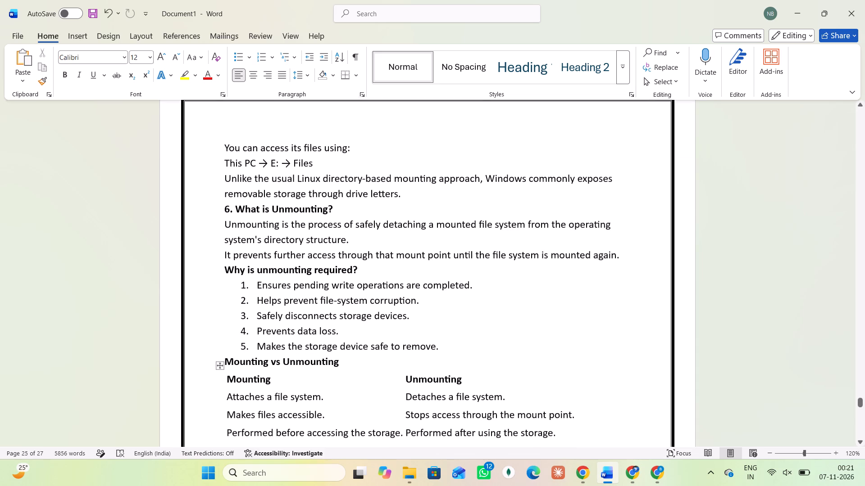
pyautogui.scroll(-1, 271, 385)
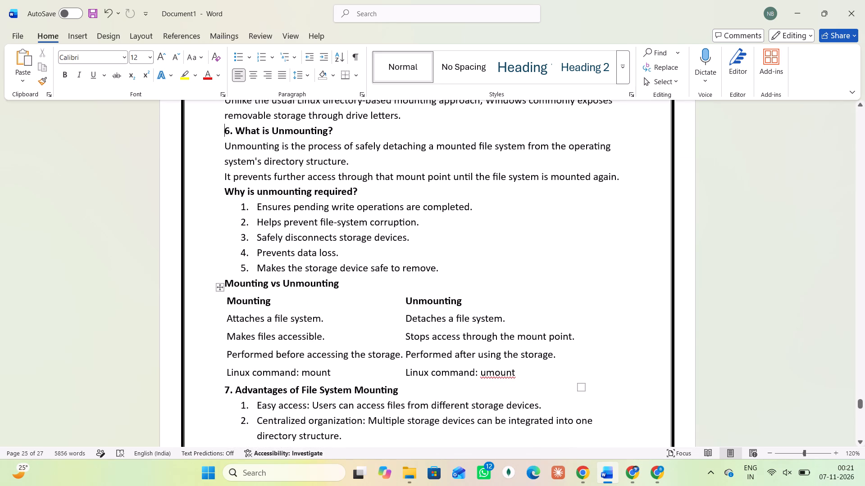
pyautogui.click(229, 290)
pyautogui.moveTo(229, 290); pyautogui.dragTo(505, 378)
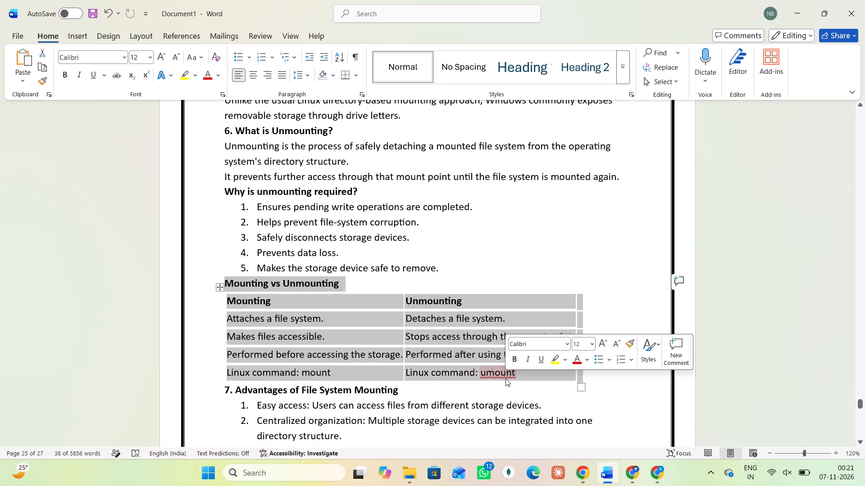
pyautogui.press('BackSpace')
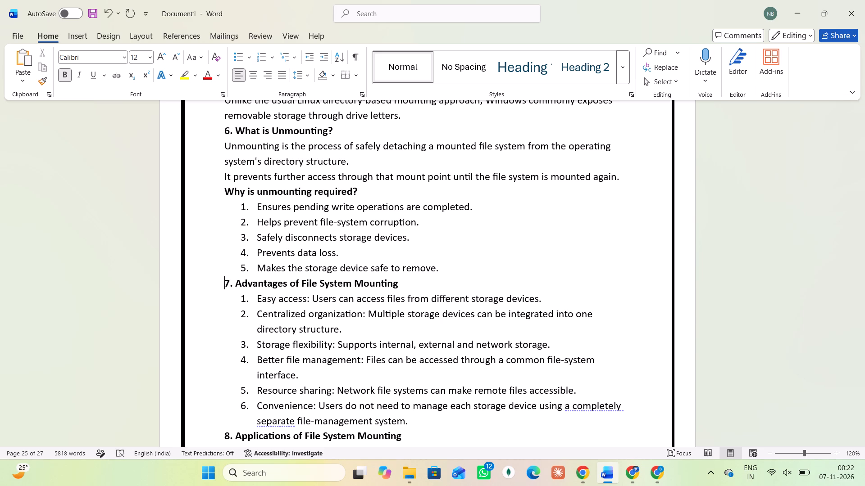
# Delete everything from "9. Important Exam Questions and Answers" to the document's end, and start an unbulleted line below the applications list.
pyautogui.scroll(-1, 511, 321)
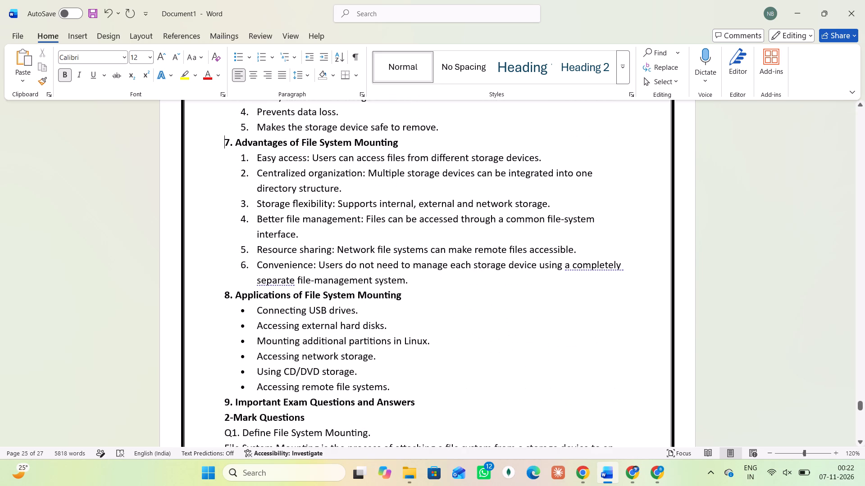
pyautogui.scroll(-2, 511, 321)
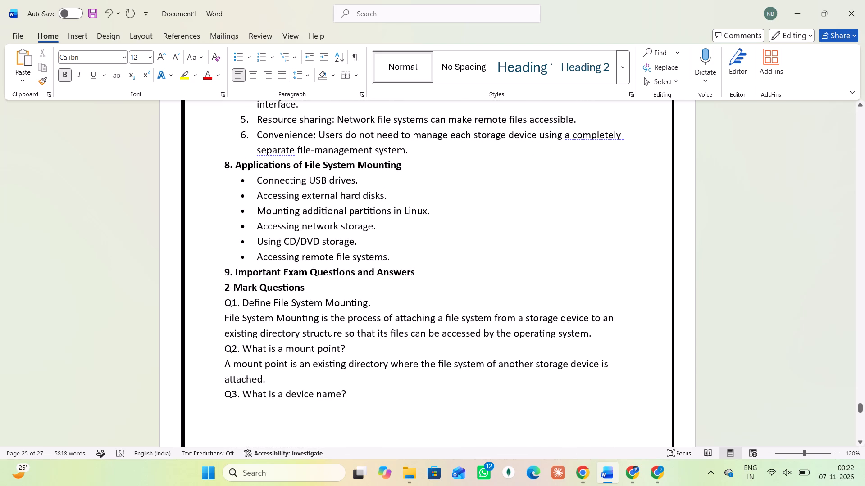
pyautogui.moveTo(221, 274); pyautogui.dragTo(360, 485)
pyautogui.press('BackSpace')
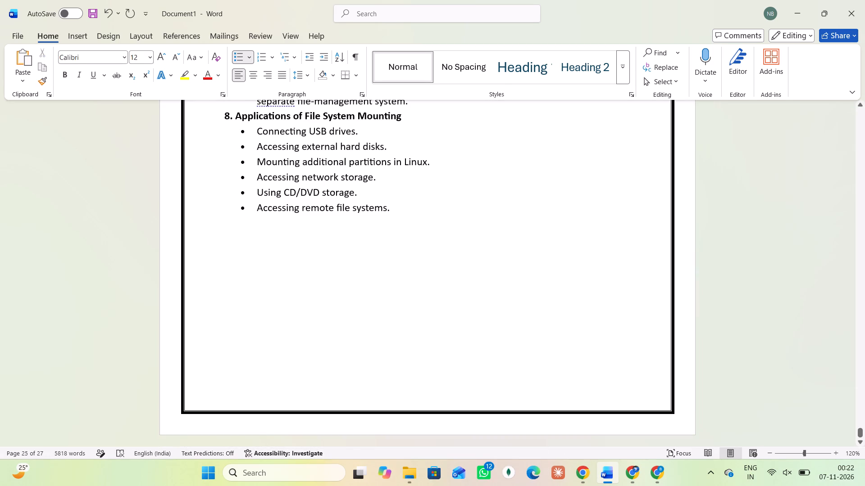
pyautogui.press('Return')
pyautogui.press('Return')
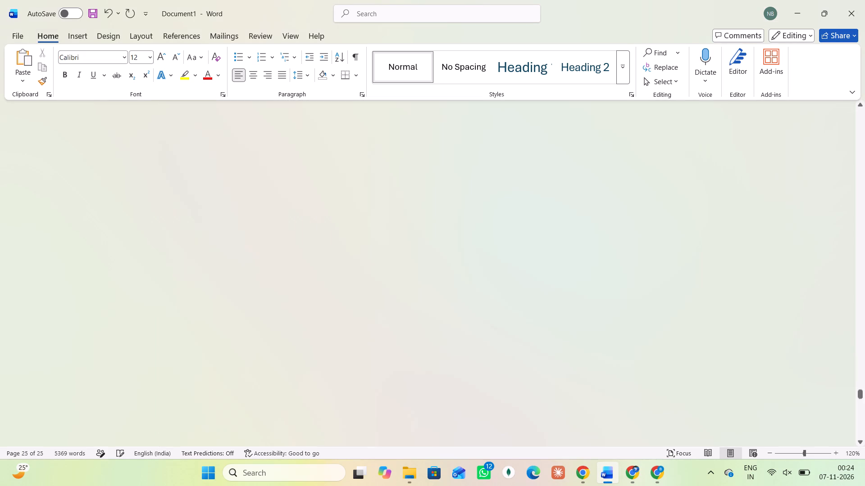
# Delete everything from "15. Important Exam Questions and Answers" to the document's end, including the leftover bullet text.
pyautogui.moveTo(340, 415); pyautogui.dragTo(247, 105)
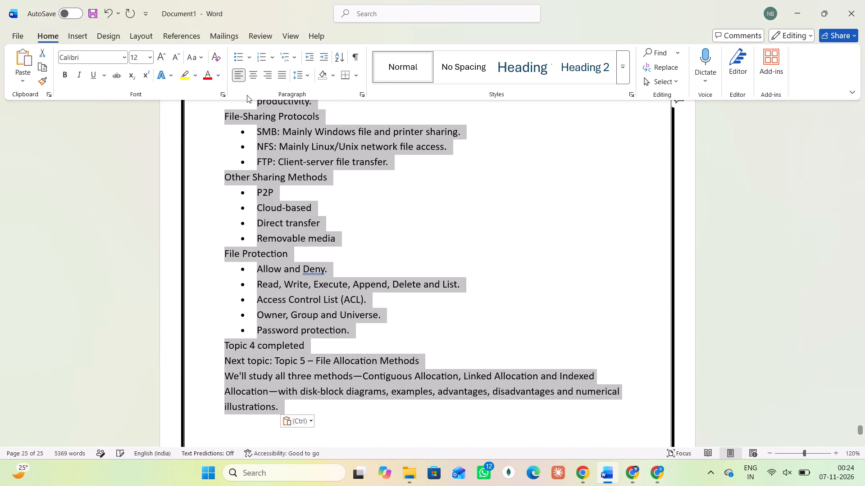
pyautogui.press('BackSpace')
pyautogui.scroll(3, 248, 97)
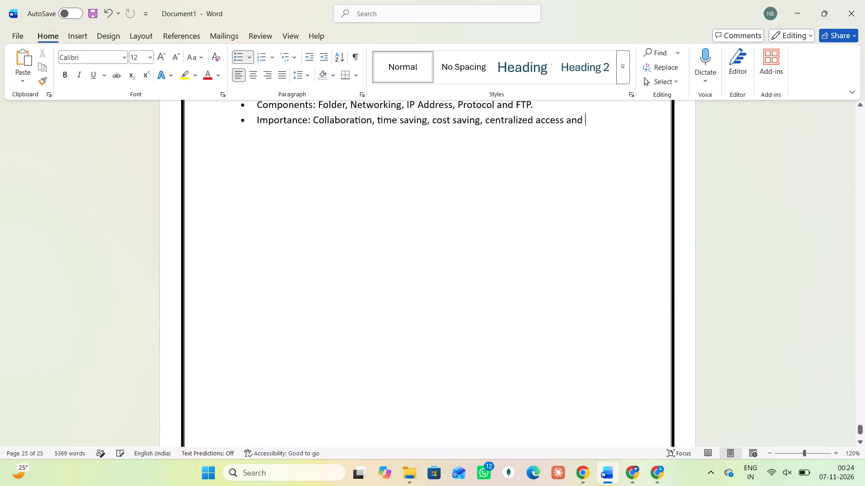
pyautogui.scroll(3, 286, 233)
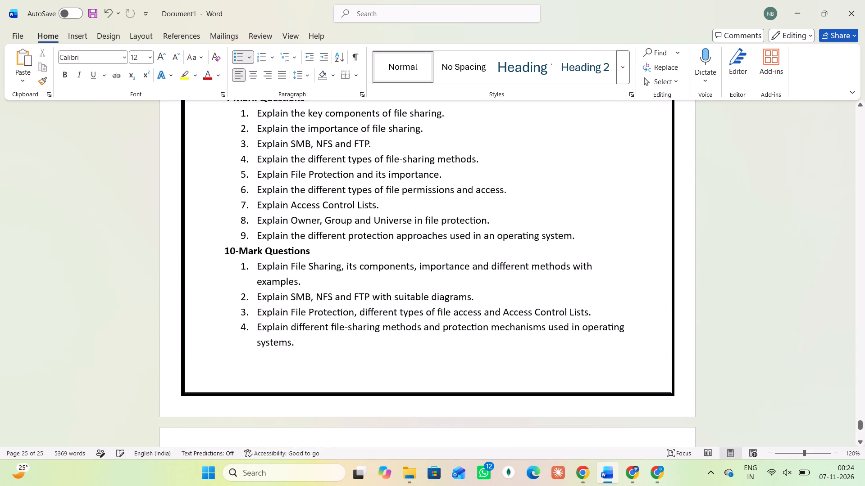
pyautogui.scroll(2, 222, 245)
pyautogui.scroll(1, 238, 304)
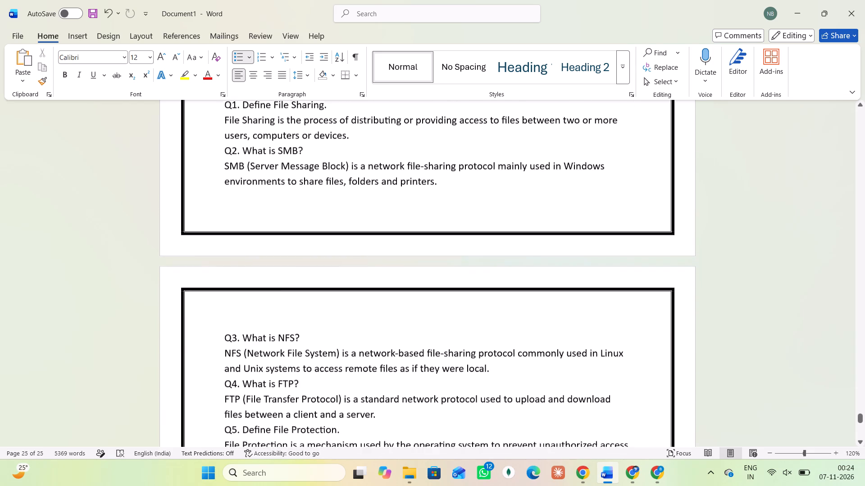
pyautogui.scroll(2, 238, 304)
pyautogui.moveTo(225, 255); pyautogui.dragTo(371, 485)
pyautogui.press('BackSpace')
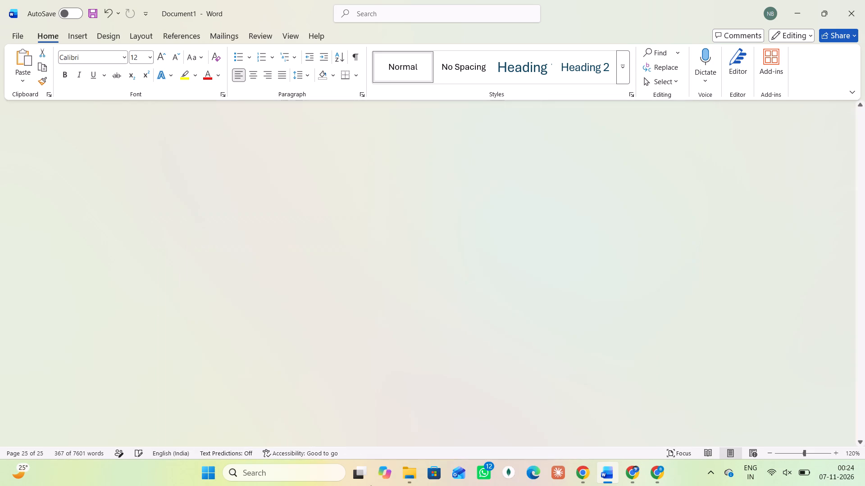
pyautogui.moveTo(485, 433); pyautogui.dragTo(431, 433)
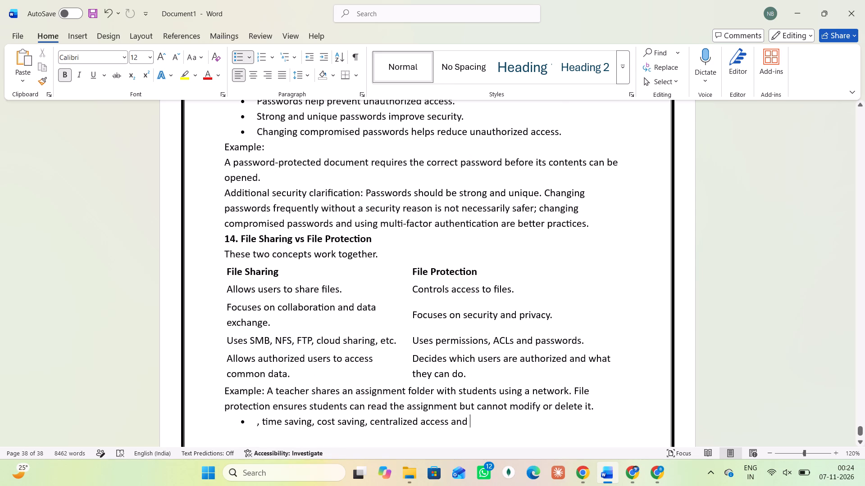
pyautogui.moveTo(431, 433); pyautogui.dragTo(233, 428)
pyautogui.press('BackSpace')
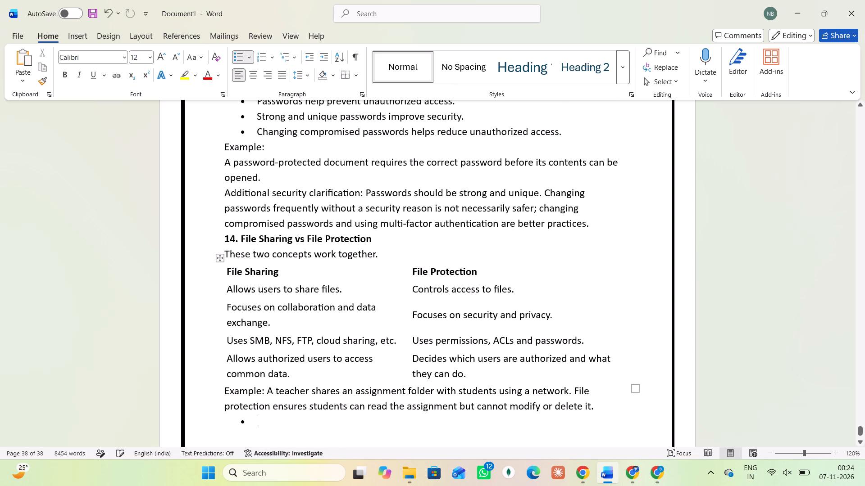
# Delete the line "College PPT + additional explanations" below the "Topic 4: File Sharing and Protection" heading.
pyautogui.scroll(14, 317, 364)
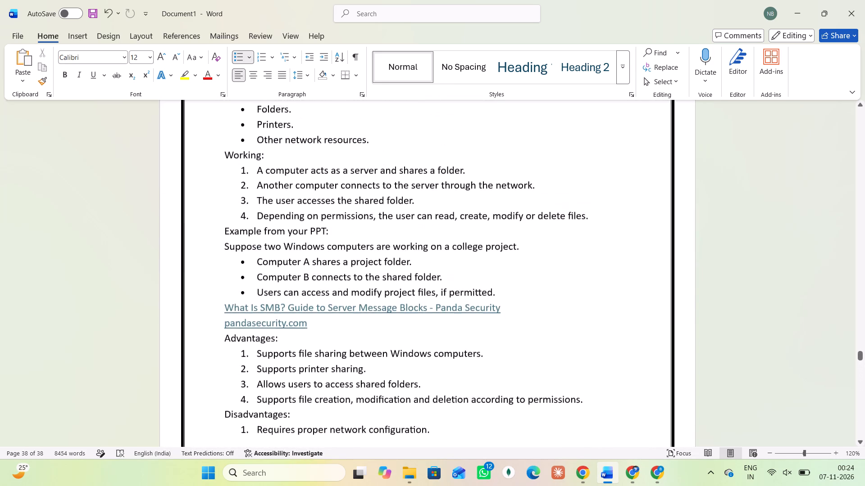
pyautogui.scroll(3, 317, 364)
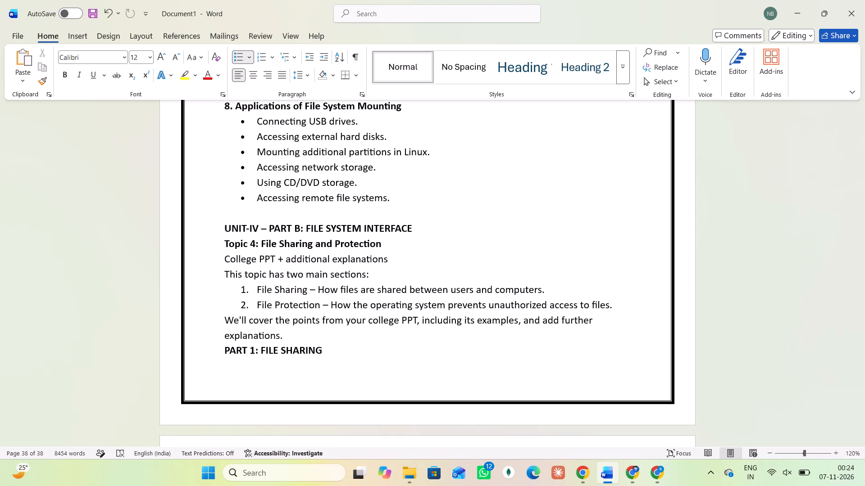
pyautogui.rightClick(317, 364)
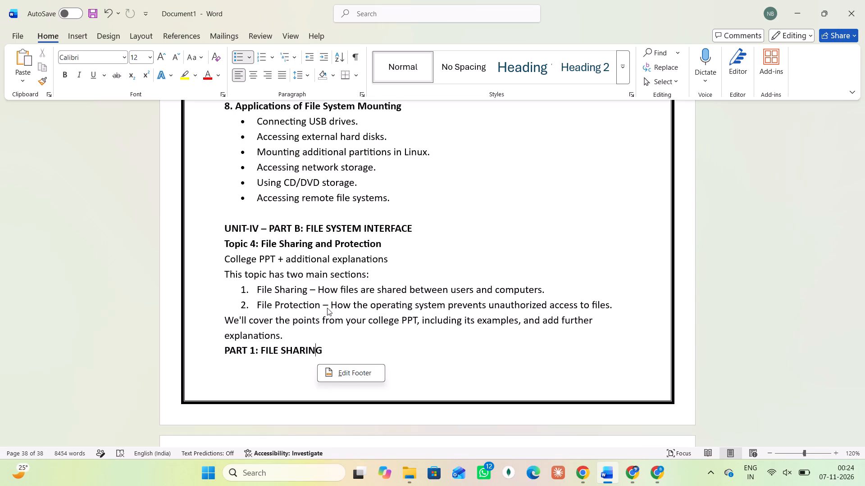
pyautogui.moveTo(382, 270); pyautogui.dragTo(331, 263)
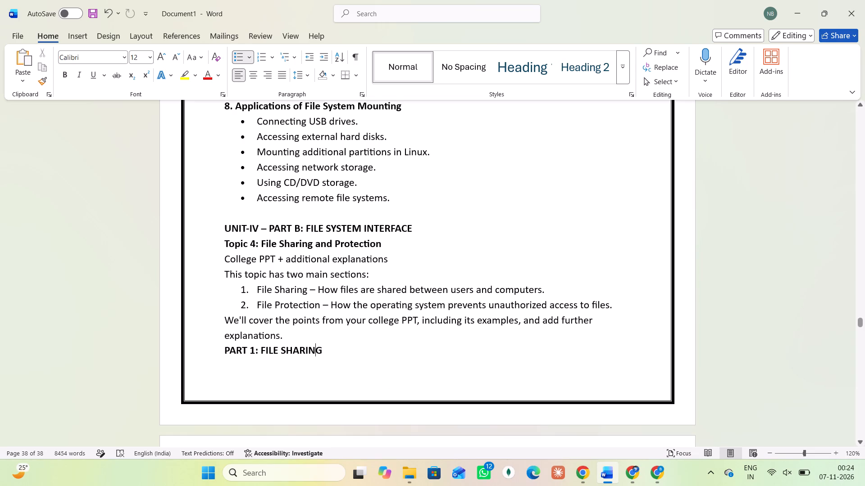
pyautogui.moveTo(331, 263); pyautogui.dragTo(275, 260)
pyautogui.moveTo(396, 264); pyautogui.dragTo(298, 259)
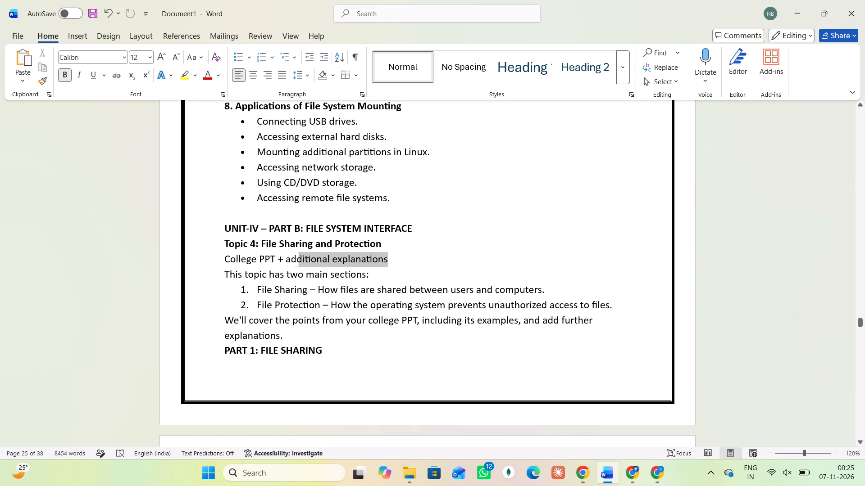
pyautogui.moveTo(298, 259); pyautogui.dragTo(232, 256)
pyautogui.press('BackSpace')
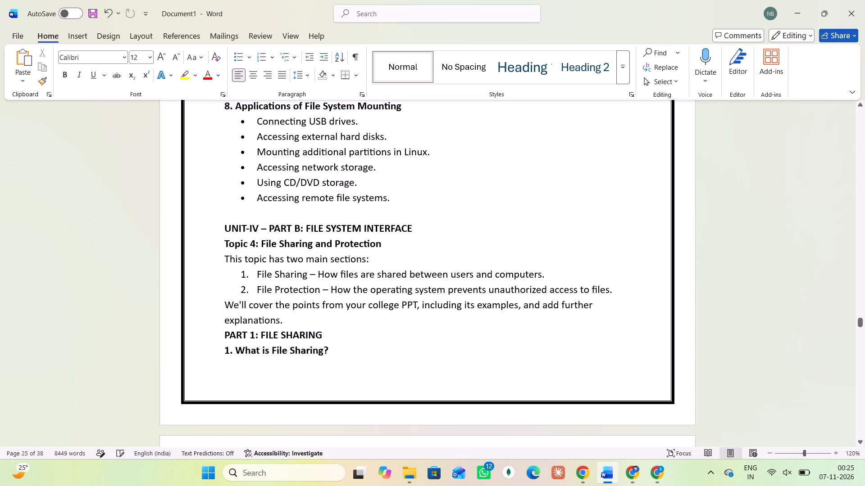
# Delete the "Digital file sharing collaboration illustration" rawpixel.com link lines above the "2. Key Factors (Components) of File Sharing" heading.
pyautogui.scroll(-2, 299, 301)
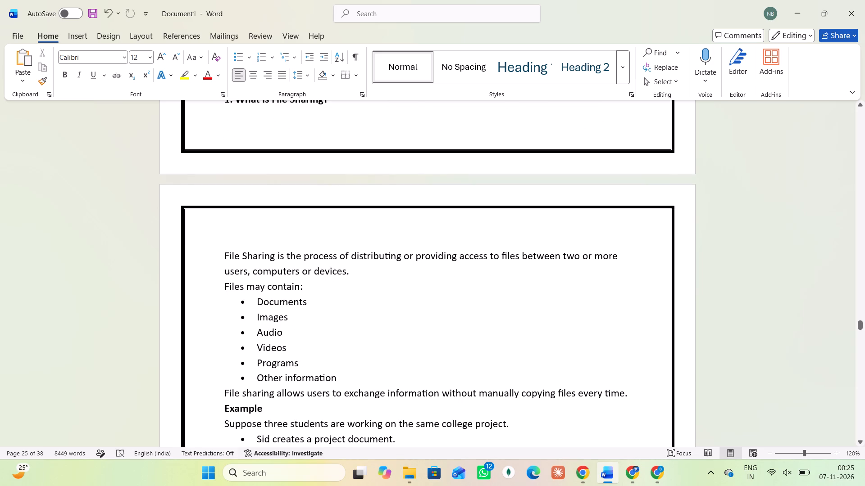
pyautogui.scroll(-1, 299, 301)
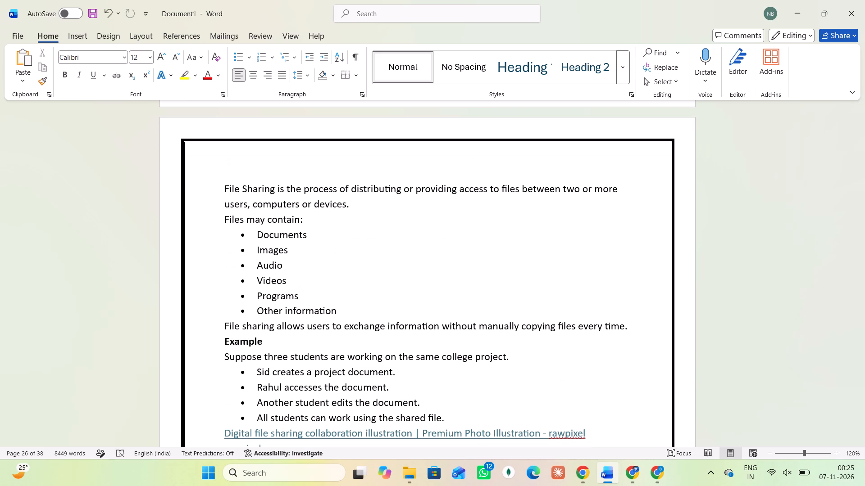
pyautogui.scroll(-1, 299, 301)
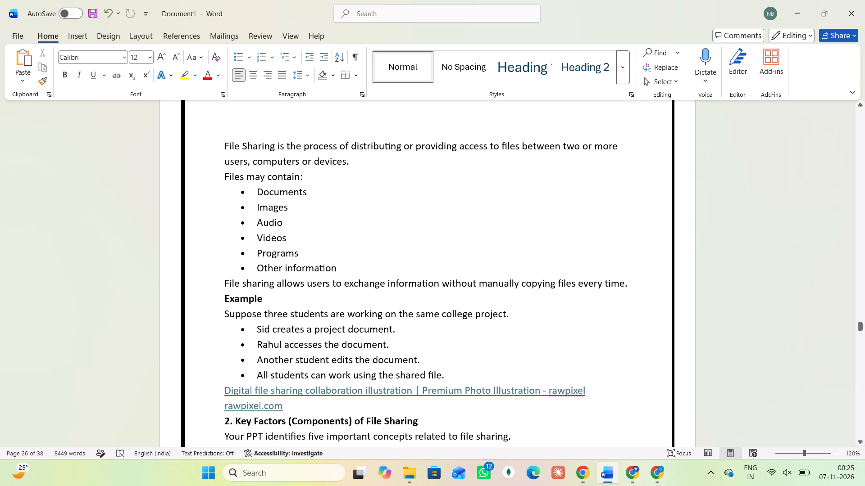
pyautogui.scroll(-1, 343, 323)
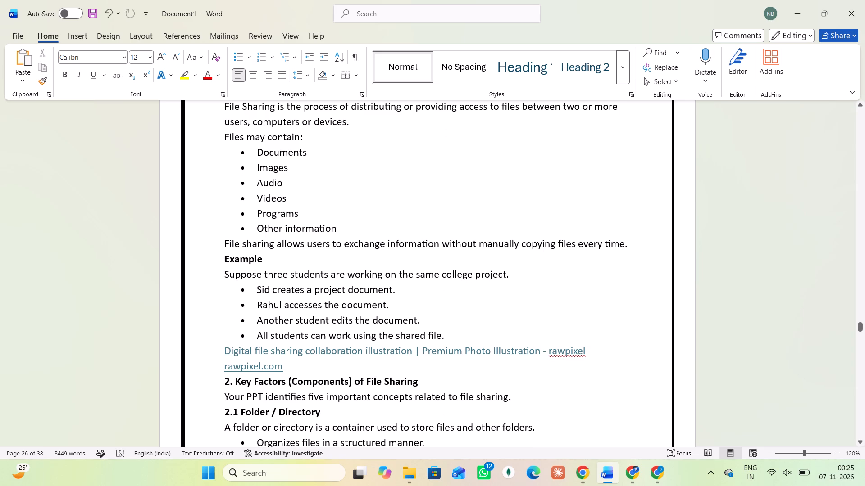
pyautogui.moveTo(291, 372); pyautogui.dragTo(214, 342)
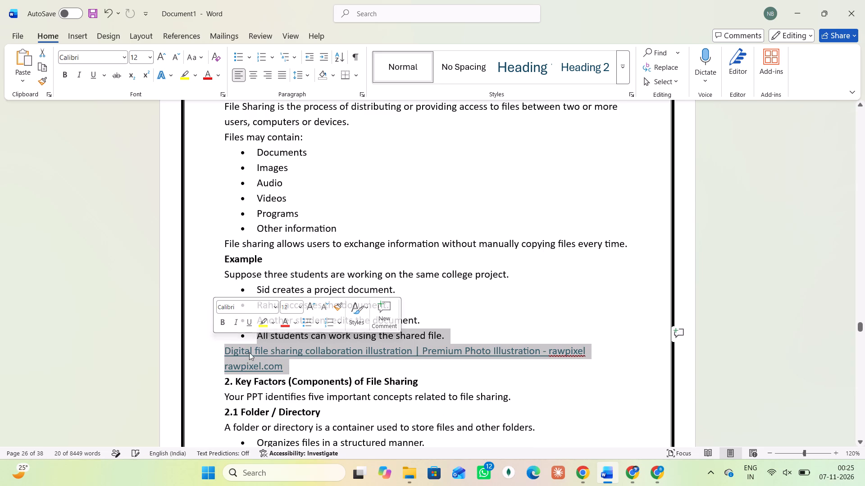
pyautogui.click(293, 364)
pyautogui.rightClick(293, 364)
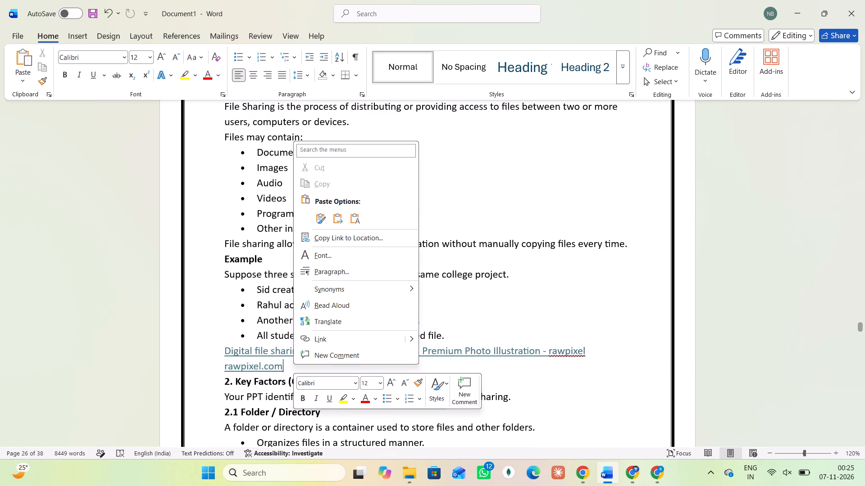
pyautogui.rightClick(293, 364)
pyautogui.moveTo(293, 364); pyautogui.dragTo(233, 346, button='right')
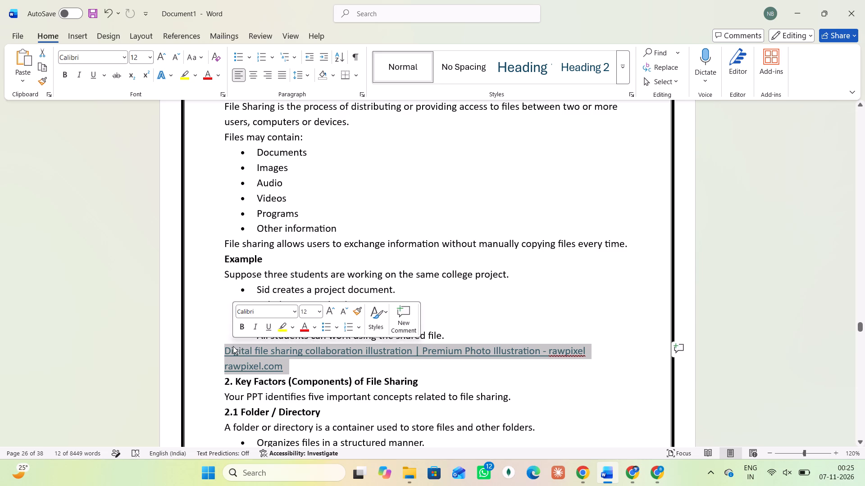
pyautogui.press('BackSpace')
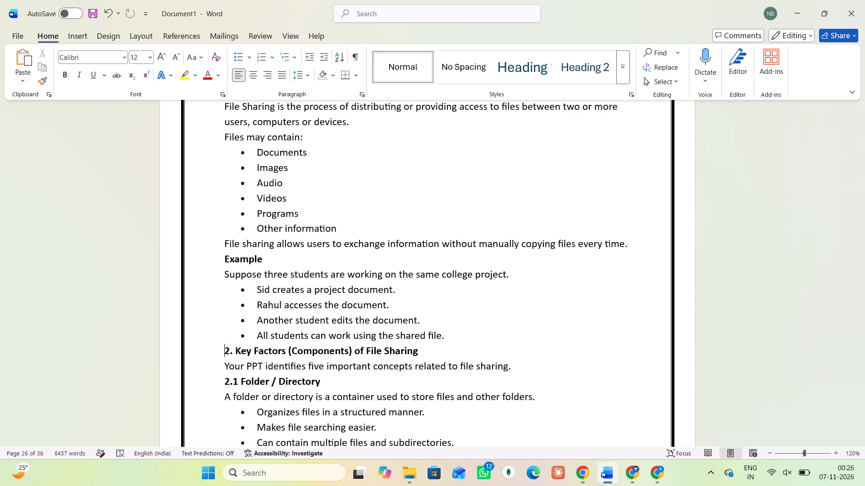
# Delete the "Local Area Network (LAN): A Complete Guide" and "linkedin.com" link lines above the "2.3 IP Address" heading.
pyautogui.scroll(-1, 233, 346)
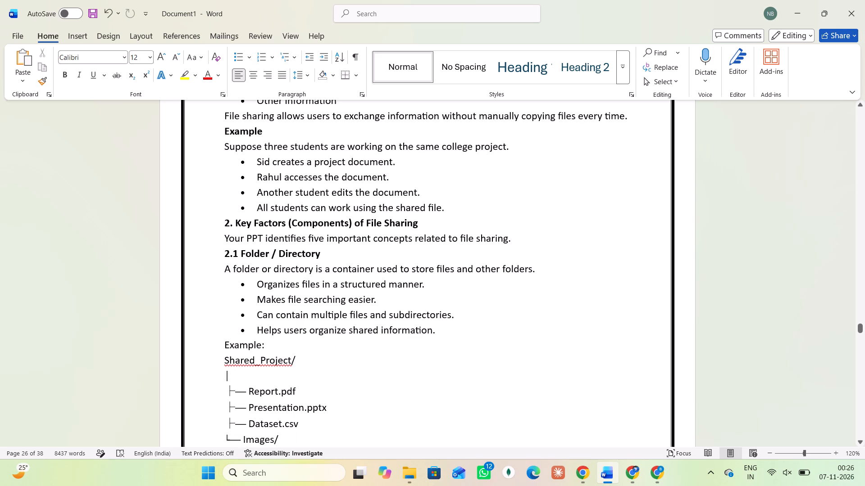
pyautogui.scroll(-2, 233, 346)
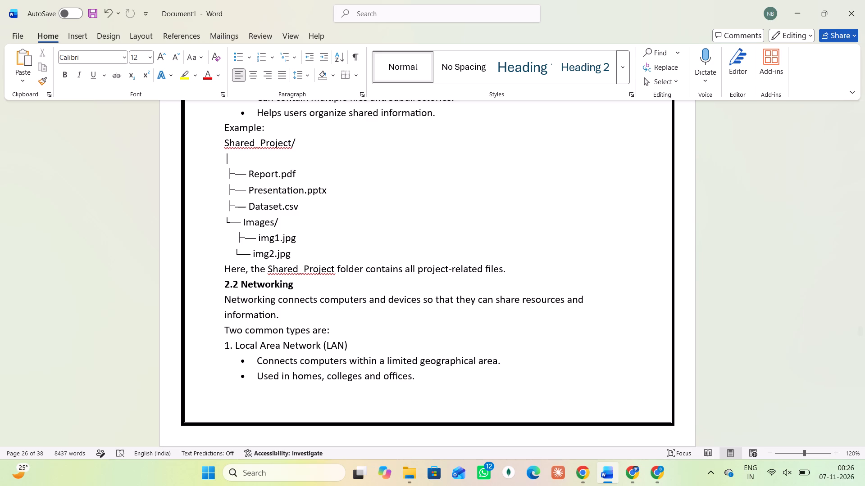
pyautogui.scroll(-2, 253, 306)
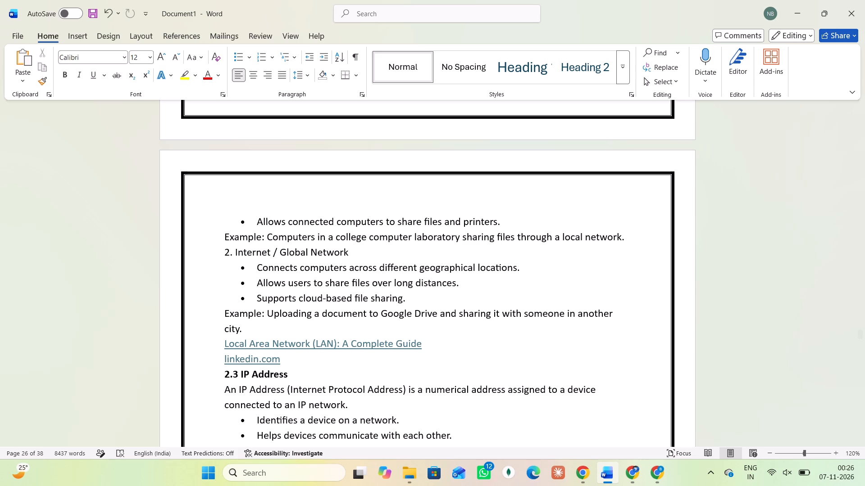
pyautogui.scroll(1, 253, 306)
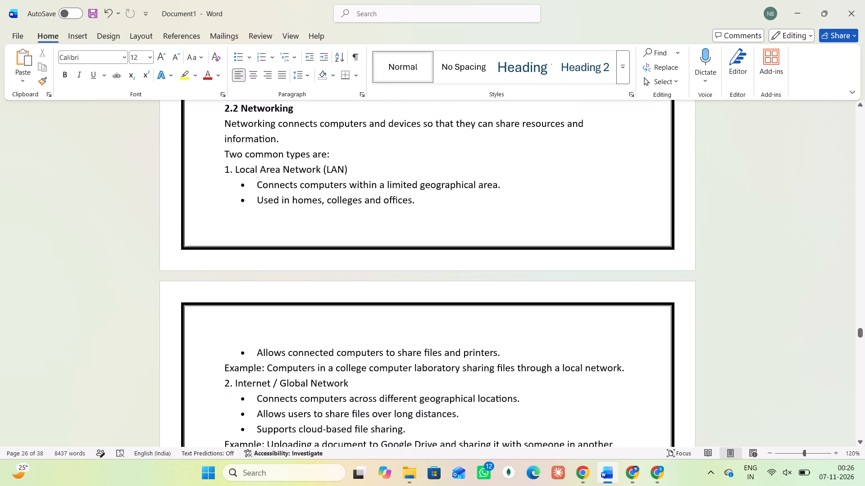
pyautogui.scroll(-2, 253, 306)
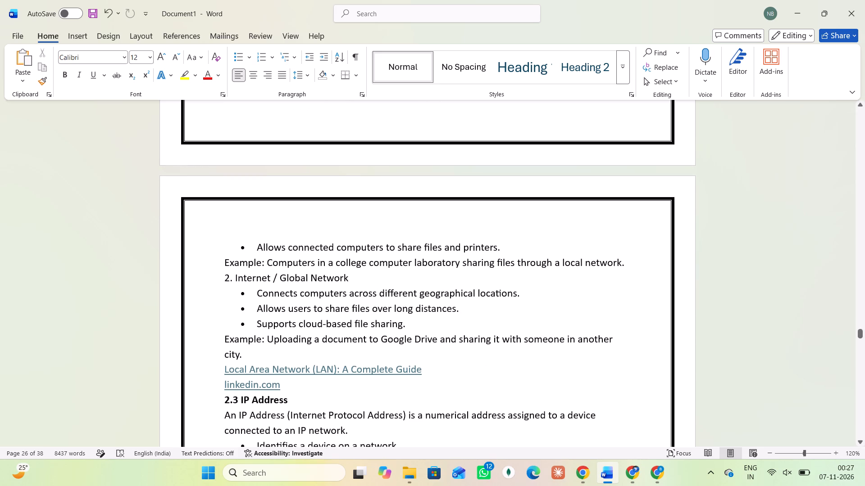
pyautogui.scroll(-1, 253, 306)
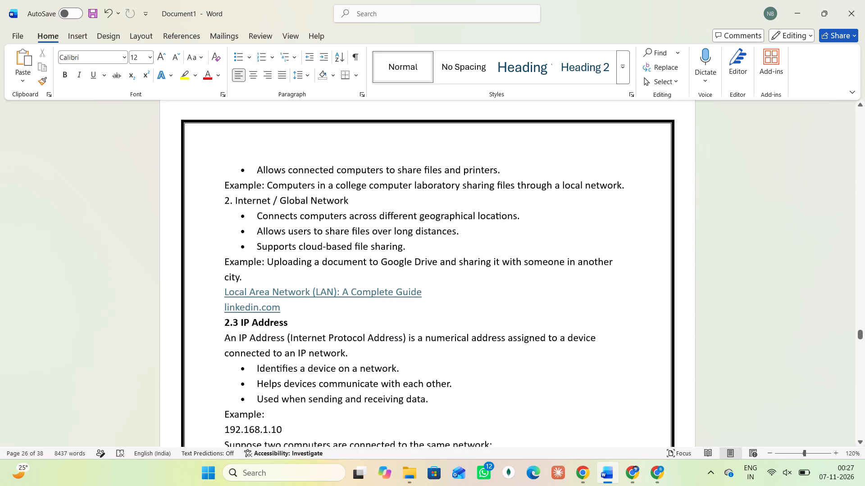
pyautogui.moveTo(438, 292); pyautogui.dragTo(260, 277)
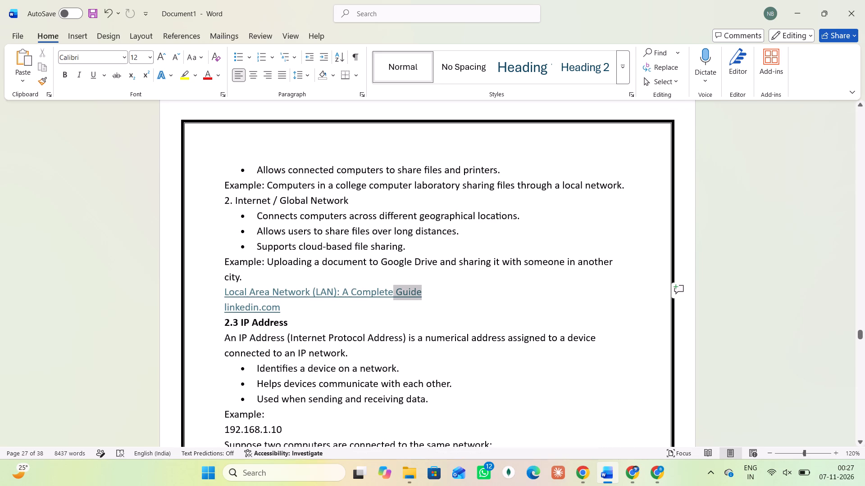
pyautogui.moveTo(260, 277); pyautogui.dragTo(223, 292)
pyautogui.press('BackSpace')
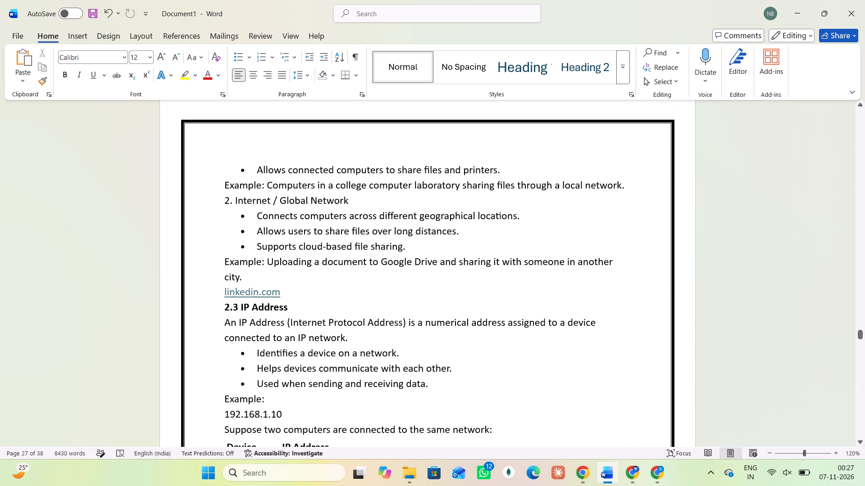
pyautogui.moveTo(287, 298); pyautogui.dragTo(223, 296)
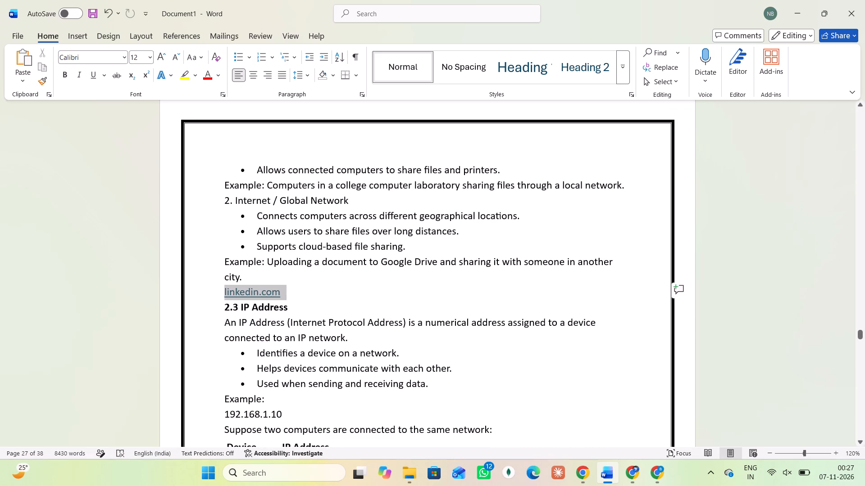
pyautogui.moveTo(223, 296); pyautogui.dragTo(219, 294)
pyautogui.press('BackSpace')
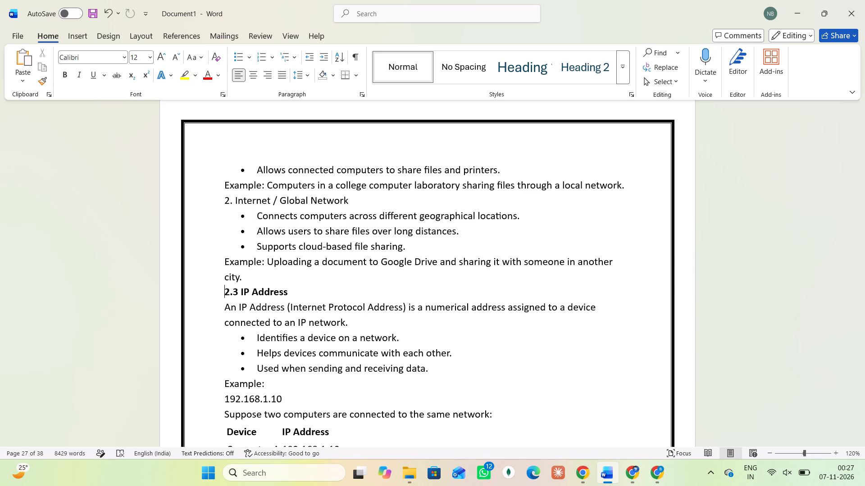
# Check the notes from "2.3 IP Address" through "2.5 File Transfer Protocol (FTP)" for leftover links or unwanted lines.
pyautogui.scroll(-1, 219, 294)
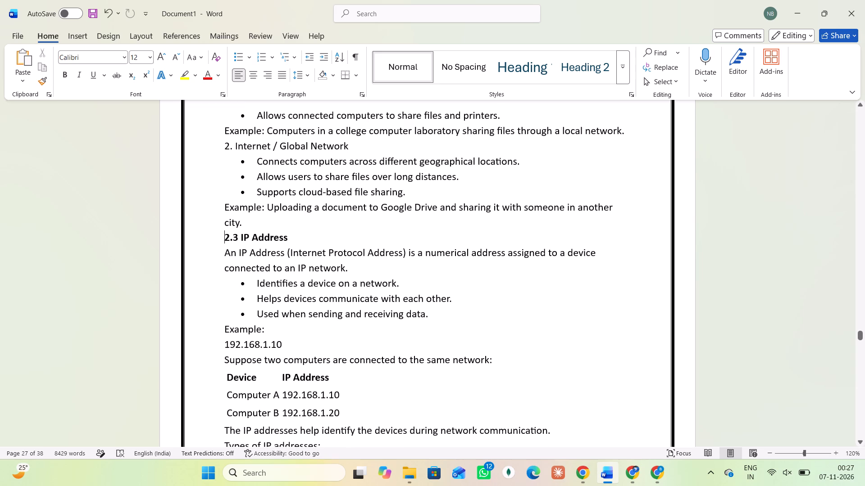
pyautogui.scroll(-2, 219, 294)
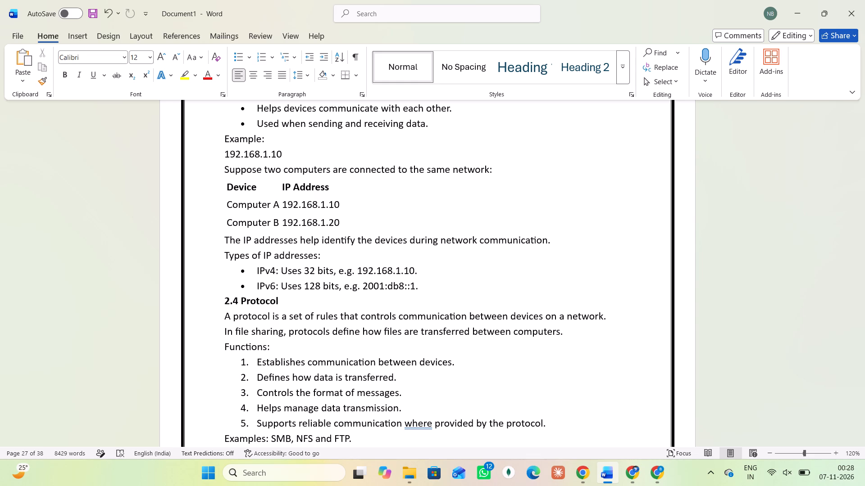
pyautogui.scroll(-1, 224, 260)
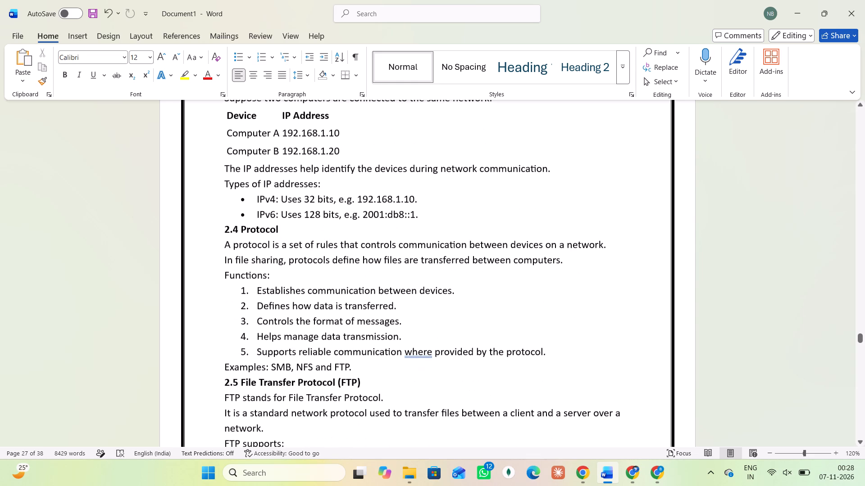
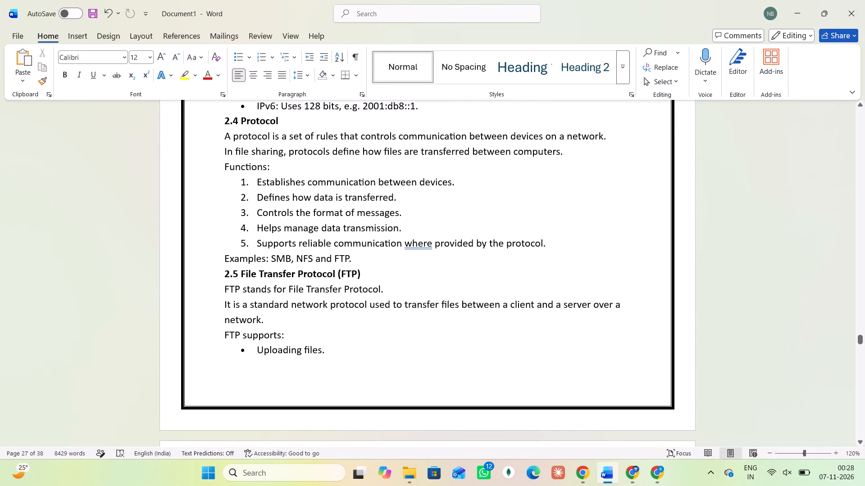
# Delete the Medium link, the traditional FTP security note and the "4TH UNIT (1).pdf" line just before section 3.
pyautogui.scroll(-1, 322, 313)
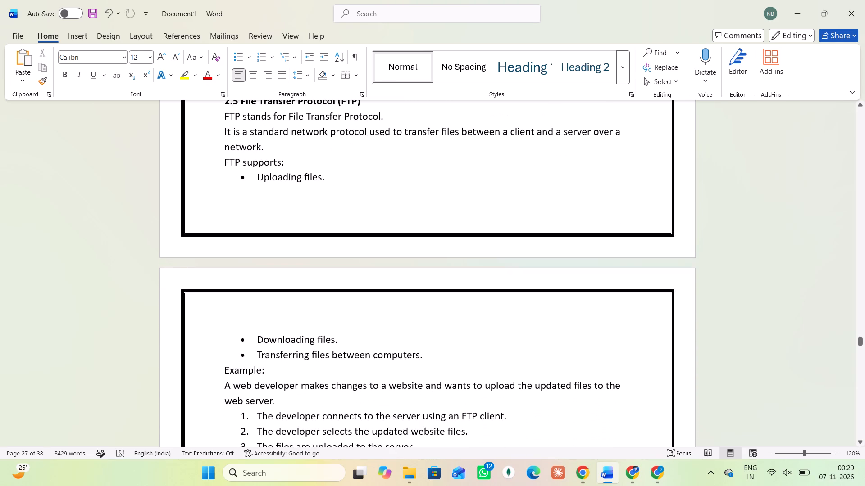
pyautogui.scroll(-1, 322, 313)
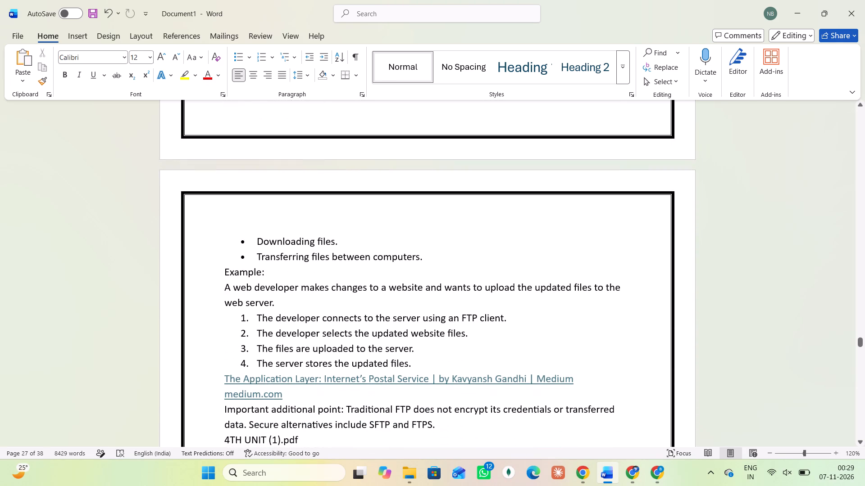
pyautogui.scroll(-1, 287, 356)
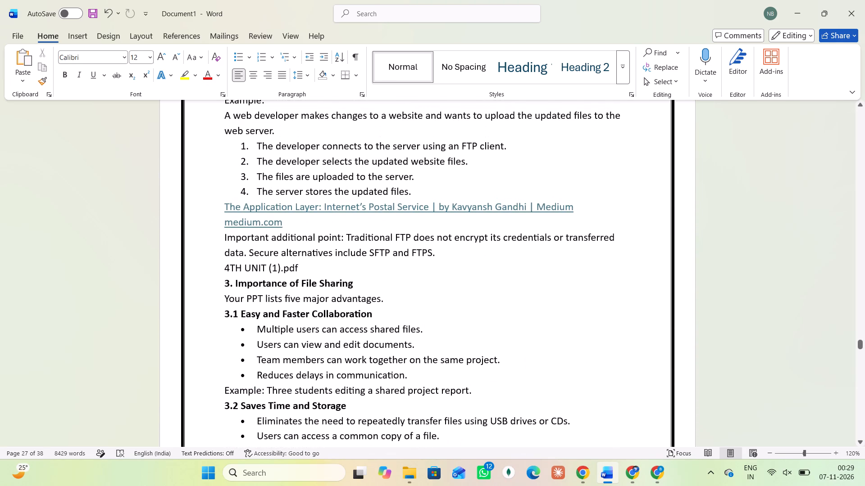
pyautogui.moveTo(309, 271); pyautogui.dragTo(237, 210)
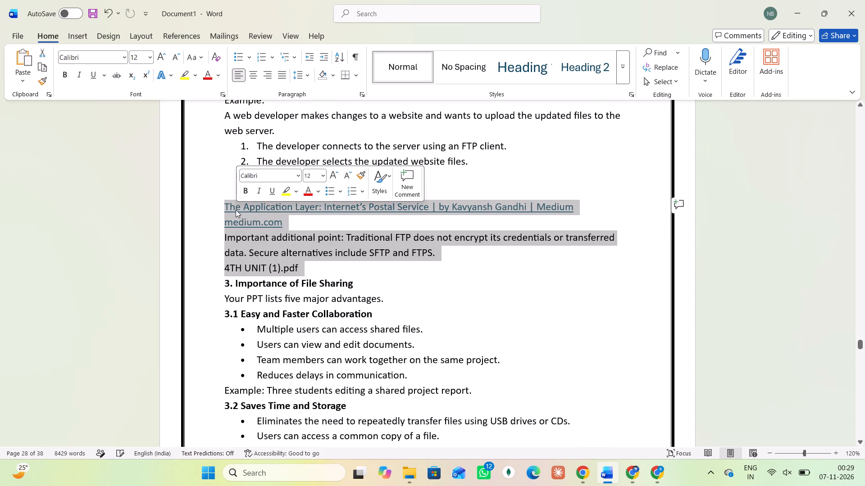
pyautogui.press('BackSpace')
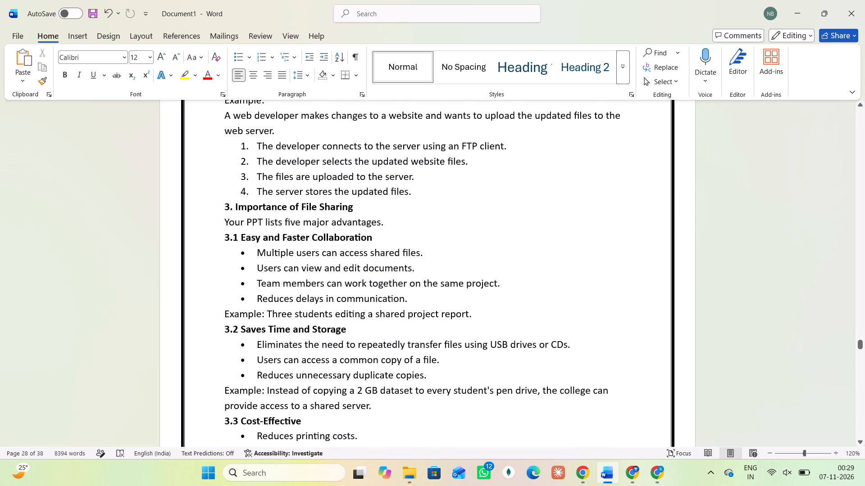
# Delete the sentence "Your PPT lists five major advantages." under the heading "3. Importance of File Sharing".
pyautogui.scroll(3, 283, 258)
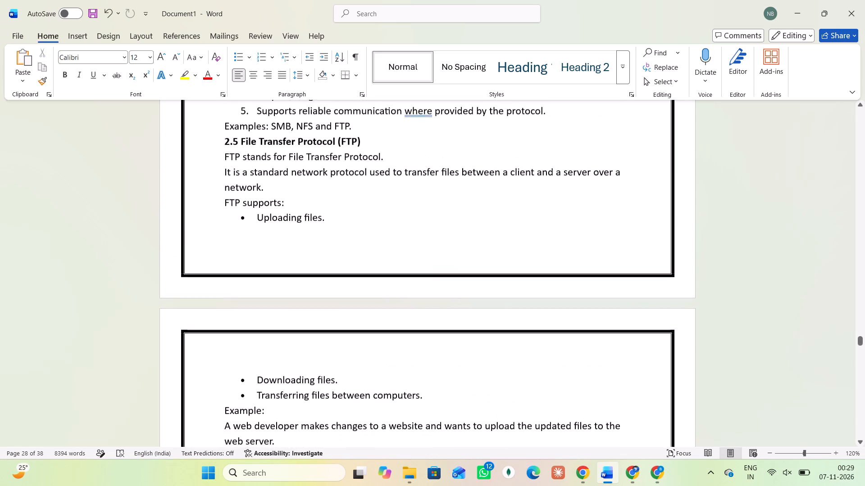
pyautogui.scroll(1, 283, 258)
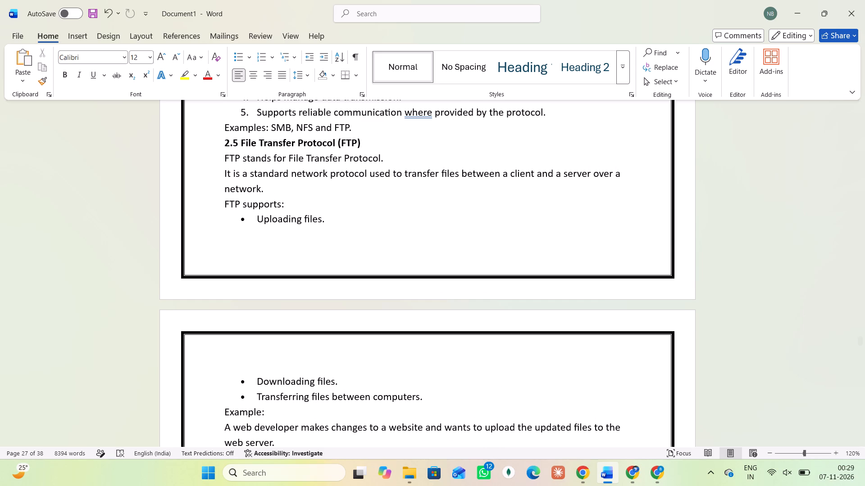
pyautogui.scroll(-1, 283, 258)
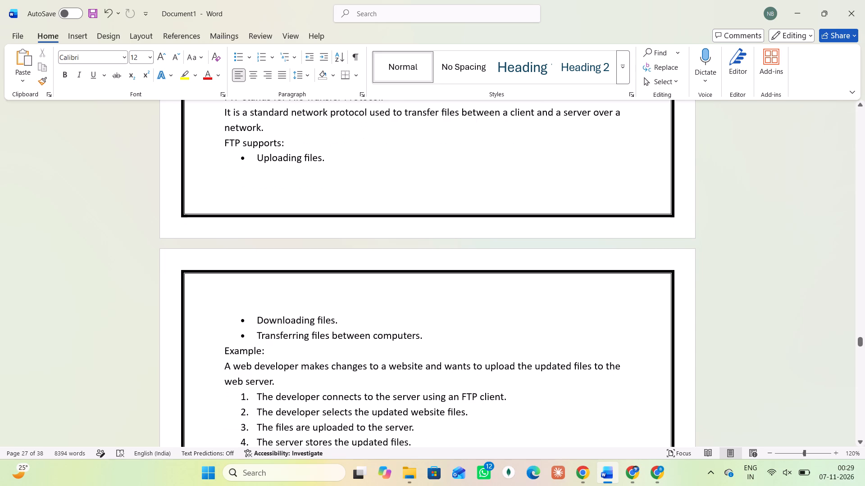
pyautogui.scroll(-1, 283, 258)
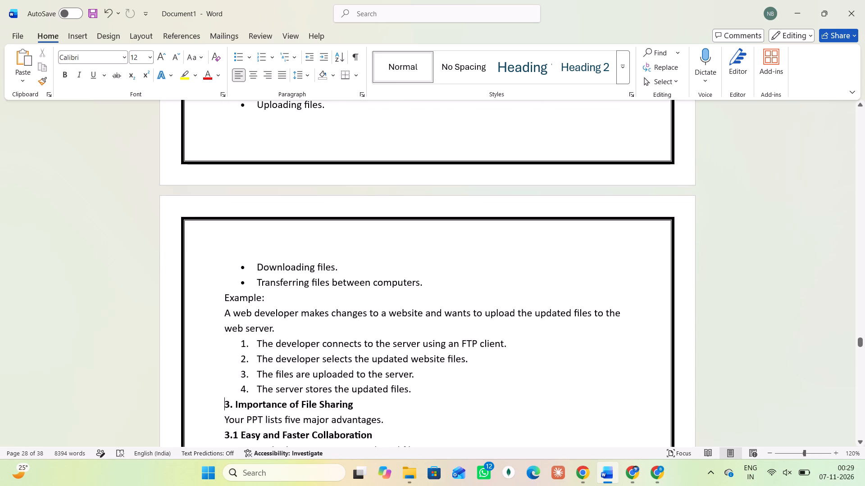
pyautogui.scroll(-1, 283, 258)
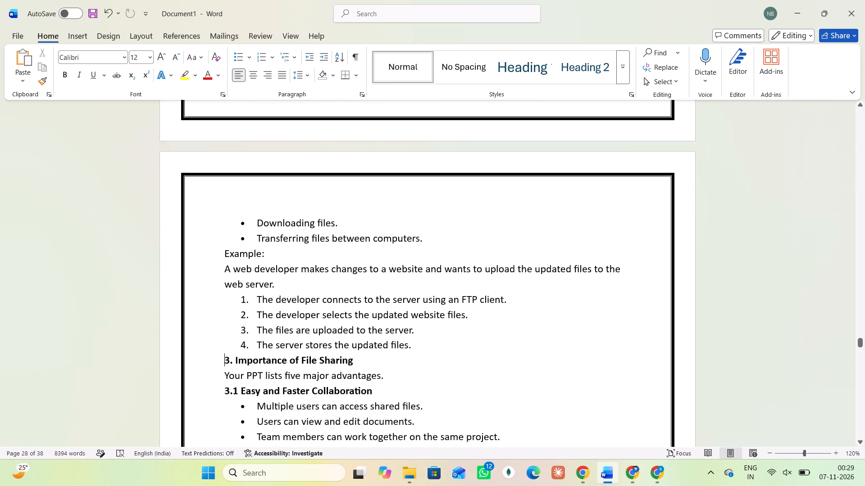
pyautogui.scroll(-1, 283, 258)
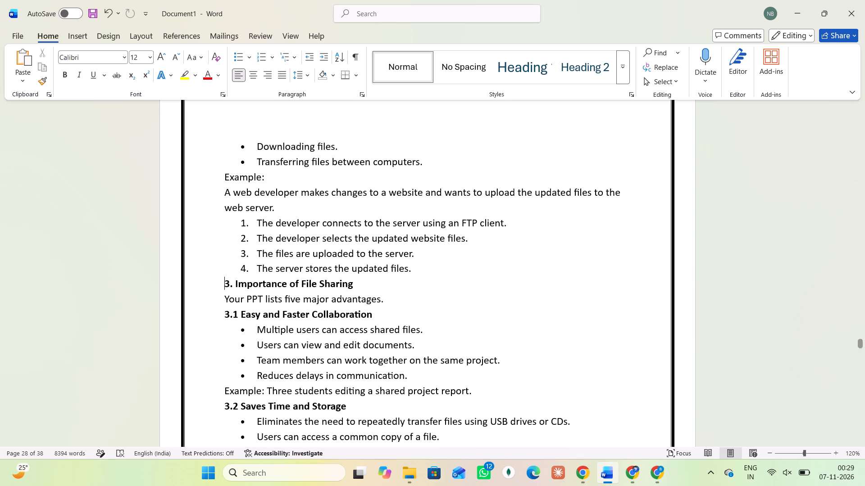
pyautogui.scroll(-2, 283, 258)
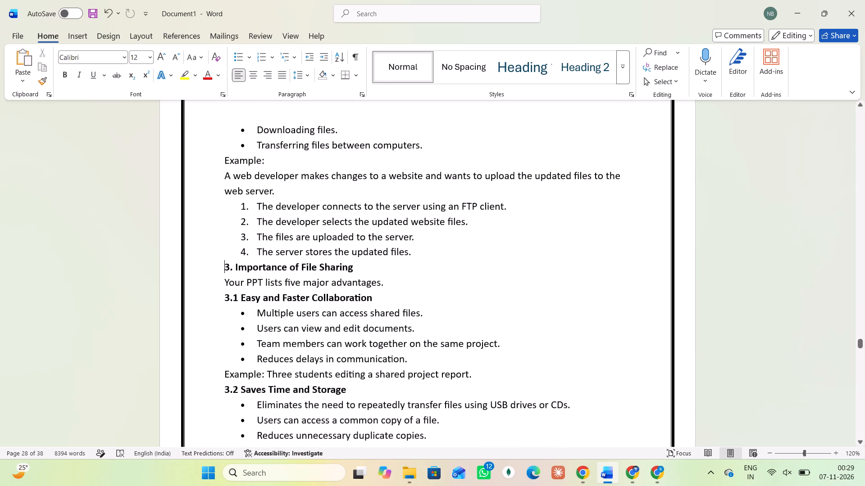
pyautogui.scroll(-1, 283, 258)
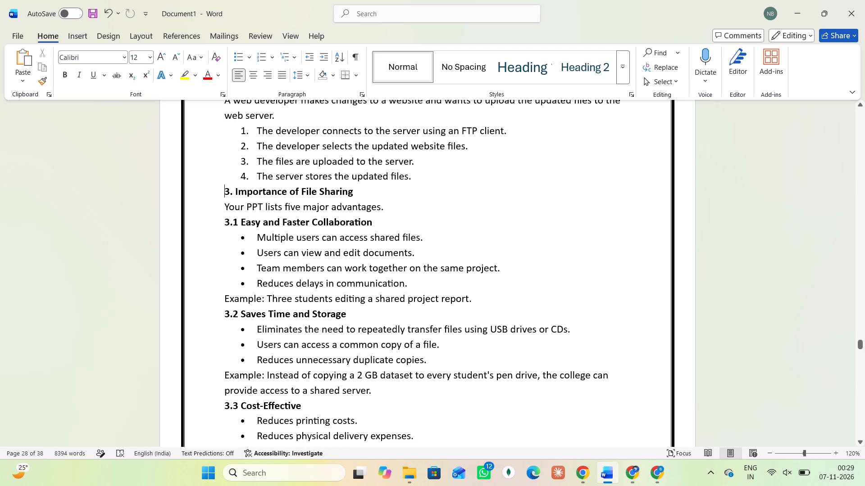
pyautogui.moveTo(382, 205); pyautogui.dragTo(227, 207)
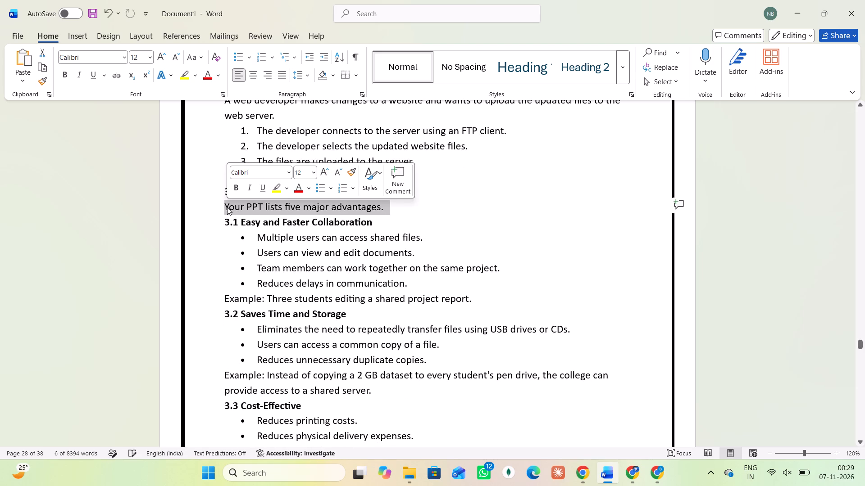
pyautogui.press('BackSpace')
# Delete the "4TH UNIT (1)(1).pdf" line at the end of section 3.5 Enhances Productivity.
pyautogui.scroll(-1, 227, 207)
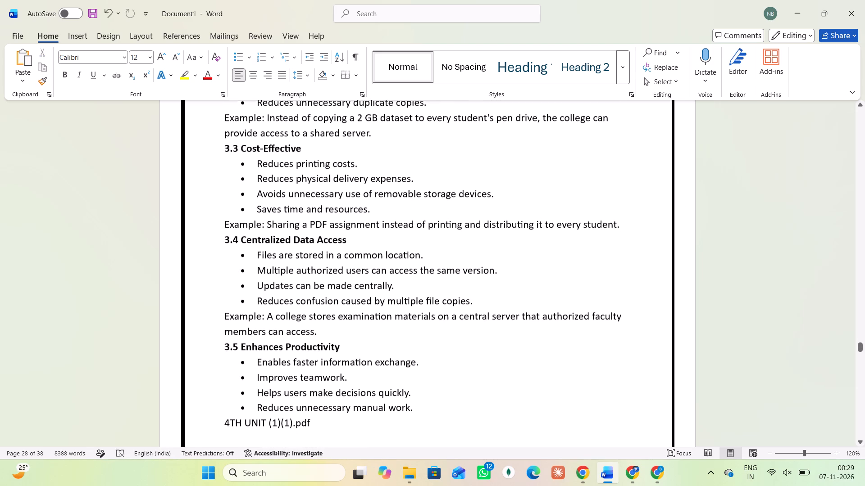
pyautogui.scroll(-2, 227, 207)
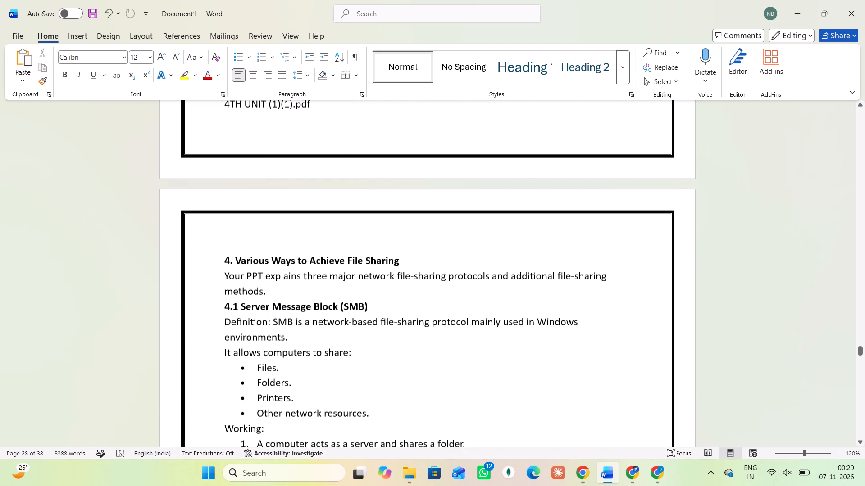
pyautogui.scroll(1, 227, 207)
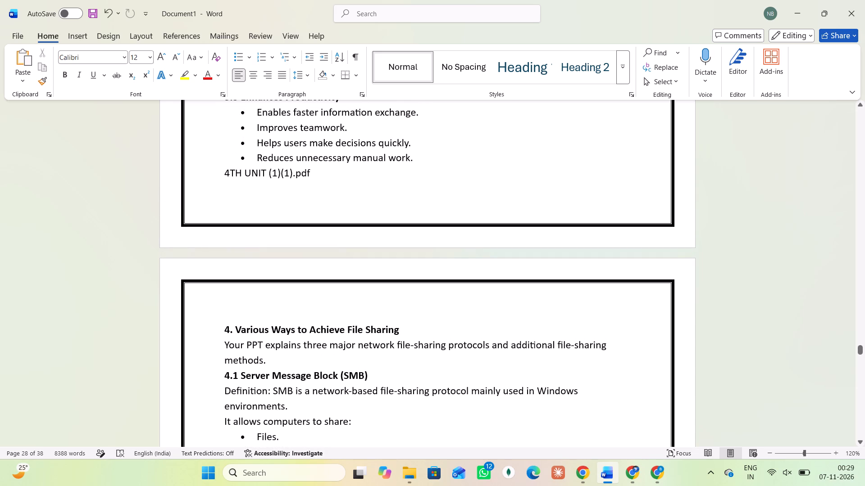
pyautogui.moveTo(313, 179); pyautogui.dragTo(227, 173)
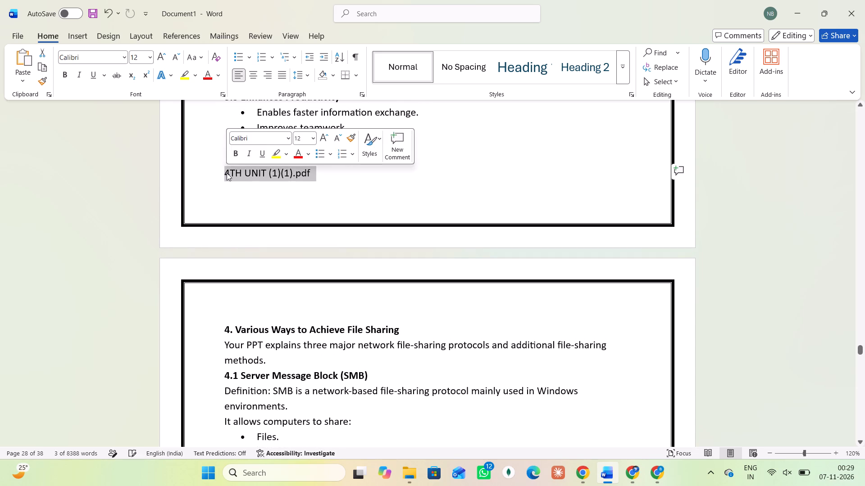
pyautogui.press('BackSpace')
# Review the text from section 3, Importance of File Sharing, through section 4.1, Server Message Block (SMB).
pyautogui.scroll(2, 227, 173)
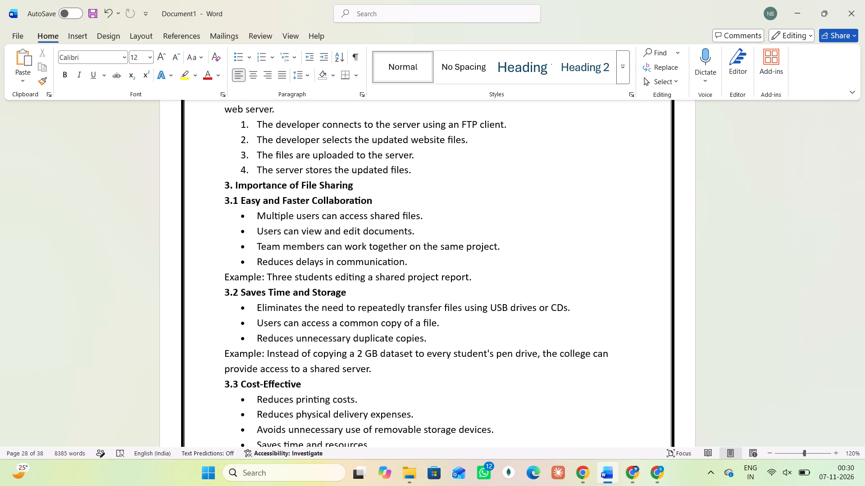
pyautogui.scroll(-1, 227, 173)
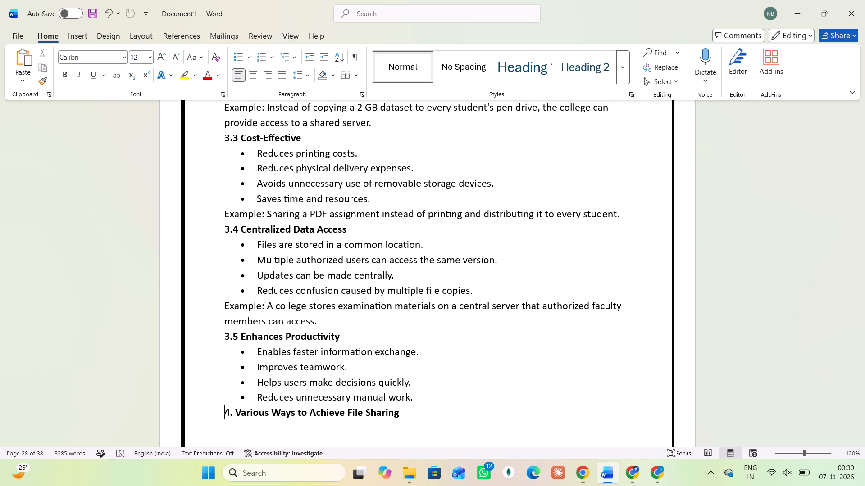
pyautogui.scroll(-2, 227, 173)
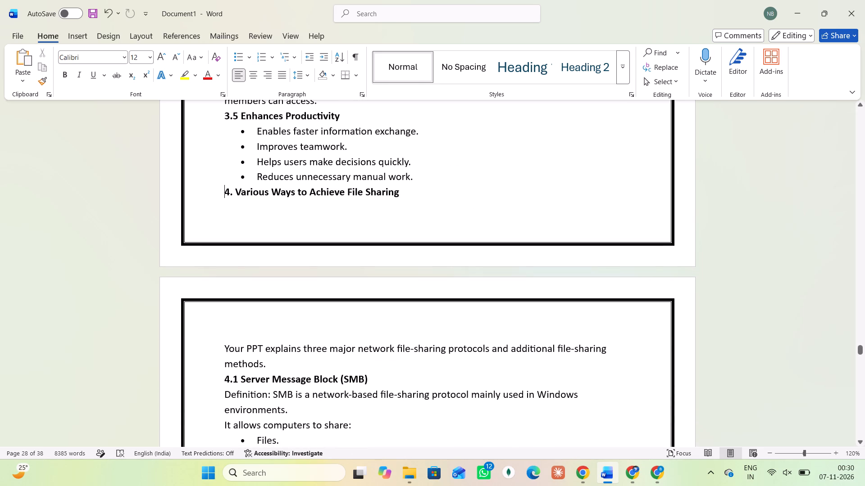
pyautogui.scroll(-1, 401, 355)
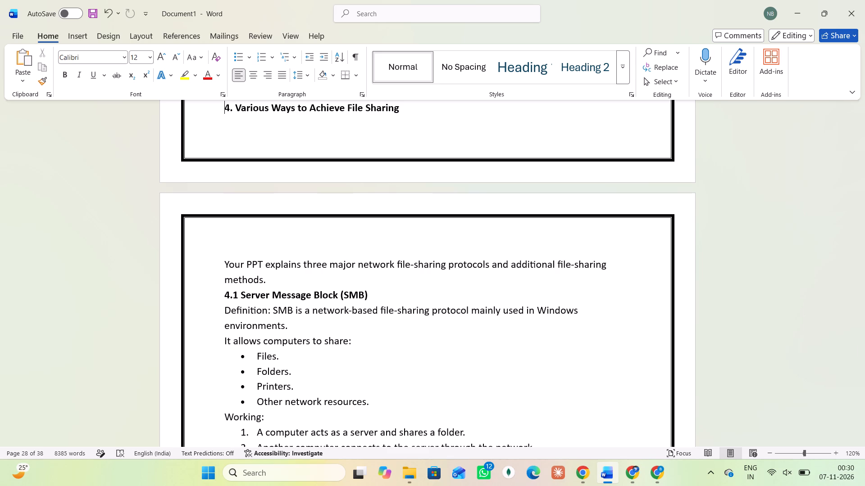
pyautogui.click(401, 355)
pyautogui.scroll(-1, 401, 355)
# Switch to 4TH UNIT.pdf in Chrome and capture a snip of the SMB File Sharing client-server diagram on page 31.
pyautogui.hotkey('alt', 'Tab')
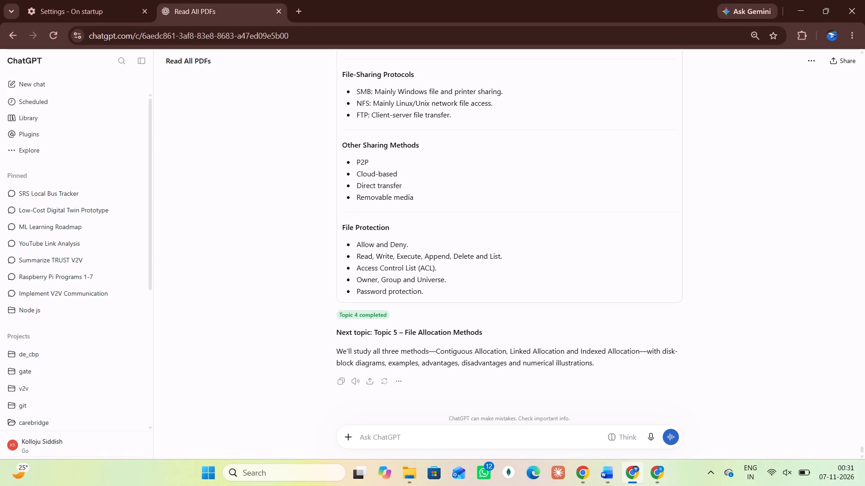
pyautogui.hotkey('alt', 'Tab')
pyautogui.click(653, 470)
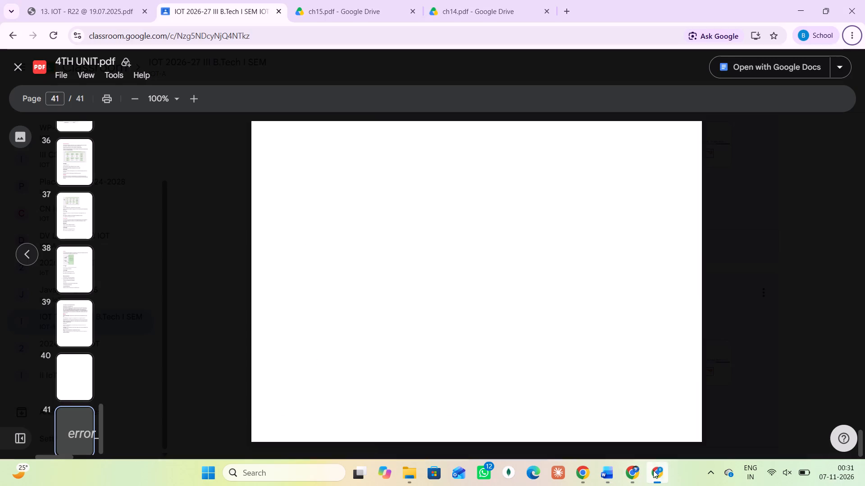
pyautogui.scroll(10, 540, 313)
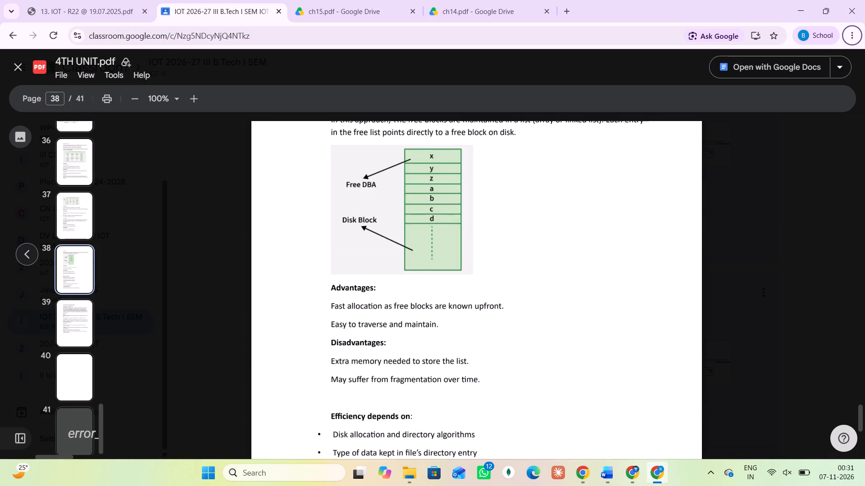
pyautogui.scroll(5, 540, 313)
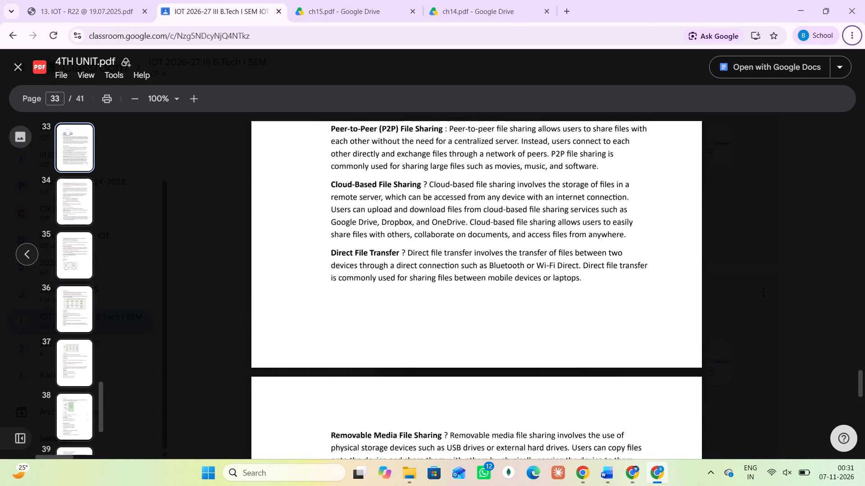
pyautogui.scroll(3, 540, 313)
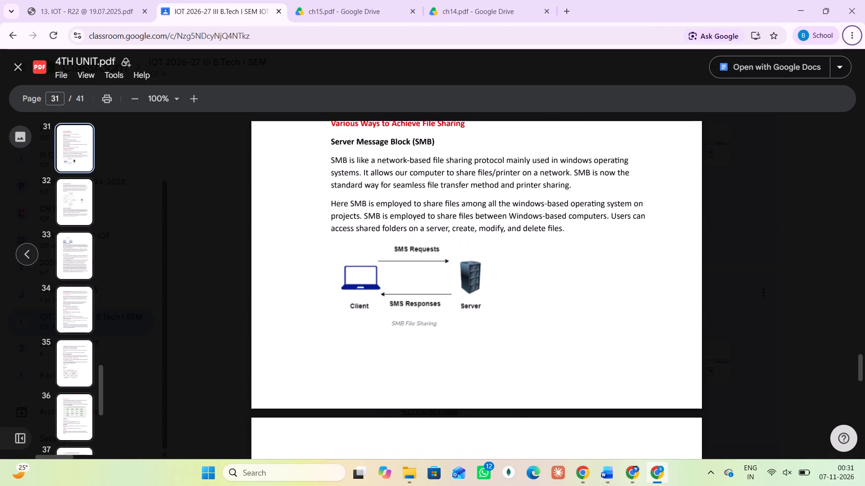
pyautogui.press('shift+super+s')
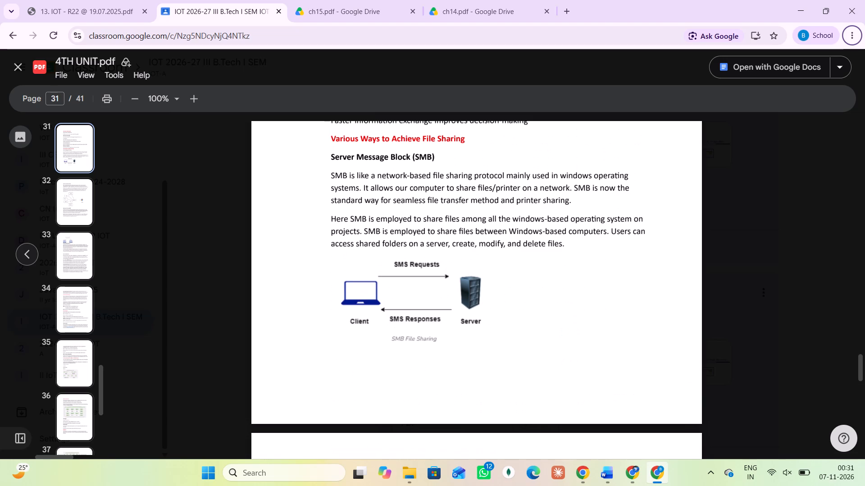
pyautogui.moveTo(334, 258); pyautogui.dragTo(502, 356)
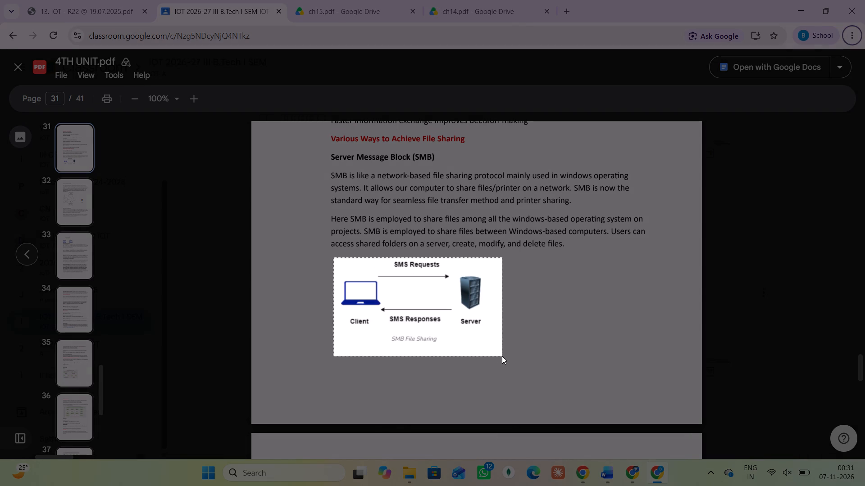
pyautogui.moveTo(502, 356); pyautogui.dragTo(502, 354)
# In the Word document, paste the captured SMB diagram on a new line below "Example from your PPT:" in section 4.1.
pyautogui.hotkey('alt', 'Tab')
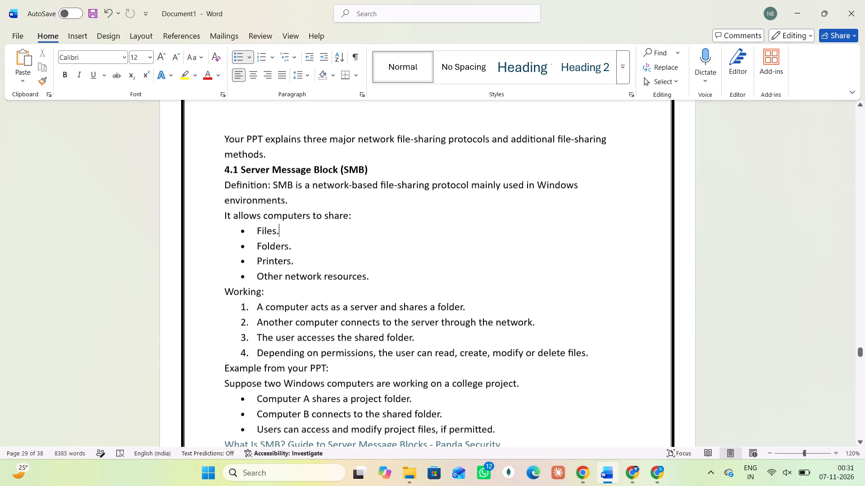
pyautogui.scroll(-1, 392, 357)
pyautogui.click(345, 317)
pyautogui.press('Return')
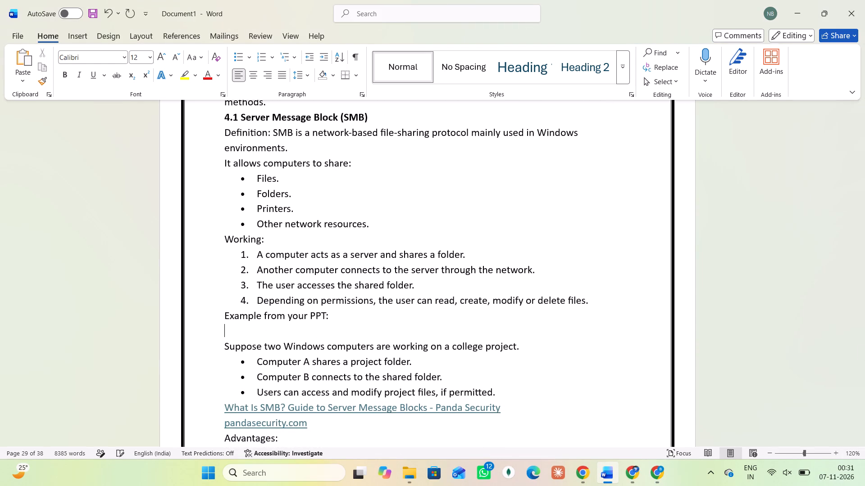
pyautogui.hotkey('ctrl', 'v')
pyautogui.scroll(1, 391, 354)
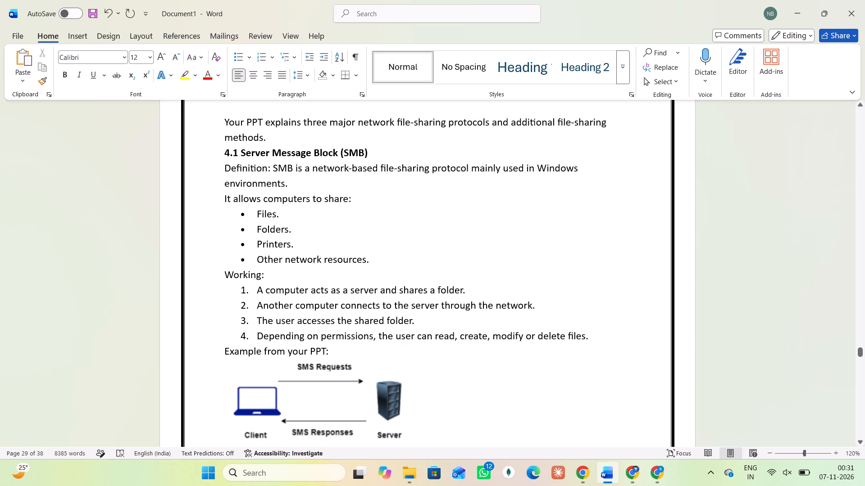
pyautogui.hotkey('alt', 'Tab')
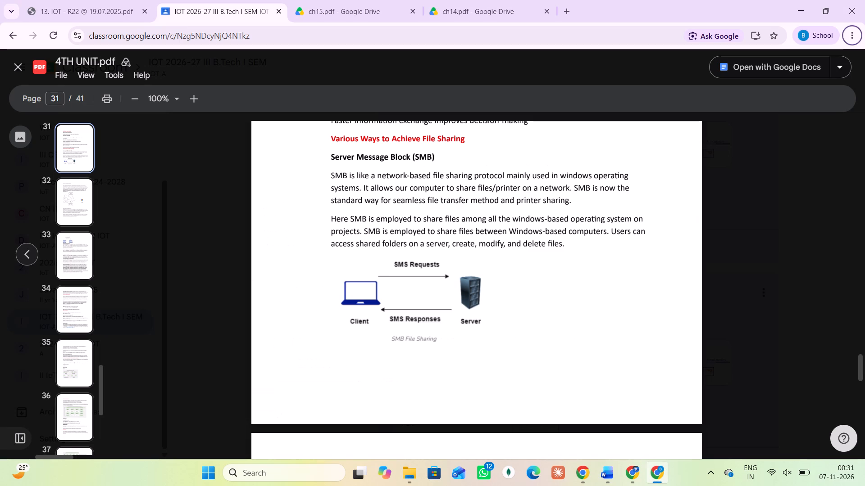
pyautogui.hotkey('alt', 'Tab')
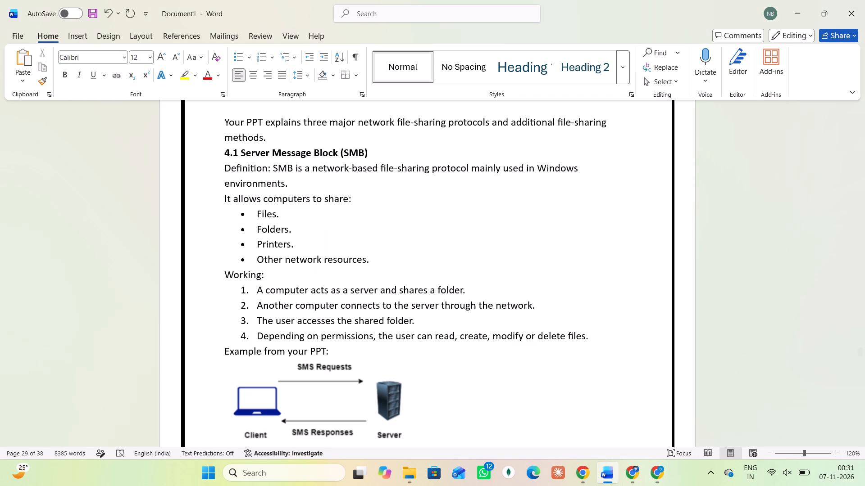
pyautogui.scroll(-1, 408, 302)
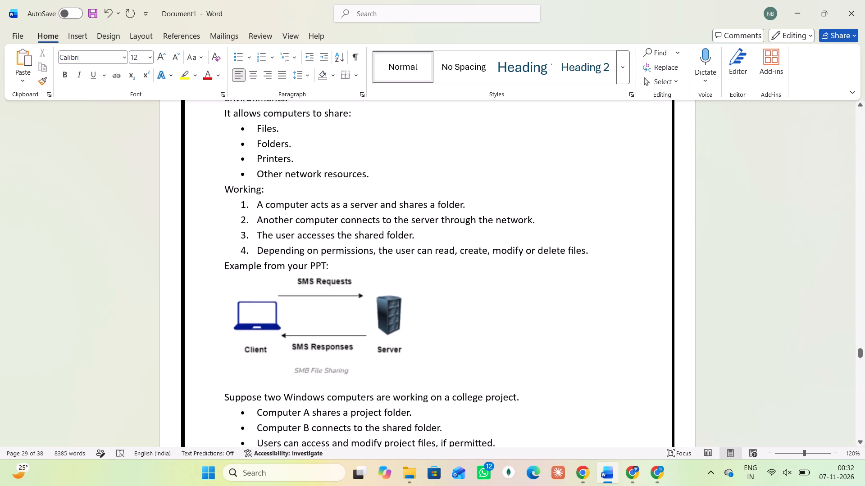
# Delete the two link lines "What Is SMB? Guide to Server Message Blocks - Panda Security" and "pandasecurity.com" in section 4.1.
pyautogui.scroll(-2, 408, 302)
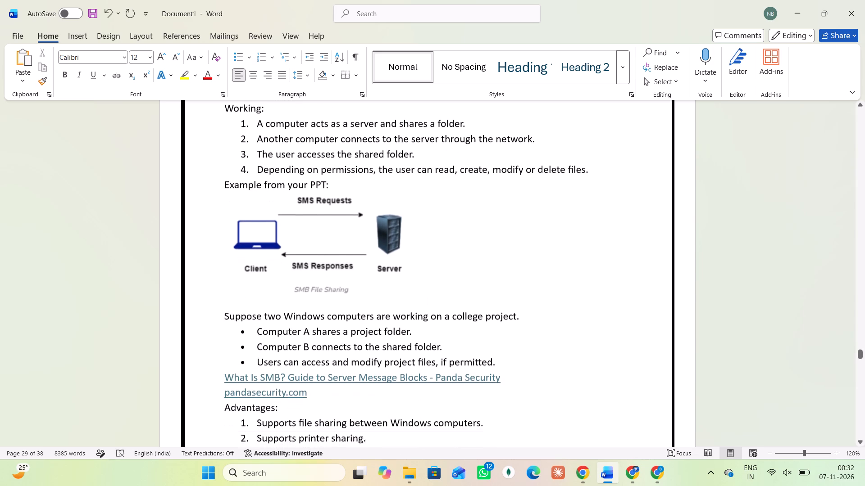
pyautogui.scroll(-2, 408, 302)
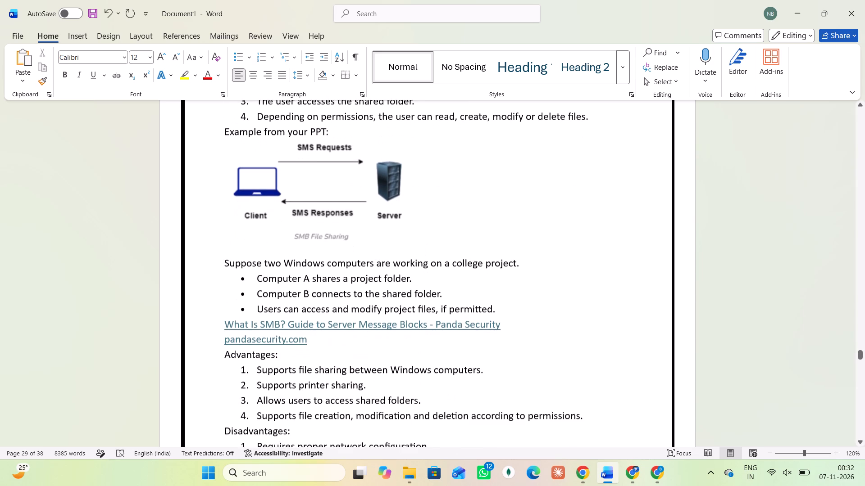
pyautogui.scroll(-1, 408, 302)
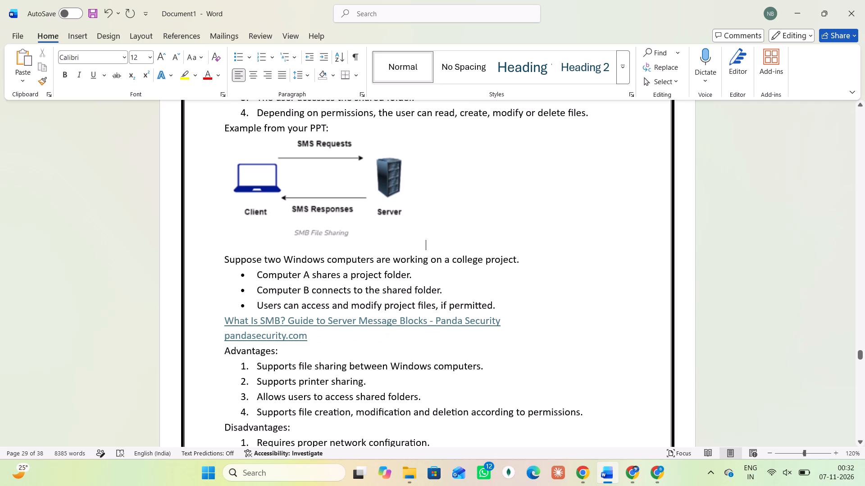
pyautogui.scroll(-1, 408, 302)
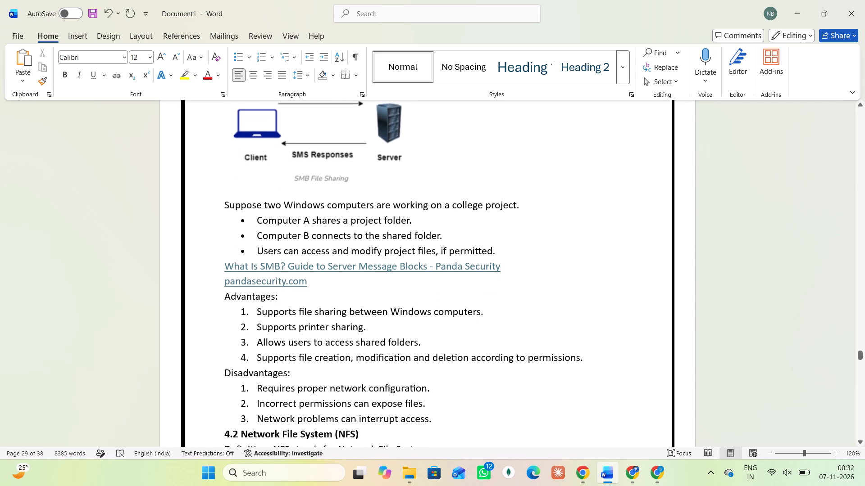
pyautogui.moveTo(316, 288); pyautogui.dragTo(217, 276)
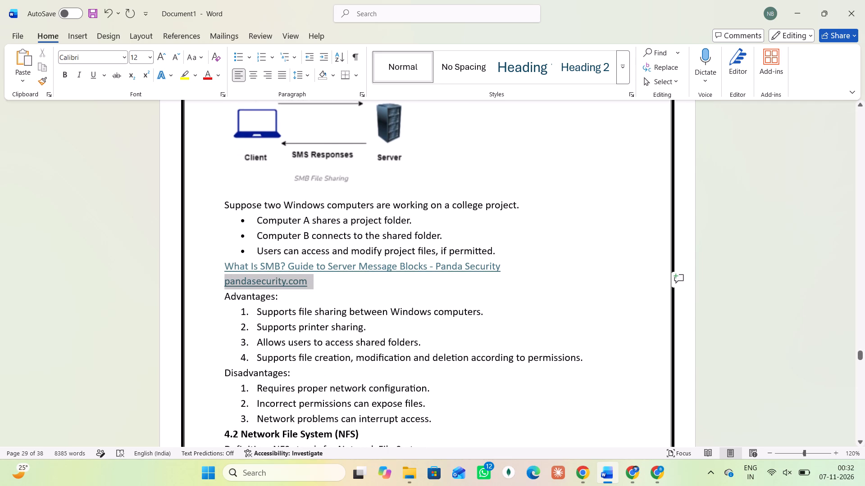
pyautogui.moveTo(217, 276); pyautogui.dragTo(211, 267)
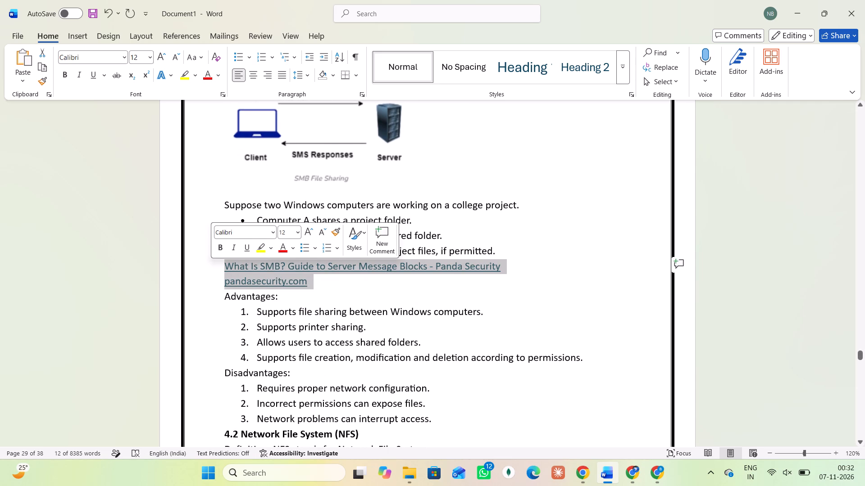
pyautogui.press('BackSpace')
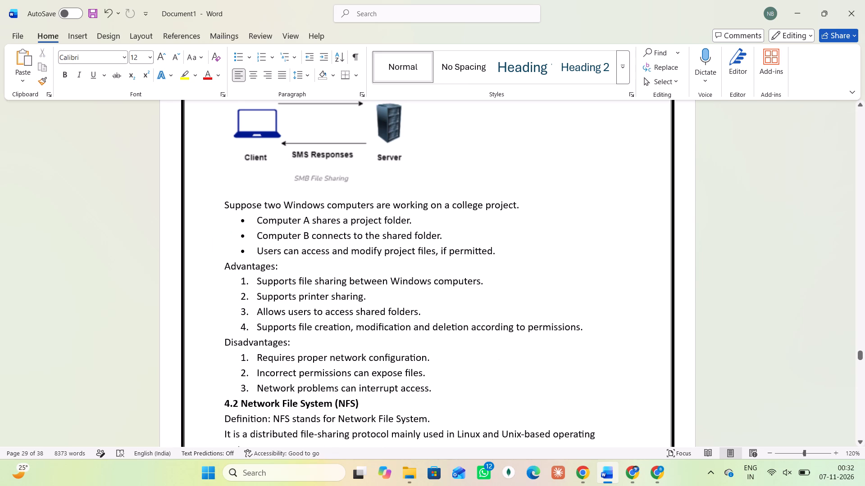
# Switch to 4TH UNIT.pdf in Chrome and capture a snip of the Network File System clients-network-server diagram on page 32.
pyautogui.scroll(-2, 289, 304)
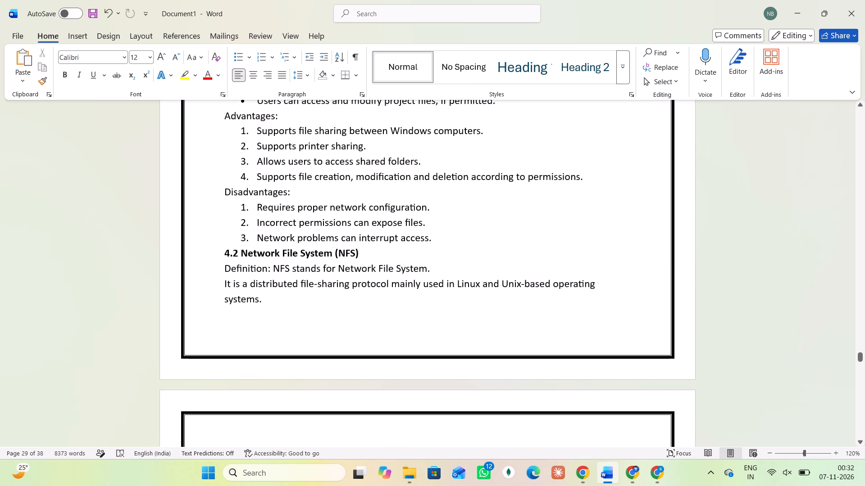
pyautogui.scroll(-1, 289, 304)
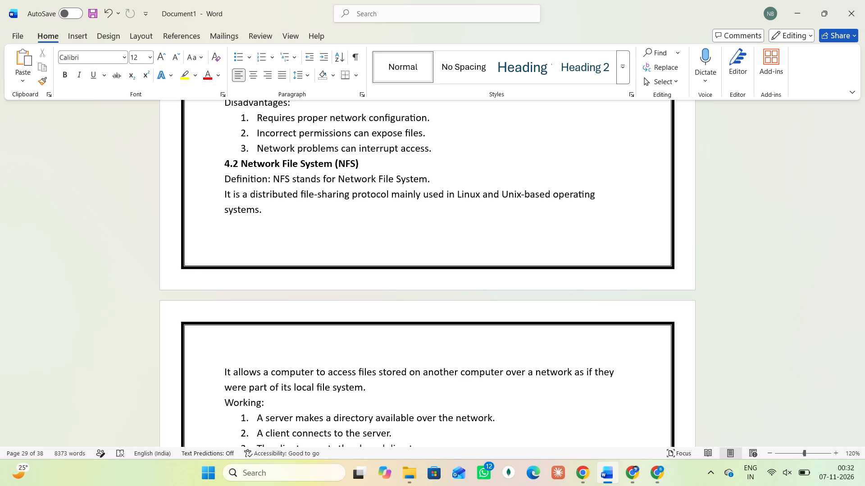
pyautogui.scroll(-1, 289, 304)
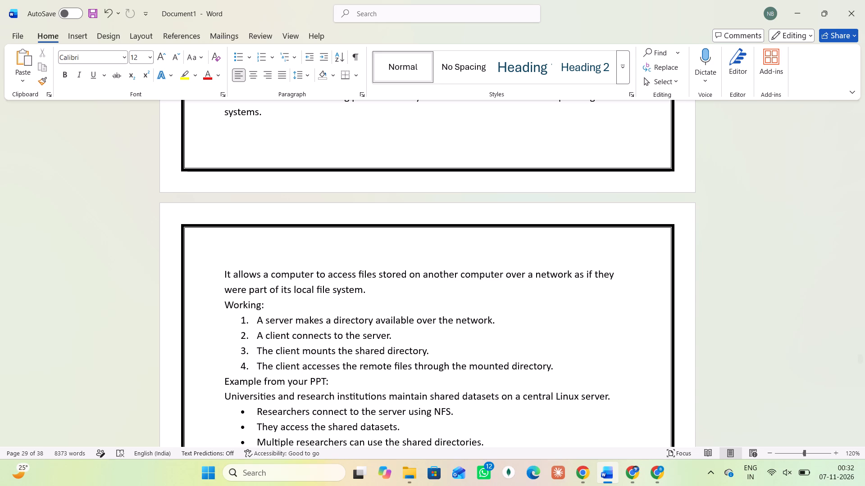
pyautogui.hotkey('alt', 'Tab')
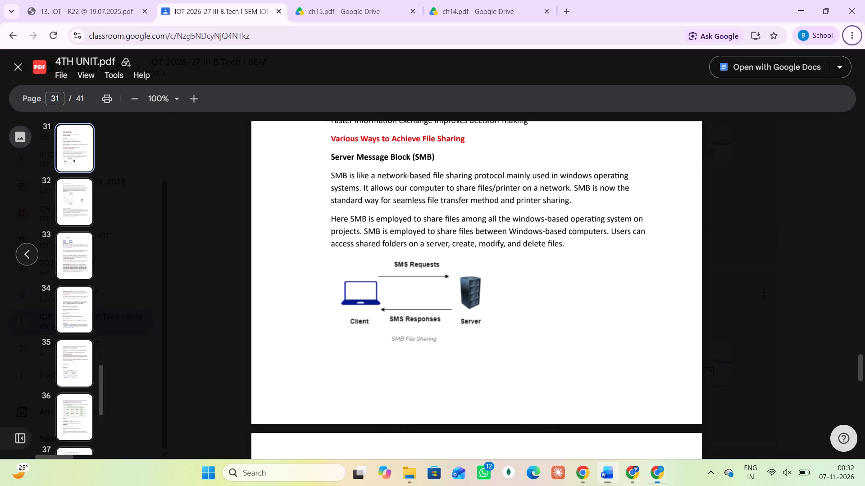
pyautogui.scroll(-4, 390, 327)
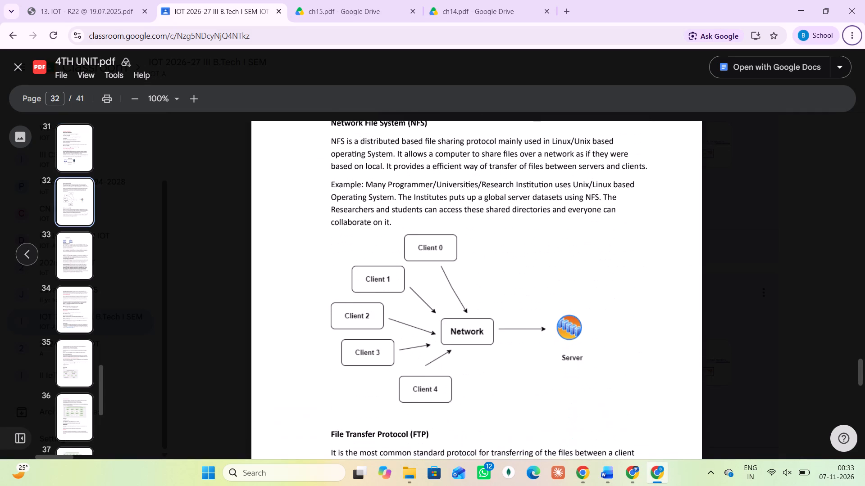
pyautogui.scroll(-1, 390, 327)
pyautogui.press('shift+super+s')
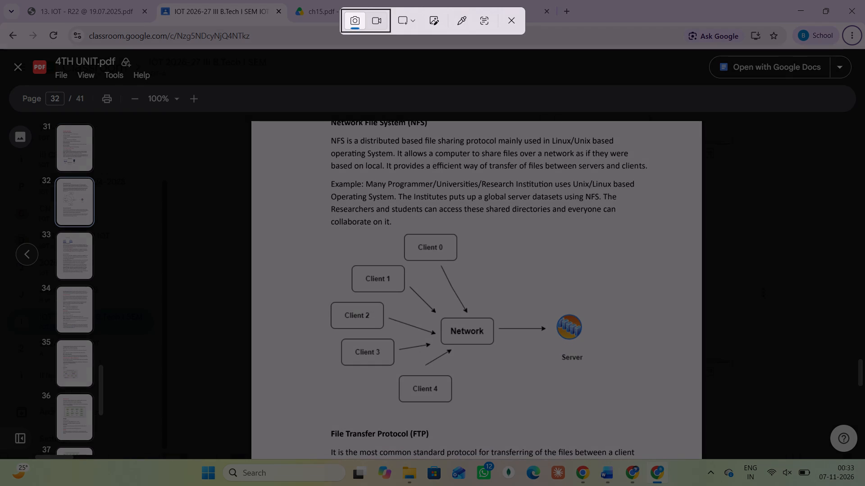
pyautogui.moveTo(325, 230); pyautogui.dragTo(613, 422)
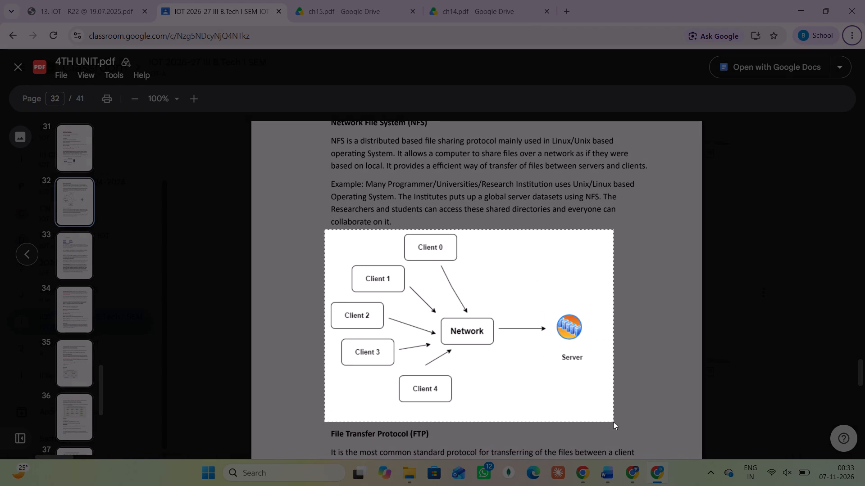
pyautogui.moveTo(613, 422); pyautogui.dragTo(614, 419)
pyautogui.press('space')
# In the Word document, replace the "NFS Server and client configuration" and "blog.cloudnloud.com" link lines in section 4.2 with the captured NFS diagram.
pyautogui.hotkey('alt', 'Tab')
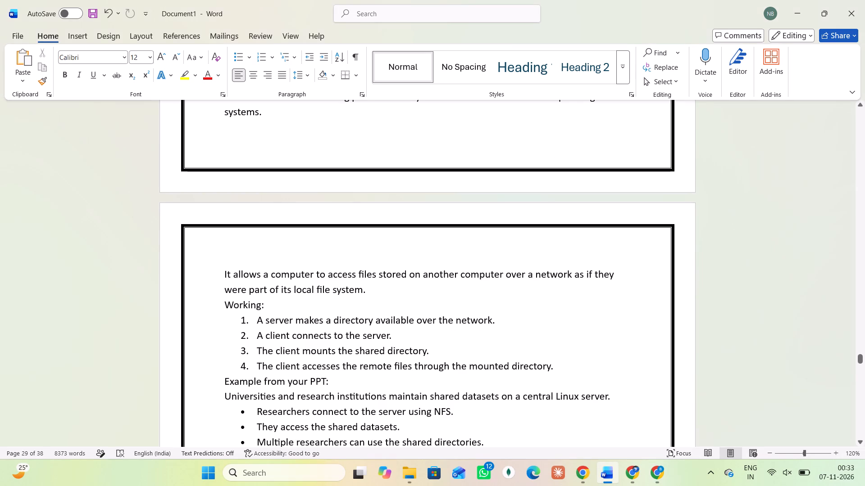
pyautogui.scroll(-1, 520, 408)
pyautogui.moveTo(334, 358); pyautogui.dragTo(317, 357)
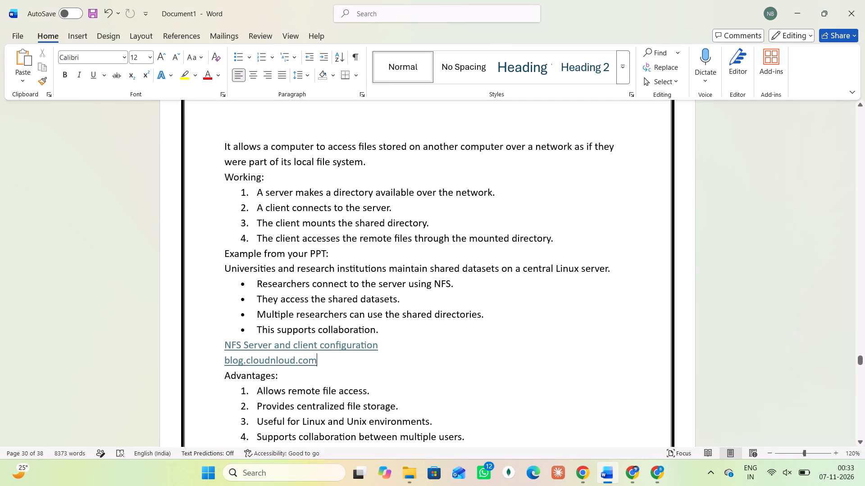
pyautogui.moveTo(317, 357); pyautogui.dragTo(238, 348)
pyautogui.hotkey('ctrl', 'v')
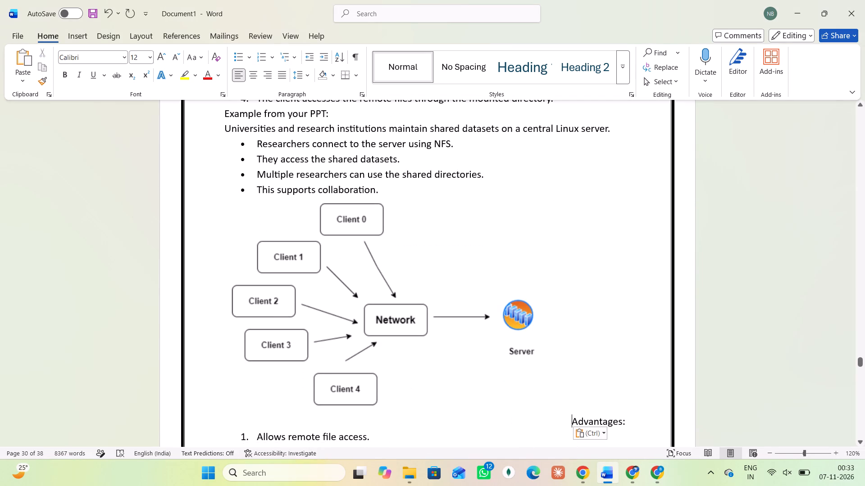
# Review section 4.2, Network File System (NFS), from its definition through the example bullets and the pasted diagram.
pyautogui.scroll(2, 360, 342)
pyautogui.scroll(-1, 360, 342)
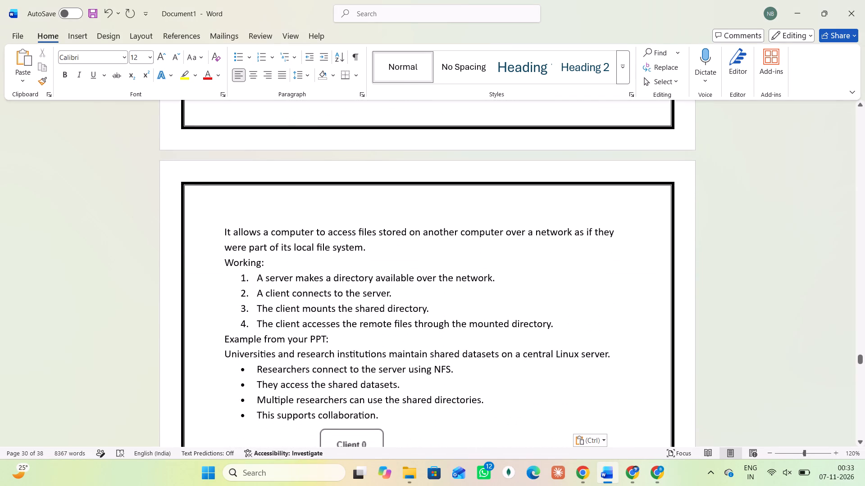
pyautogui.scroll(-1, 360, 342)
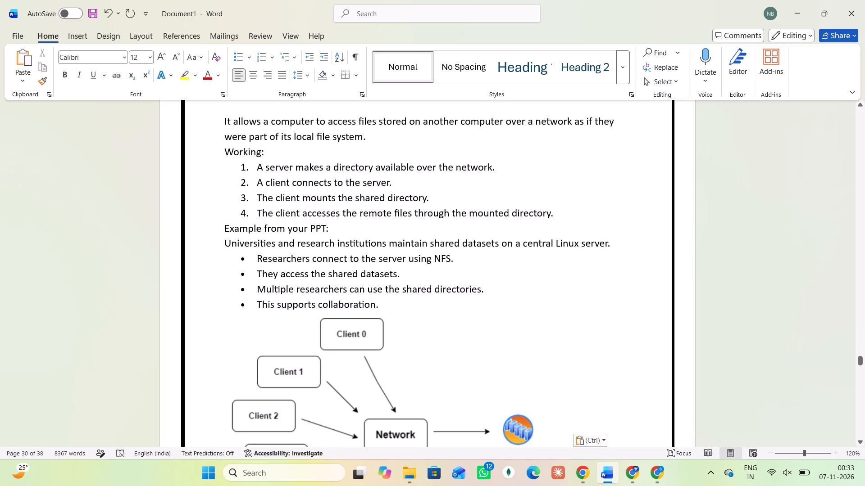
pyautogui.scroll(-1, 360, 342)
pyautogui.scroll(1, 360, 342)
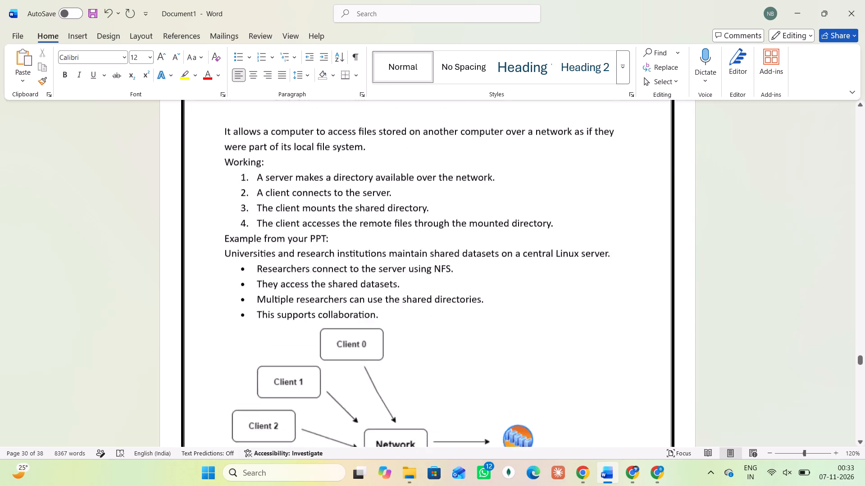
pyautogui.scroll(2, 360, 342)
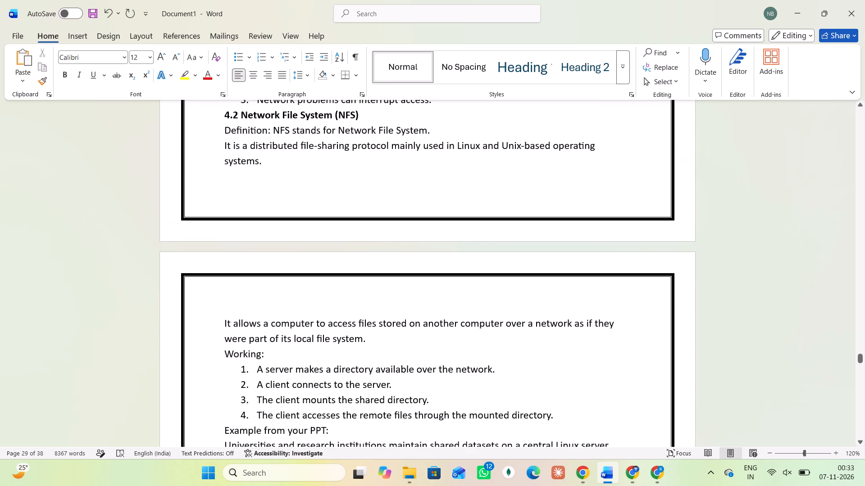
pyautogui.scroll(-1, 360, 342)
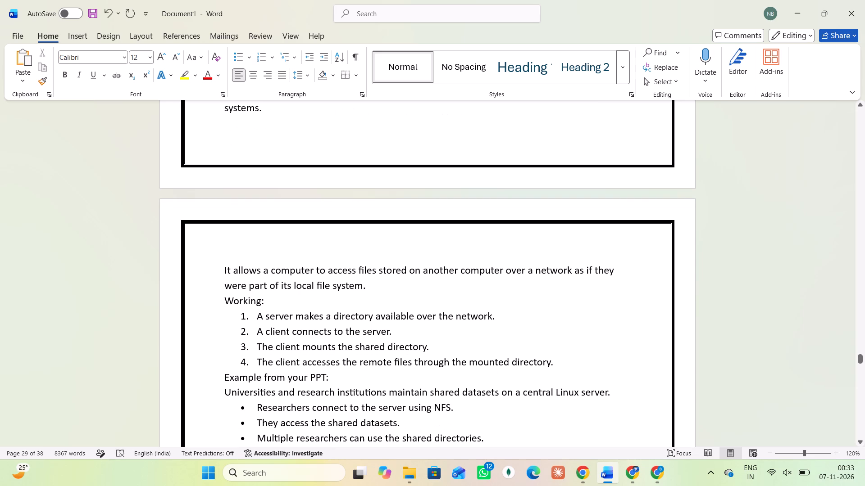
pyautogui.scroll(-1, 360, 342)
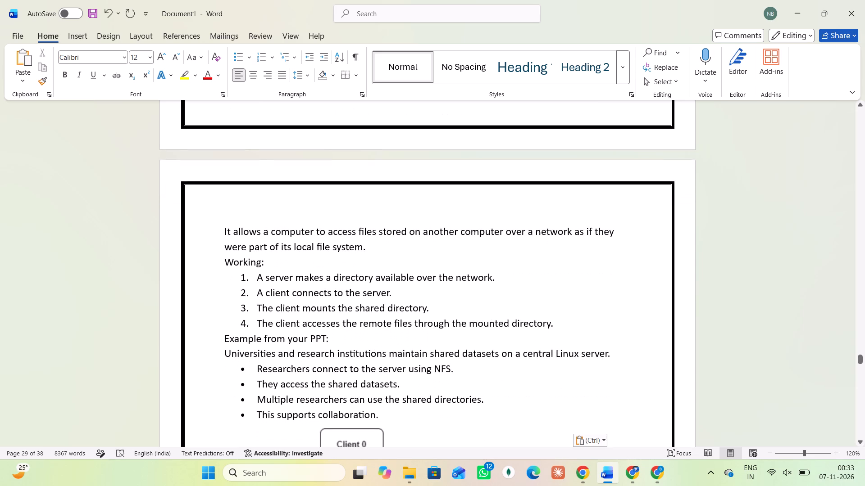
pyautogui.scroll(-1, 360, 342)
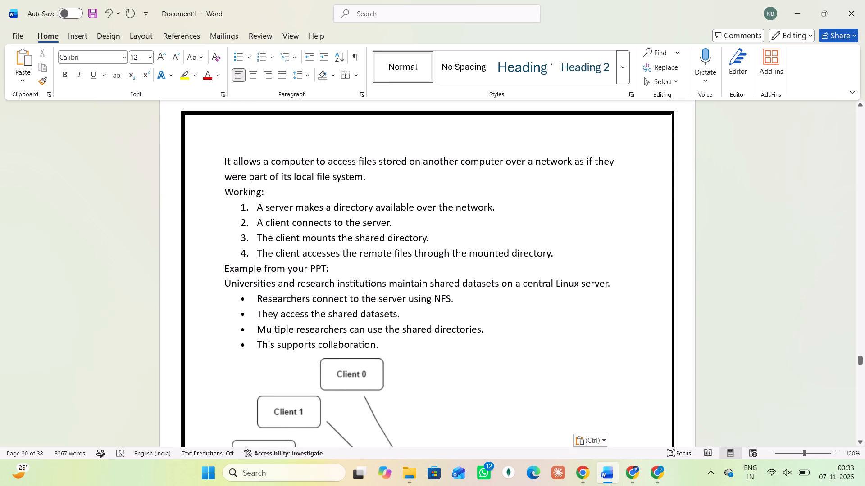
pyautogui.scroll(-2, 360, 342)
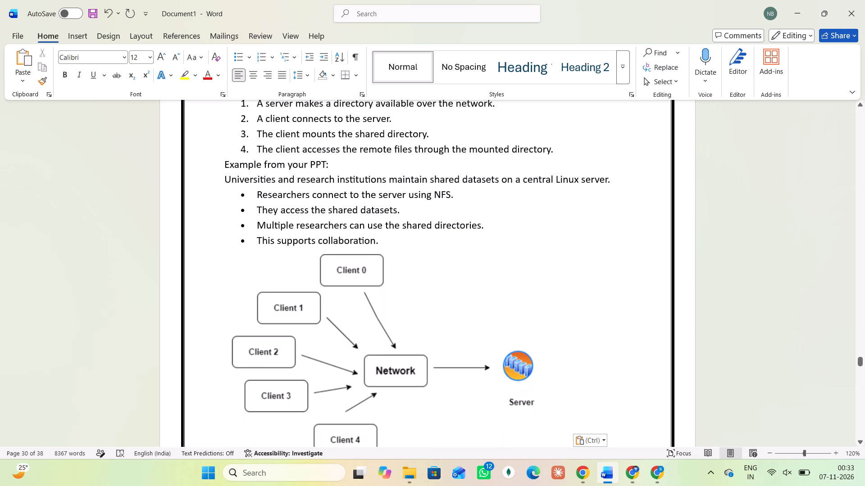
pyautogui.keyDown('alt'); pyautogui.scroll(-1, 360, 342); pyautogui.keyUp('alt')
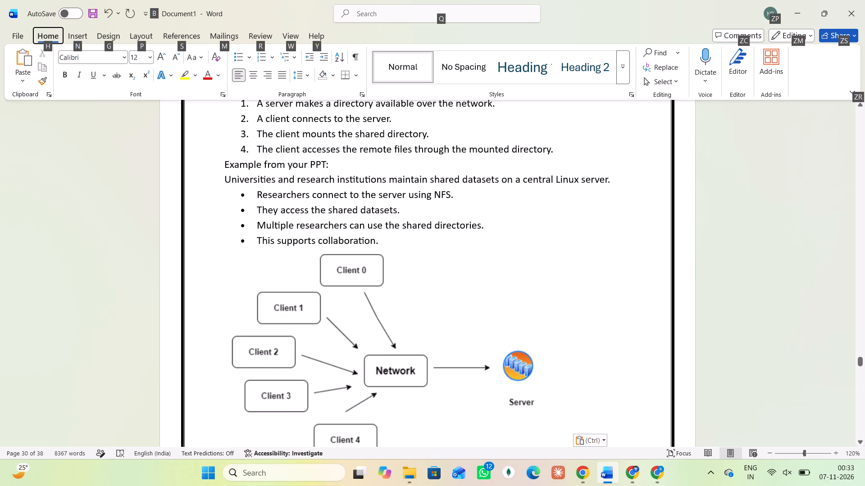
pyautogui.click(412, 232)
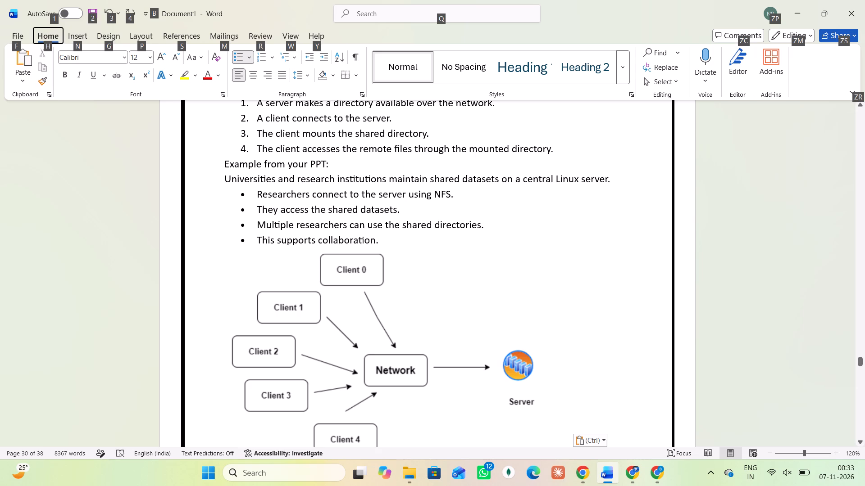
# Shrink the NFS diagram in section 4.2 proportionally to about three quarters of its pasted size.
pyautogui.scroll(-1, 407, 239)
pyautogui.click(373, 222)
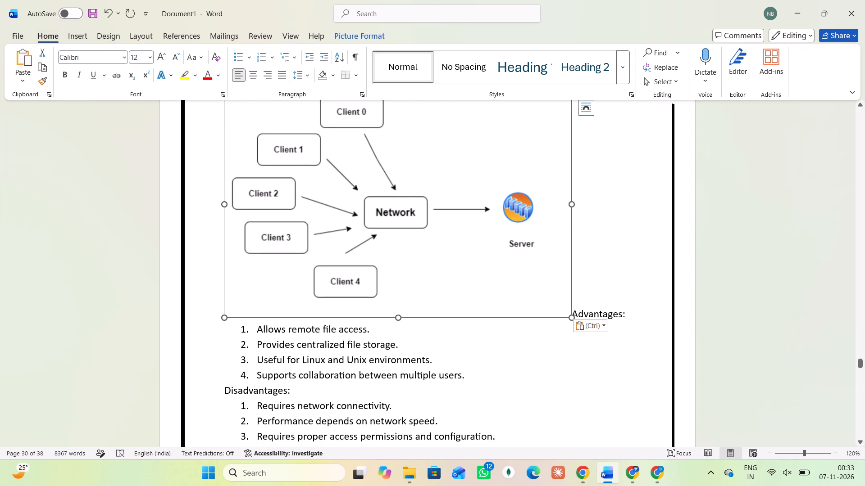
pyautogui.moveTo(572, 316); pyautogui.dragTo(468, 257)
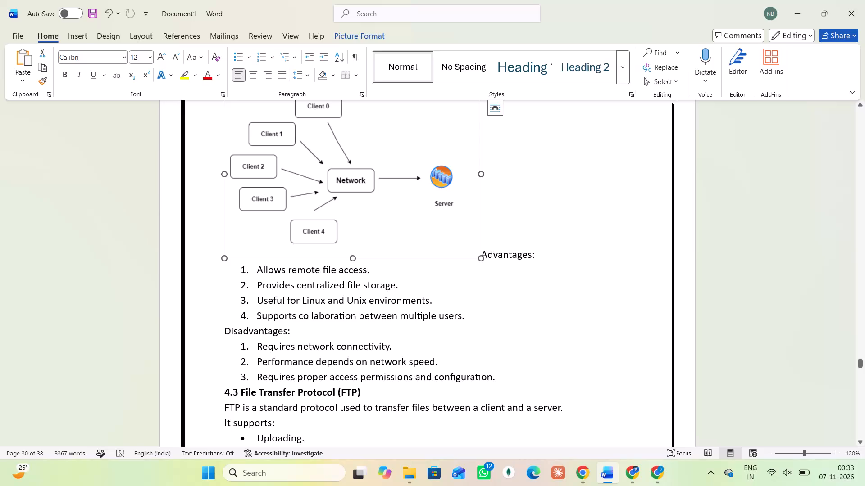
# Switch to 4TH UNIT.pdf in Chrome and capture a snip of the File Transfer Protocol downloading/uploading diagram on page 33.
pyautogui.scroll(-2, 431, 294)
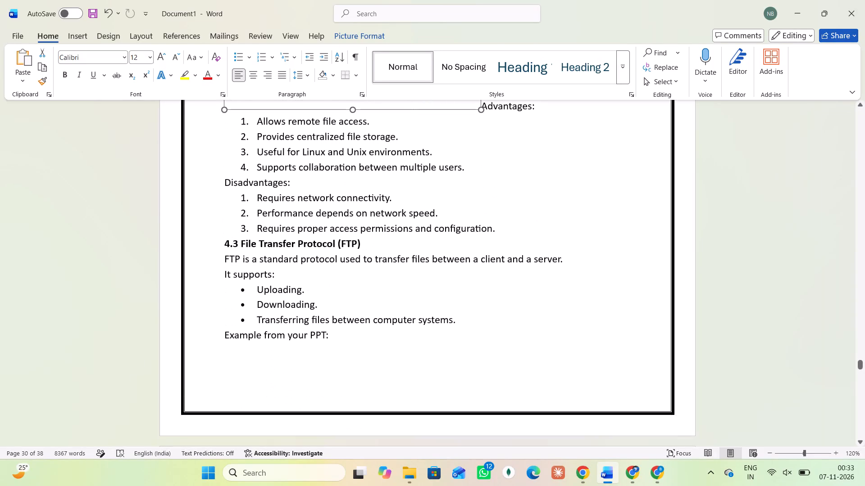
pyautogui.scroll(-1, 431, 294)
pyautogui.hotkey('alt', 'Tab')
pyautogui.scroll(-1, 429, 319)
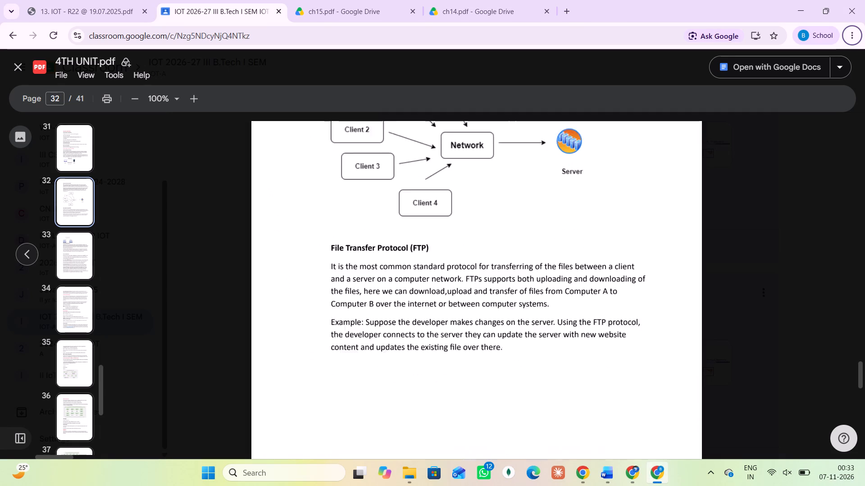
pyautogui.scroll(-4, 429, 319)
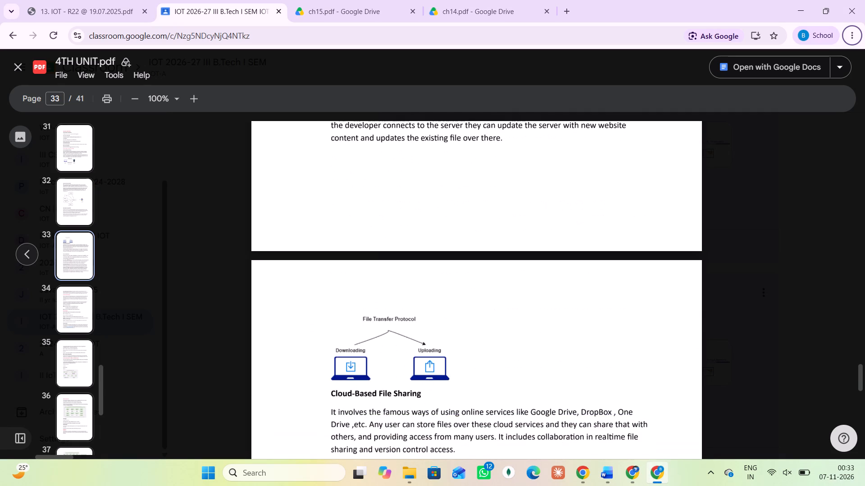
pyautogui.press('s')
pyautogui.press('shift+super+s')
pyautogui.moveTo(302, 298); pyautogui.dragTo(492, 390)
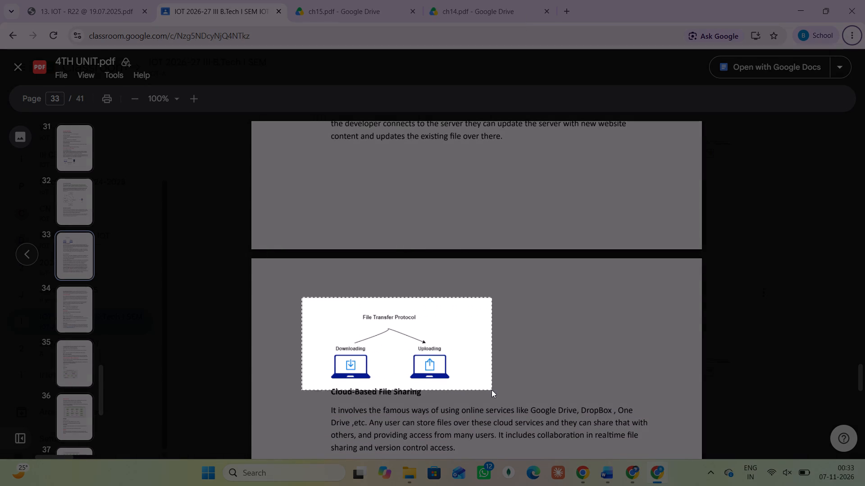
pyautogui.moveTo(492, 390); pyautogui.dragTo(486, 381)
# In the Word document, replace the "What is FTP?" and "filestash.app" link lines in section 4.3 with the captured File Transfer Protocol diagram.
pyautogui.hotkey('alt', 'Tab')
pyautogui.scroll(-1, 357, 355)
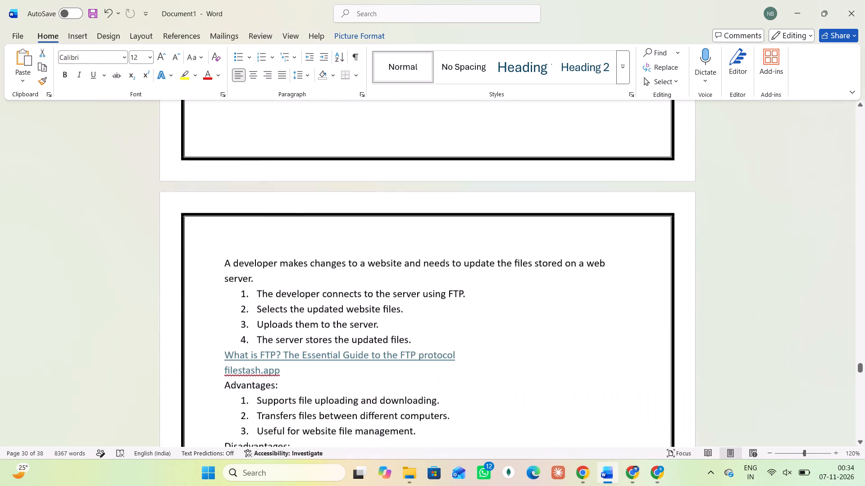
pyautogui.scroll(-1, 357, 355)
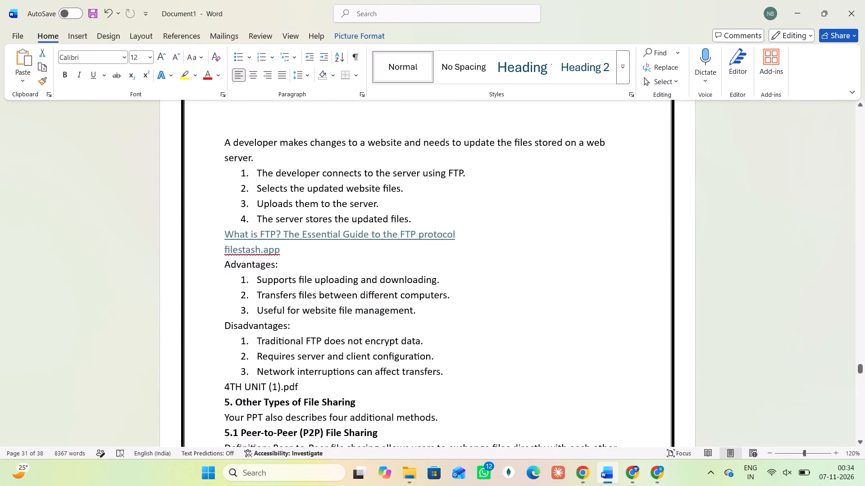
pyautogui.scroll(-2, 346, 348)
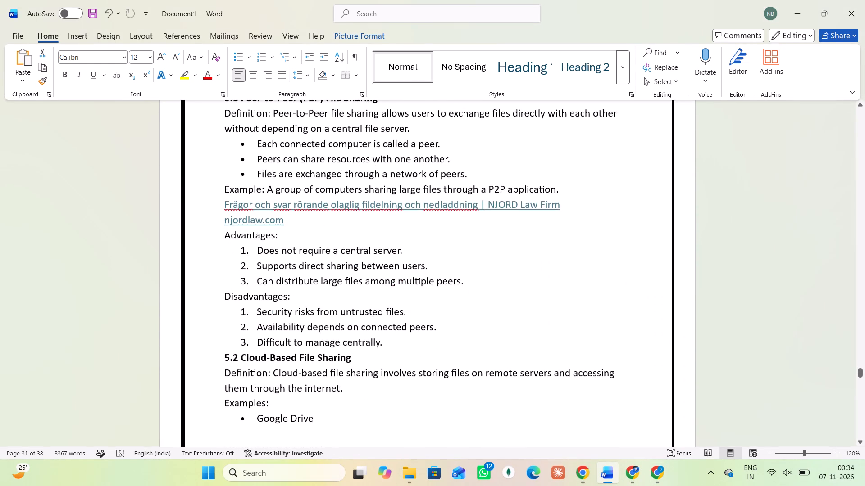
pyautogui.scroll(2, 346, 348)
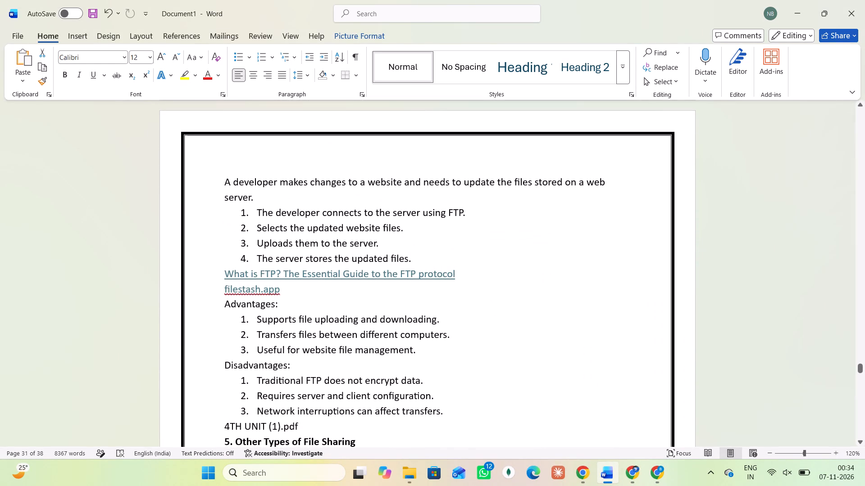
pyautogui.scroll(3, 281, 283)
pyautogui.scroll(-1, 281, 283)
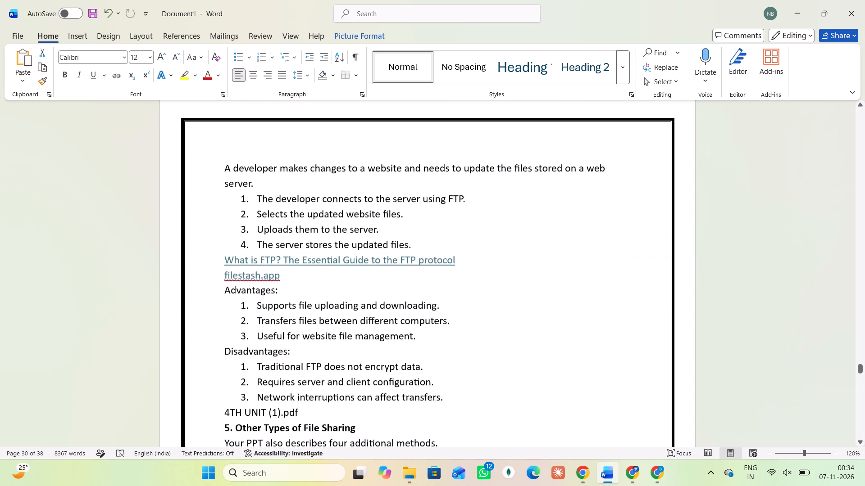
pyautogui.moveTo(284, 270); pyautogui.dragTo(230, 257)
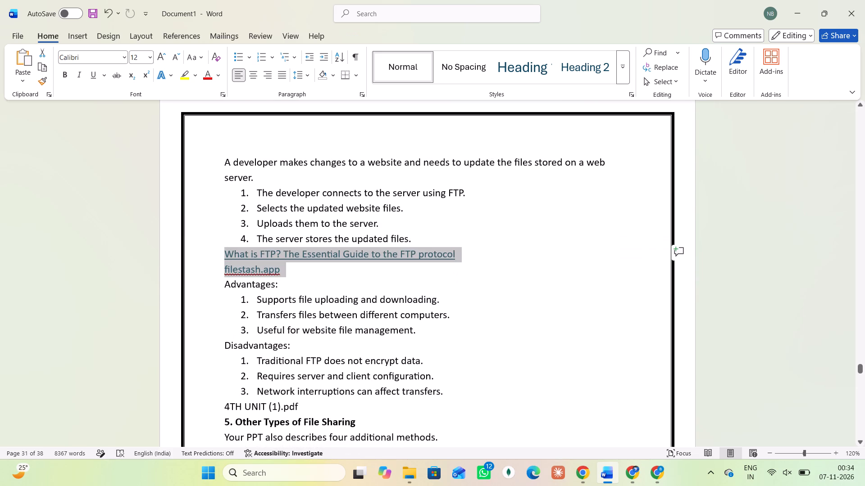
pyautogui.hotkey('ctrl', 'v')
# Delete the stray "4TH UNIT (1).pdf" line above the heading "5. Other Types of File Sharing".
pyautogui.scroll(1, 230, 257)
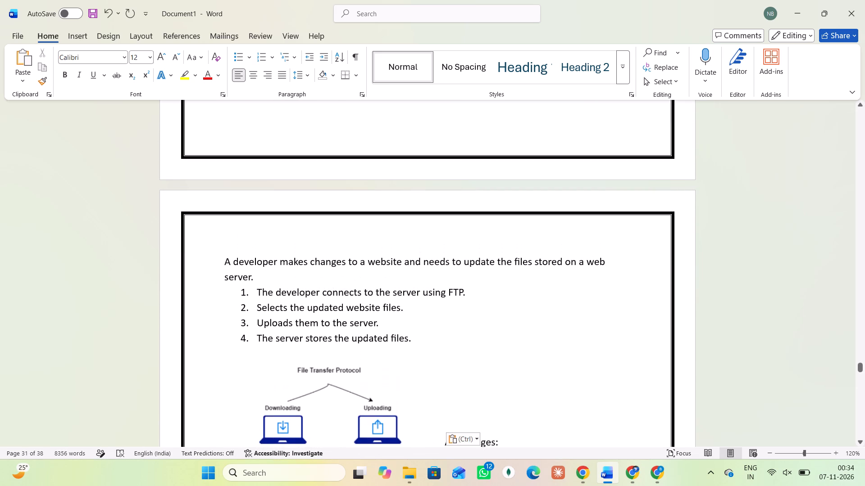
pyautogui.scroll(1, 230, 257)
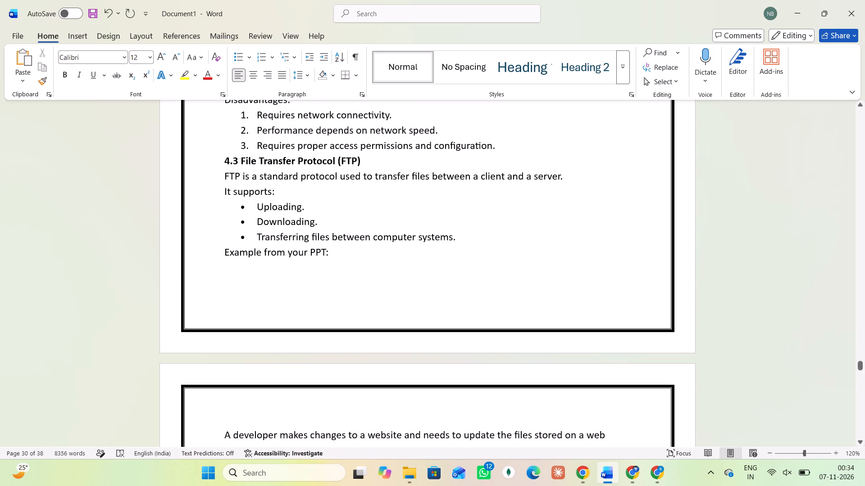
pyautogui.scroll(-2, 230, 257)
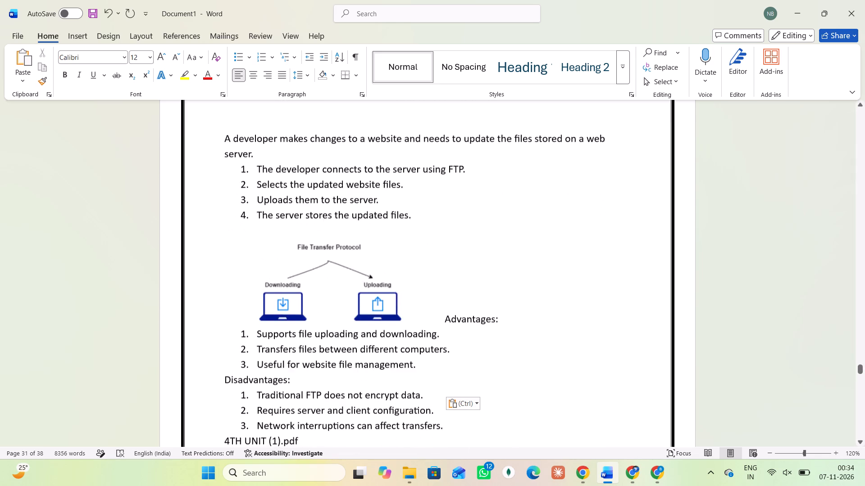
pyautogui.scroll(-2, 230, 257)
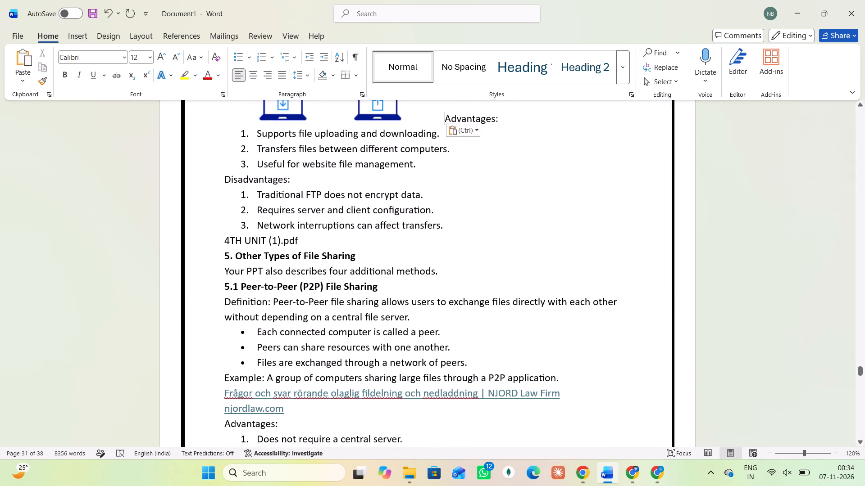
pyautogui.moveTo(305, 239); pyautogui.dragTo(226, 247)
pyautogui.press('BackSpace')
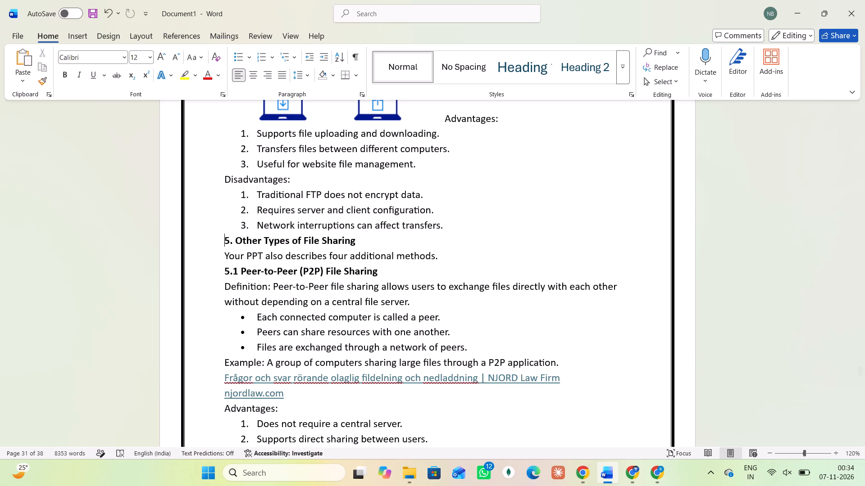
# Delete the Japanese source link and the "info.securesamba.com" line above the Advantages list in section 5.2, Cloud-Based File Sharing.
pyautogui.scroll(-2, 277, 305)
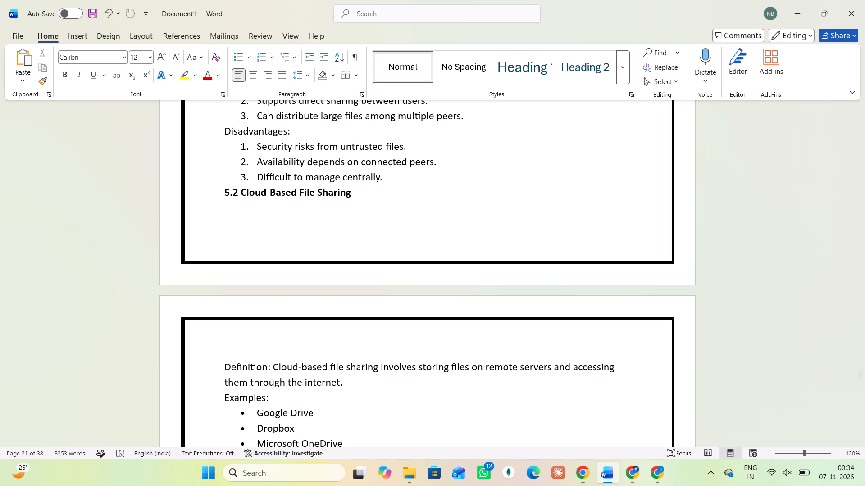
pyautogui.scroll(-1, 277, 305)
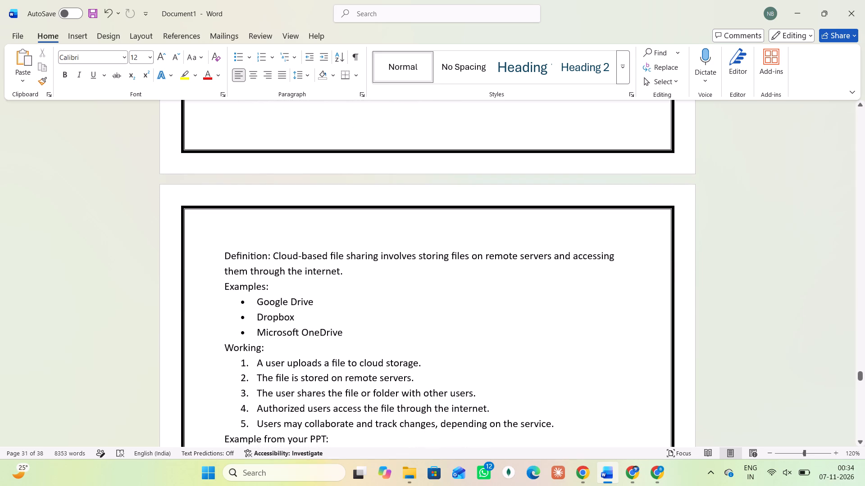
pyautogui.scroll(-2, 277, 305)
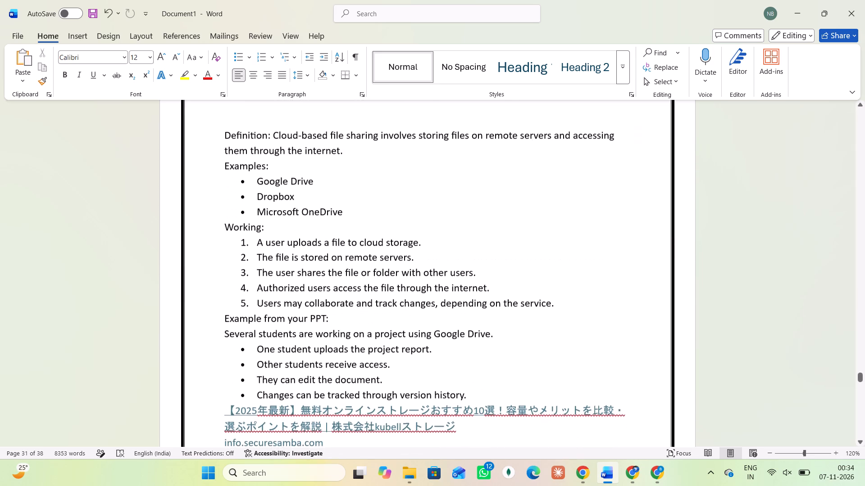
pyautogui.scroll(-2, 277, 305)
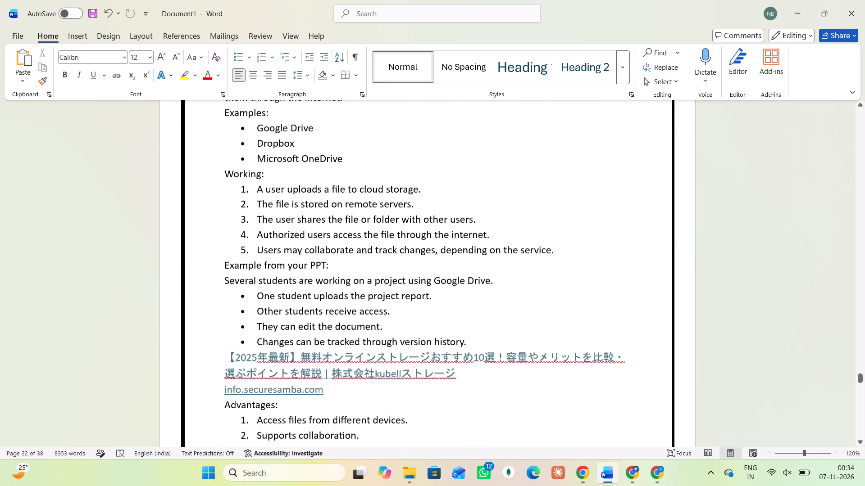
pyautogui.scroll(-2, 277, 305)
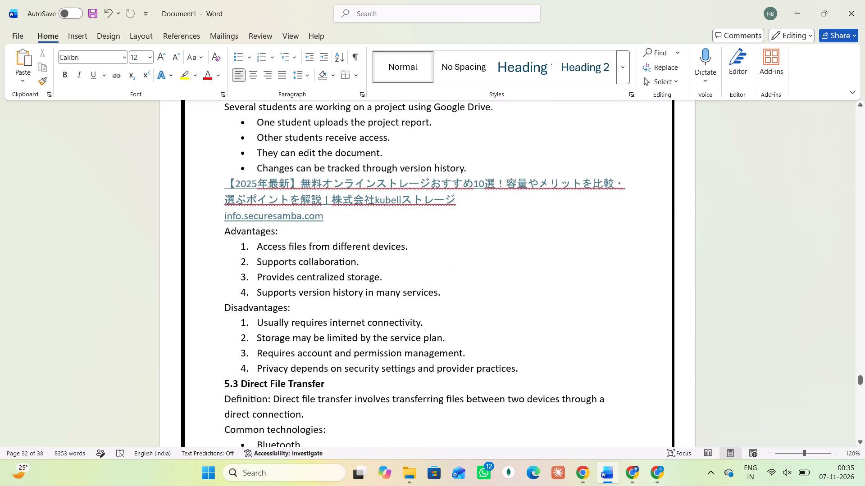
pyautogui.moveTo(336, 215); pyautogui.dragTo(244, 190, button='right')
pyautogui.press('BackSpace')
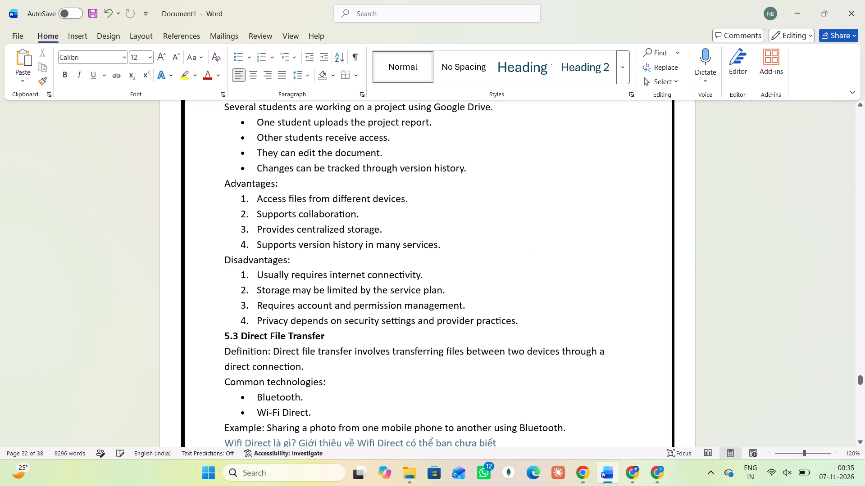
# Delete the Vietnamese "Wifi Direct" source link and the "fptshop.com.vn" line in section 5.3, Direct File Transfer.
pyautogui.scroll(-2, 287, 266)
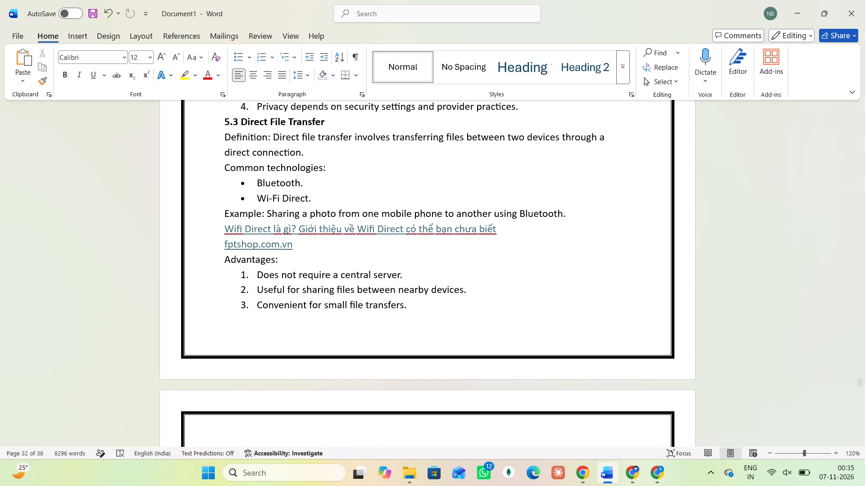
pyautogui.scroll(-2, 287, 266)
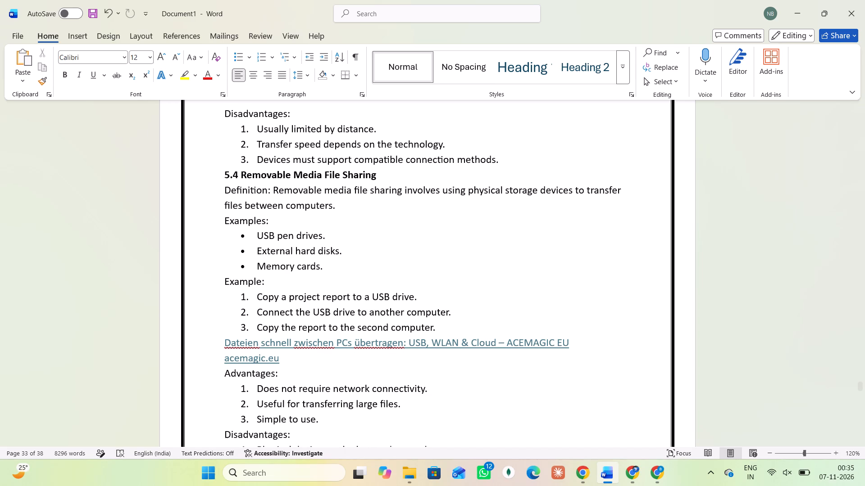
pyautogui.click(287, 266)
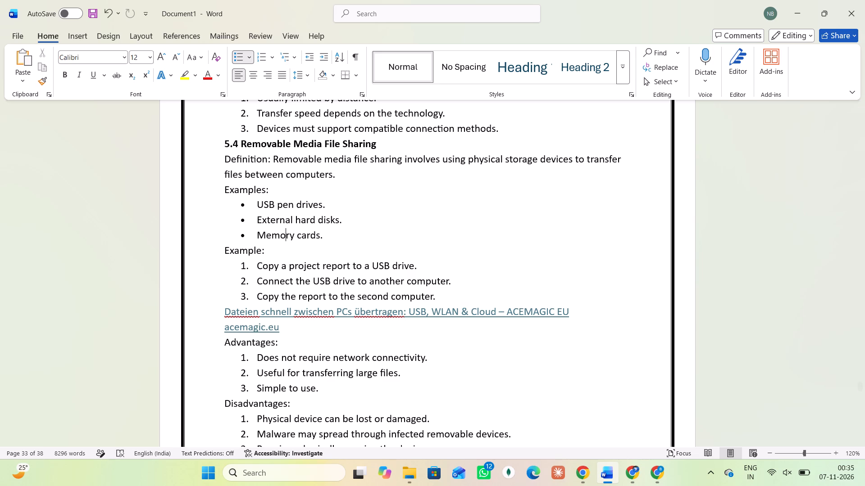
pyautogui.scroll(1, 334, 337)
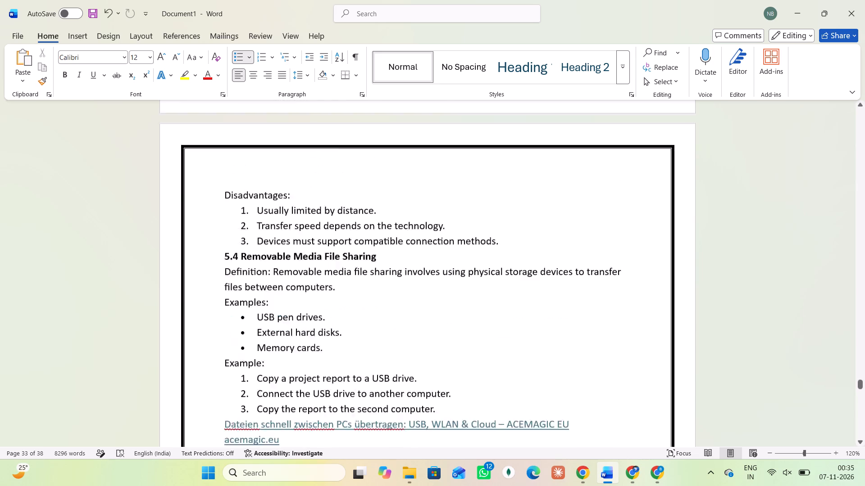
pyautogui.scroll(2, 334, 337)
pyautogui.moveTo(311, 252); pyautogui.dragTo(223, 234)
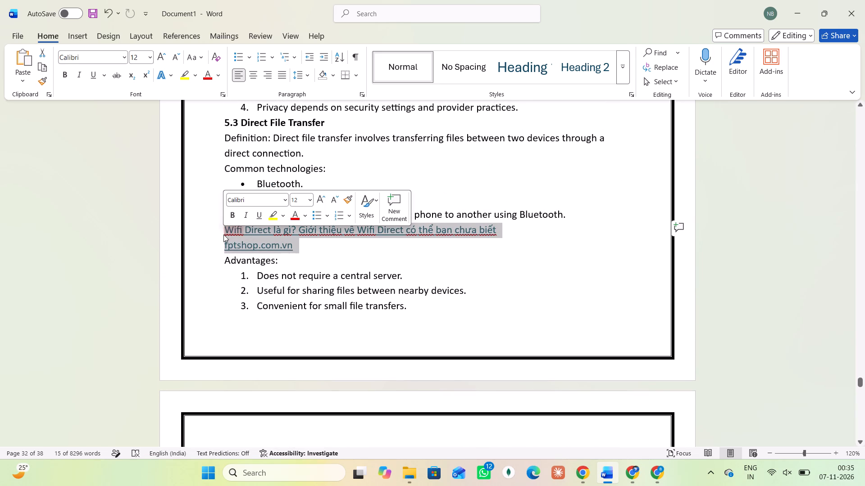
pyautogui.press('BackSpace')
# Review sections 5.1, Peer-to-Peer (P2P) File Sharing, and 5.2, Cloud-Based File Sharing, for remaining stray source links.
pyautogui.scroll(4, 223, 234)
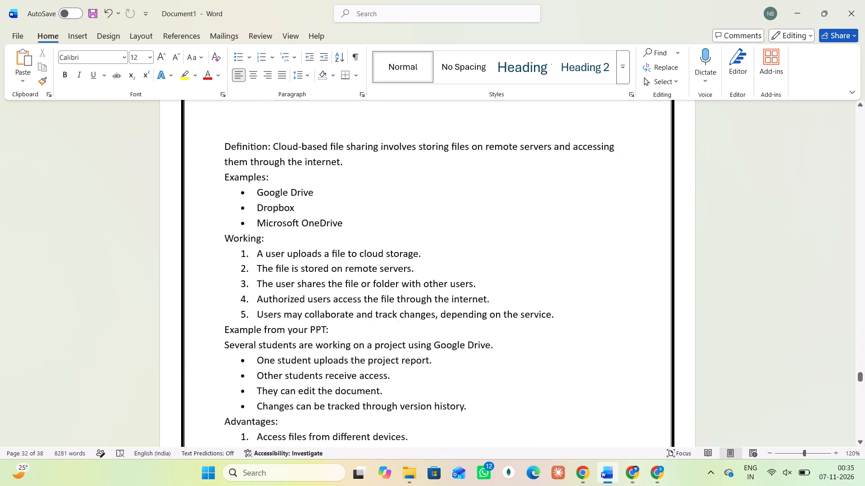
pyautogui.scroll(3, 223, 234)
pyautogui.scroll(-1, 223, 234)
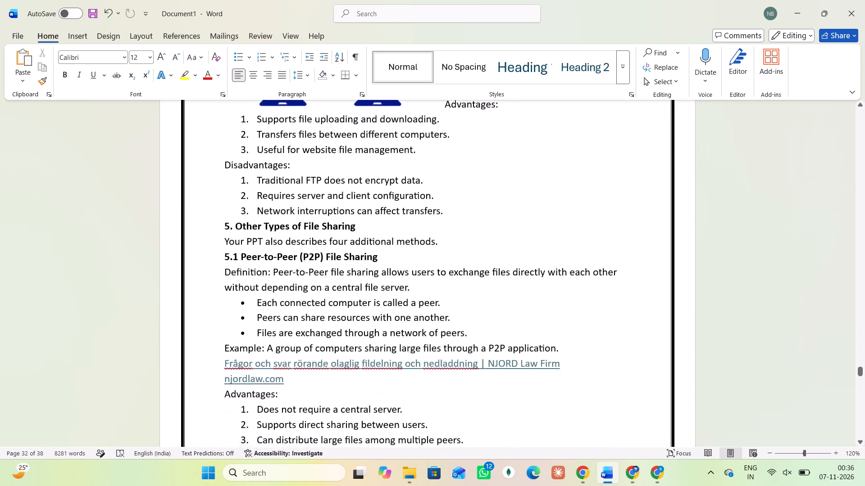
pyautogui.scroll(-1, 223, 234)
pyautogui.rightClick(223, 234)
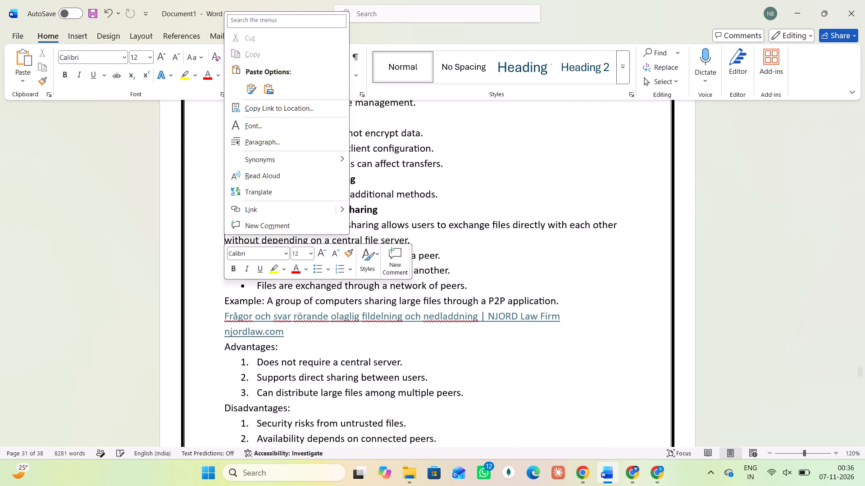
pyautogui.click(309, 332)
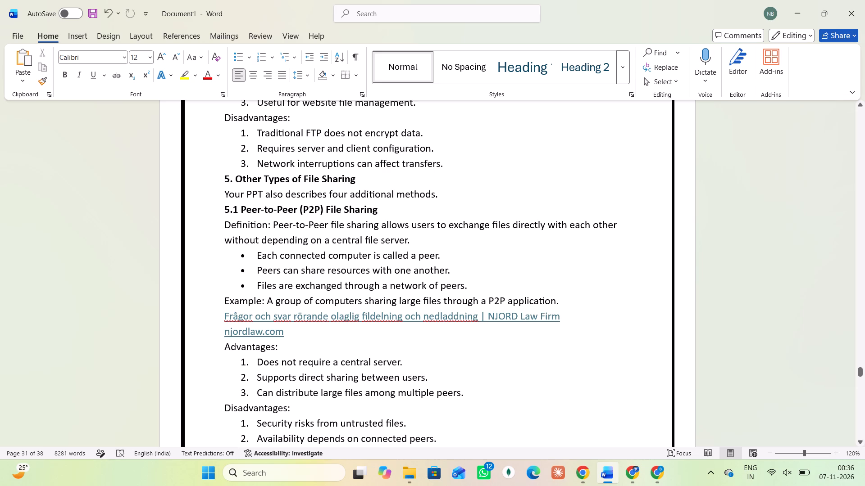
pyautogui.scroll(-3, 309, 332)
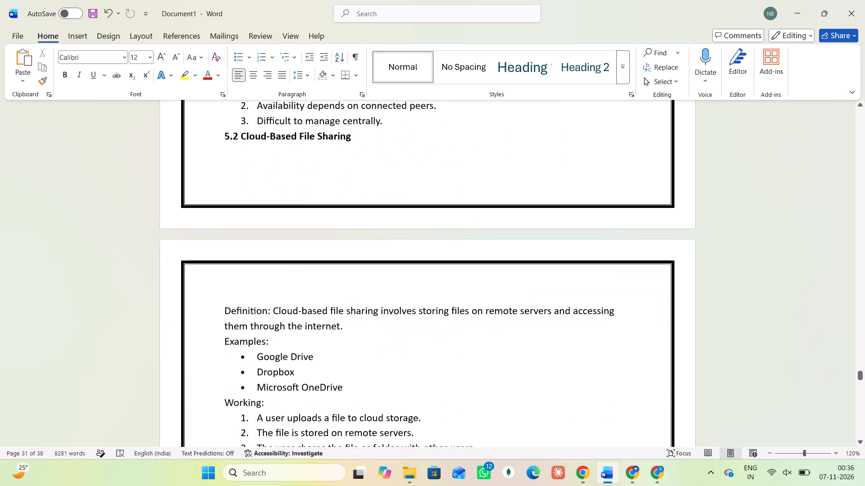
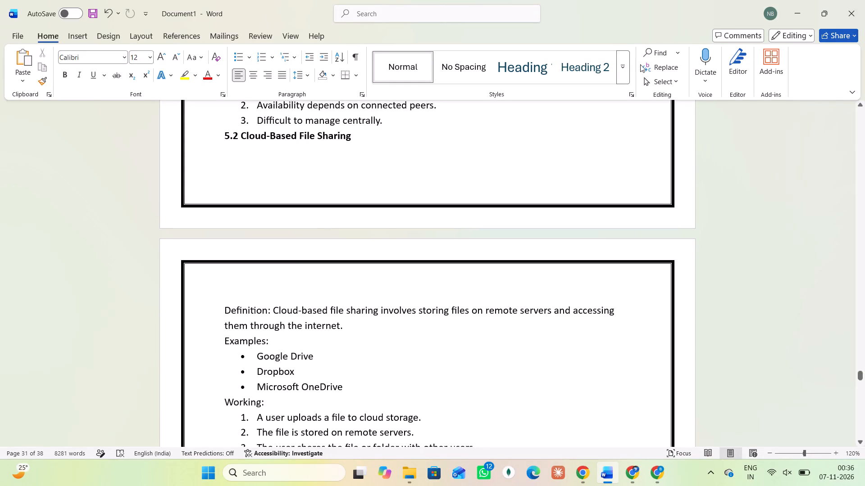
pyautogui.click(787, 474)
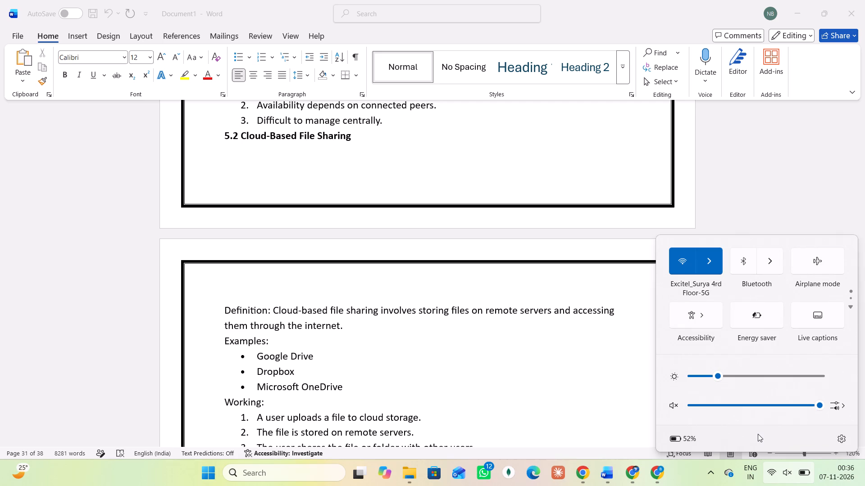
# Delete all of section 6, Comparison of File-Sharing Methods, including its heading, the comparison table and the "Important distinction" paragraph above PART 2: FILE PROTECTION.
pyautogui.scroll(-3, 681, 379)
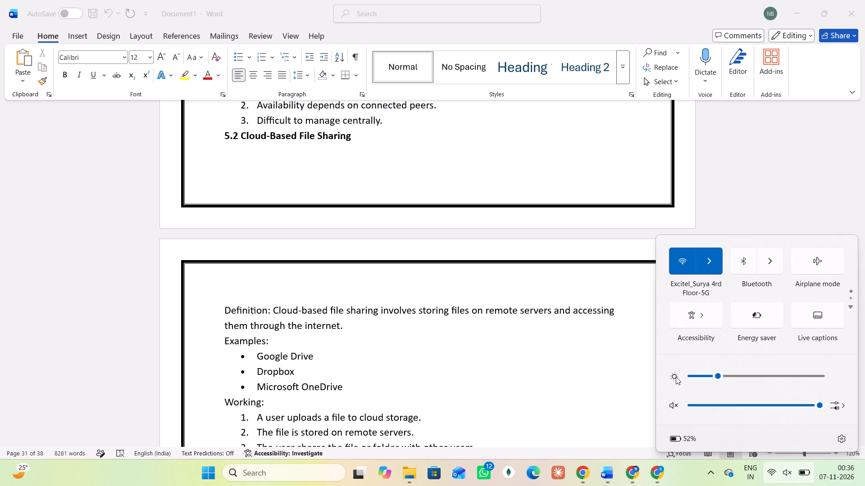
pyautogui.scroll(-4, 550, 400)
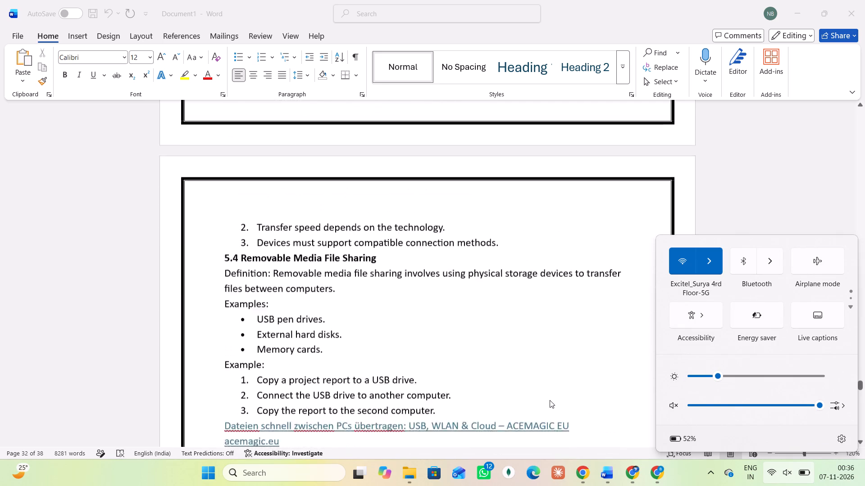
pyautogui.scroll(-4, 550, 400)
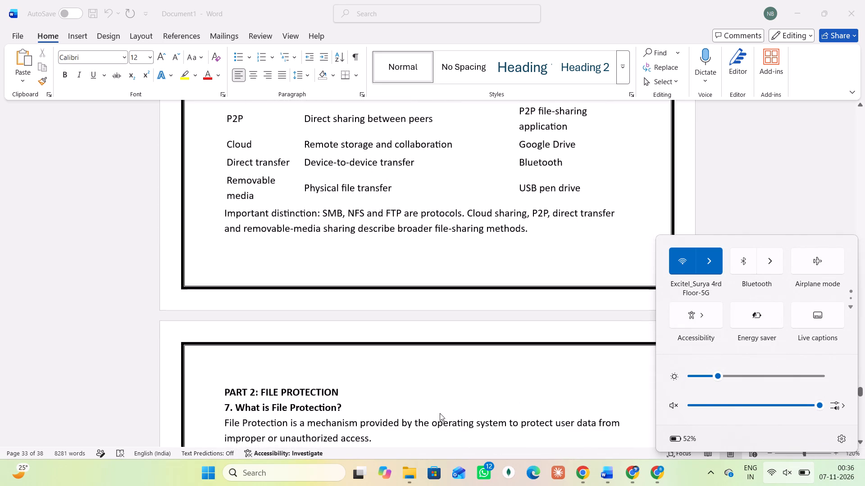
pyautogui.scroll(1, 440, 413)
pyautogui.moveTo(539, 299); pyautogui.dragTo(313, 215)
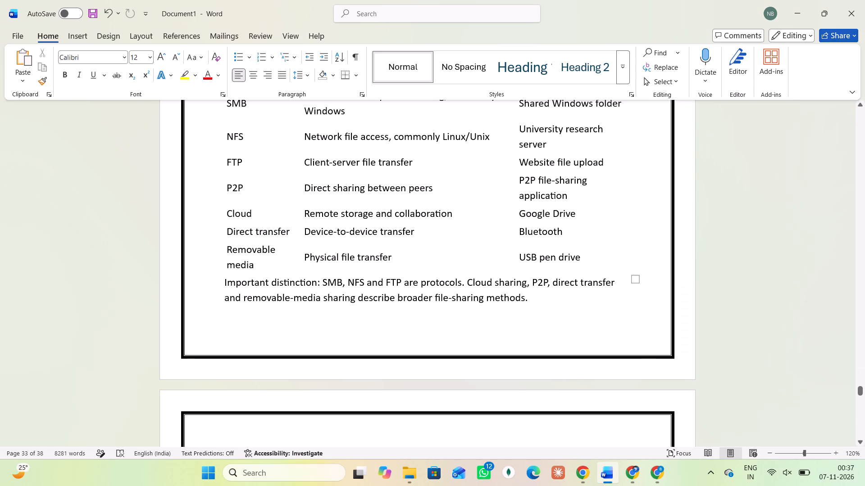
pyautogui.moveTo(313, 215); pyautogui.dragTo(252, 207)
pyautogui.moveTo(528, 306); pyautogui.dragTo(281, 194)
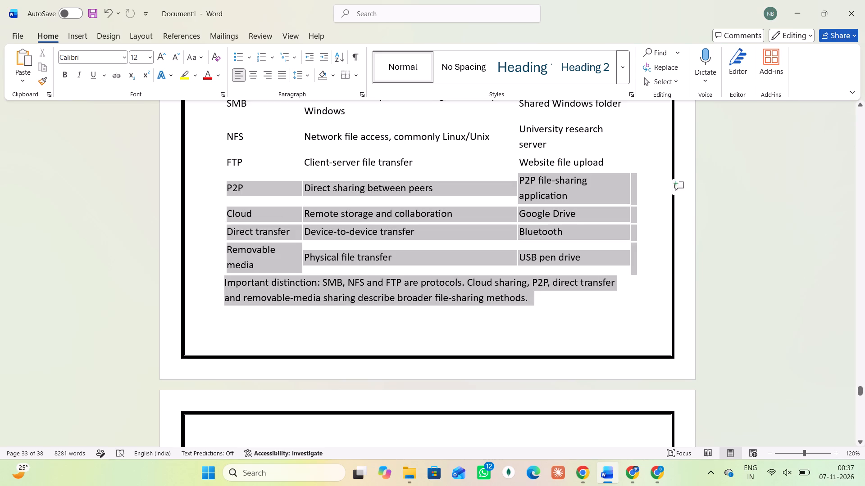
pyautogui.moveTo(281, 194); pyautogui.dragTo(246, 152)
pyautogui.press('BackSpace')
pyautogui.scroll(1, 246, 152)
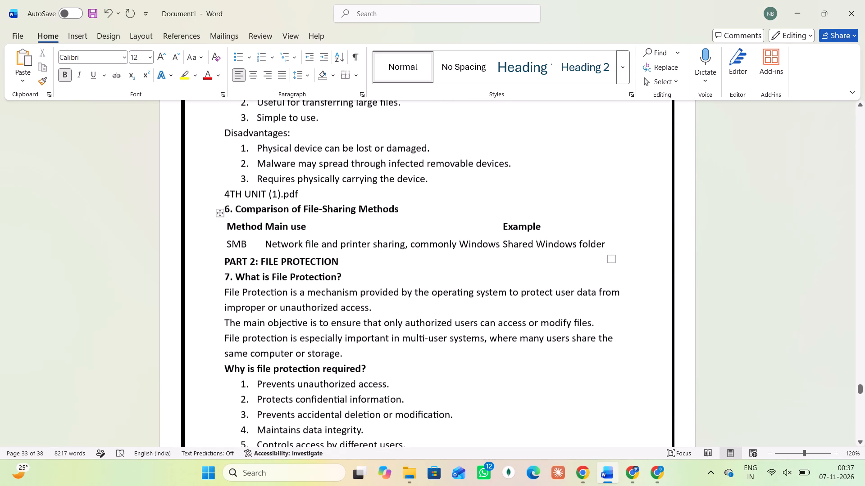
pyautogui.click(221, 213)
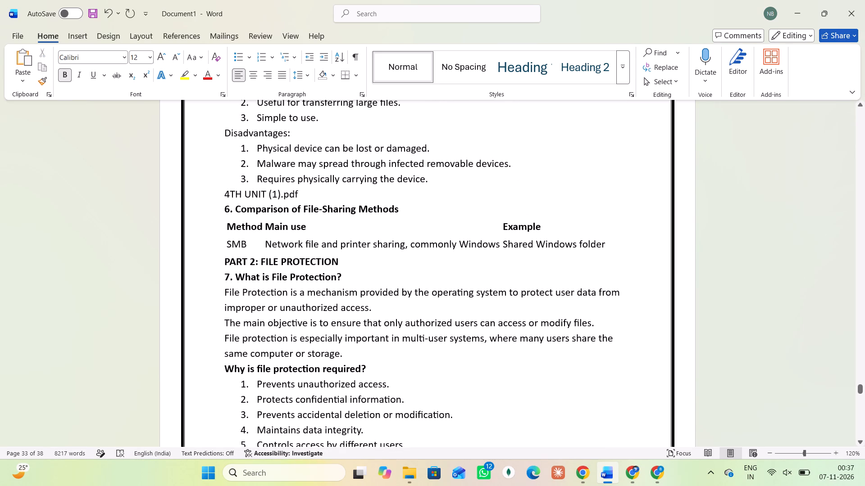
pyautogui.moveTo(225, 210); pyautogui.dragTo(454, 249)
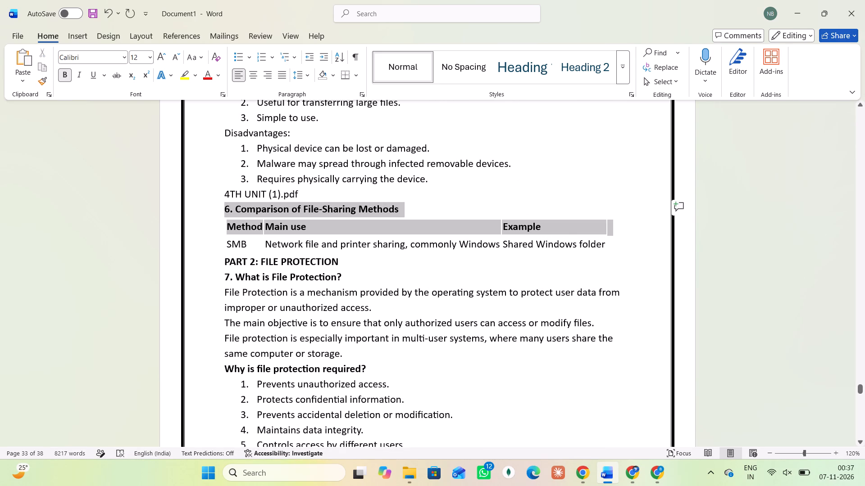
pyautogui.moveTo(454, 249); pyautogui.dragTo(605, 248)
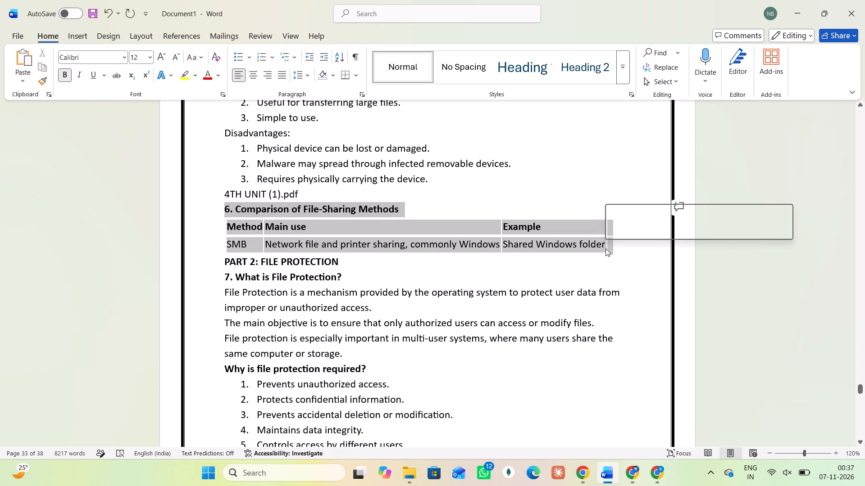
pyautogui.press('BackSpace')
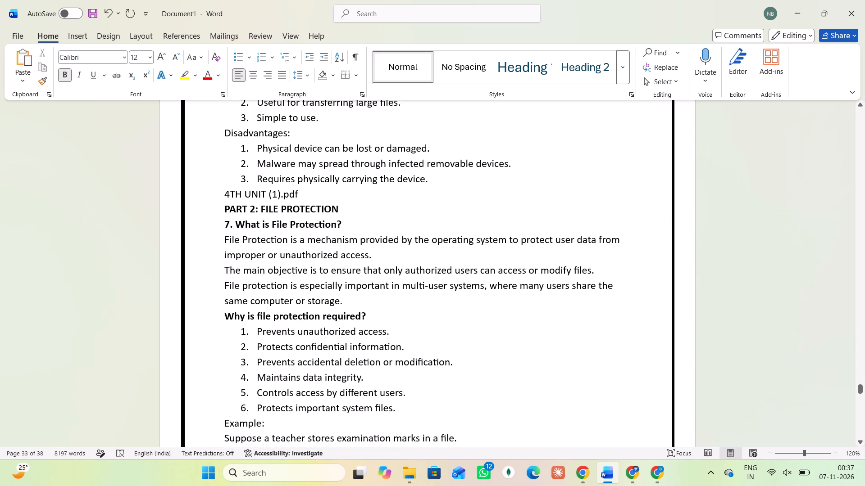
# Delete the stray "4TH UNIT (1).pdf" text above the heading "PART 2: FILE PROTECTION".
pyautogui.moveTo(313, 197); pyautogui.dragTo(221, 200)
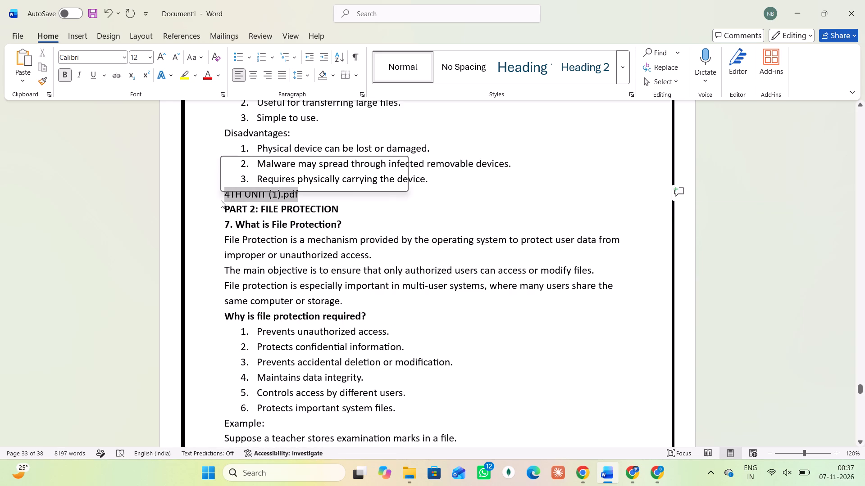
pyautogui.press('BackSpace')
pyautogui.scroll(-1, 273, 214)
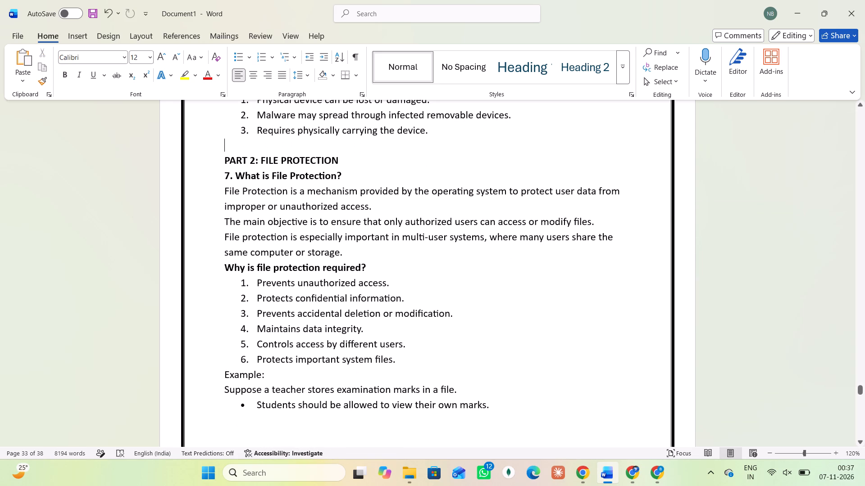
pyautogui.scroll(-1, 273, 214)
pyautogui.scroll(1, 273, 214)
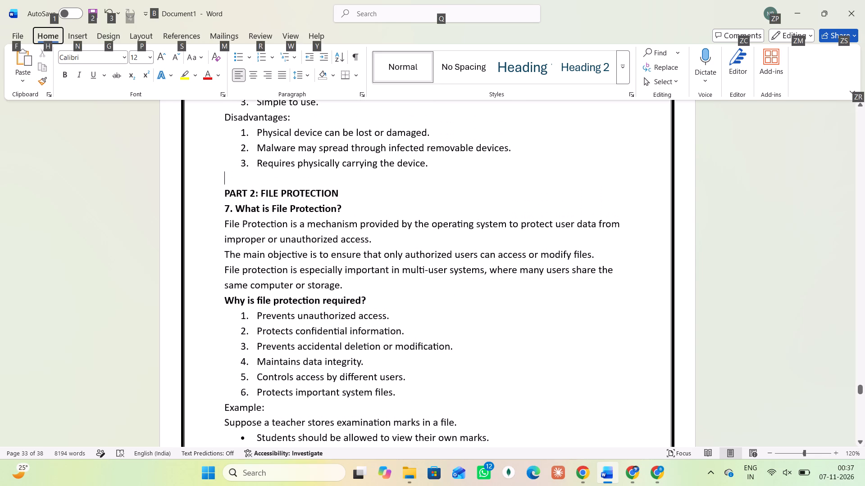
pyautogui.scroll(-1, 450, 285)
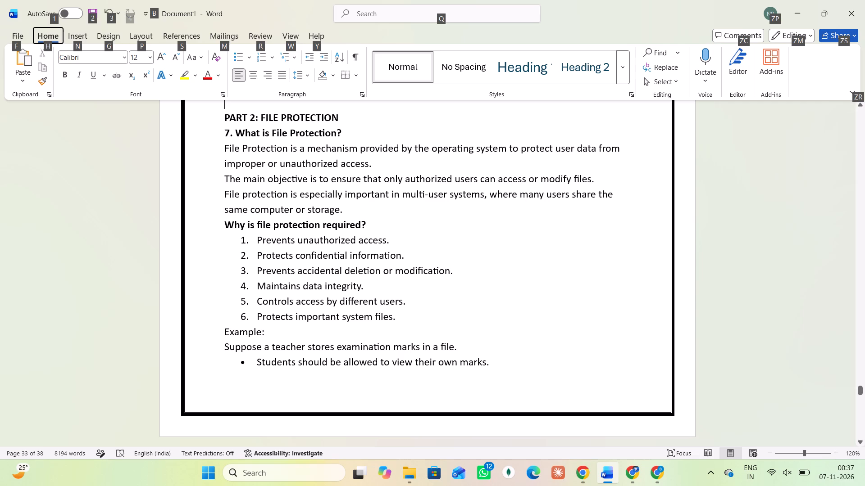
# Switch to the IOT - R22 syllabus PDF in Chrome and capture a screenshot of the UNIT-III to UNIT-V topics on page 6.
pyautogui.click(581, 471)
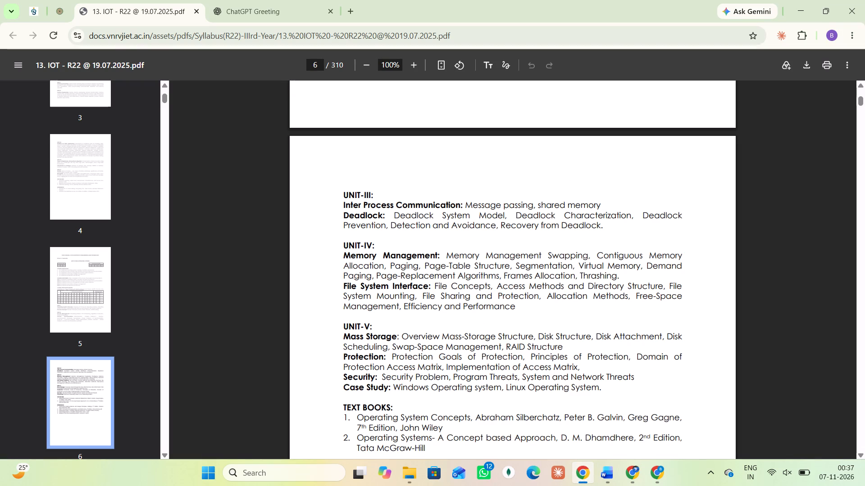
pyautogui.press('shift+super+s')
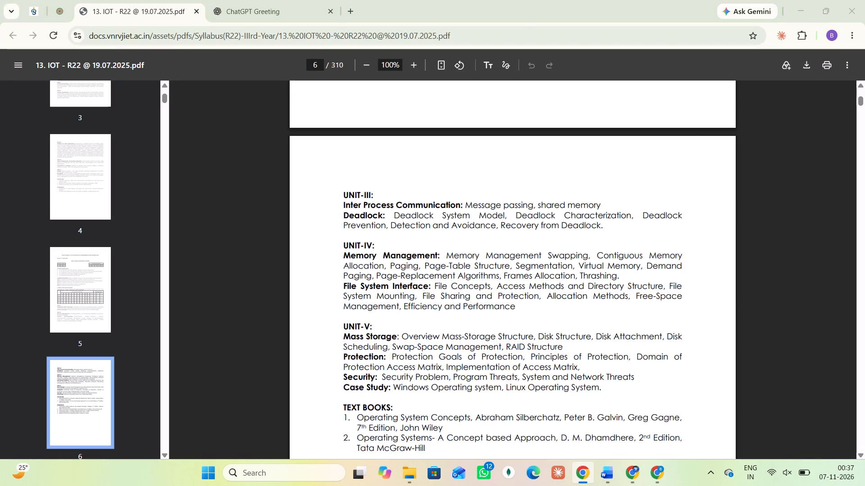
pyautogui.moveTo(329, 182); pyautogui.dragTo(693, 330)
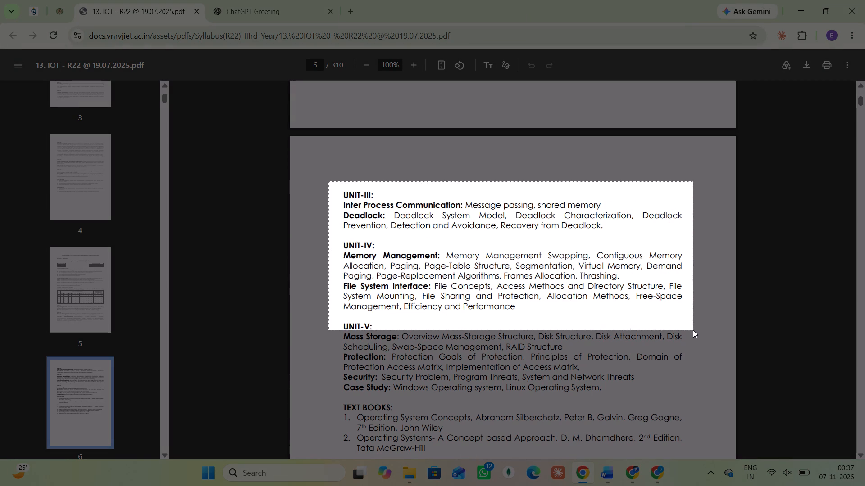
pyautogui.moveTo(693, 330); pyautogui.dragTo(686, 413)
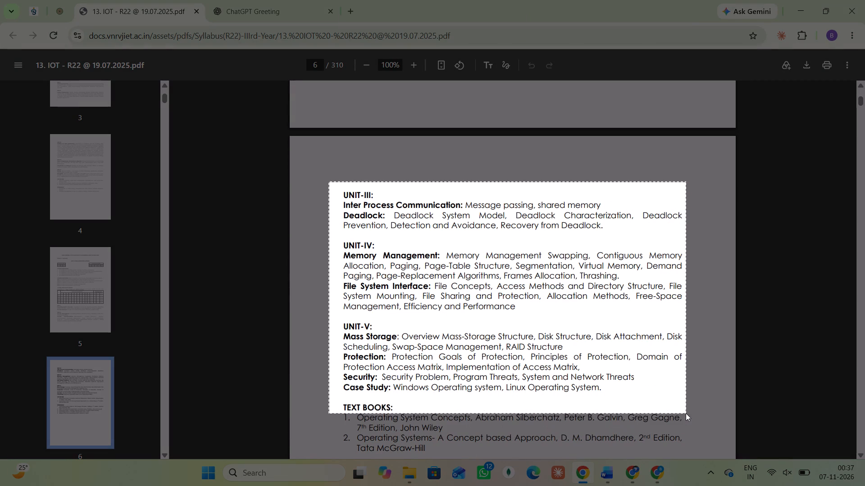
pyautogui.moveTo(686, 413); pyautogui.dragTo(681, 400)
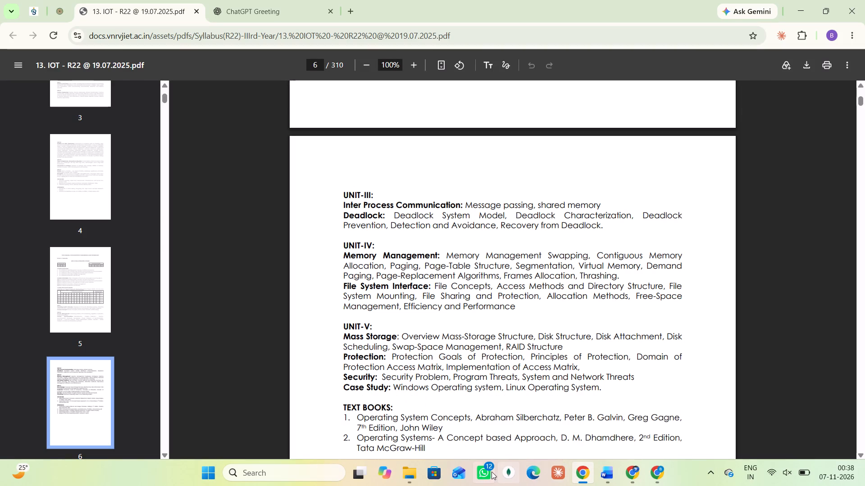
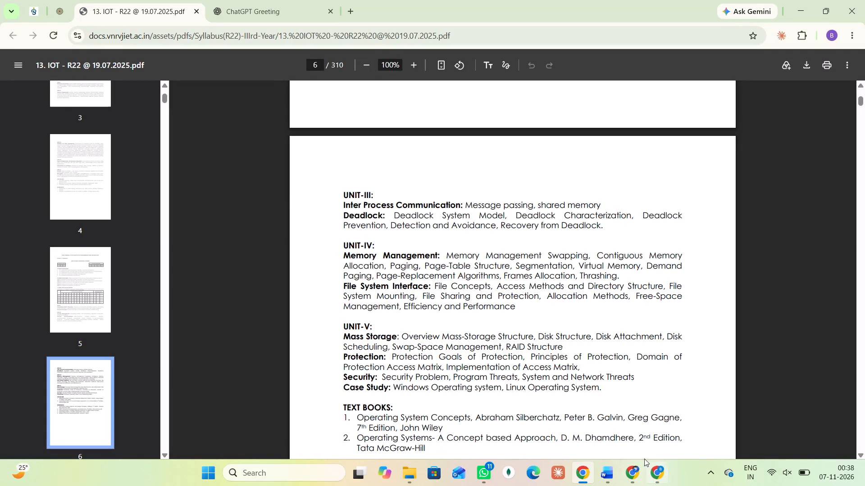
# Switch from the syllabus PDF back to the study notes document in Word.
pyautogui.click(629, 464)
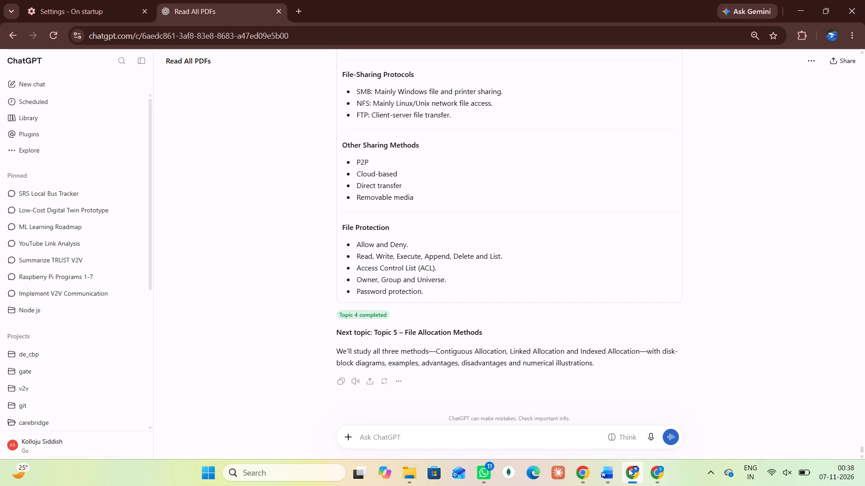
pyautogui.click(613, 473)
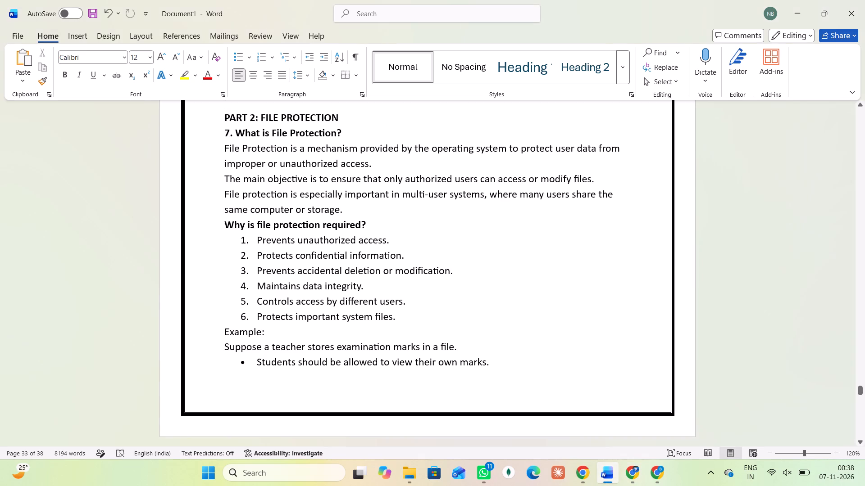
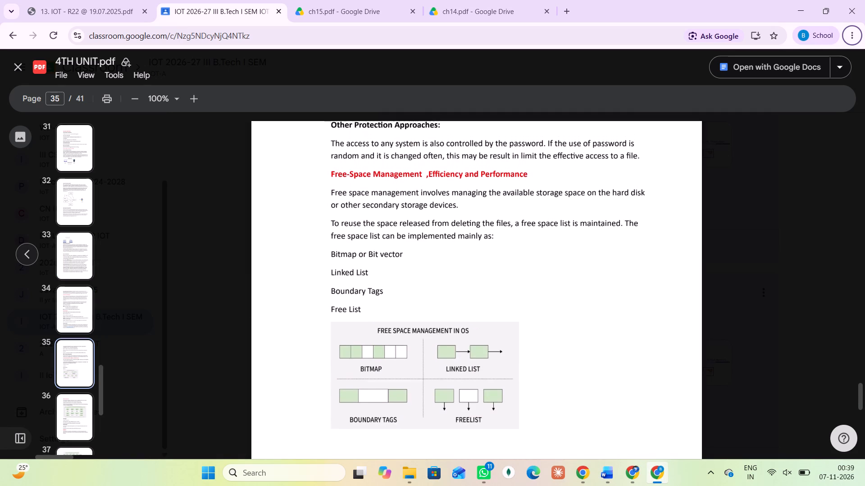
pyautogui.scroll(5, 586, 387)
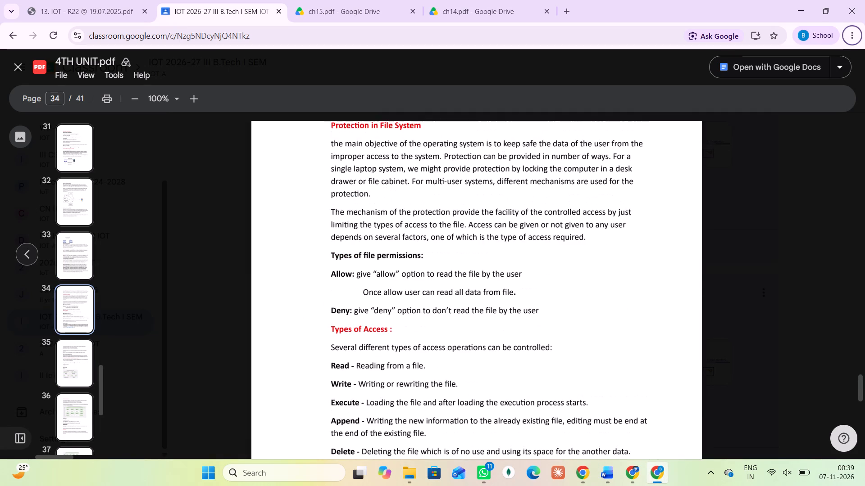
pyautogui.hotkey('alt', 'Tab')
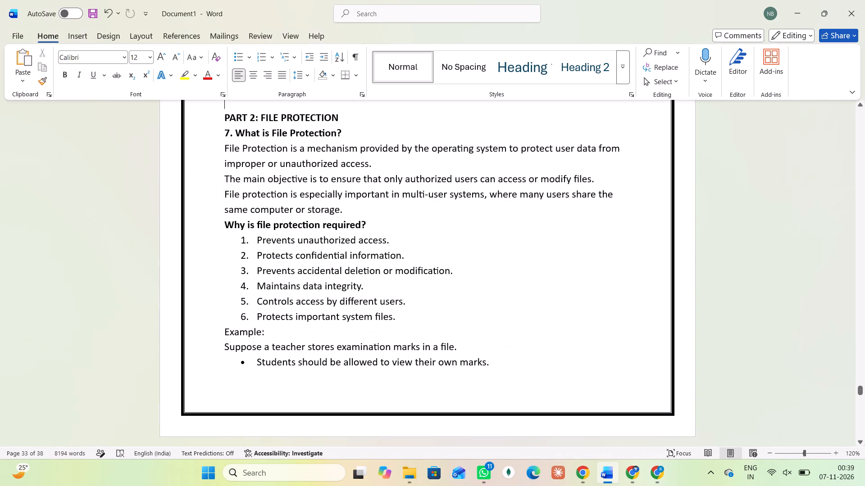
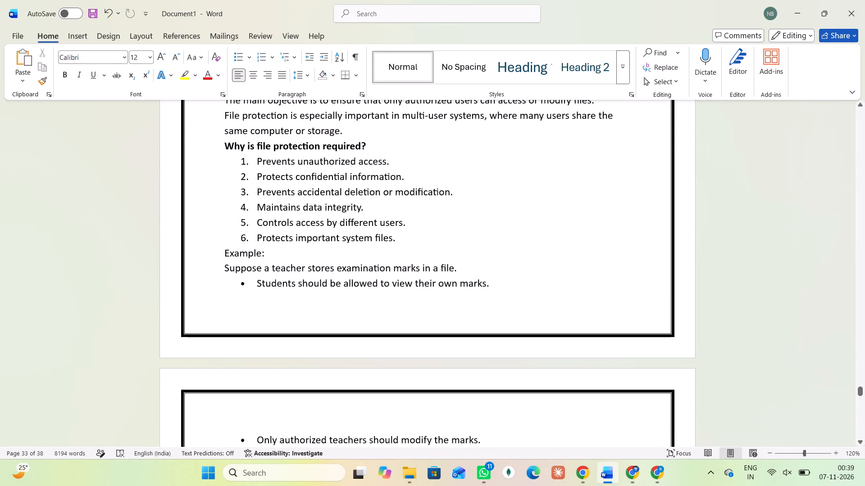
# Delete the "File Access Permission | PDF" and "slideshare.net" source links above section 8, How is File Protection Provided?
pyautogui.scroll(-1, 386, 279)
pyautogui.rightClick(386, 279)
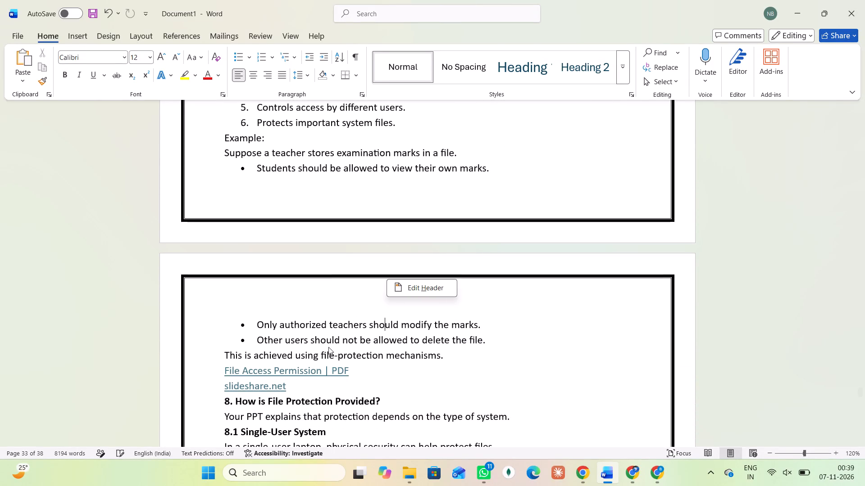
pyautogui.moveTo(313, 383); pyautogui.dragTo(254, 373)
pyautogui.moveTo(316, 391); pyautogui.dragTo(224, 374)
pyautogui.press('BackSpace')
# Delete the "4TH UNIT (1)(1).pdf" reference line above section 9, Types of File Permissions.
pyautogui.scroll(-1, 310, 356)
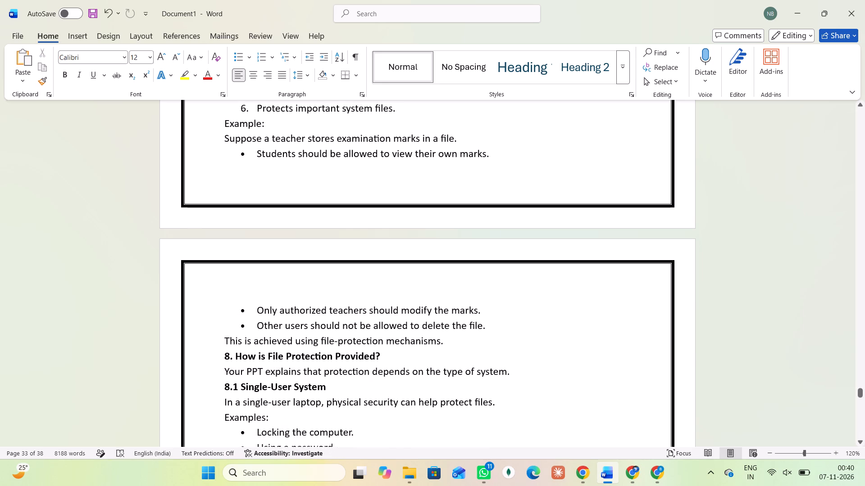
pyautogui.scroll(-3, 310, 356)
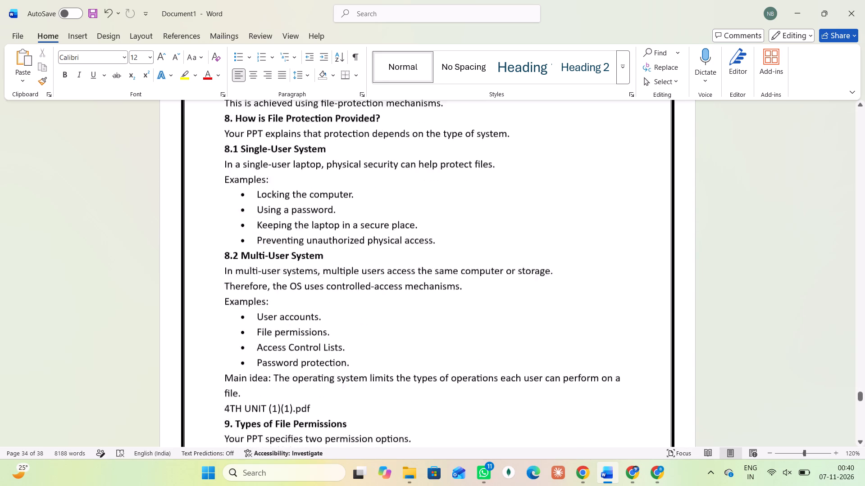
pyautogui.scroll(-1, 310, 356)
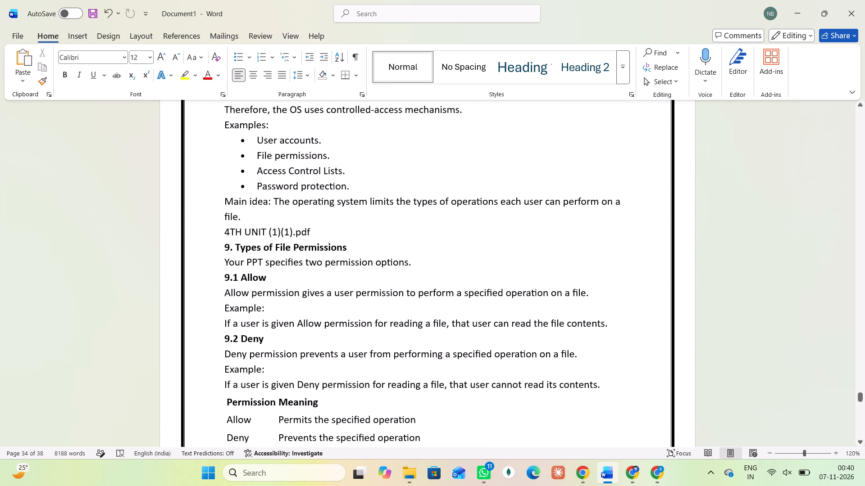
pyautogui.moveTo(318, 229); pyautogui.dragTo(218, 234)
pyautogui.press('BackSpace')
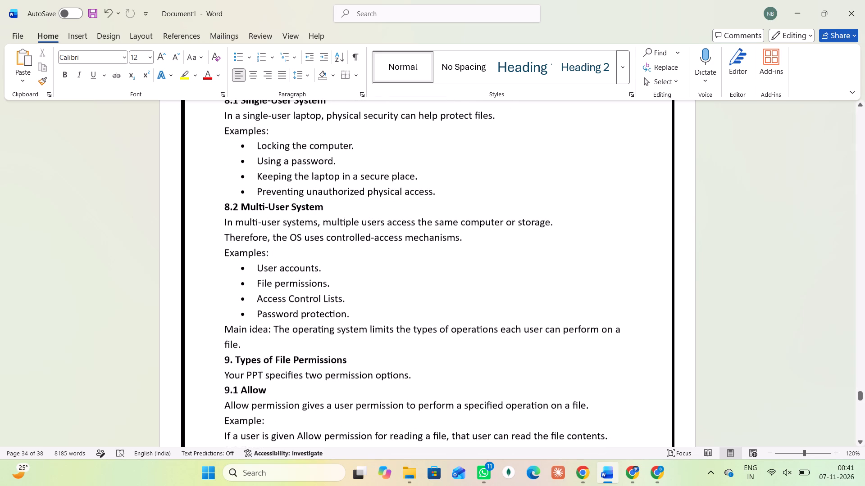
pyautogui.scroll(-1, 497, 218)
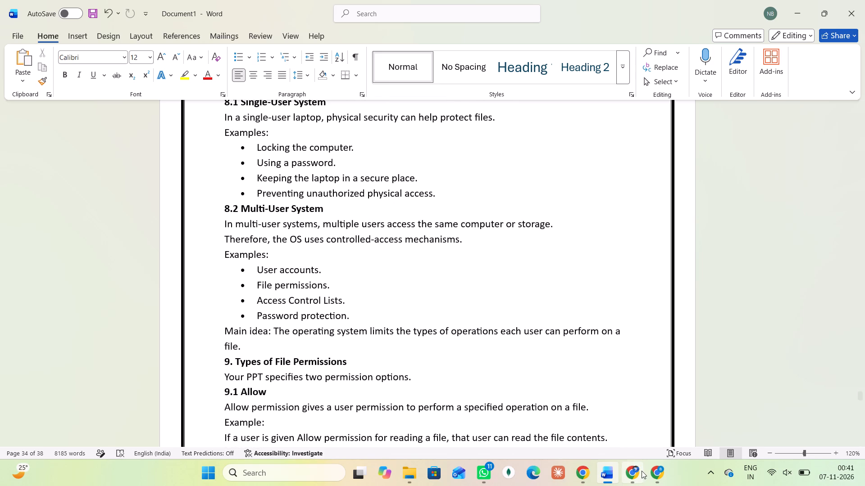
pyautogui.click(652, 476)
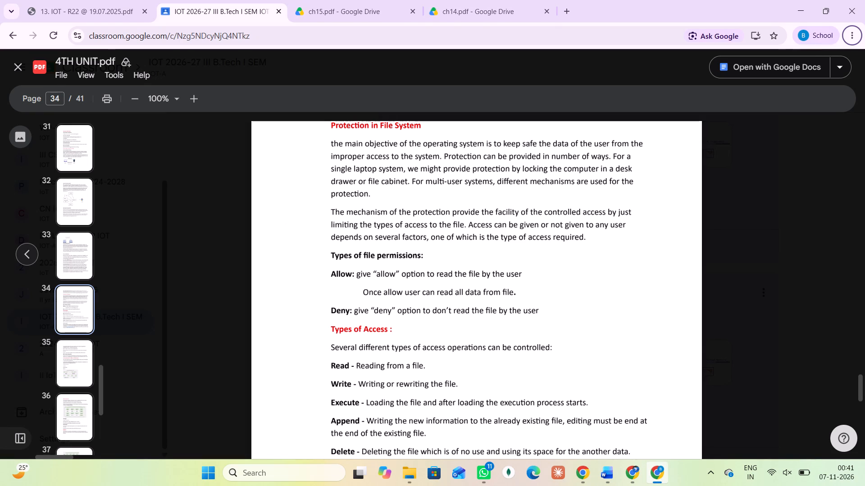
pyautogui.click(589, 481)
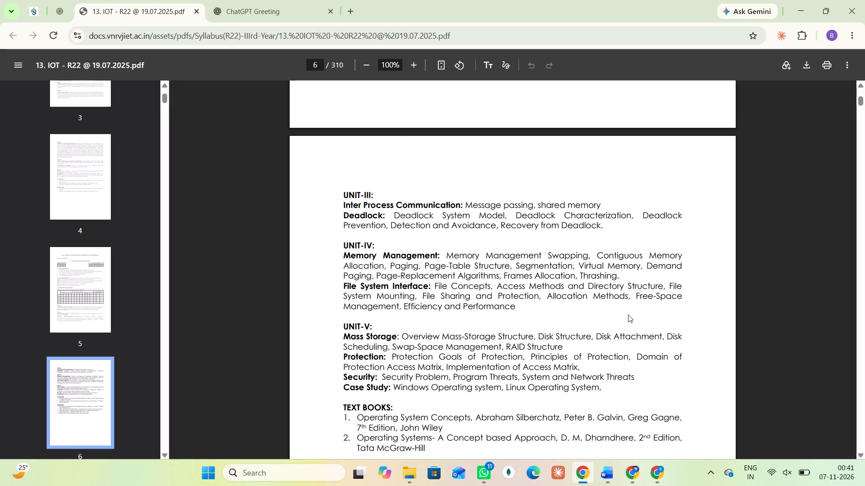
pyautogui.moveTo(551, 322); pyautogui.dragTo(552, 300)
pyautogui.moveTo(552, 300); pyautogui.dragTo(552, 297)
pyautogui.moveTo(546, 296); pyautogui.dragTo(573, 314)
pyautogui.moveTo(573, 314); pyautogui.dragTo(634, 317)
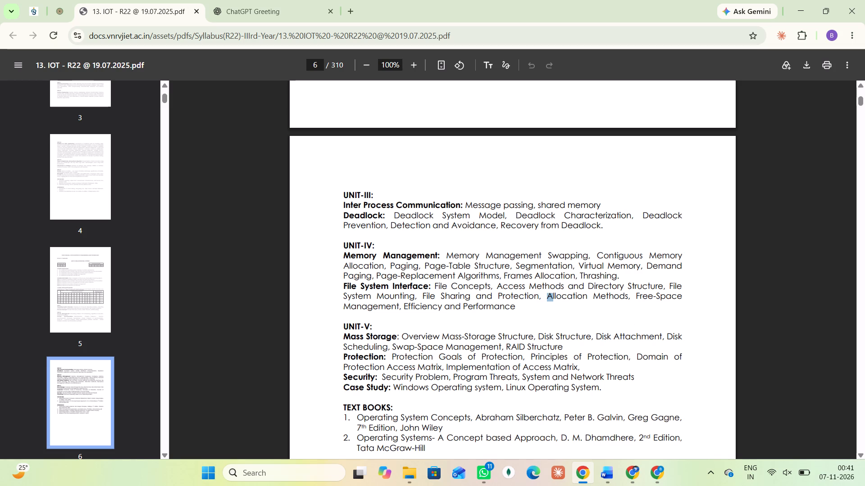
pyautogui.click(522, 327)
pyautogui.click(653, 469)
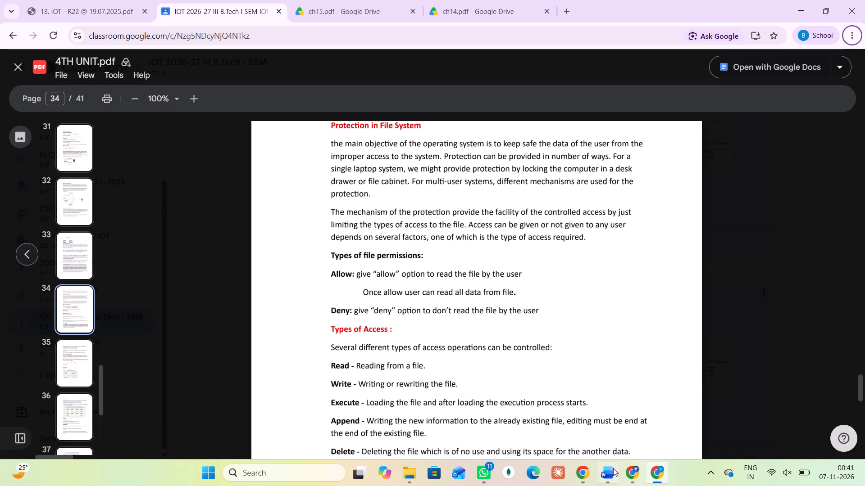
pyautogui.click(629, 476)
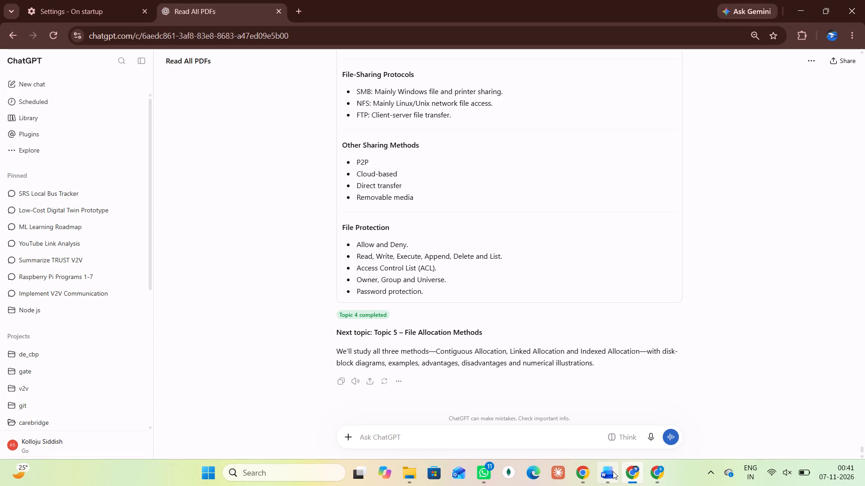
pyautogui.click(613, 471)
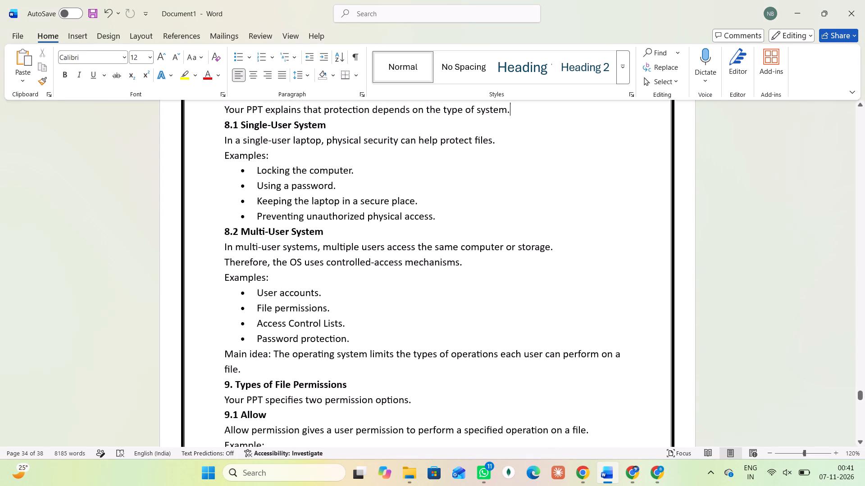
pyautogui.click(420, 301)
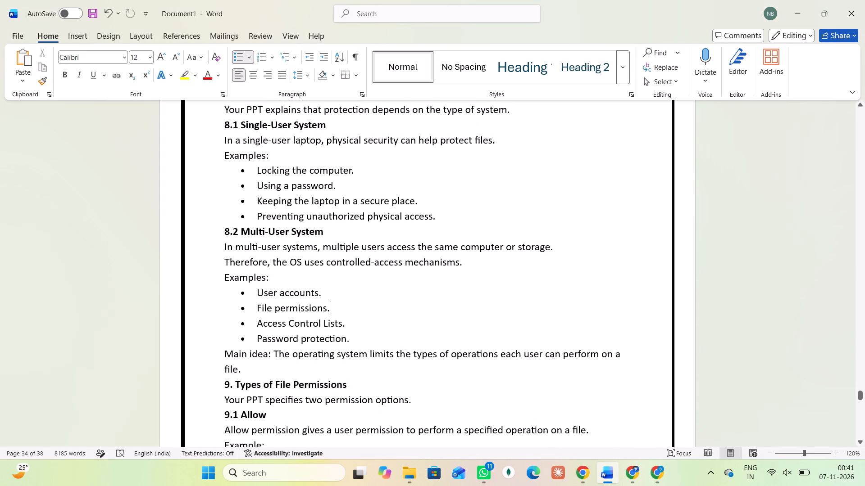
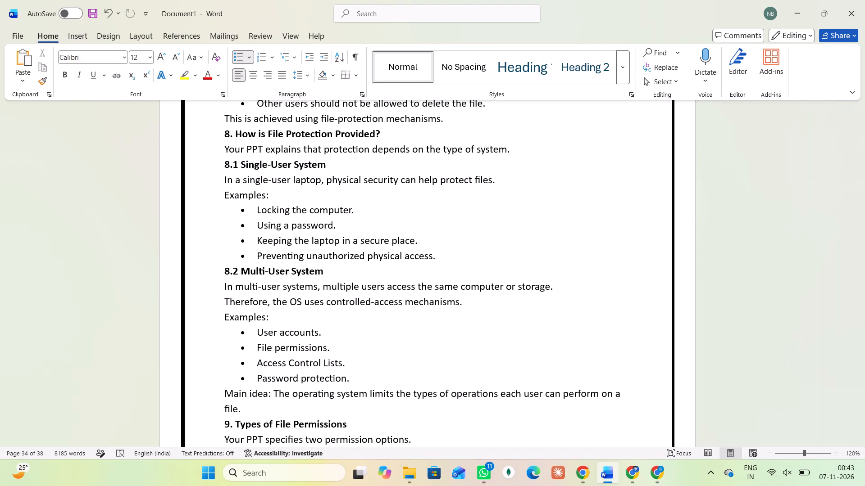
# Review the notes on file protection, file permissions and types of file access in sections 7 to 10.
pyautogui.scroll(-2, 316, 188)
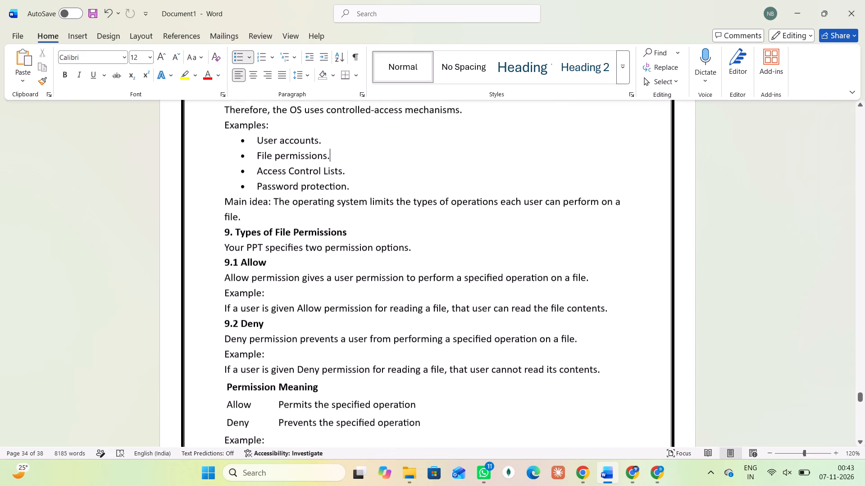
pyautogui.scroll(-1, 288, 193)
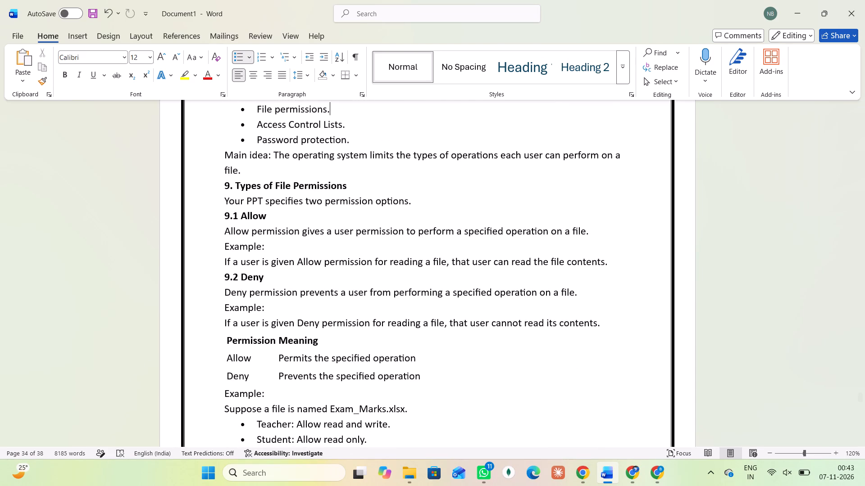
pyautogui.scroll(4, 288, 193)
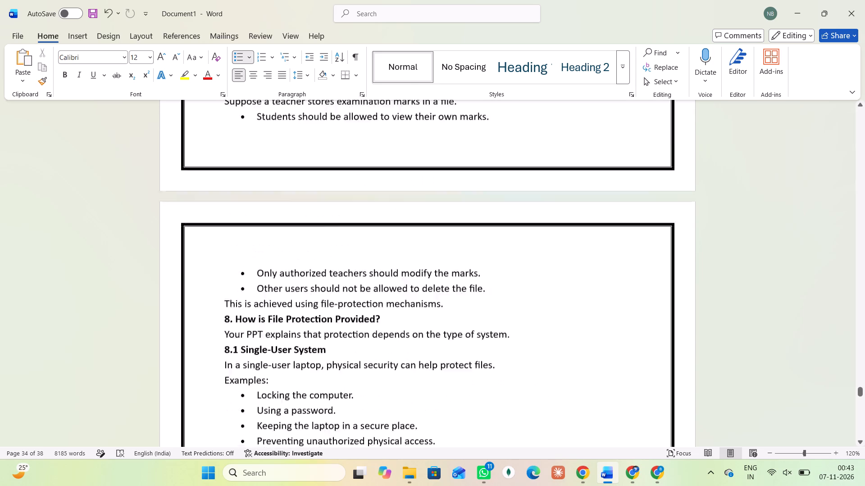
pyautogui.scroll(1, 288, 193)
pyautogui.scroll(-1, 288, 193)
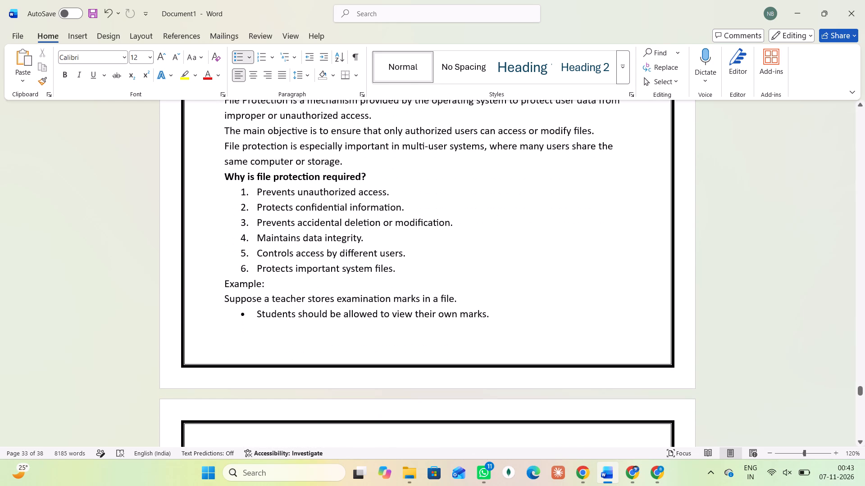
pyautogui.scroll(1, 288, 193)
pyautogui.scroll(-3, 288, 193)
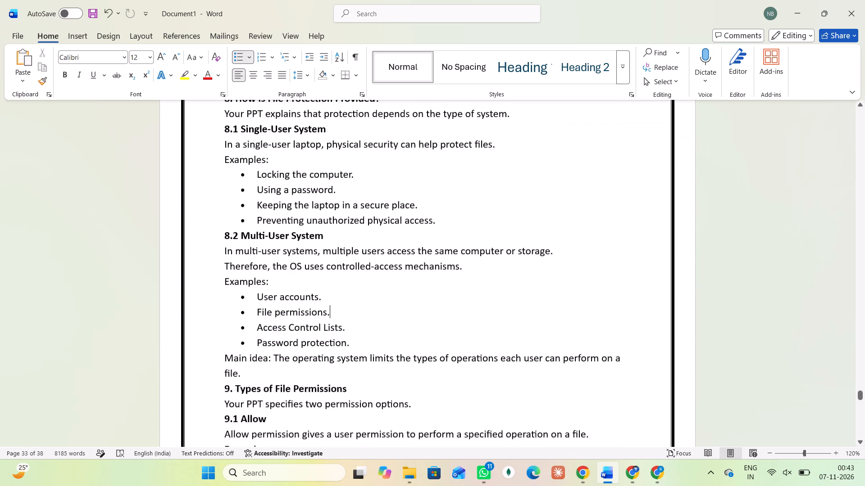
pyautogui.scroll(-3, 288, 193)
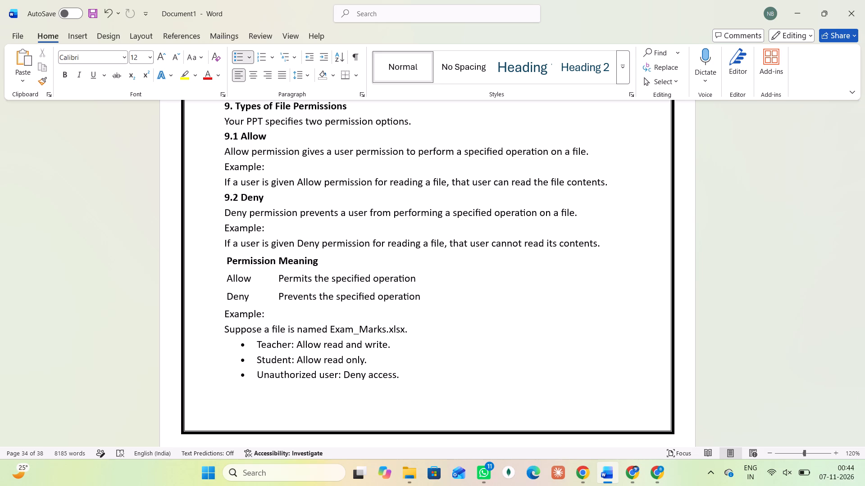
pyautogui.scroll(-2, 288, 193)
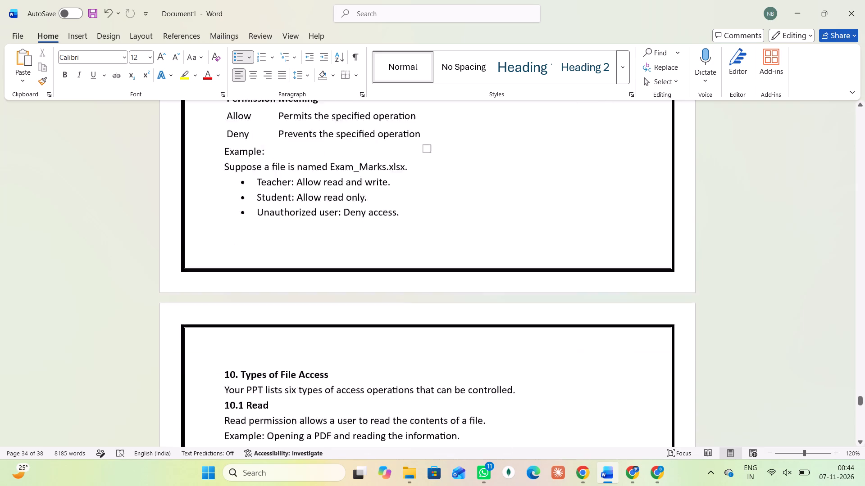
pyautogui.scroll(-1, 288, 193)
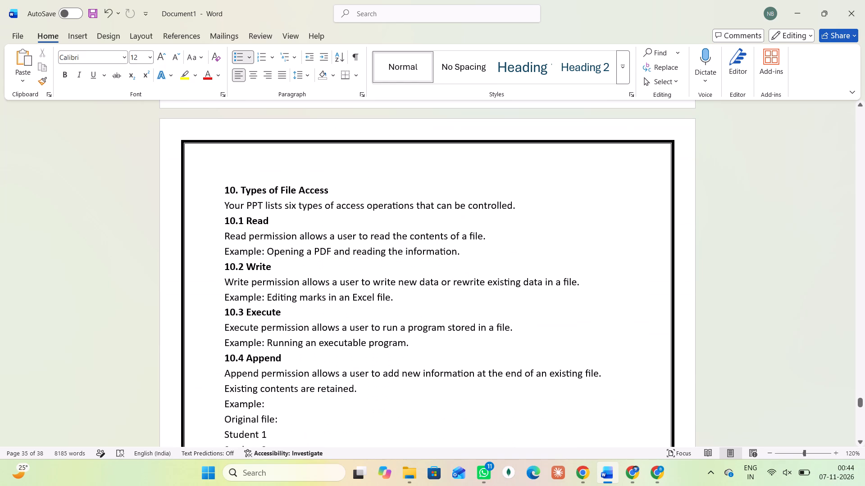
pyautogui.scroll(-1, 301, 271)
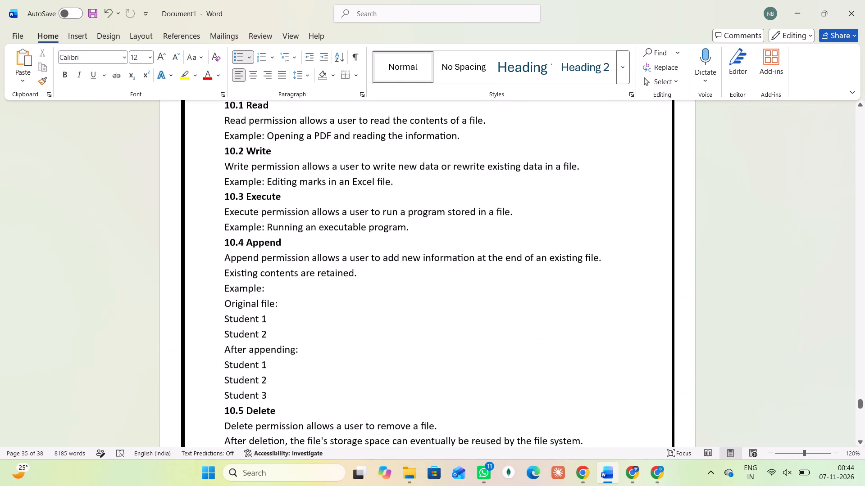
pyautogui.scroll(1, 301, 271)
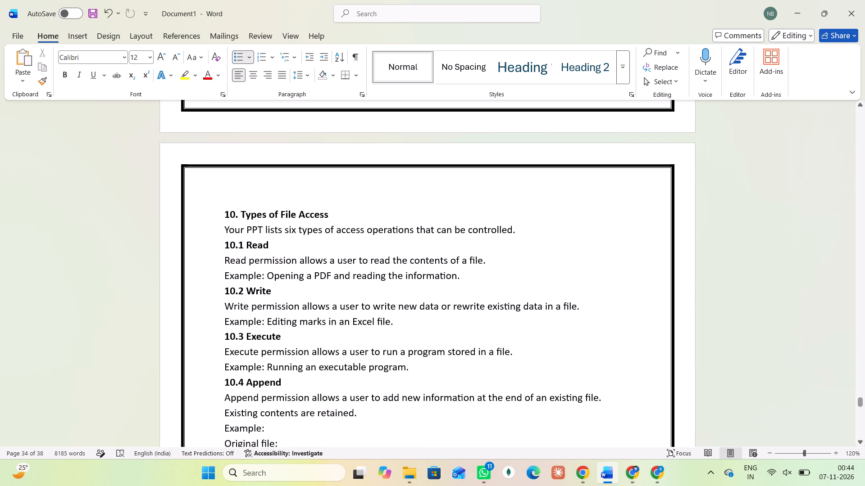
pyautogui.scroll(-1, 351, 301)
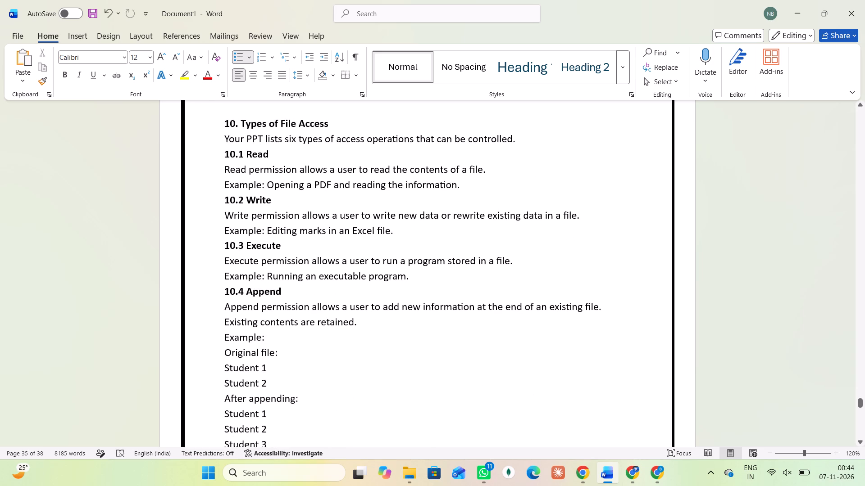
# Delete the "4TH UNIT (1)(1).pdf" reference line below section 10.6 List.
pyautogui.scroll(-2, 351, 301)
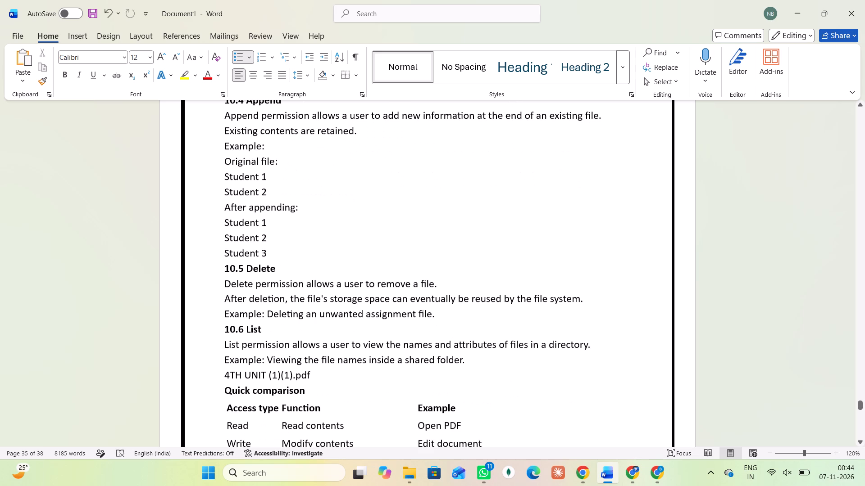
pyautogui.scroll(-1, 351, 301)
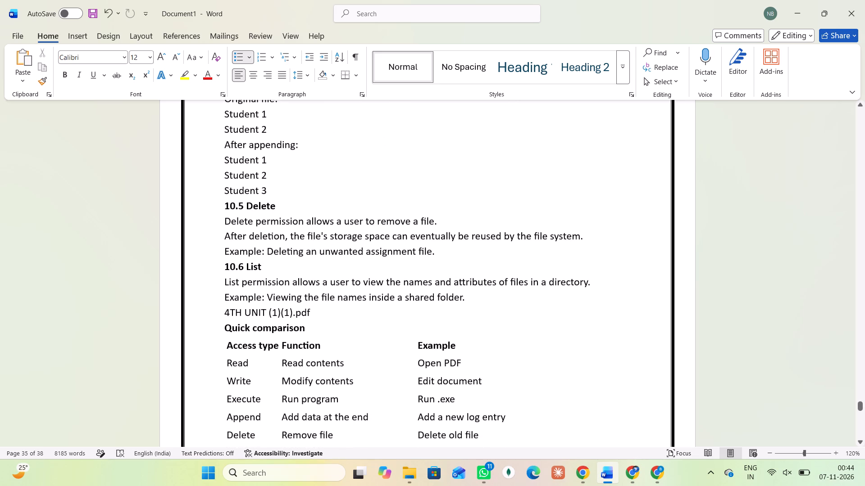
pyautogui.moveTo(316, 312); pyautogui.dragTo(221, 316)
pyautogui.press('BackSpace')
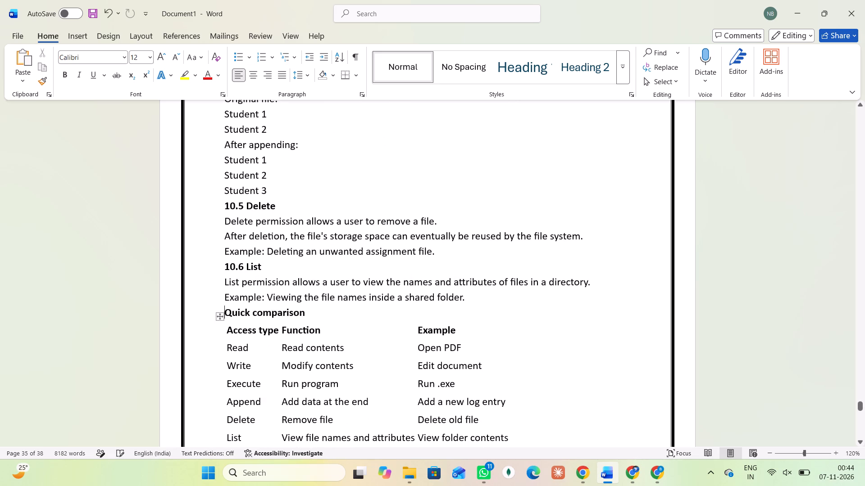
# Delete the "Quick comparison" heading and its whole access type table above section 11, Access Control.
pyautogui.scroll(-4, 327, 324)
pyautogui.scroll(1, 327, 324)
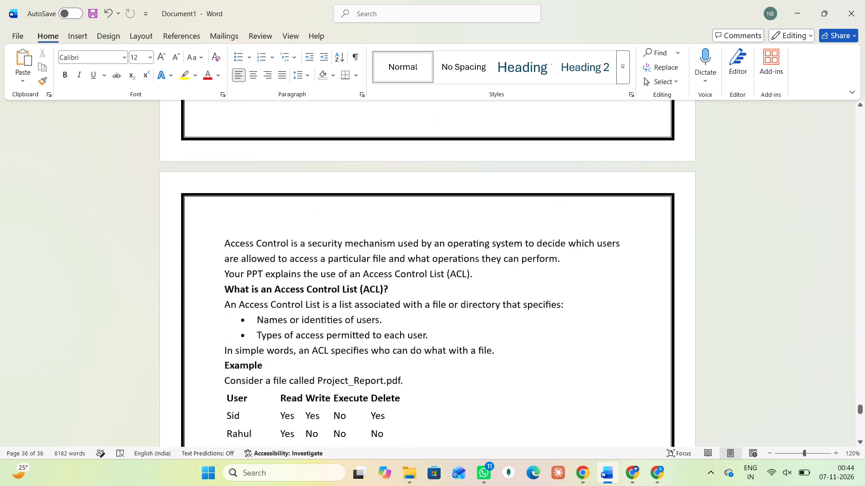
pyautogui.scroll(1, 327, 324)
pyautogui.moveTo(227, 171); pyautogui.dragTo(341, 281)
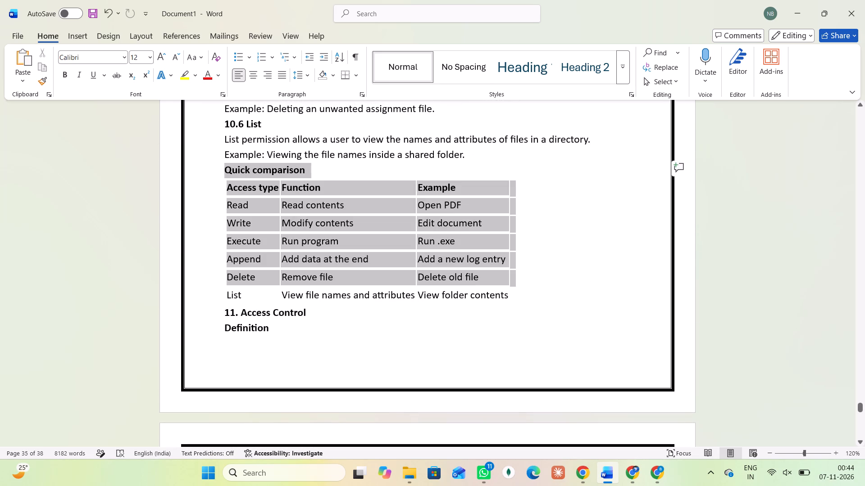
pyautogui.moveTo(341, 281); pyautogui.dragTo(520, 299)
pyautogui.press('BackSpace')
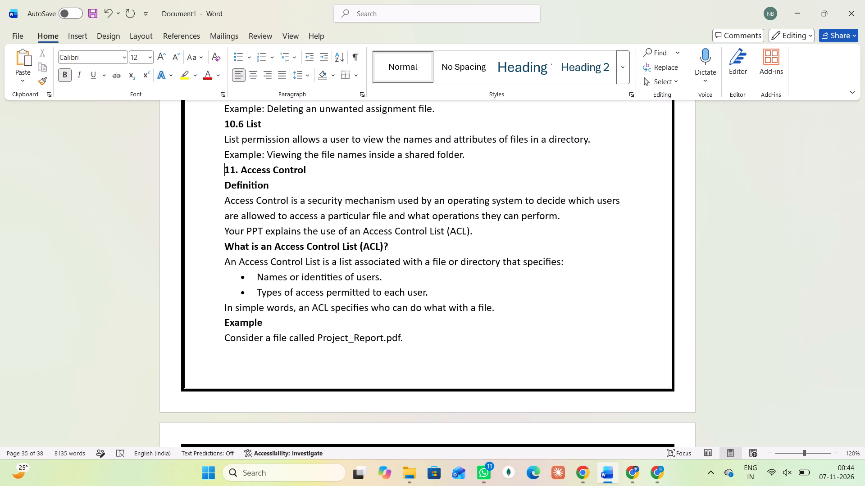
# Review section 11, Access Control, including the ACL definition, the Project_Report.pdf permissions example and the access control diagram text.
pyautogui.moveTo(504, 241); pyautogui.dragTo(494, 240)
pyautogui.moveTo(494, 240); pyautogui.dragTo(235, 229)
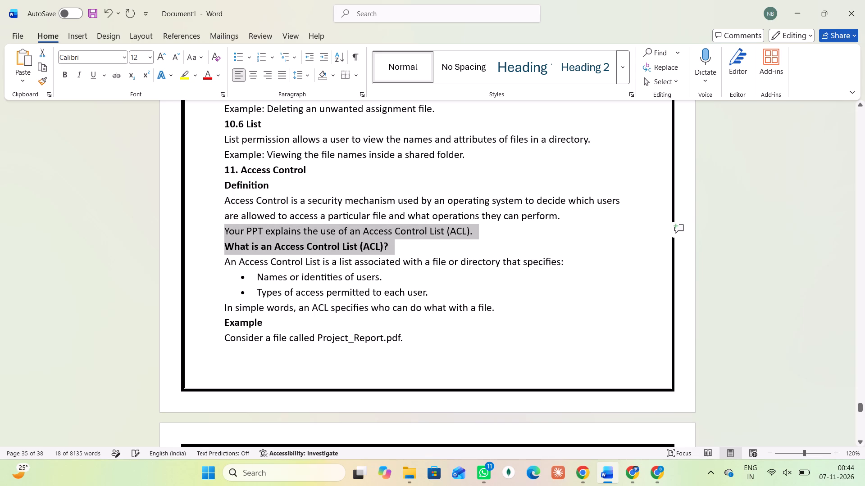
pyautogui.click(332, 291)
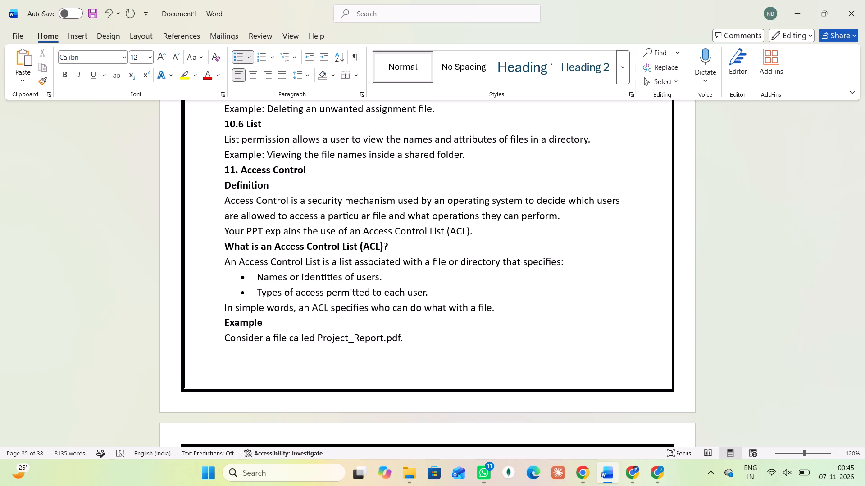
pyautogui.scroll(-2, 362, 319)
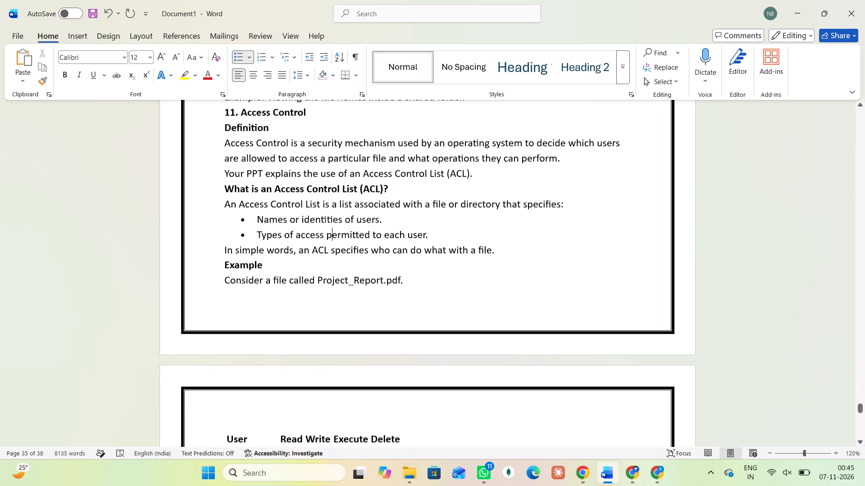
pyautogui.scroll(-1, 362, 319)
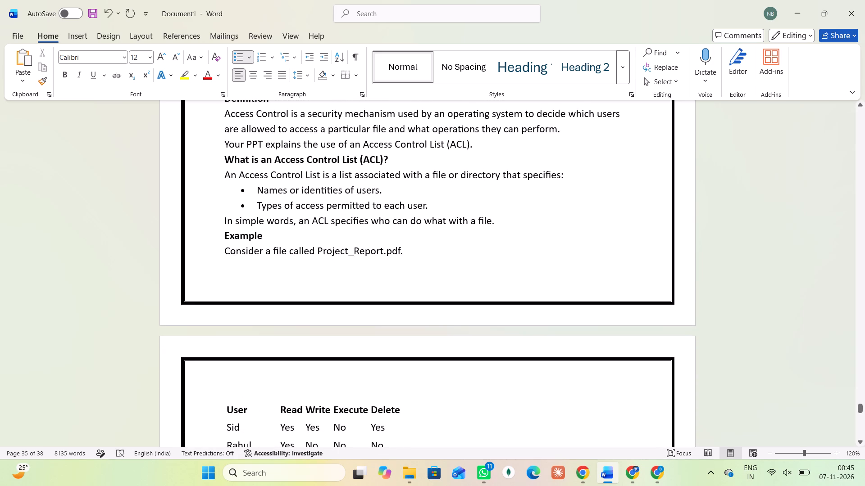
pyautogui.scroll(-1, 362, 319)
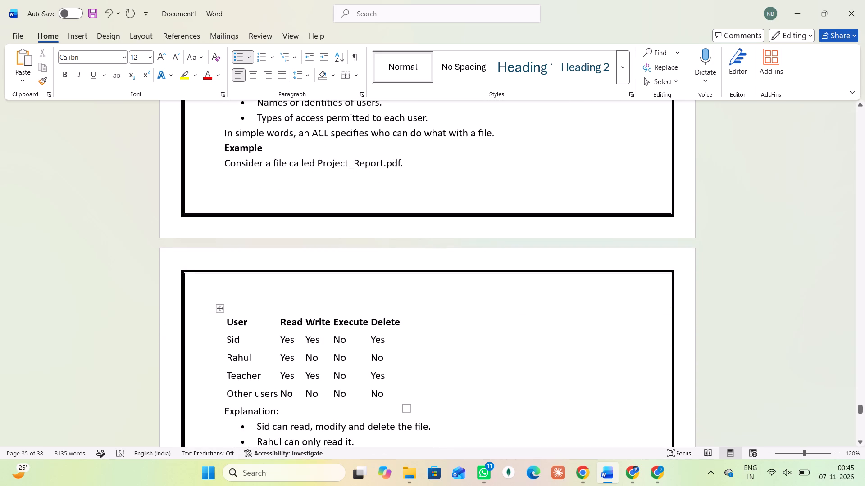
pyautogui.scroll(-1, 362, 319)
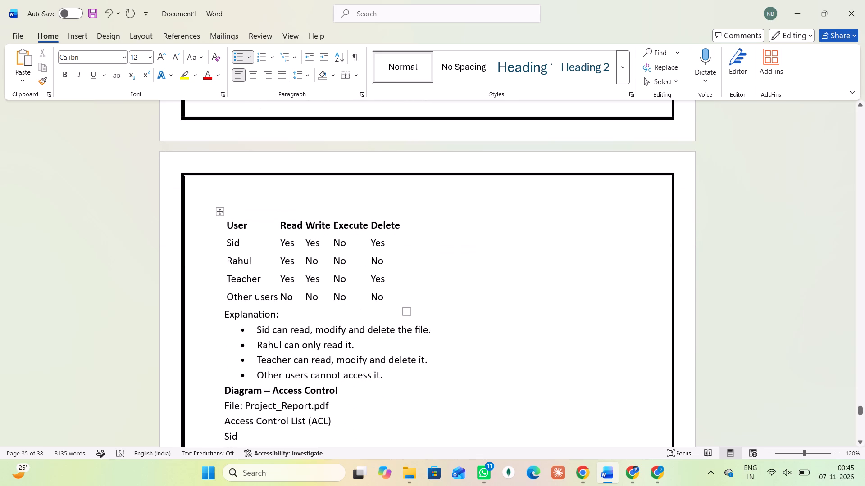
pyautogui.scroll(-1, 362, 319)
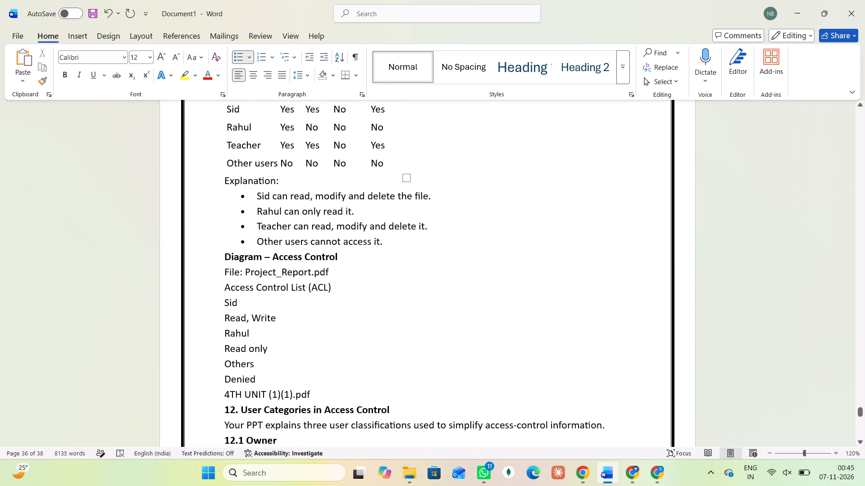
pyautogui.scroll(-1, 362, 319)
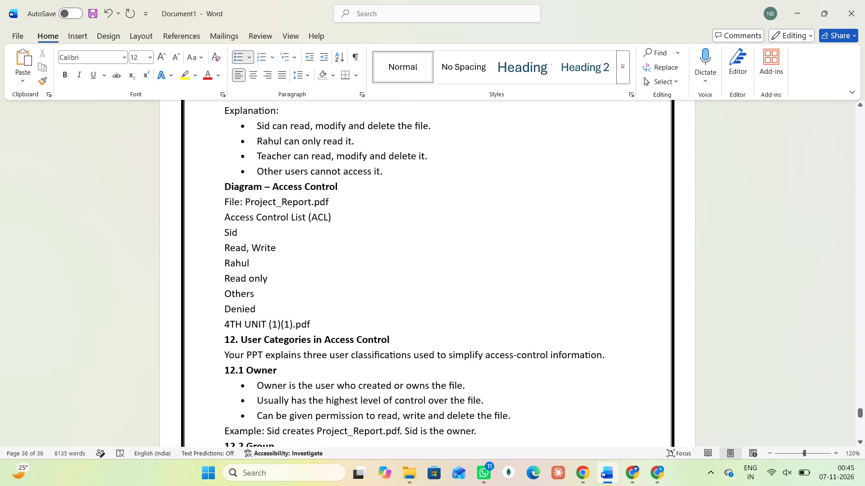
pyautogui.moveTo(222, 201); pyautogui.dragTo(239, 214)
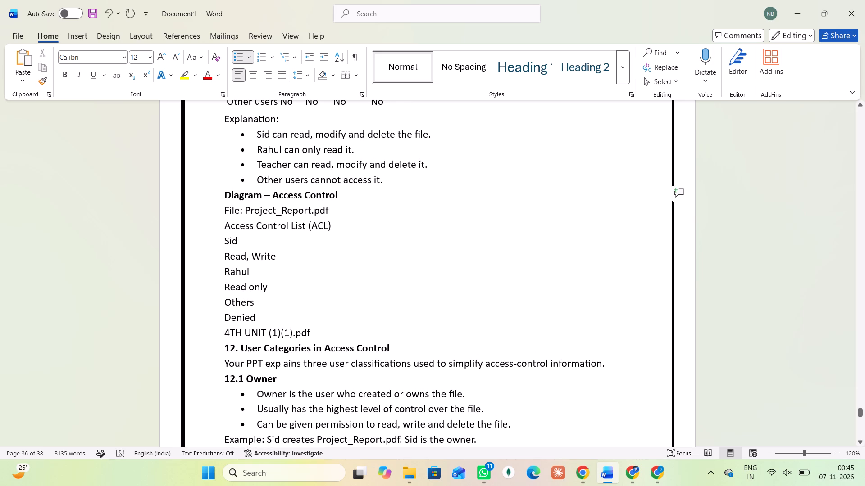
pyautogui.moveTo(239, 214); pyautogui.dragTo(251, 220)
pyautogui.click(650, 474)
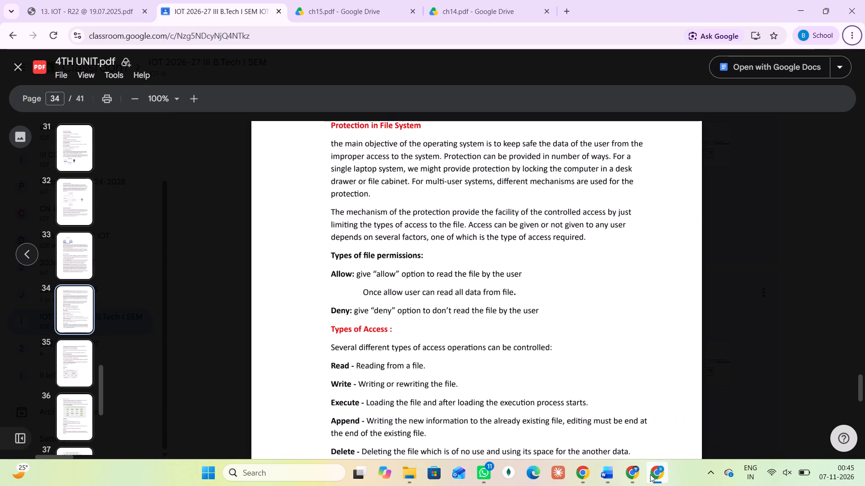
pyautogui.click(634, 473)
pyautogui.click(657, 474)
pyautogui.scroll(2, 512, 298)
pyautogui.scroll(-3, 512, 298)
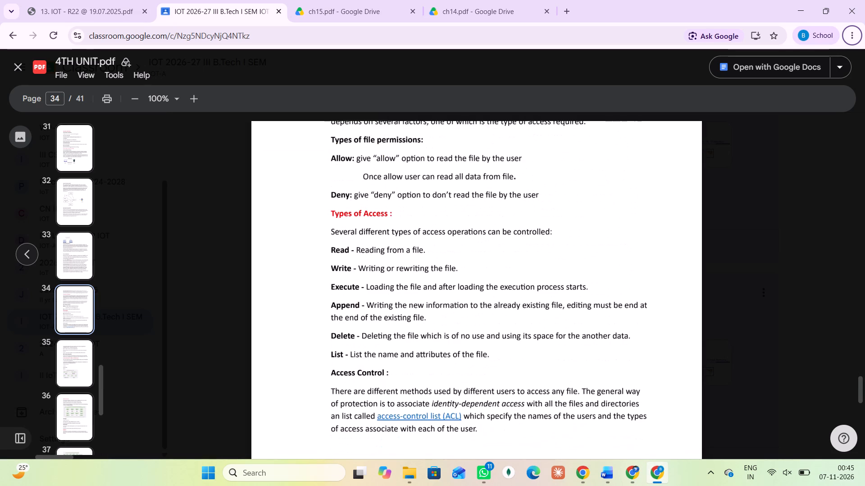
pyautogui.scroll(-5, 512, 298)
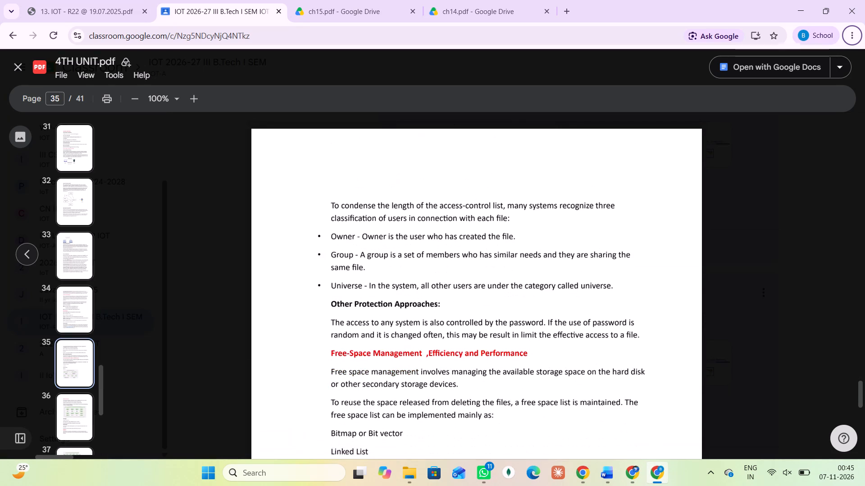
pyautogui.scroll(8, 512, 298)
pyautogui.scroll(-5, 512, 298)
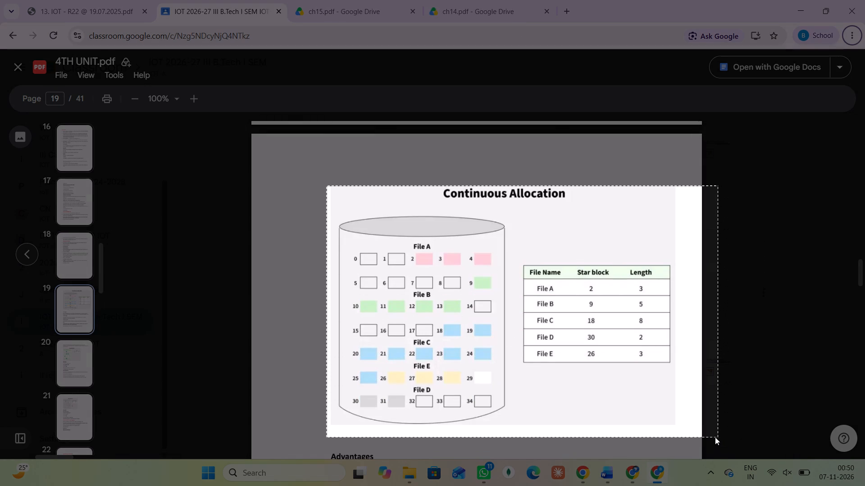
pyautogui.moveTo(715, 437); pyautogui.dragTo(700, 436)
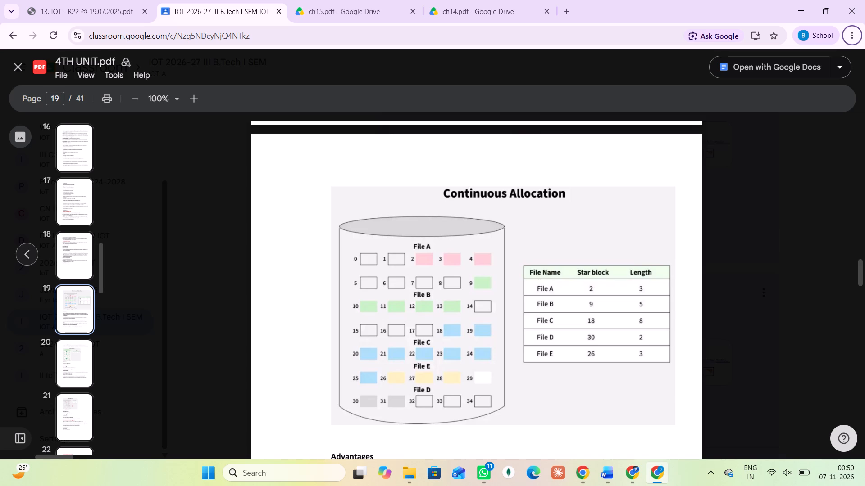
# Return to Word and delete the stray "4TH UNIT (1).pdf" line above the "1. Understand the basic concept first" heading.
pyautogui.hotkey('alt', 'Tab')
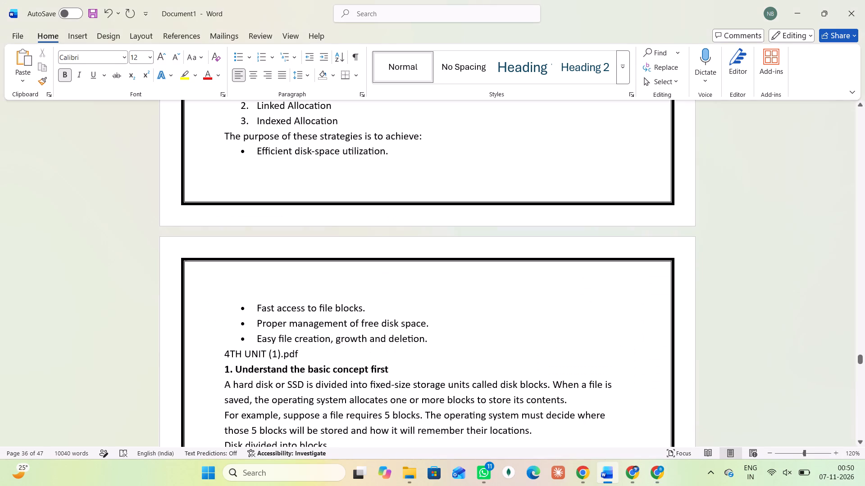
pyautogui.scroll(2, 596, 451)
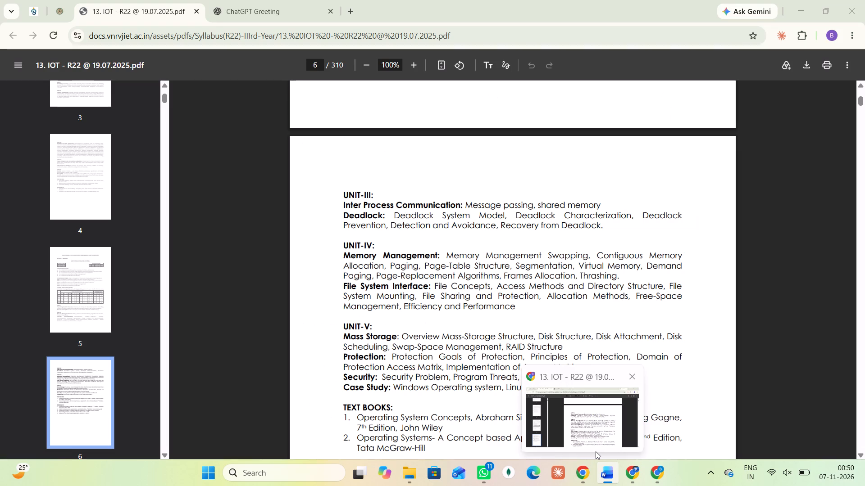
pyautogui.hotkey('alt', 'Tab')
pyautogui.hotkey('alt', 'Tab')
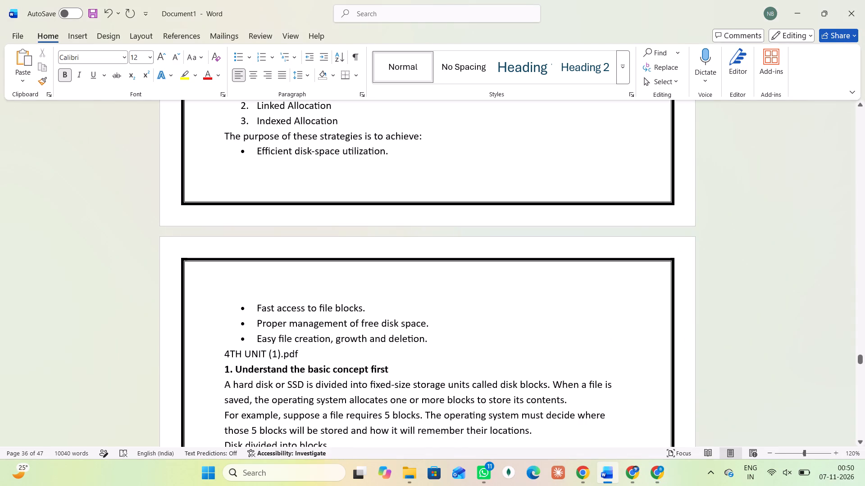
pyautogui.scroll(2, 420, 308)
pyautogui.scroll(-1, 420, 308)
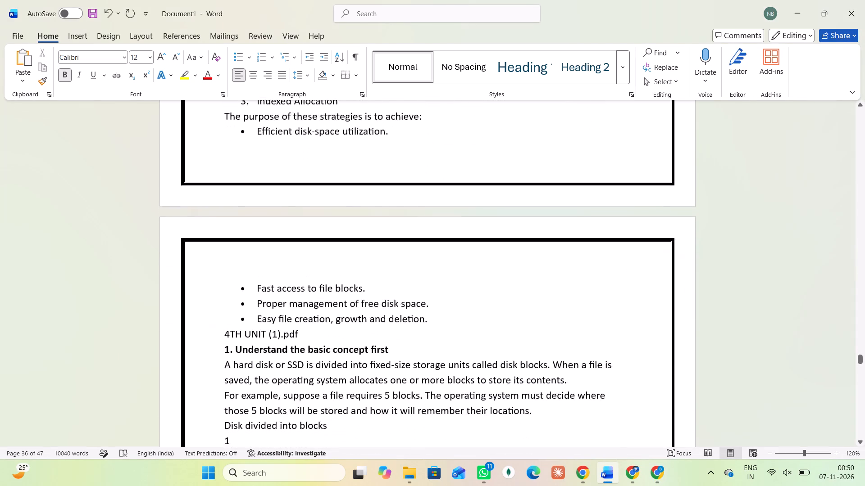
pyautogui.scroll(-1, 420, 308)
pyautogui.moveTo(303, 279); pyautogui.dragTo(223, 279)
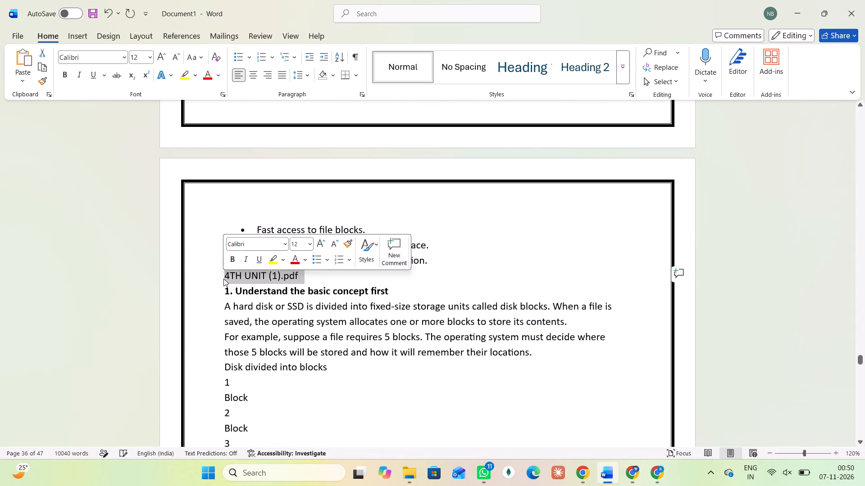
pyautogui.press('BackSpace')
# Delete the loose list of numbers and "Block" lines, 1 to 18, below "Disk divided into blocks".
pyautogui.scroll(-2, 317, 338)
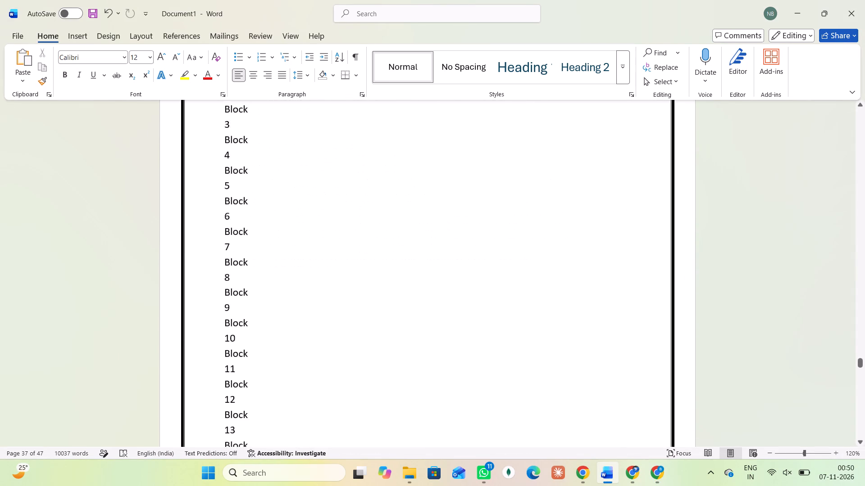
pyautogui.scroll(-3, 317, 338)
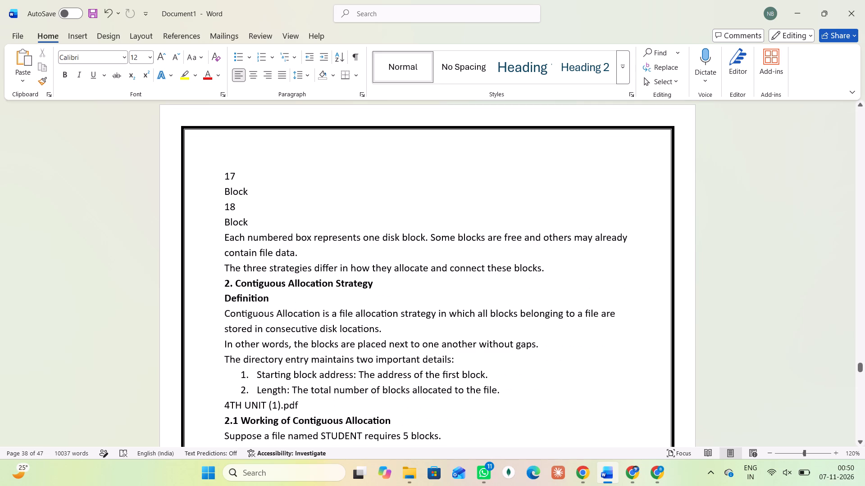
pyautogui.scroll(1, 520, 270)
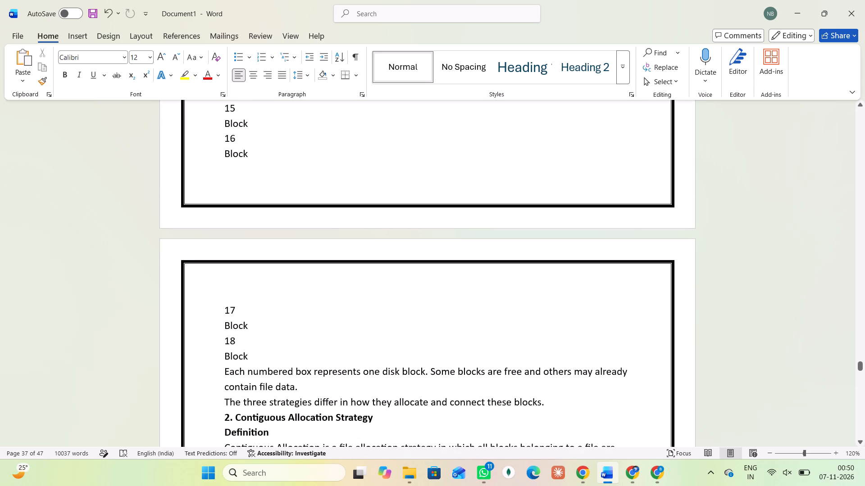
pyautogui.scroll(3, 298, 351)
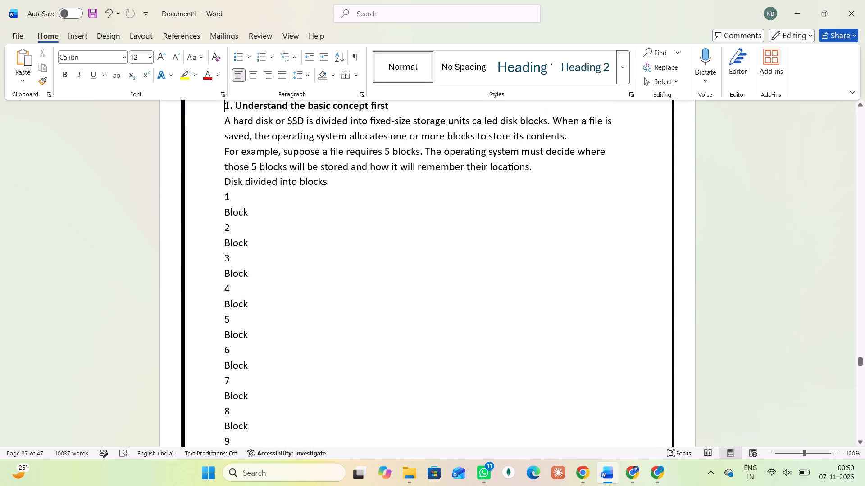
pyautogui.moveTo(225, 203); pyautogui.dragTo(335, 391)
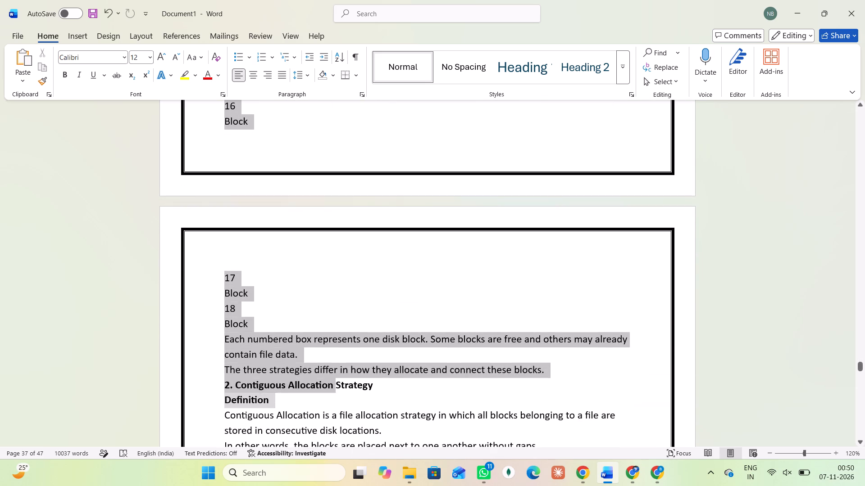
pyautogui.moveTo(335, 391); pyautogui.dragTo(330, 339)
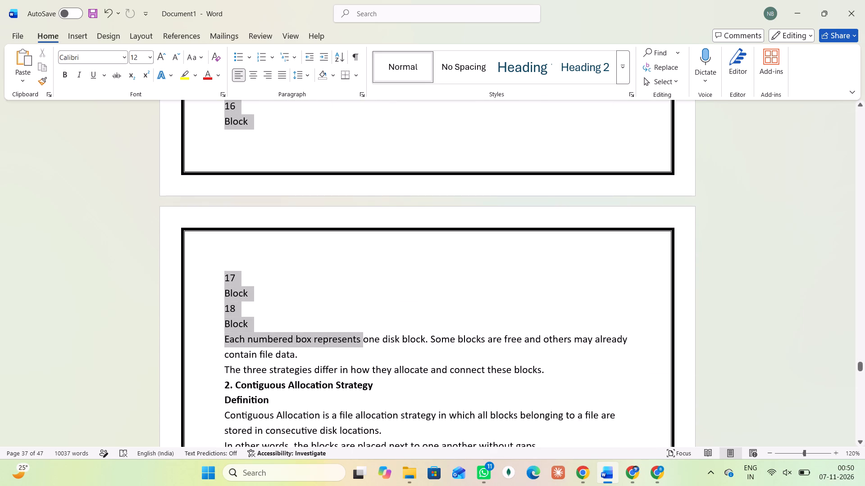
pyautogui.moveTo(330, 339); pyautogui.dragTo(336, 350)
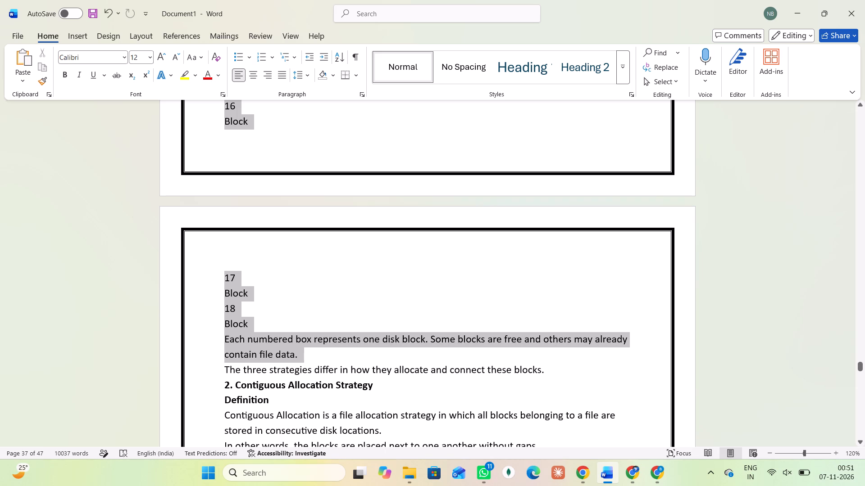
pyautogui.moveTo(336, 350); pyautogui.dragTo(273, 323)
pyautogui.press('BackSpace')
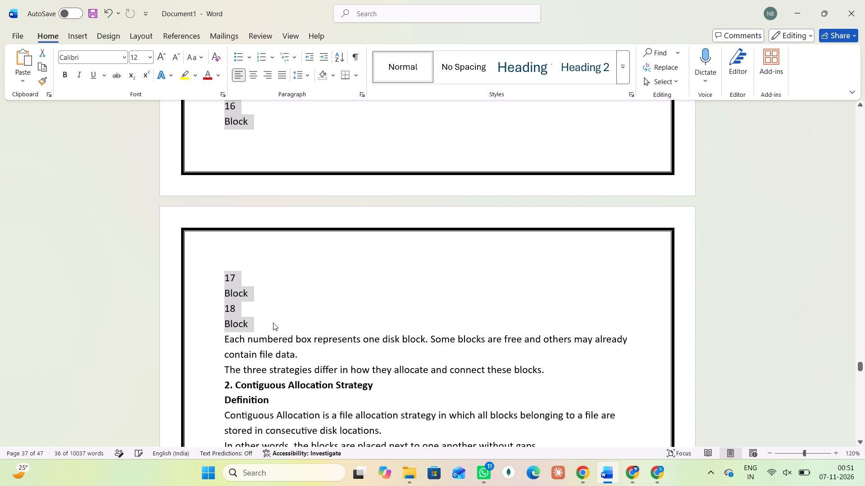
# Replace the text and table between "Contiguous allocation of STUDENT" and the 2.2 Block Address Calculation image with the captured Continuous Allocation diagram.
pyautogui.scroll(-1, 338, 349)
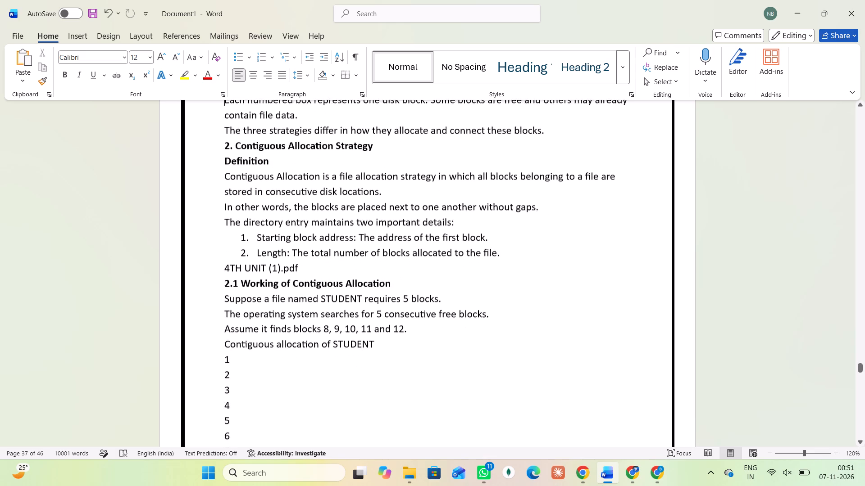
pyautogui.scroll(-1, 269, 270)
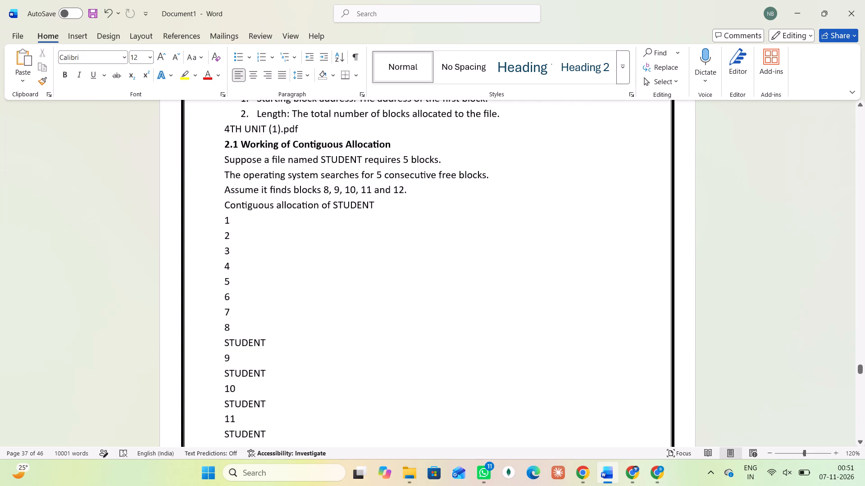
pyautogui.moveTo(224, 220); pyautogui.dragTo(315, 461)
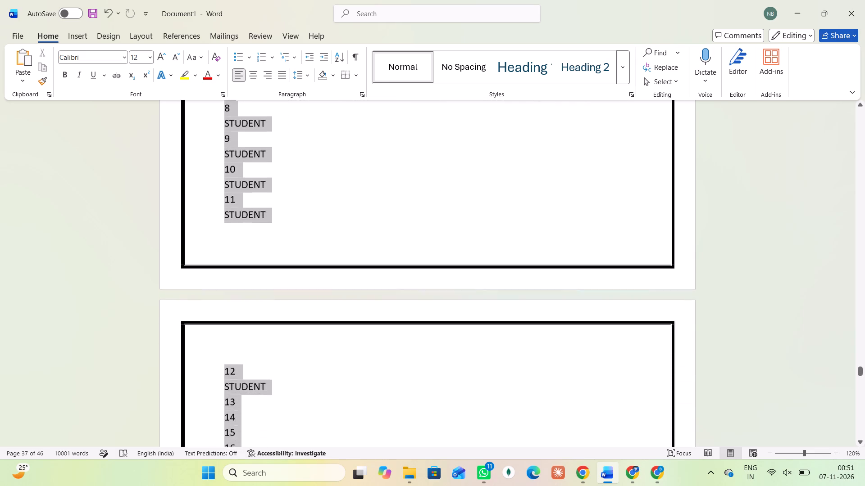
pyautogui.moveTo(315, 461); pyautogui.dragTo(316, 139)
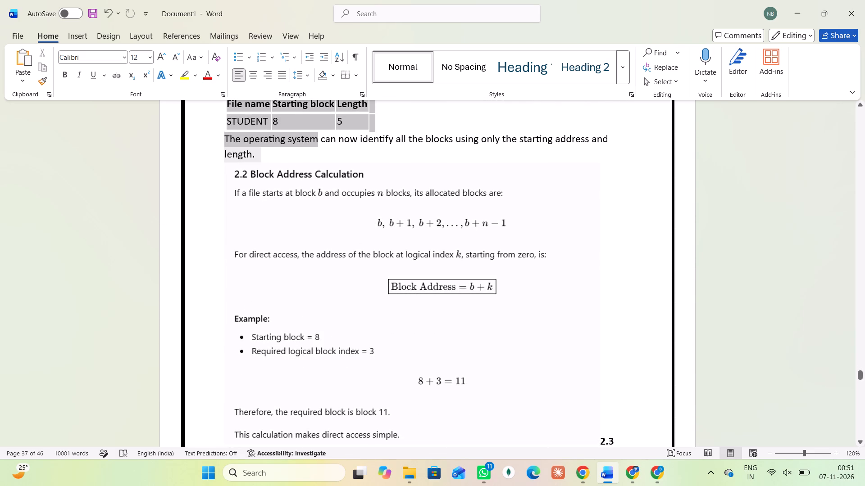
pyautogui.moveTo(316, 139); pyautogui.dragTo(325, 162)
pyautogui.hotkey('ctrl', 'v')
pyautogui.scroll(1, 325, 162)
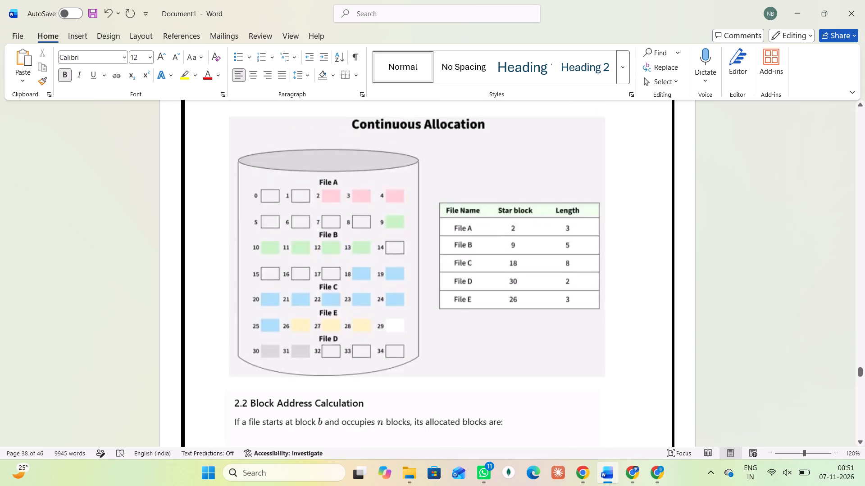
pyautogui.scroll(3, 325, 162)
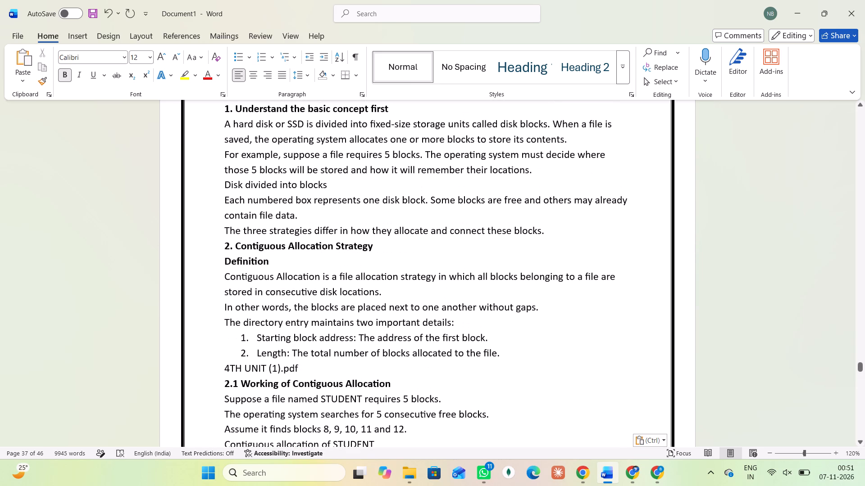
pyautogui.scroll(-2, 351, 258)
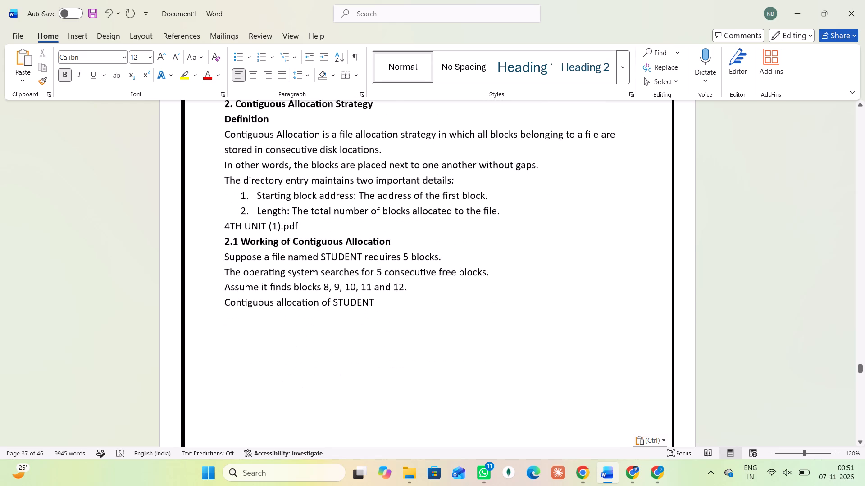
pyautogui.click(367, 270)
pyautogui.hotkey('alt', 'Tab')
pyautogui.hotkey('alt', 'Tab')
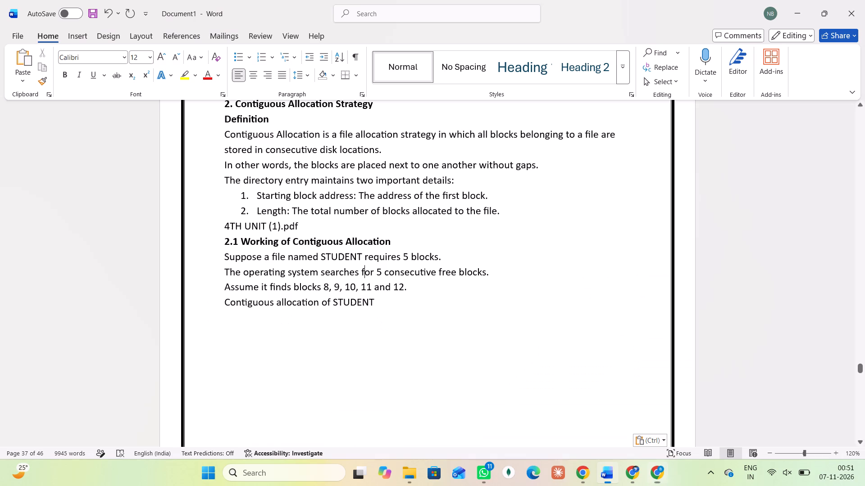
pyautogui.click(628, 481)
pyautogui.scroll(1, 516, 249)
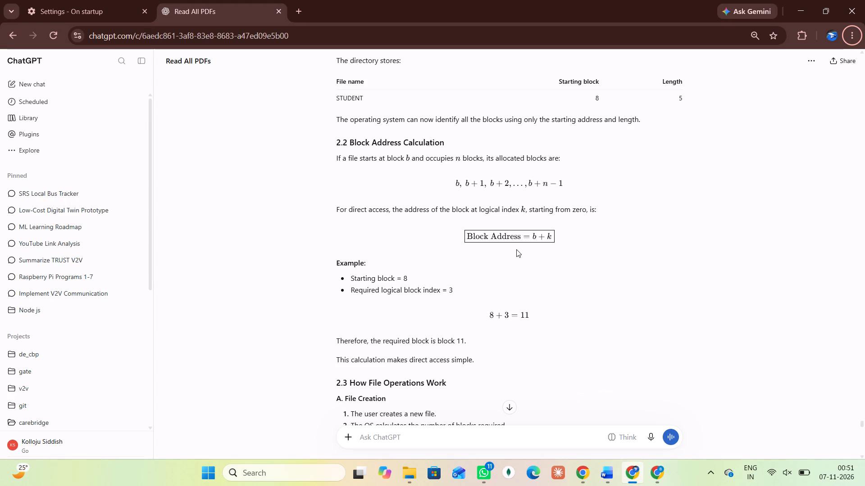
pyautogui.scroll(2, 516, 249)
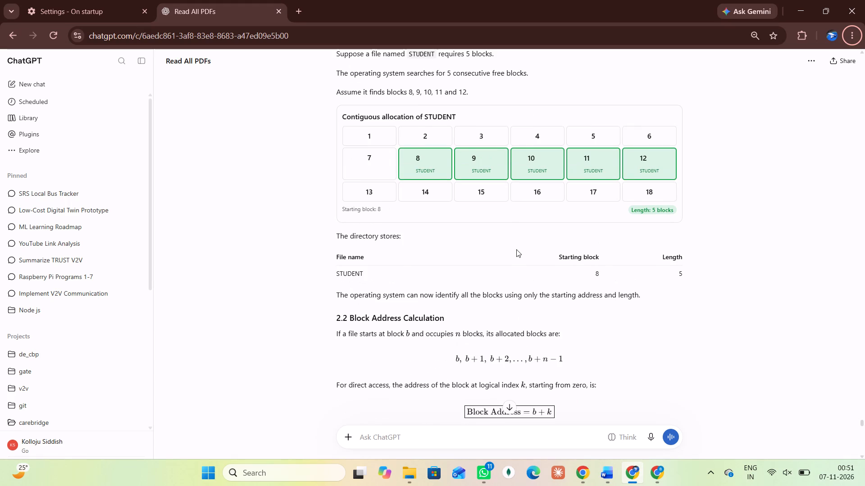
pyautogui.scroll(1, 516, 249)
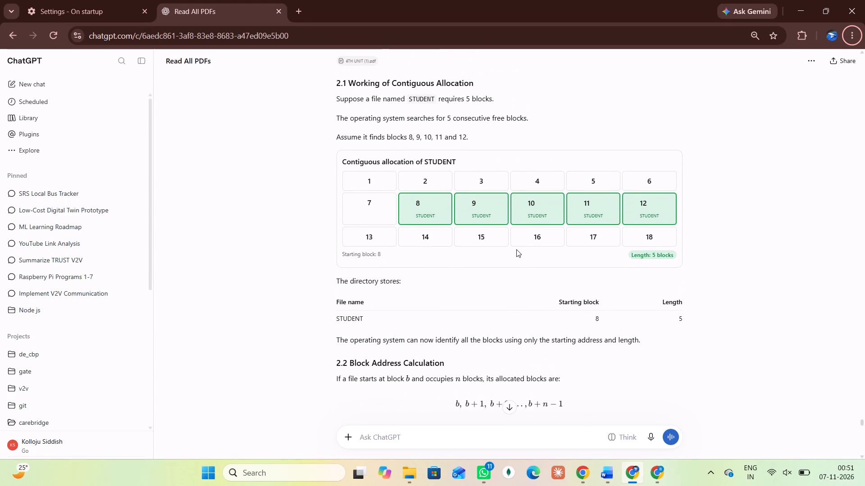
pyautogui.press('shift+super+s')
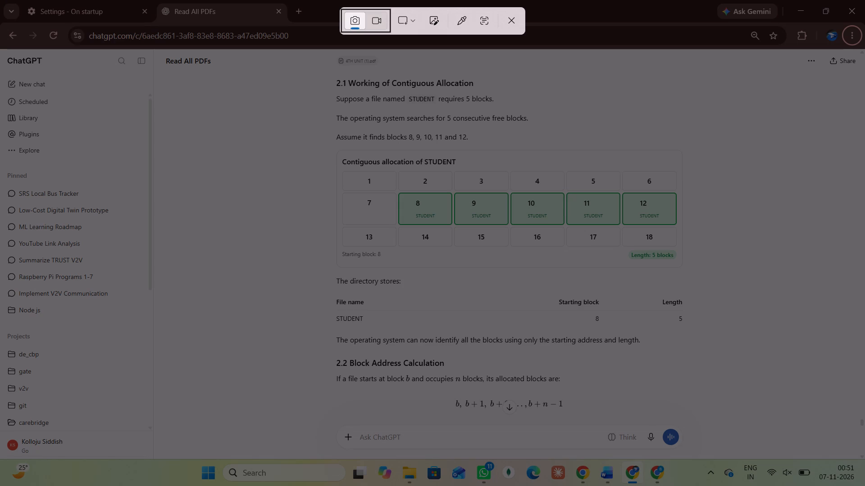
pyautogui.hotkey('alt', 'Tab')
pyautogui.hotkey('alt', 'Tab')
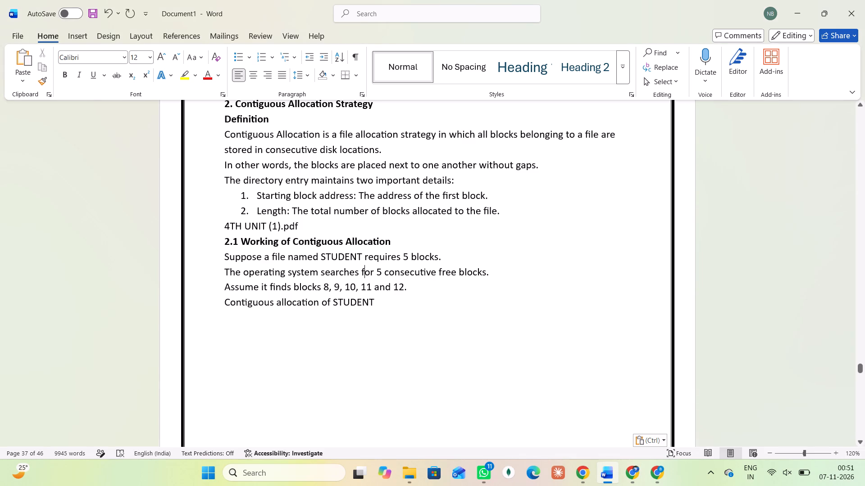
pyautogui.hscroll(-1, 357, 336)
# Shrink the pasted Continuous Allocation diagram proportionally to about half its width.
pyautogui.scroll(-4, 357, 336)
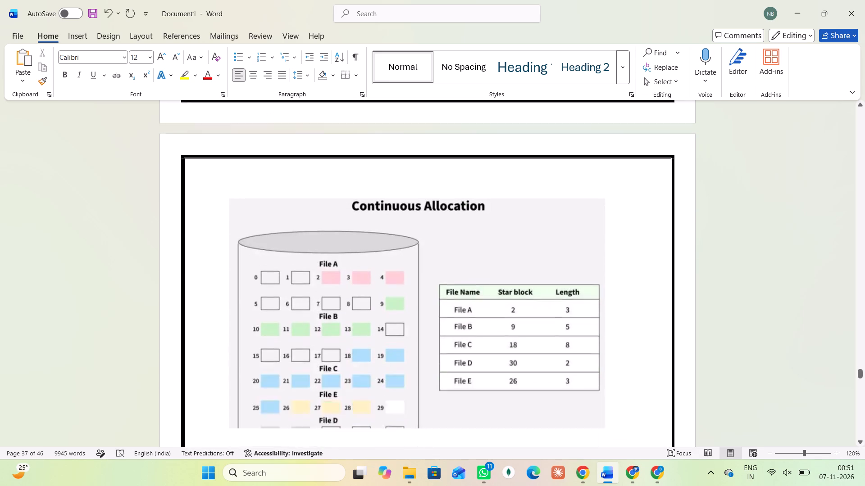
pyautogui.scroll(-1, 357, 336)
pyautogui.click(415, 192)
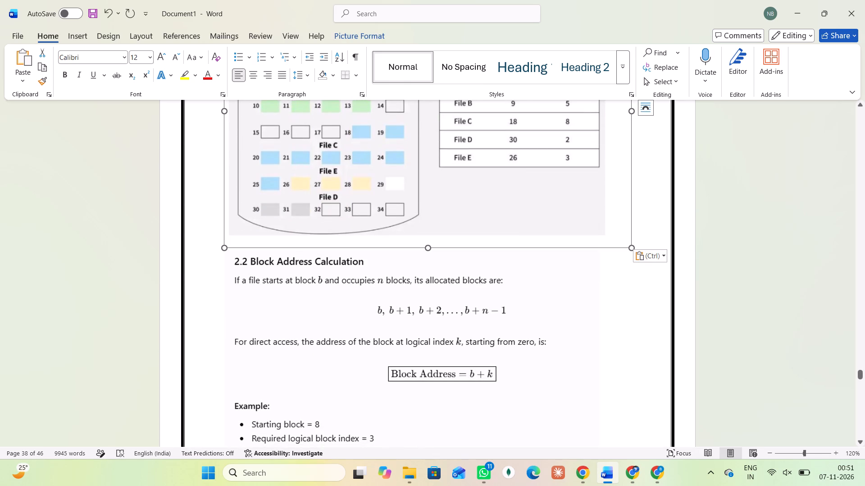
pyautogui.moveTo(628, 247); pyautogui.dragTo(546, 184)
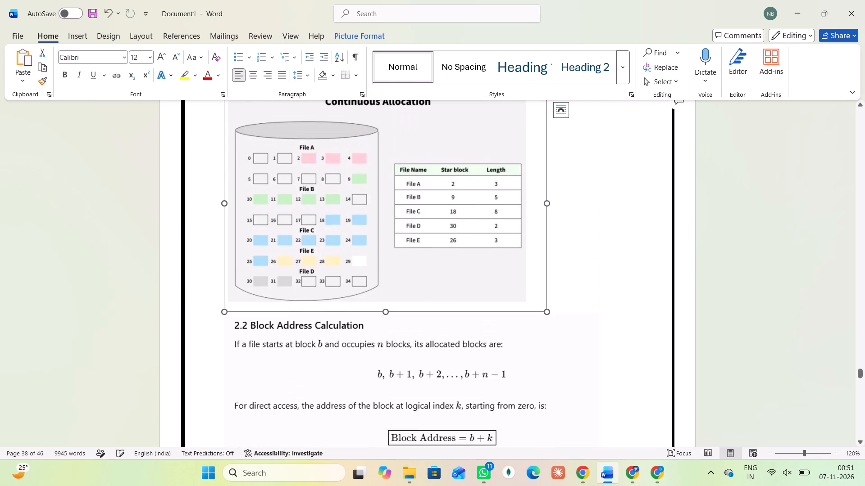
pyautogui.moveTo(546, 321); pyautogui.dragTo(428, 219)
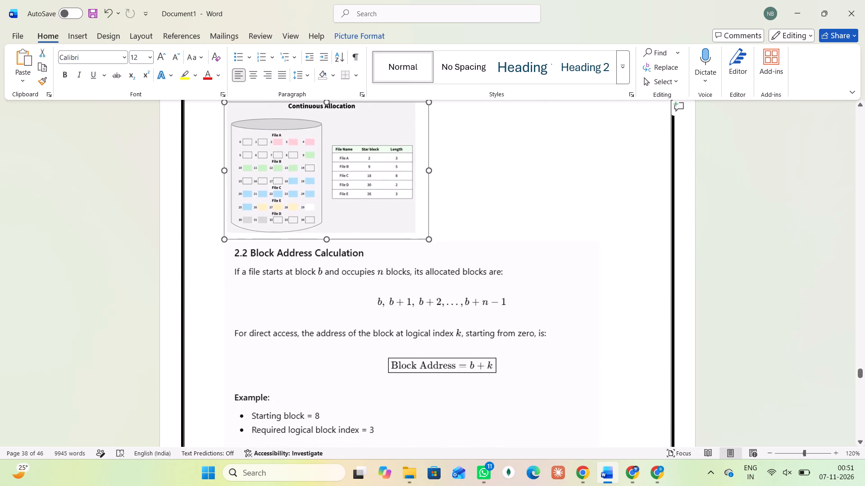
# Move the Continuous Allocation diagram onto a new line directly below "Contiguous allocation of STUDENT" on the previous page.
pyautogui.scroll(3, 428, 219)
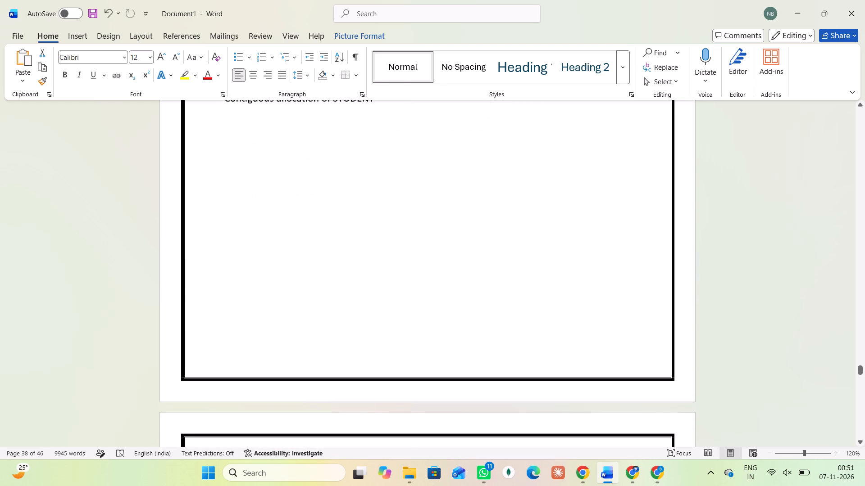
pyautogui.scroll(-1, 428, 219)
pyautogui.click(360, 309)
pyautogui.rightClick(360, 309)
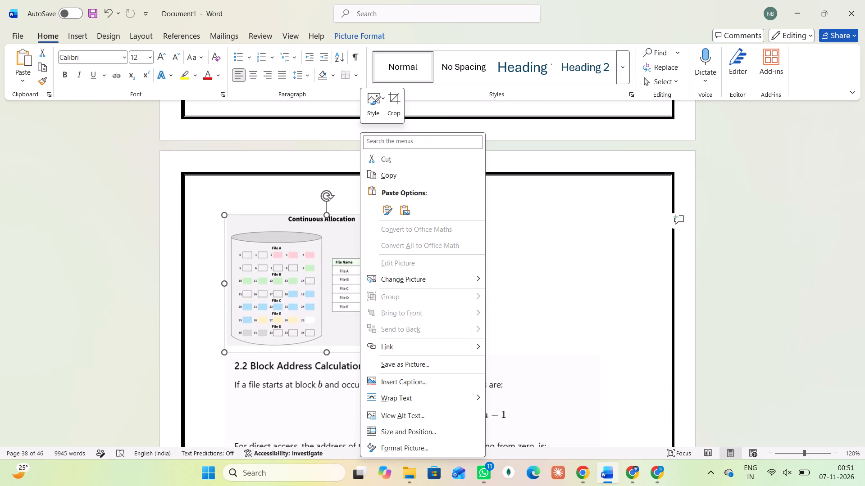
pyautogui.click(389, 154)
pyautogui.scroll(2, 389, 154)
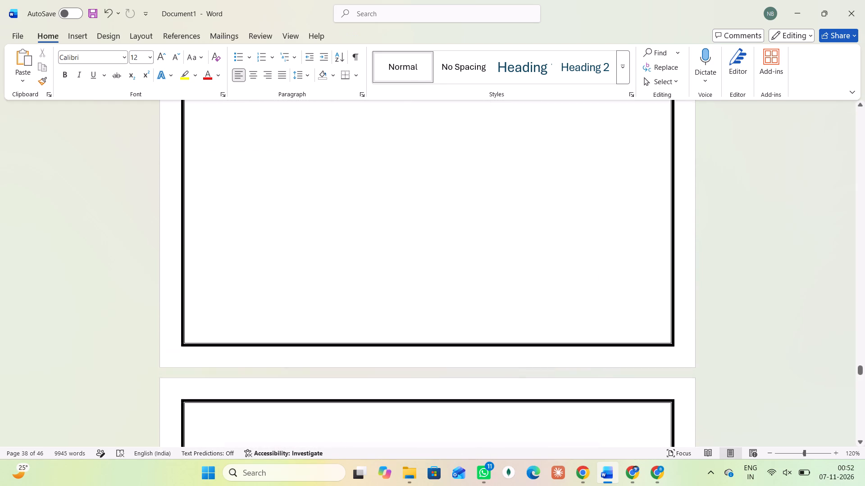
pyautogui.scroll(1, 389, 154)
pyautogui.click(435, 281)
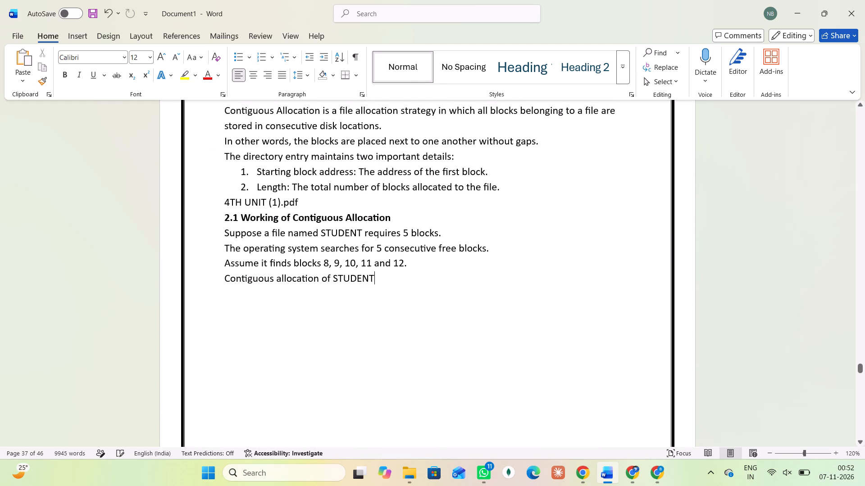
pyautogui.press('Return')
pyautogui.hotkey('ctrl', 'v')
pyautogui.hotkey('alt', 'Tab')
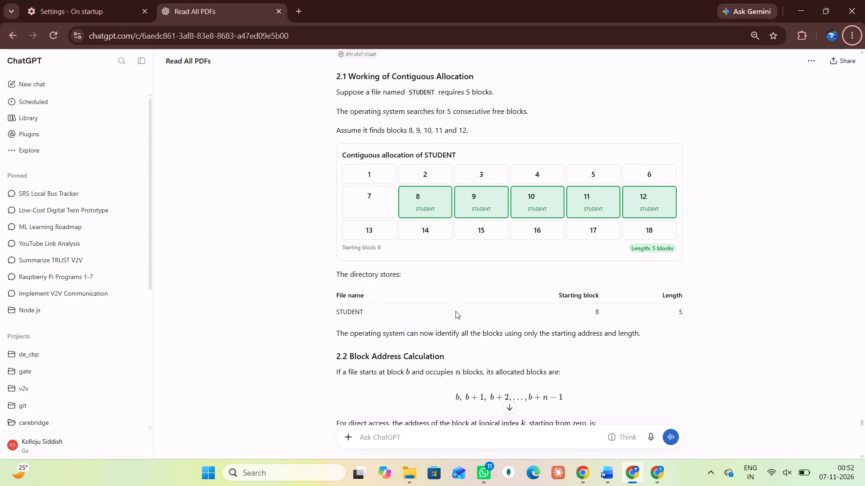
pyautogui.hotkey('alt', 'Tab')
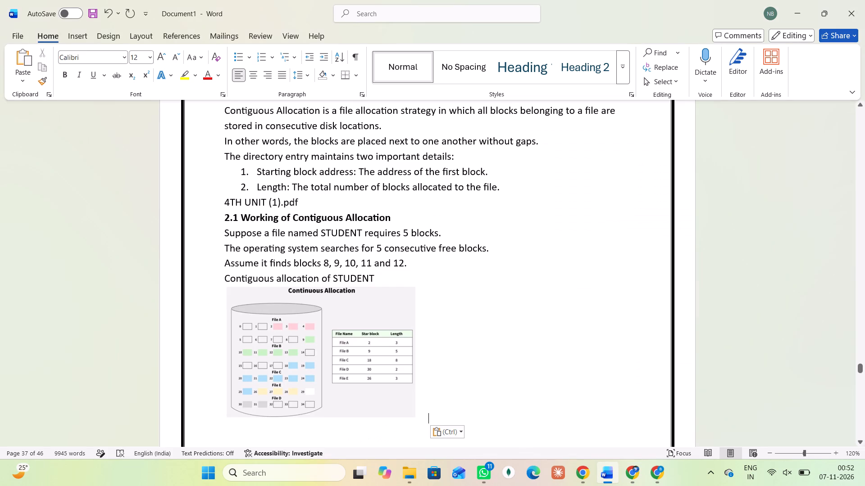
# Review the 2.2 Block Address Calculation image, the file operations text and the 2.4 Advantages list for broken pasted content.
pyautogui.scroll(-2, 378, 318)
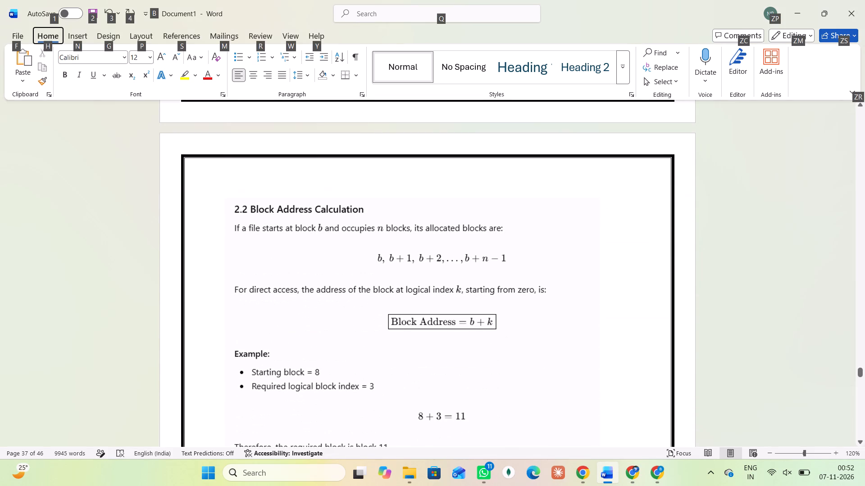
pyautogui.click(378, 318)
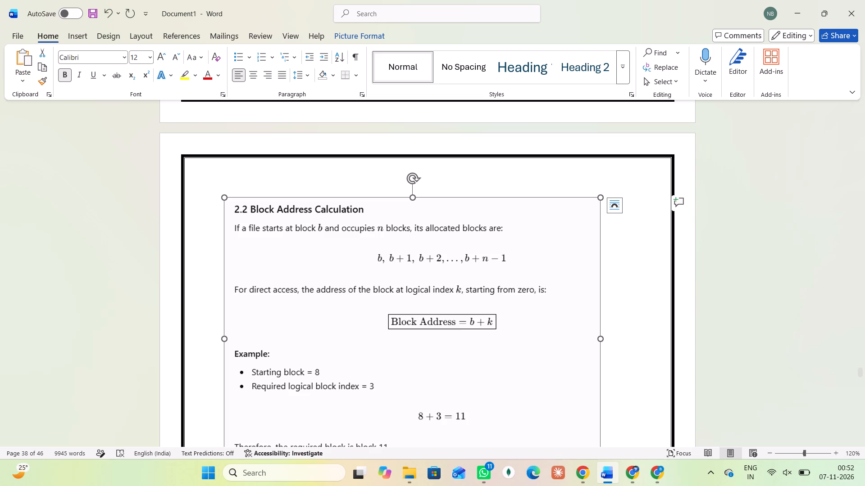
pyautogui.scroll(-1, 437, 342)
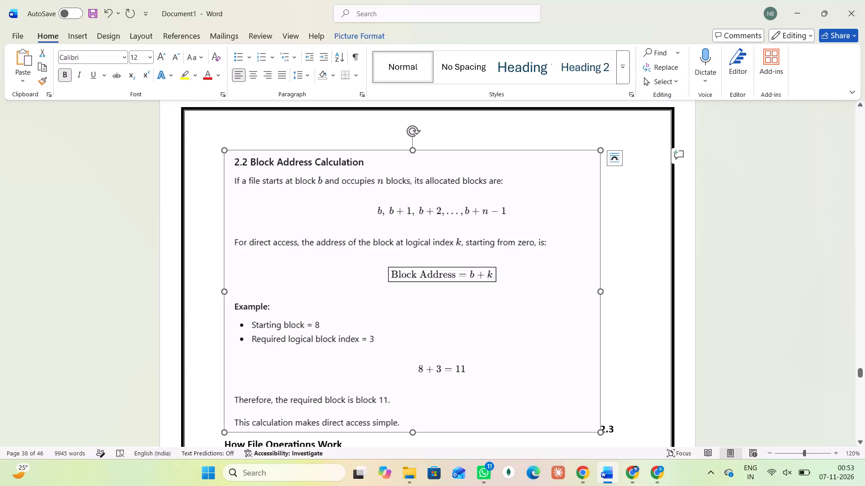
pyautogui.scroll(-2, 413, 371)
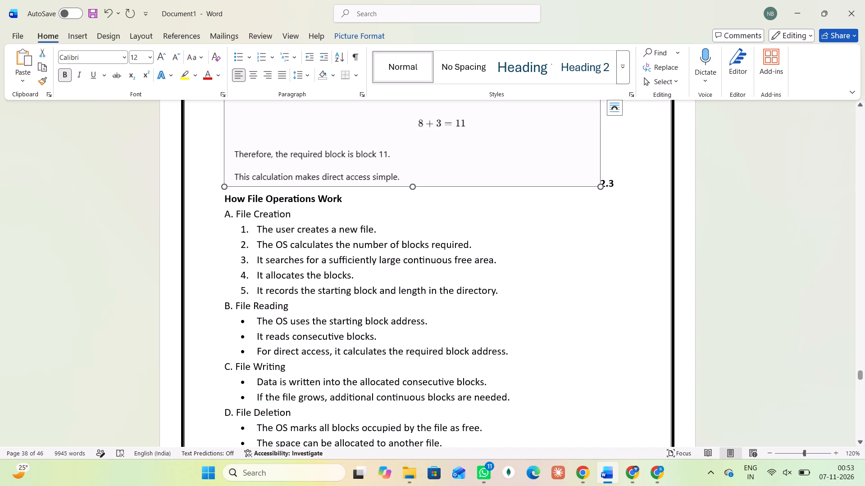
pyautogui.scroll(-1, 334, 319)
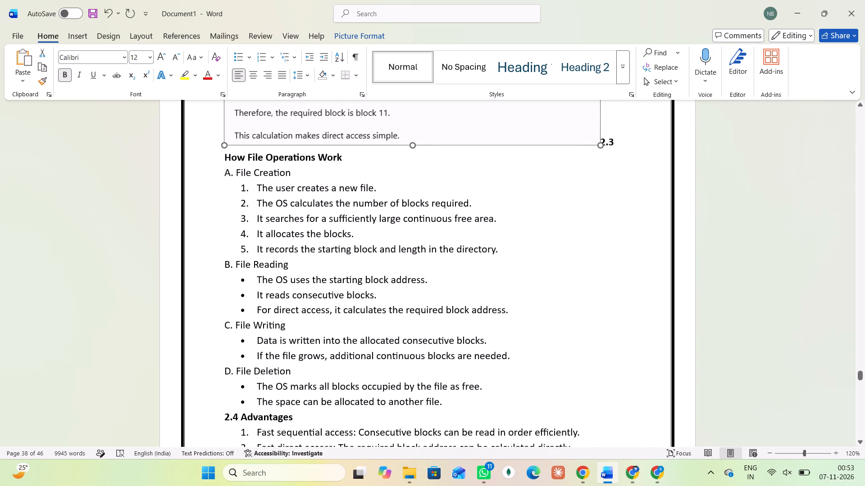
pyautogui.scroll(-1, 334, 319)
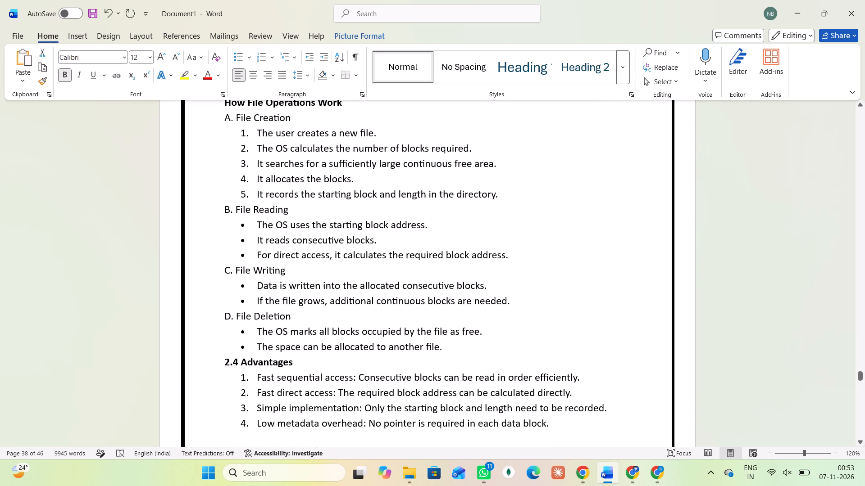
pyautogui.scroll(-1, 351, 337)
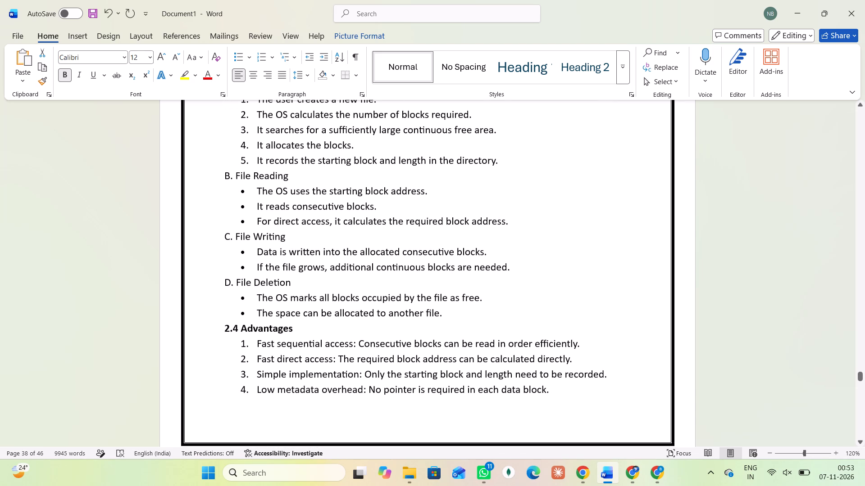
pyautogui.scroll(1, 351, 337)
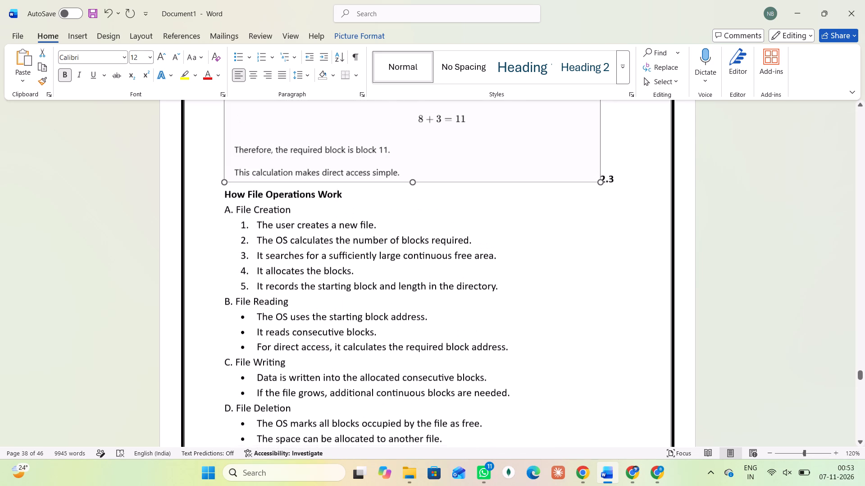
pyautogui.scroll(1, 351, 337)
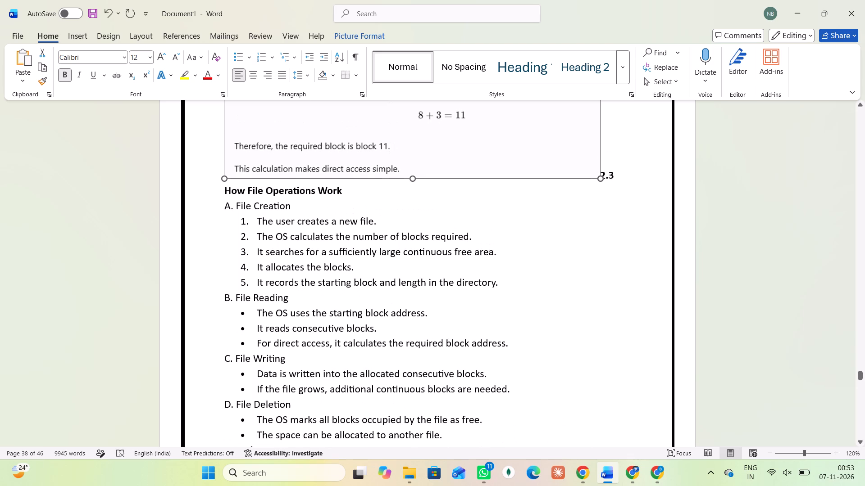
pyautogui.scroll(-2, 351, 337)
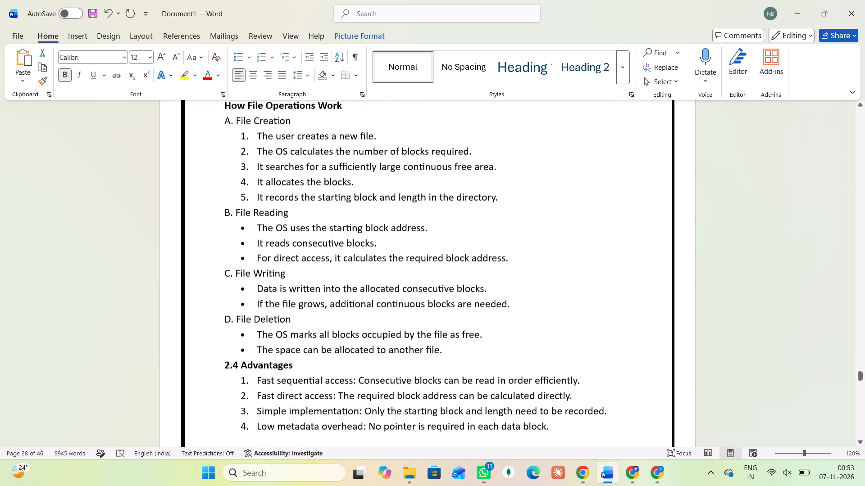
pyautogui.scroll(-1, 367, 340)
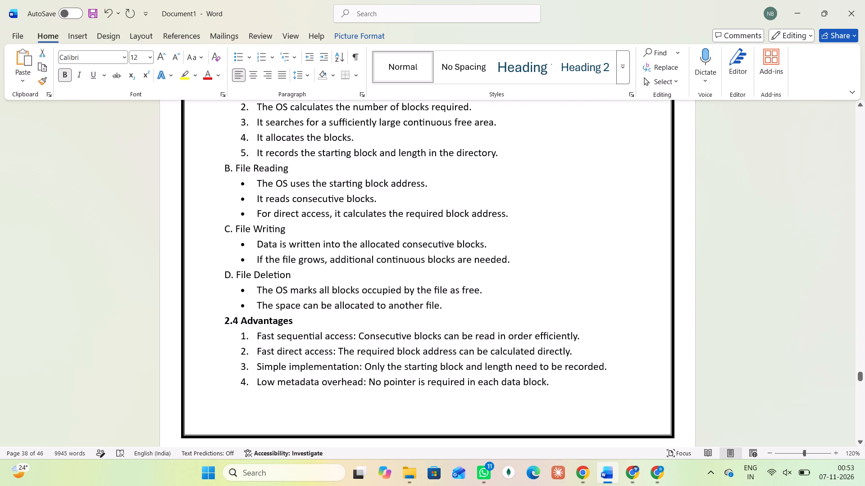
# Delete the loose "A", "B", "C" and "Free" lines below "External fragmentation example" in section 2.5 Disadvantages.
pyautogui.scroll(-2, 367, 340)
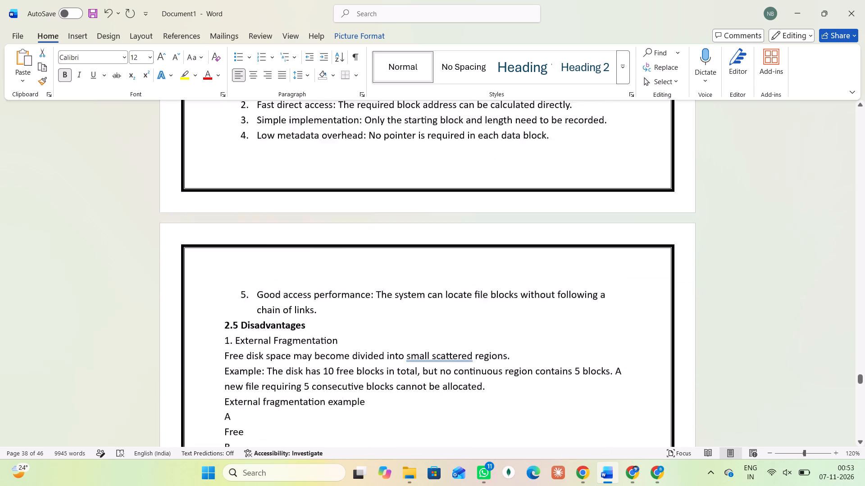
pyautogui.scroll(-3, 367, 340)
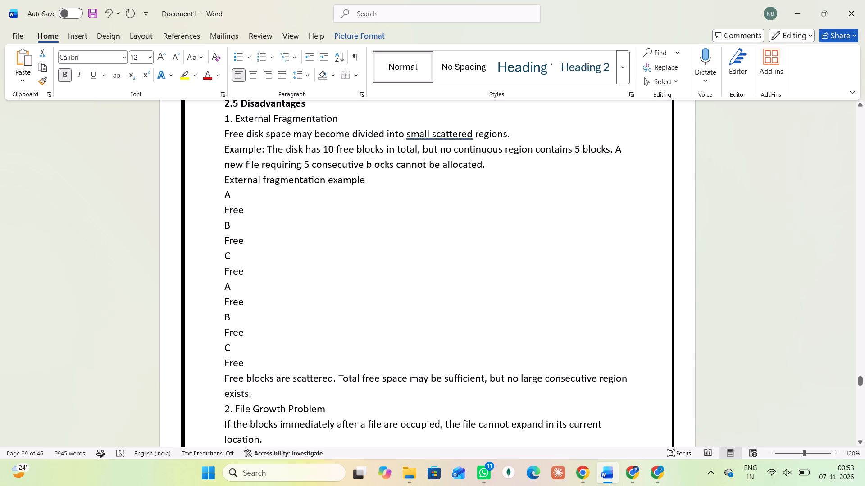
pyautogui.moveTo(250, 363); pyautogui.dragTo(223, 189)
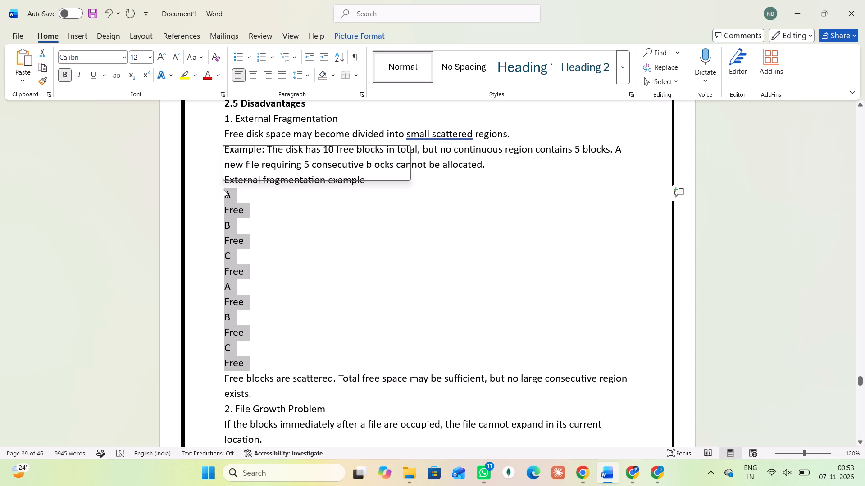
pyautogui.press('BackSpace')
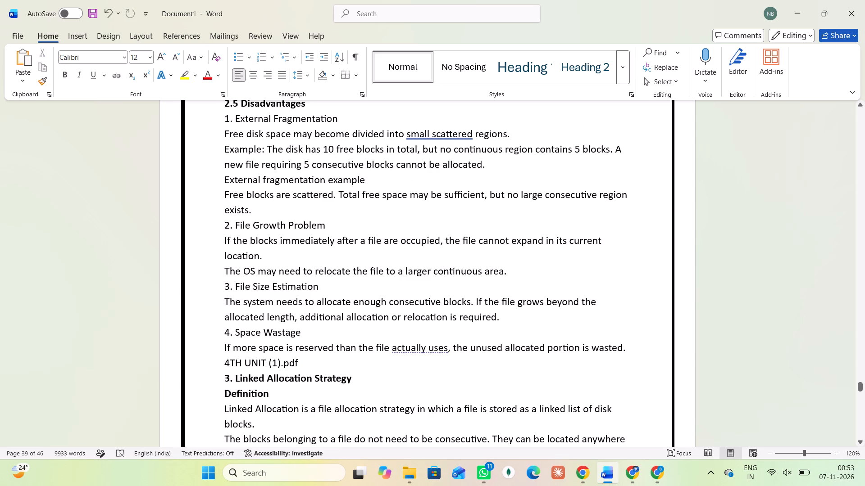
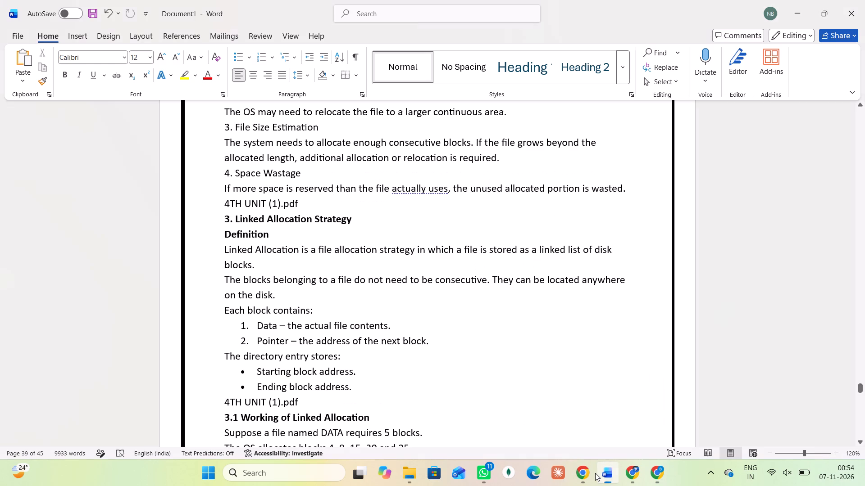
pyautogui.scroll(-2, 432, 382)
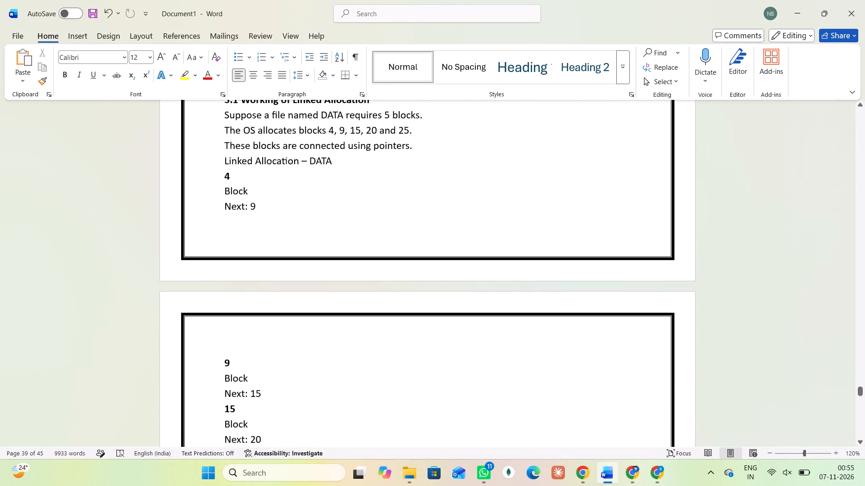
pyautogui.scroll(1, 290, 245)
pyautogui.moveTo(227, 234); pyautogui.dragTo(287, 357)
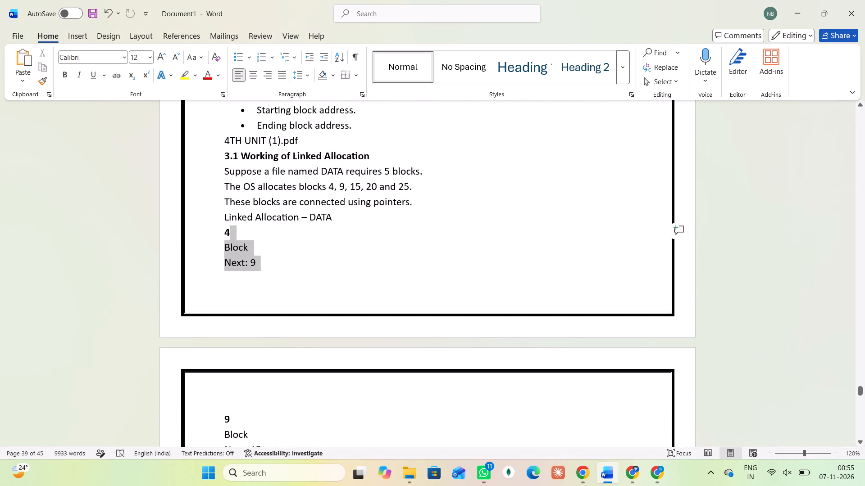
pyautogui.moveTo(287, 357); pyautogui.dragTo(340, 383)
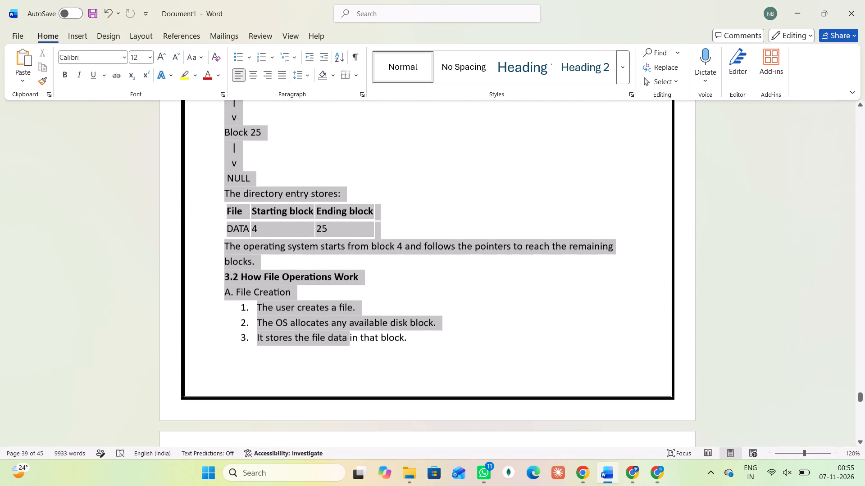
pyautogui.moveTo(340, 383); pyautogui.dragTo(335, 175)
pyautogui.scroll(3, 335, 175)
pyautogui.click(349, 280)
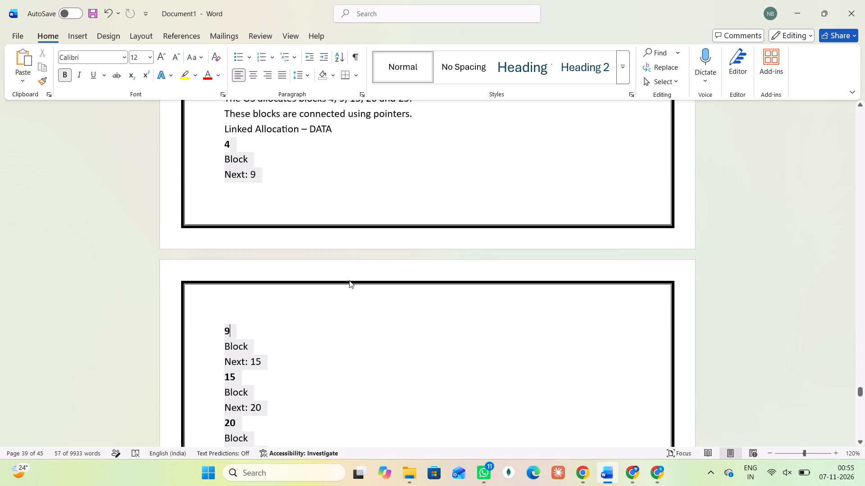
# Paste the captured Linked Allocation diagram in Word on a new line below "The directory entry stores:" in section 3.1, above the DATA table.
pyautogui.hotkey('alt', 'Tab')
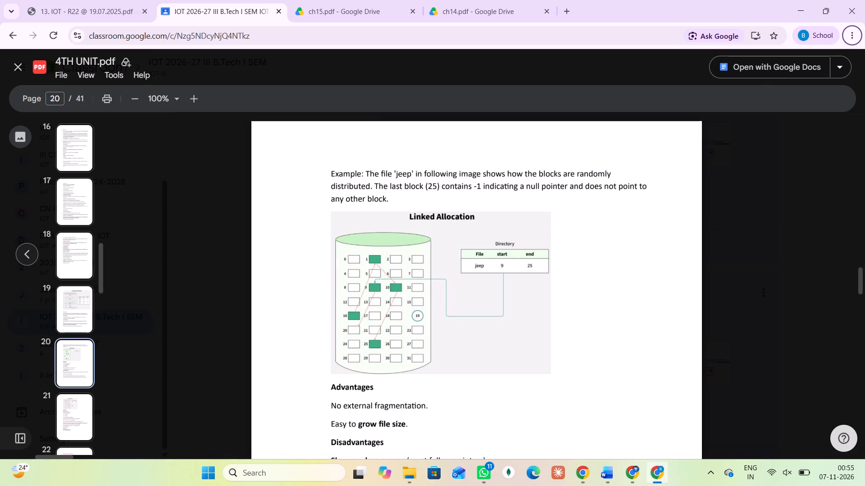
pyautogui.hotkey('alt', 'Tab')
pyautogui.scroll(1, 363, 280)
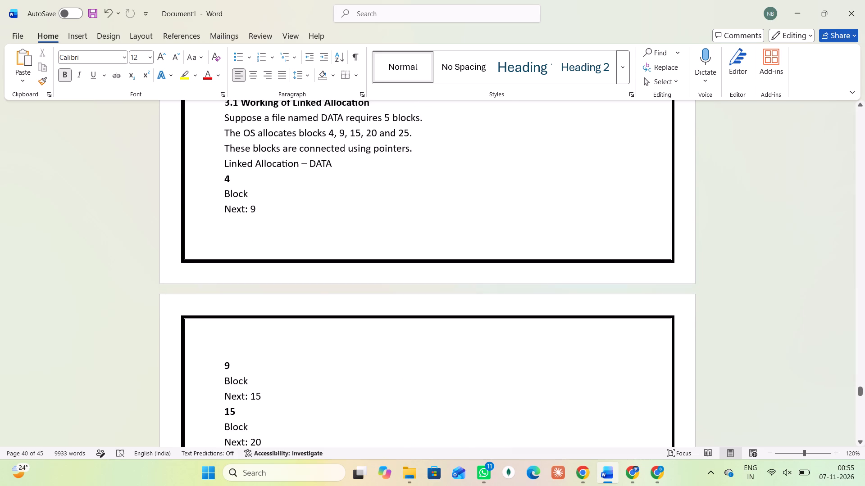
pyautogui.scroll(-2, 330, 249)
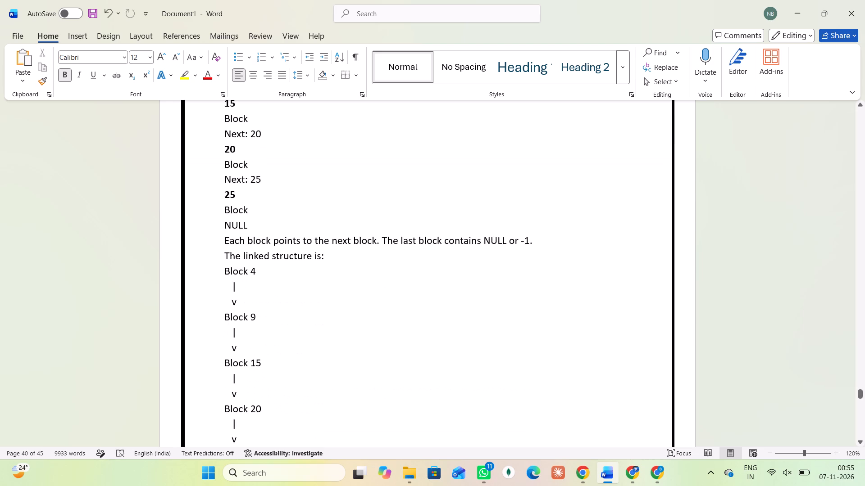
pyautogui.scroll(-1, 312, 289)
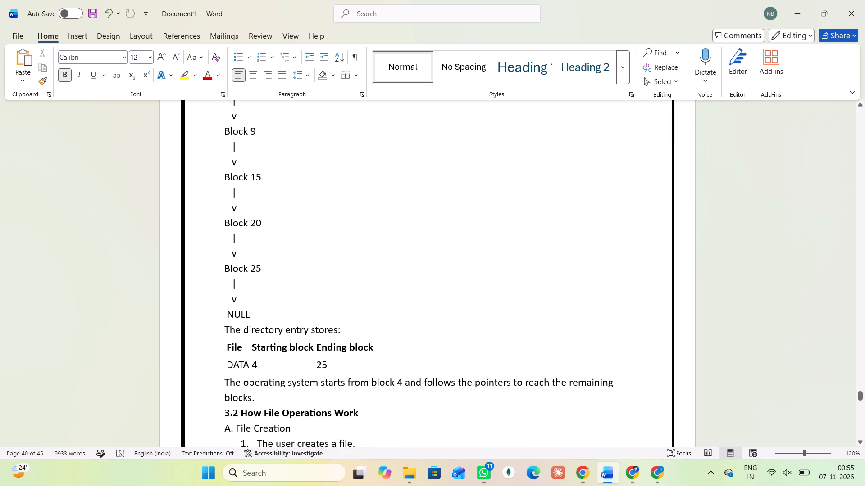
pyautogui.click(354, 323)
pyautogui.press('Return')
pyautogui.hotkey('ctrl', 'v')
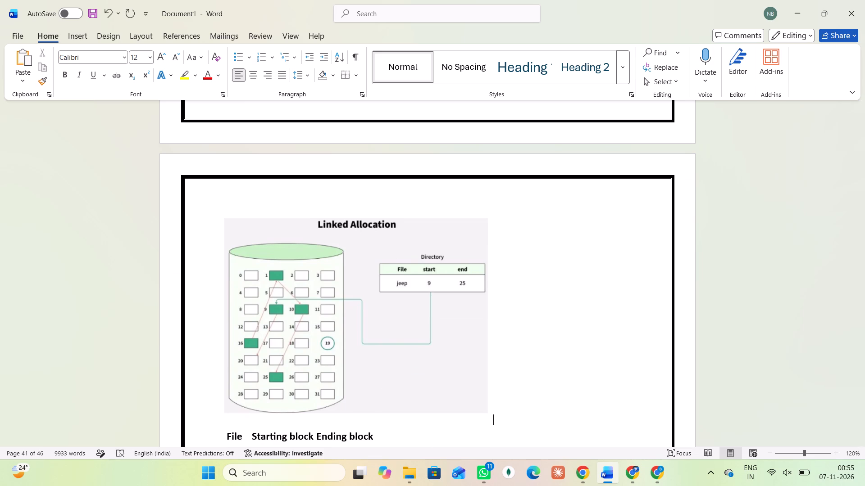
# Delete the stray "4TH UNIT (1).pdf" line directly above the heading "3.1 Working of Linked Allocation".
pyautogui.hotkey('alt', 'Tab')
pyautogui.scroll(4, 361, 338)
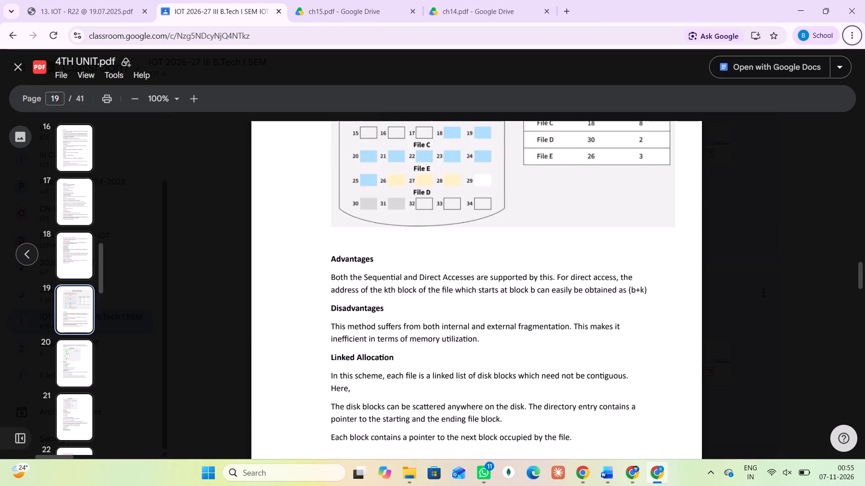
pyautogui.hotkey('alt', 'Tab')
pyautogui.scroll(1, 361, 338)
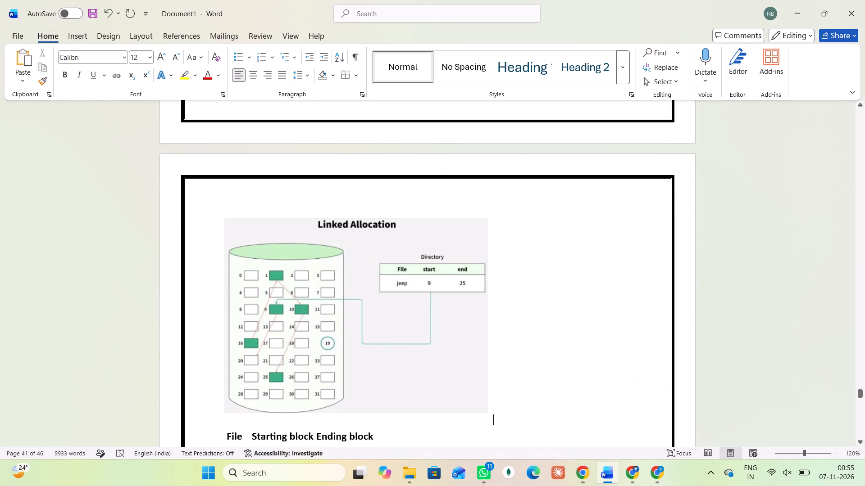
pyautogui.scroll(4, 361, 338)
pyautogui.scroll(-1, 361, 338)
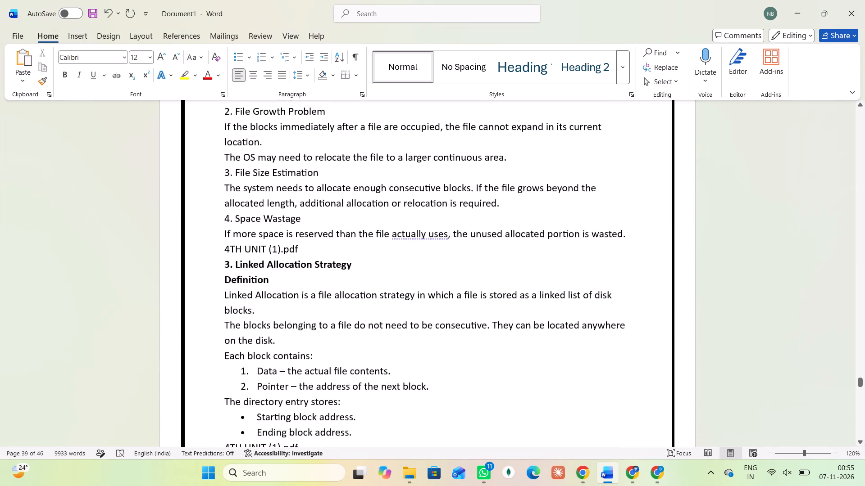
pyautogui.scroll(-1, 361, 338)
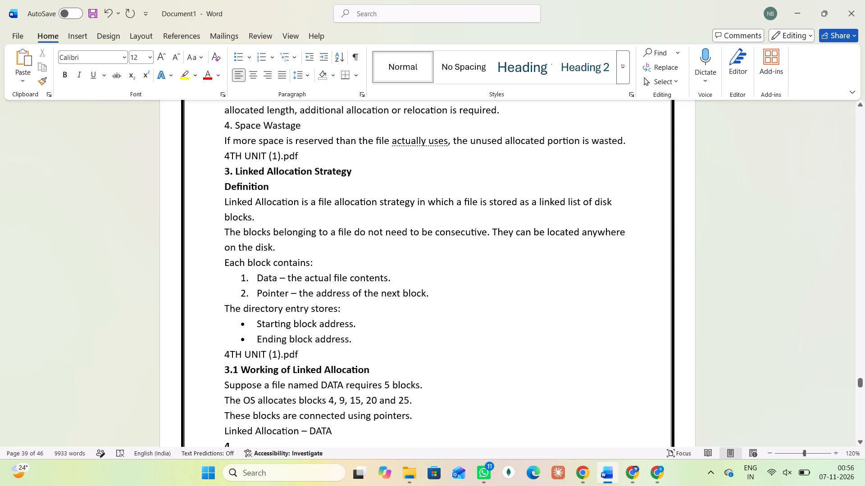
pyautogui.scroll(-1, 324, 362)
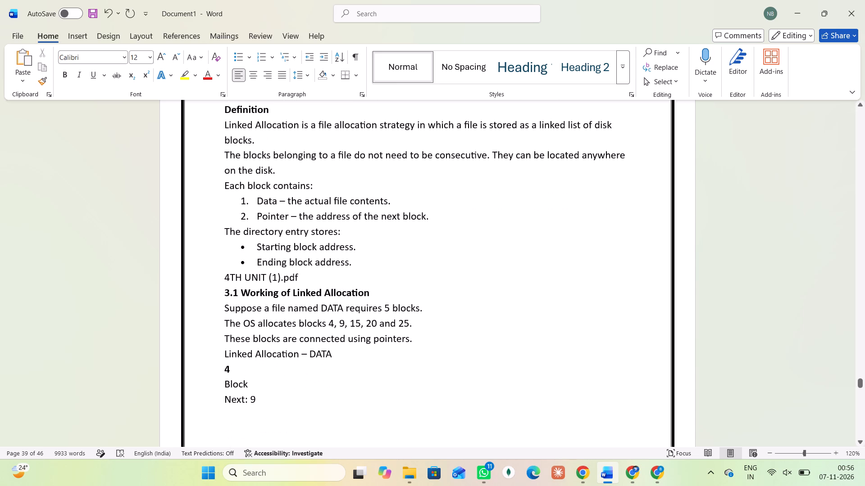
pyautogui.scroll(-1, 324, 362)
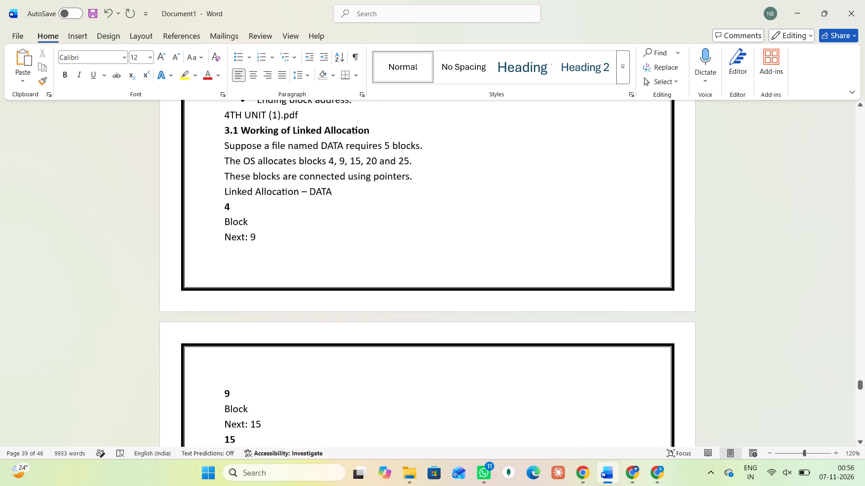
pyautogui.scroll(1, 324, 362)
pyautogui.moveTo(298, 219); pyautogui.dragTo(250, 219)
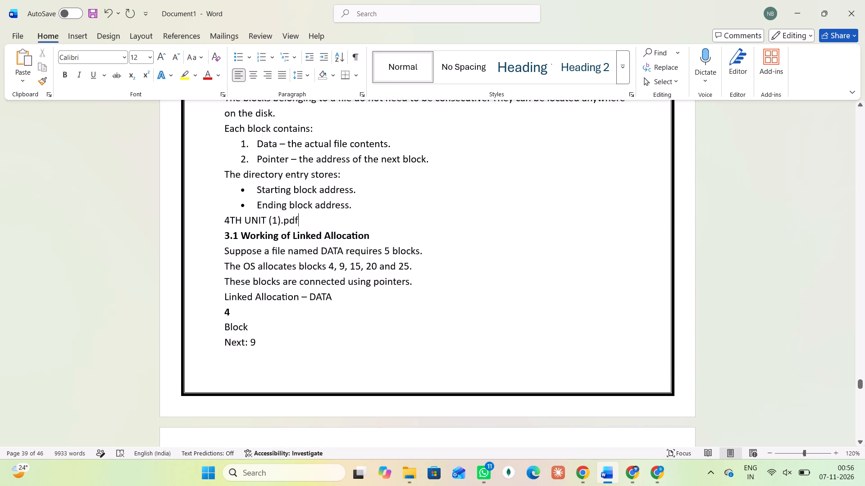
pyautogui.moveTo(250, 219); pyautogui.dragTo(207, 218)
pyautogui.press('BackSpace')
# Review the Linked Allocation content from the block listing in 3.1 through the FAT example in 3.5 for leftover pasted fragments.
pyautogui.scroll(-1, 309, 281)
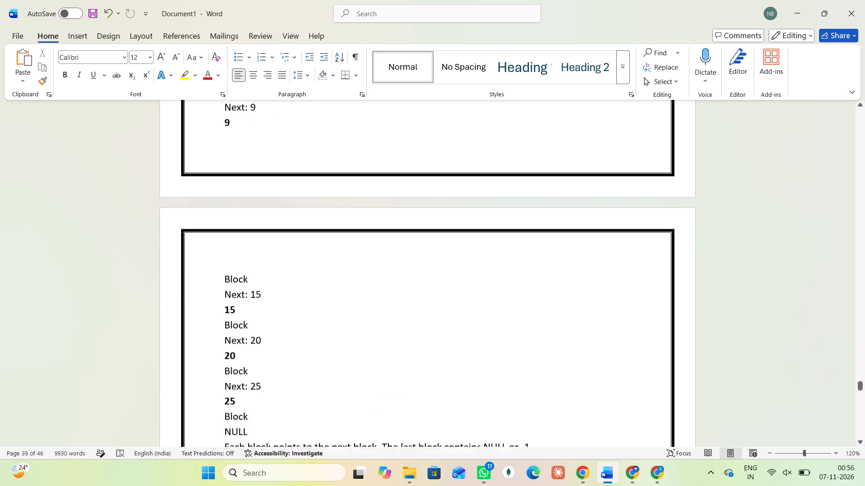
pyautogui.scroll(-4, 309, 281)
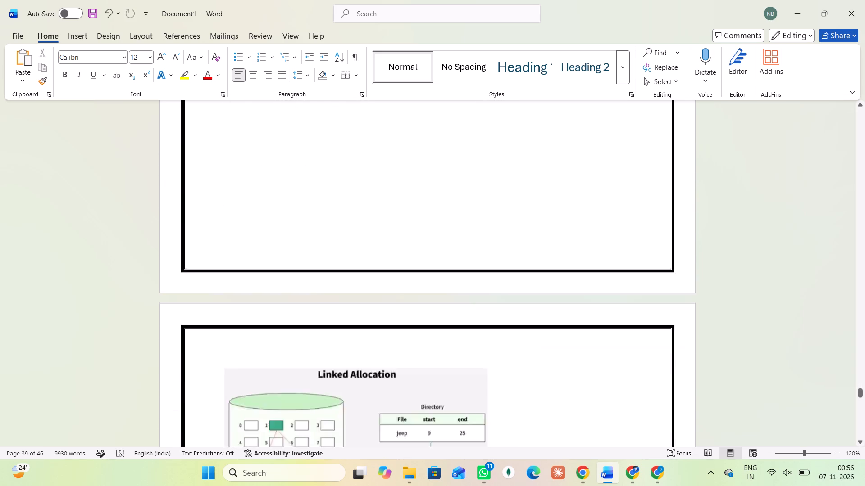
pyautogui.scroll(-2, 309, 281)
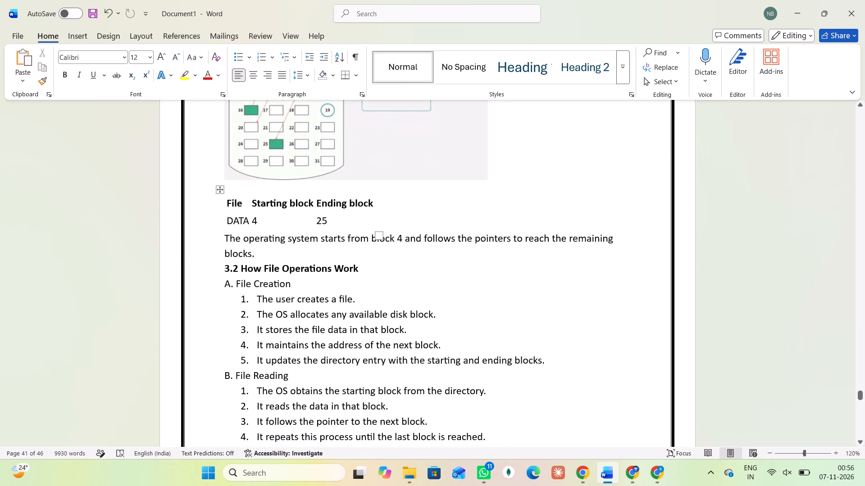
pyautogui.scroll(-1, 309, 281)
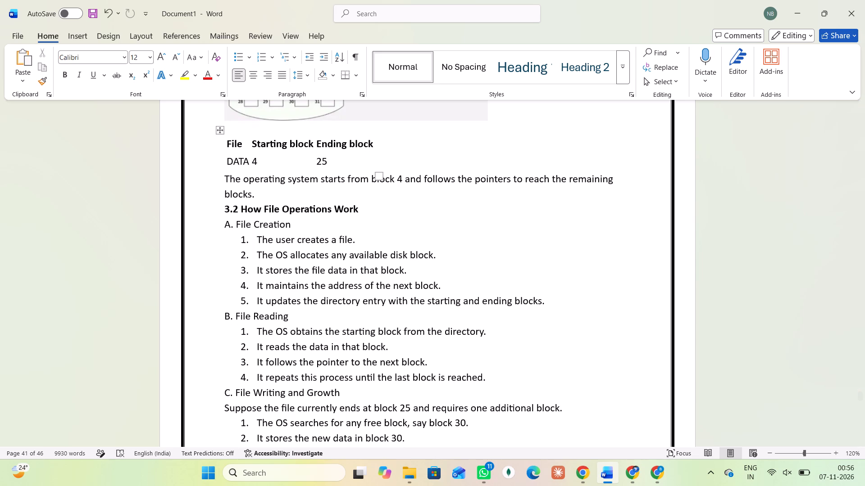
pyautogui.scroll(-1, 309, 281)
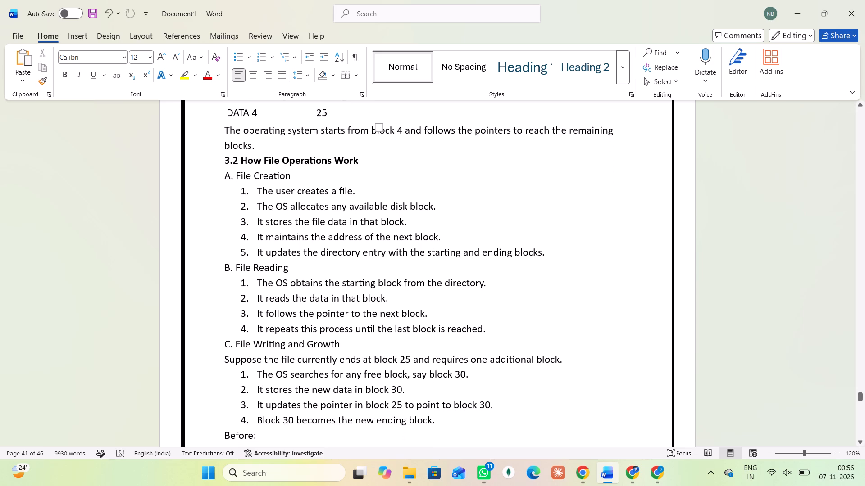
pyautogui.scroll(-1, 309, 281)
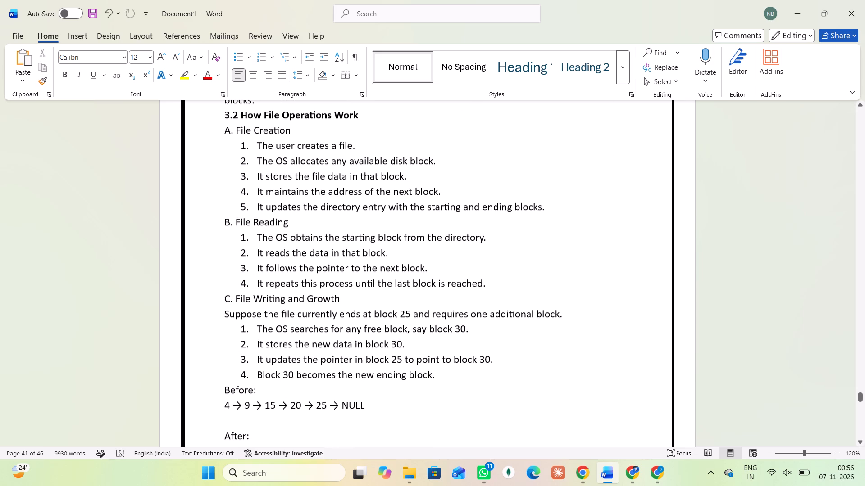
pyautogui.scroll(-2, 309, 281)
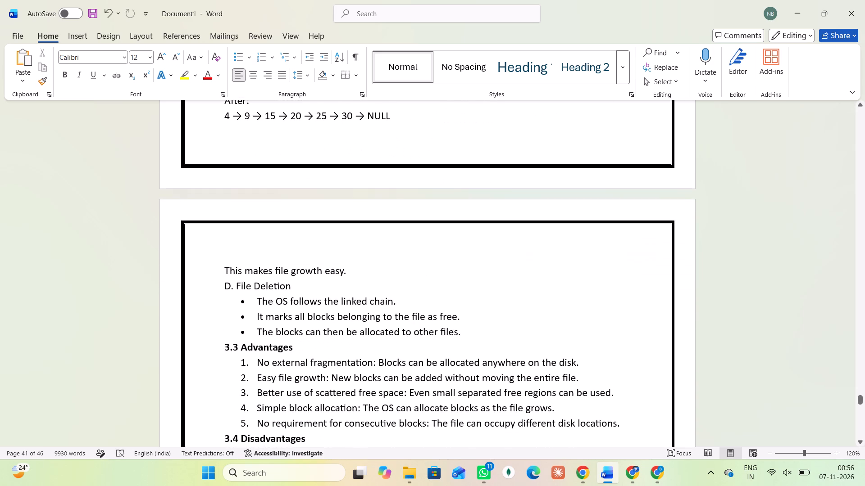
pyautogui.scroll(-1, 309, 281)
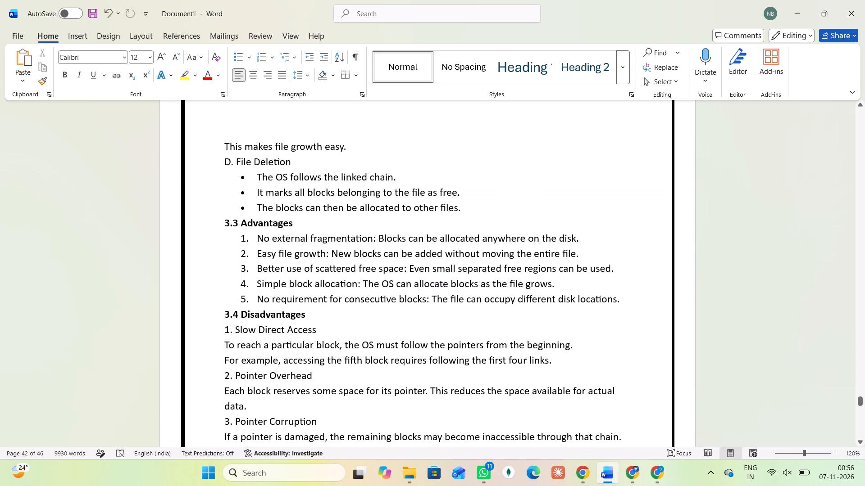
pyautogui.scroll(-1, 309, 281)
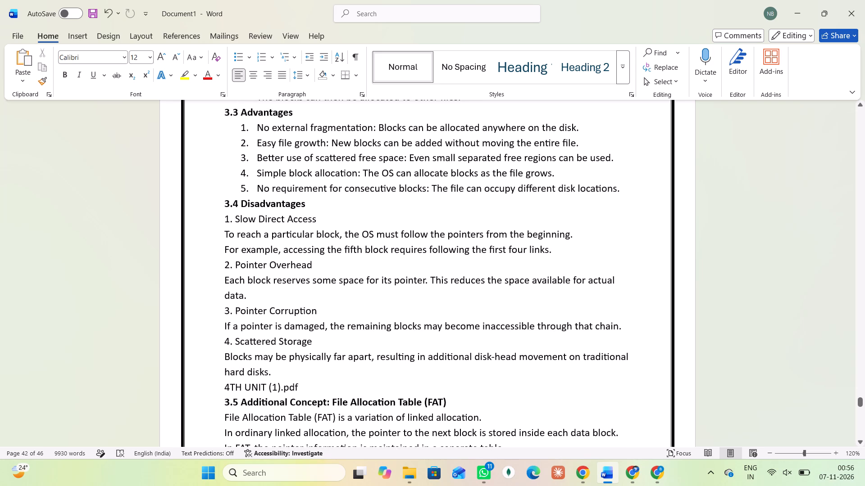
pyautogui.scroll(-1, 346, 373)
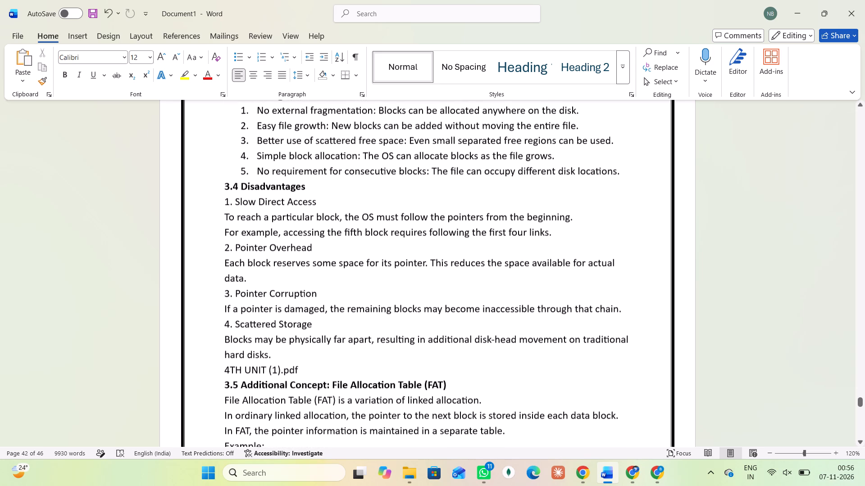
pyautogui.click(300, 375)
pyautogui.scroll(-1, 329, 376)
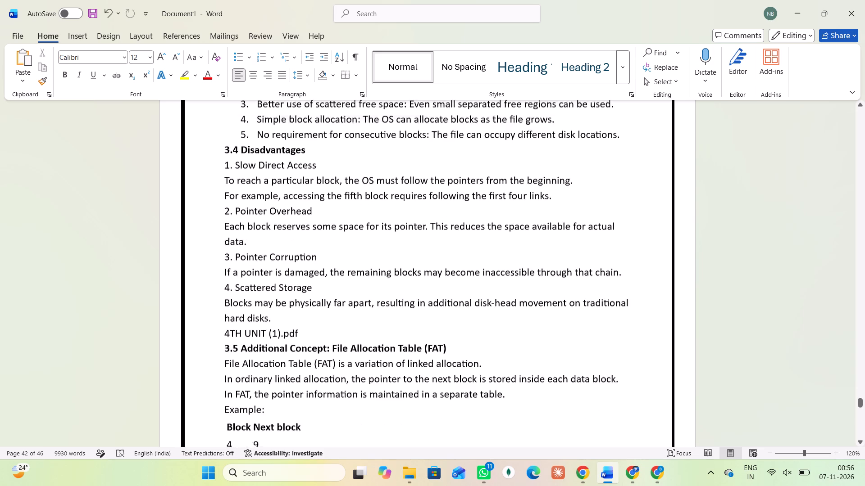
pyautogui.scroll(-2, 329, 376)
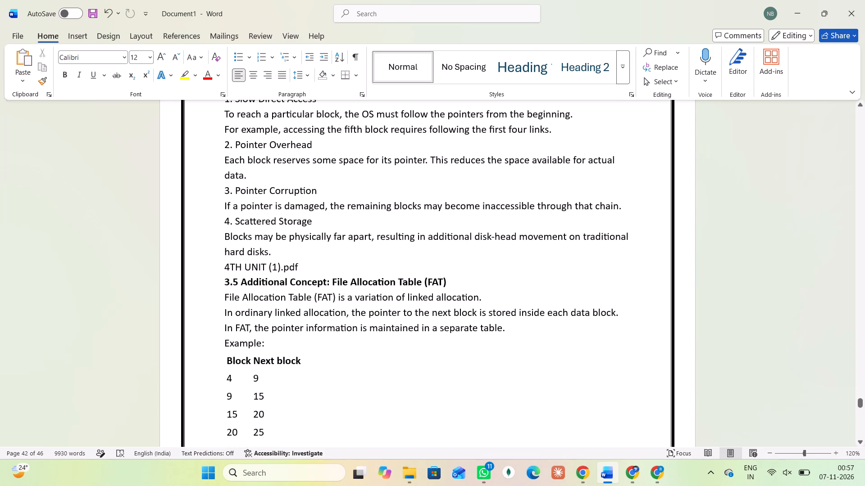
# Delete the stray "4TH UNIT (1).pdf" line directly above the heading "3.5 Additional Concept: File Allocation Table (FAT)".
pyautogui.moveTo(309, 264); pyautogui.dragTo(225, 273)
pyautogui.press('BackSpace')
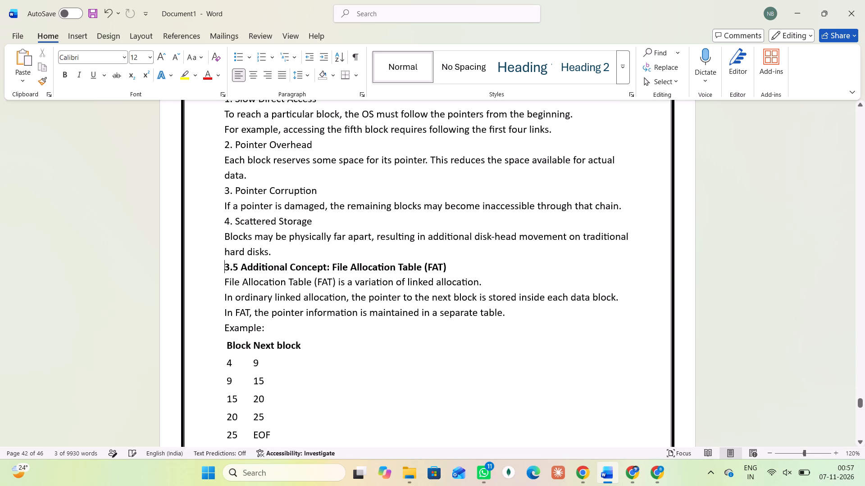
# Switch to 4TH UNIT.pdf in Chrome and find the Indexed Allocation diagram on page 21.
pyautogui.hotkey('alt', 'Tab')
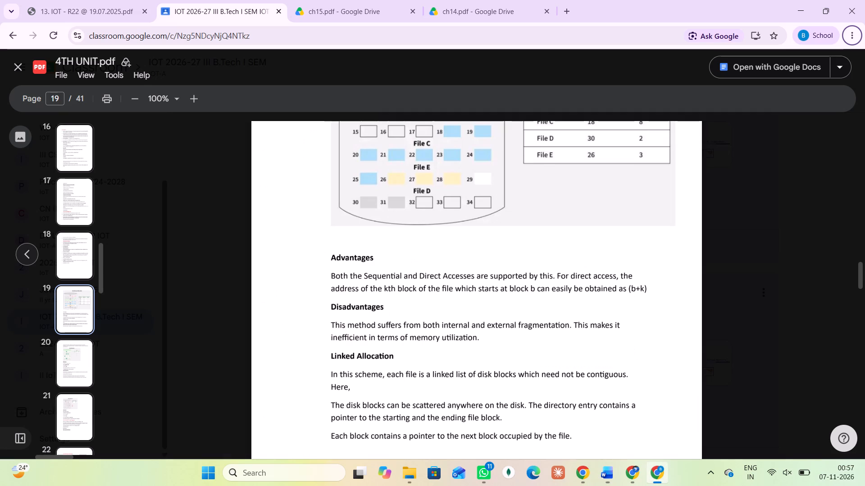
pyautogui.scroll(-5, 401, 345)
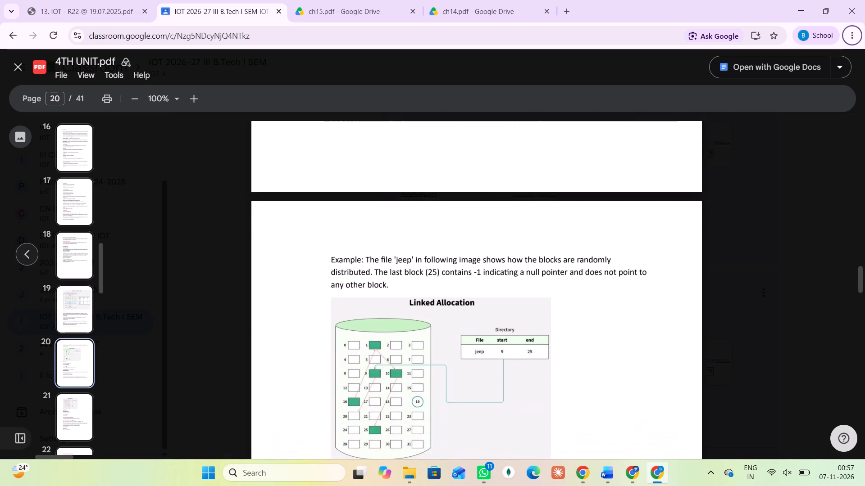
pyautogui.scroll(-6, 401, 345)
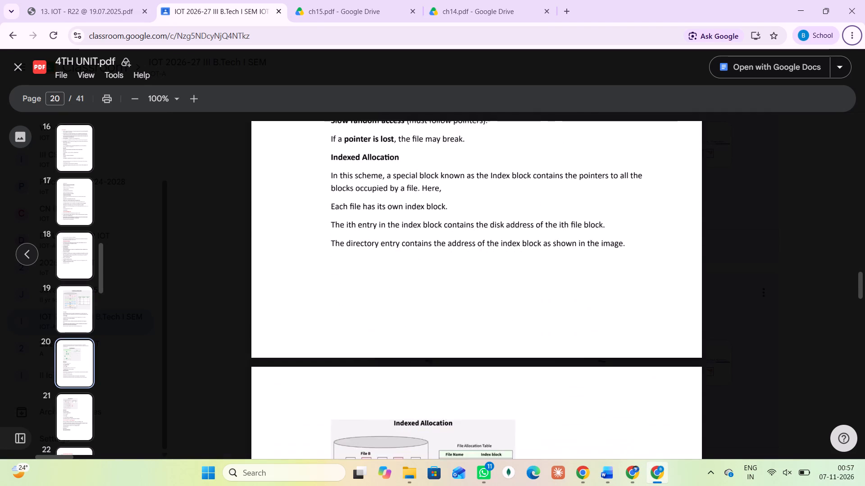
pyautogui.scroll(-2, 401, 345)
# Return to Word and review the FAT example in section 3.5 through the Indexed Allocation definition in section 4.
pyautogui.hotkey('alt', 'Tab')
pyautogui.scroll(-3, 401, 345)
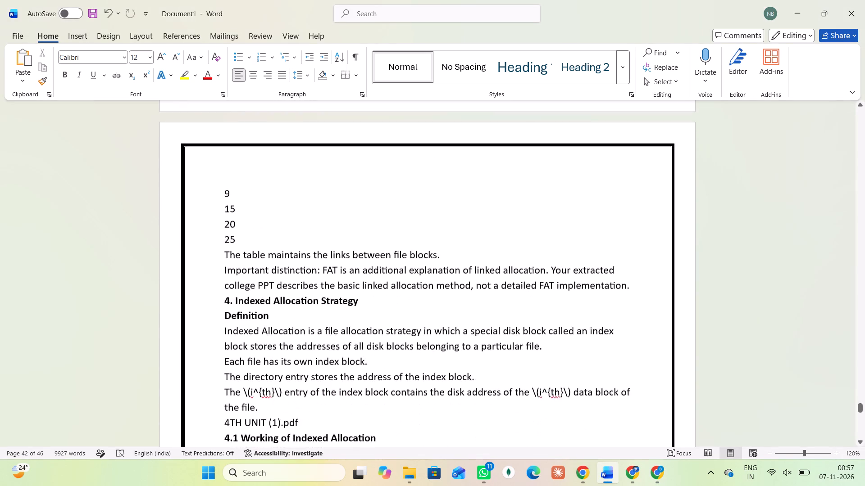
pyautogui.scroll(-1, 401, 345)
pyautogui.scroll(4, 401, 345)
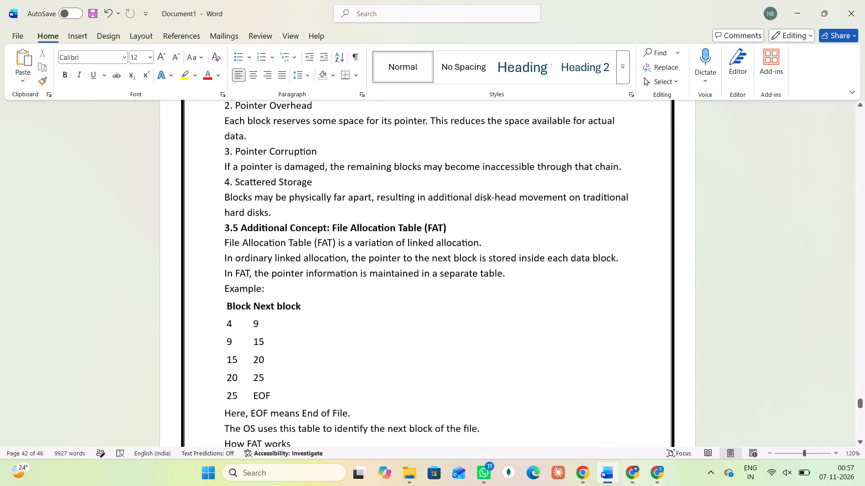
pyautogui.scroll(1, 401, 345)
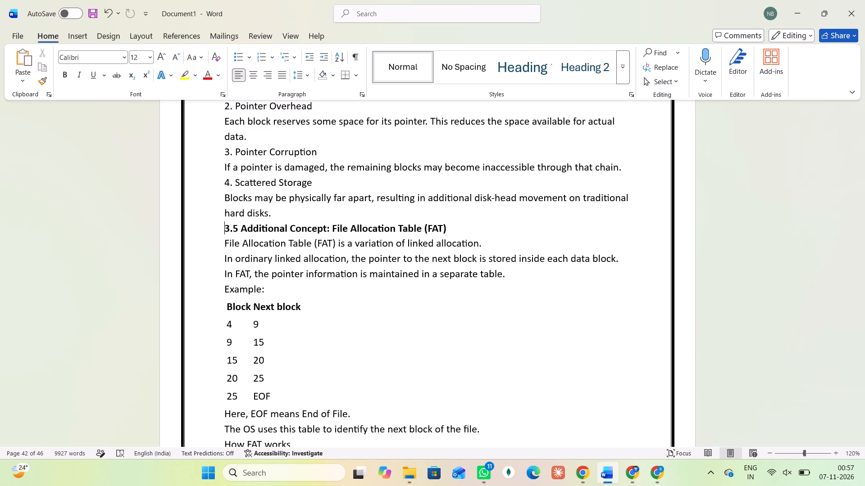
pyautogui.scroll(-1, 401, 345)
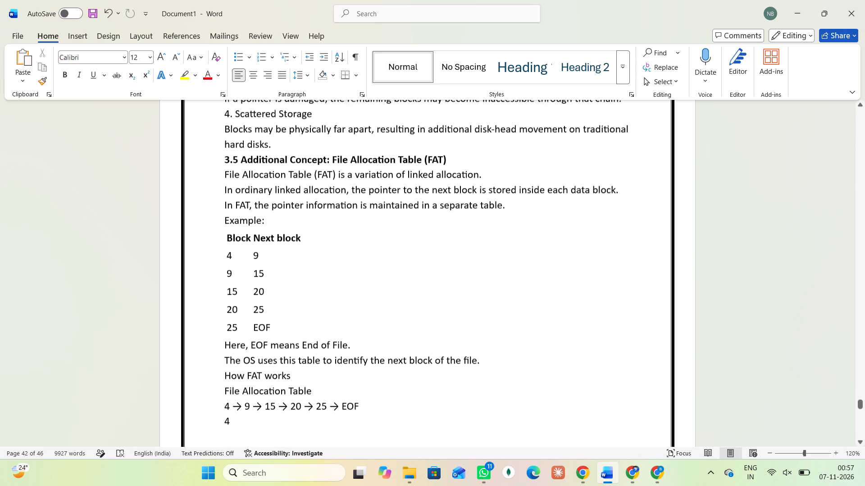
pyautogui.scroll(-1, 401, 345)
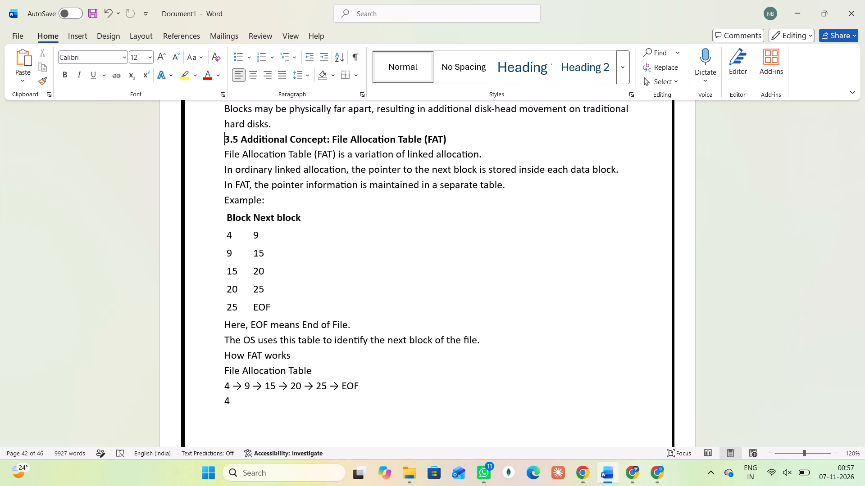
pyautogui.scroll(-2, 401, 345)
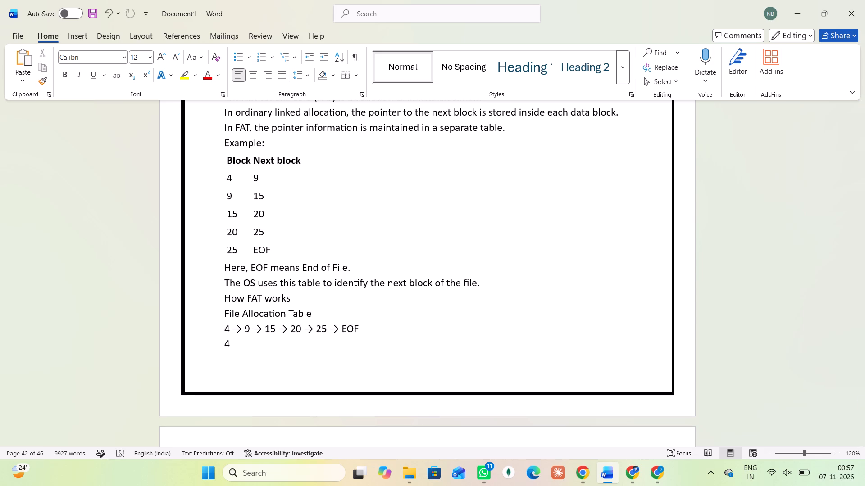
pyautogui.scroll(-1, 401, 345)
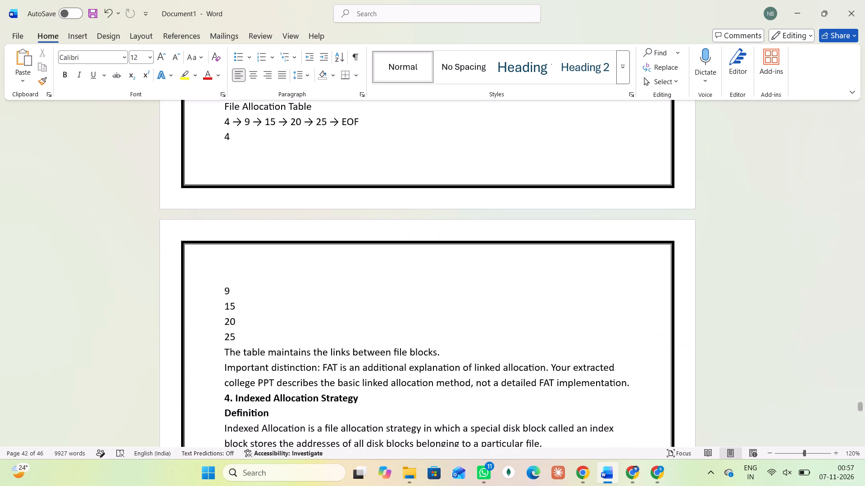
pyautogui.scroll(-1, 401, 345)
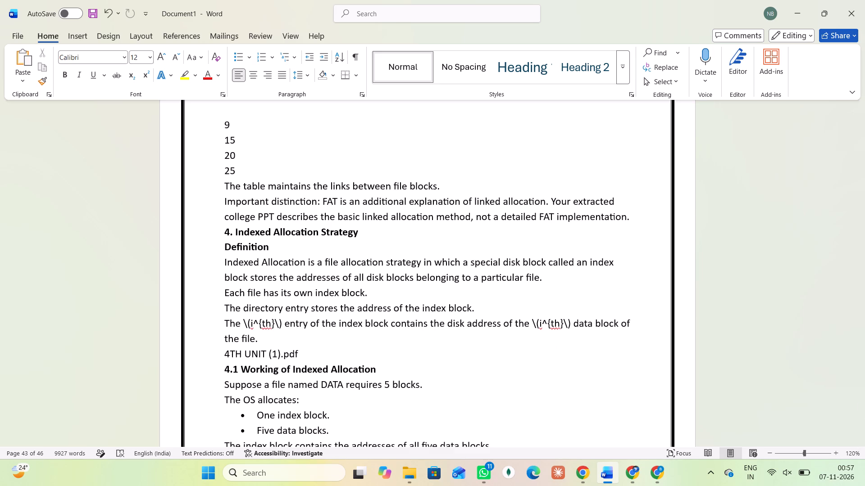
# Capture a screen snip of the Indexed Allocation diagram with its File Allocation Table on page 21 of 4TH UNIT.pdf.
pyautogui.hotkey('alt', 'Tab')
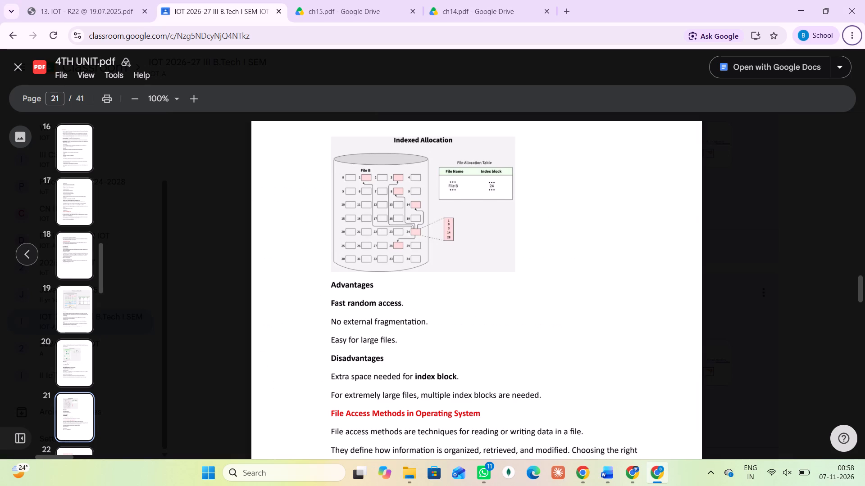
pyautogui.scroll(1, 401, 326)
pyautogui.scroll(1, 412, 269)
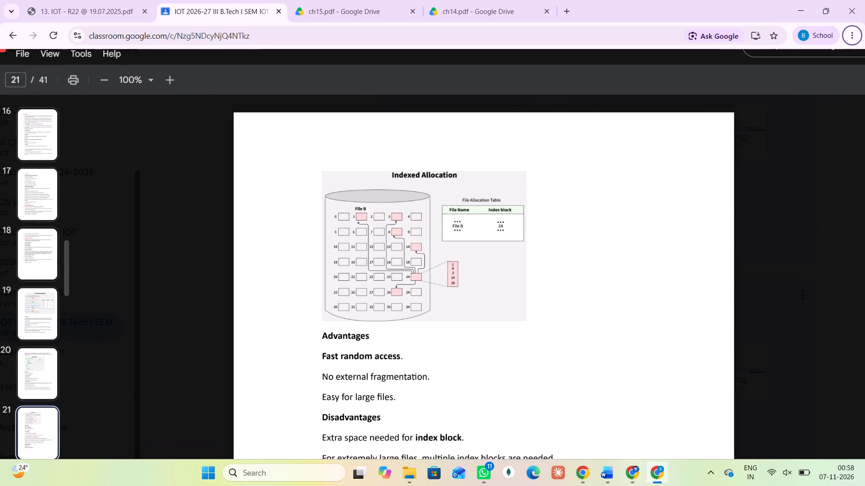
pyautogui.scroll(1, 412, 269)
pyautogui.press('shift+super+s')
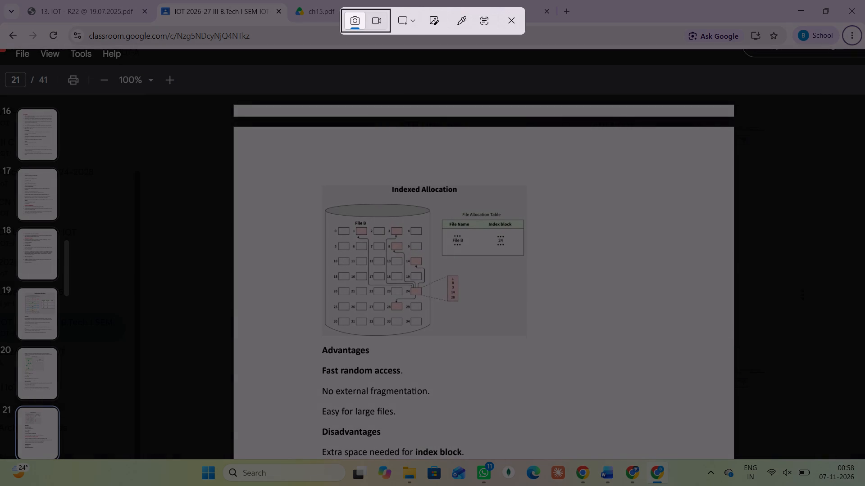
pyautogui.moveTo(321, 183); pyautogui.dragTo(533, 338)
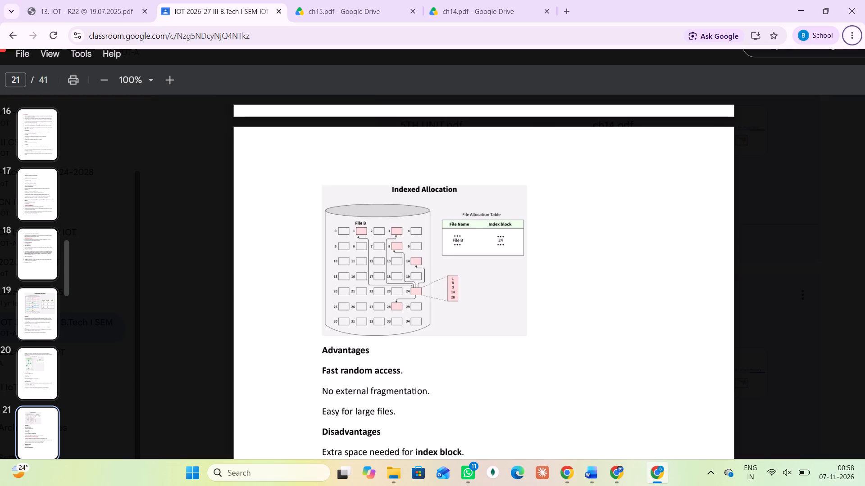
pyautogui.press('Tab')
# Review the Indexed Allocation content in Word from section 4.1 to the start of 4.2, including the entry and block listing.
pyautogui.hotkey('alt', 'Tab')
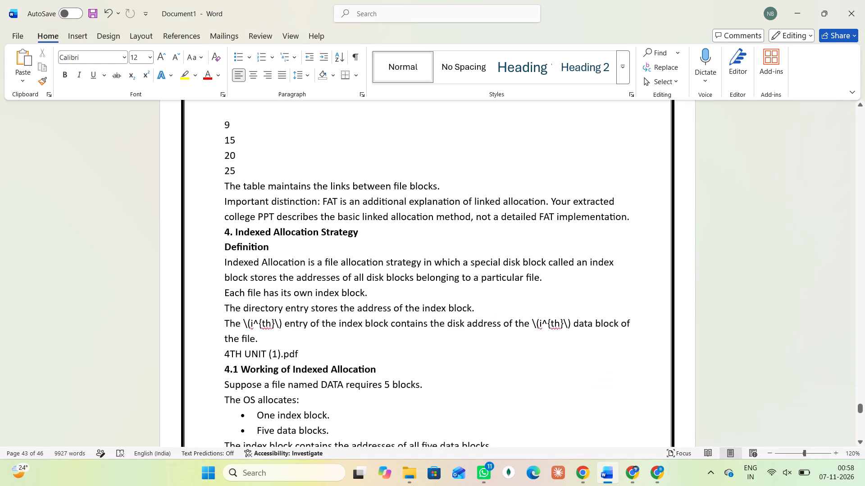
pyautogui.scroll(-2, 317, 354)
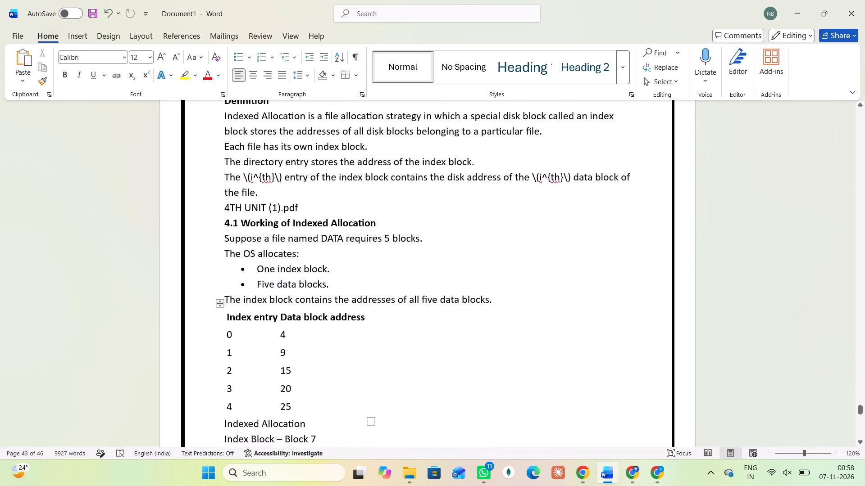
pyautogui.scroll(-2, 317, 354)
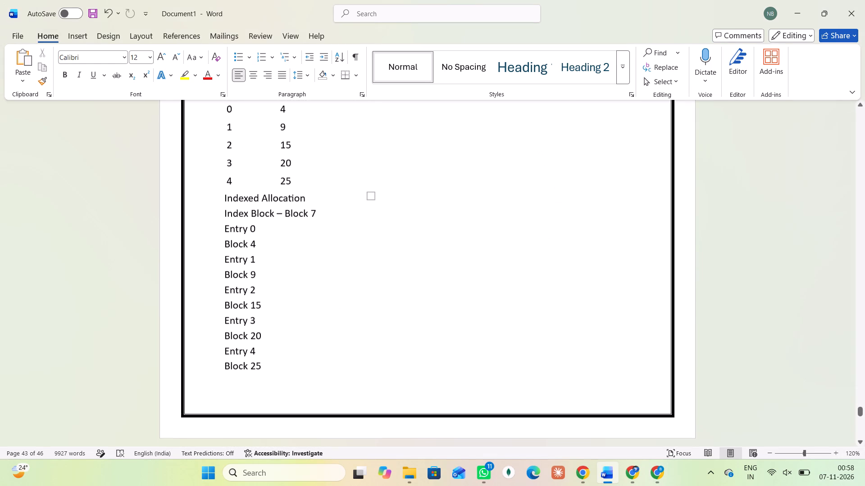
pyautogui.scroll(-2, 317, 352)
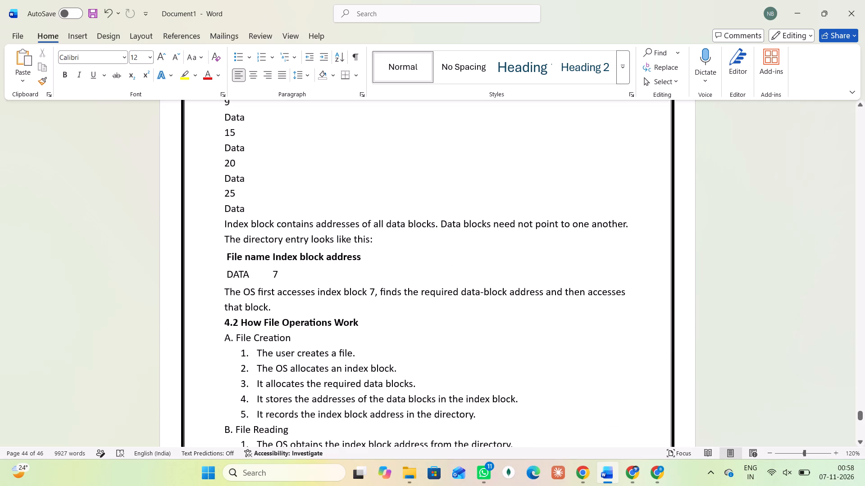
pyautogui.scroll(1, 320, 296)
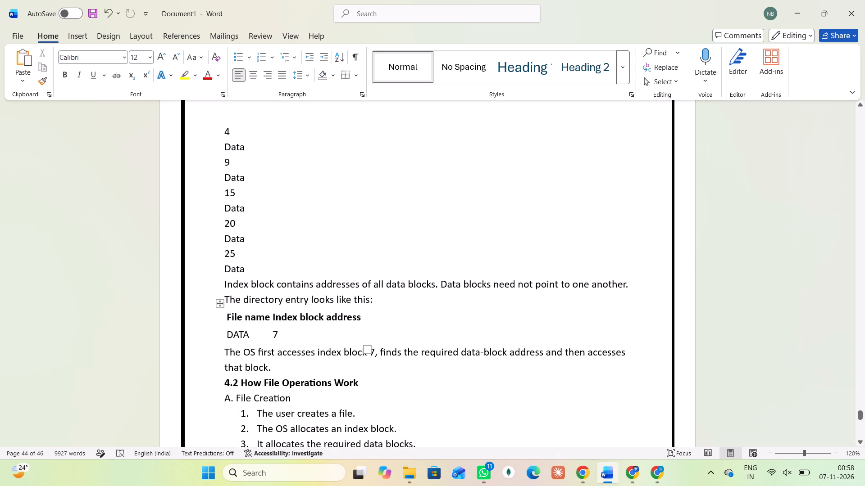
pyautogui.hotkey('alt', 'Tab')
pyautogui.hotkey('alt', 'Tab')
pyautogui.scroll(3, 320, 296)
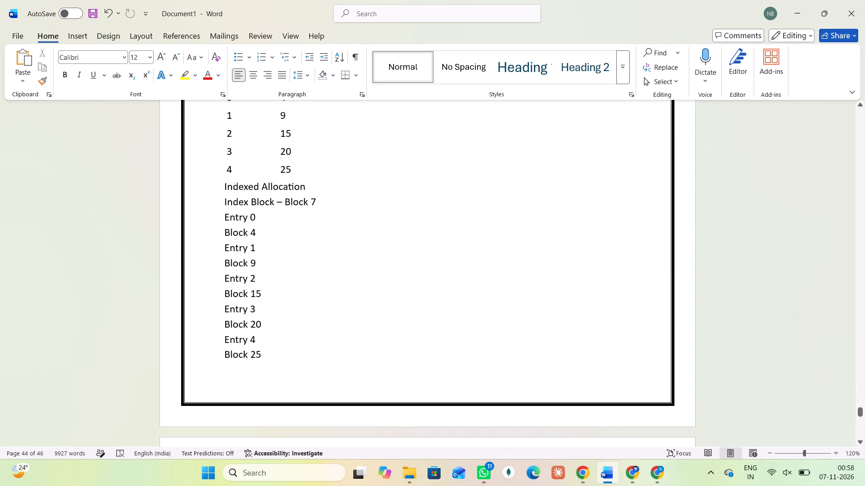
pyautogui.scroll(1, 320, 296)
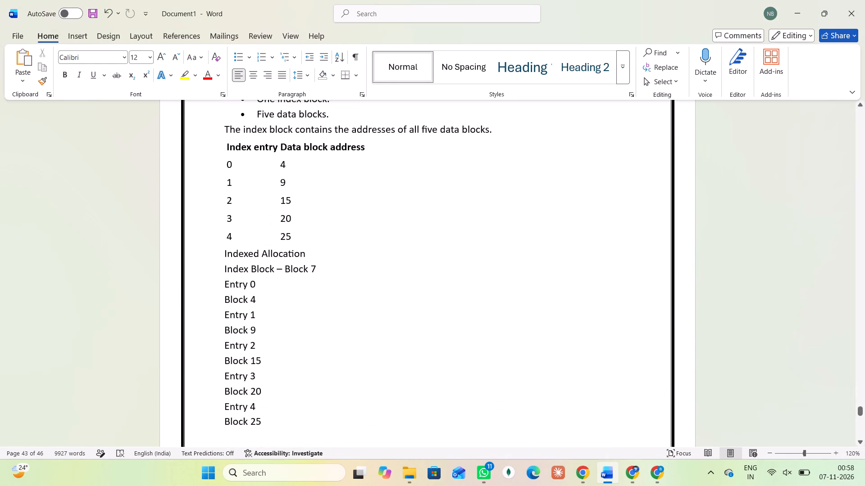
pyautogui.scroll(-1, 322, 304)
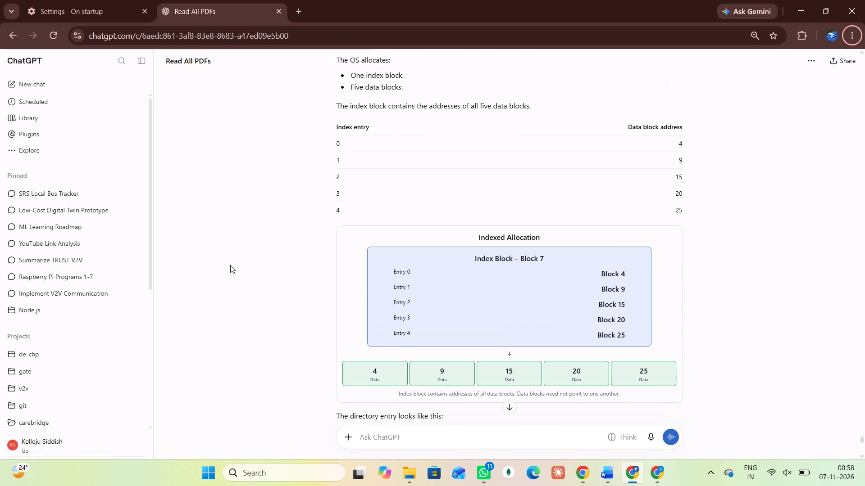
pyautogui.hotkey('alt', 'Tab')
pyautogui.scroll(1, 230, 265)
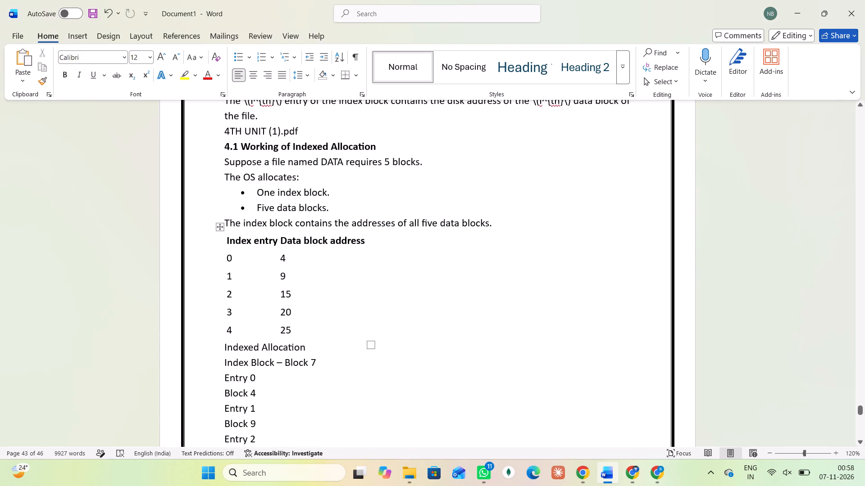
pyautogui.moveTo(231, 223); pyautogui.dragTo(248, 237)
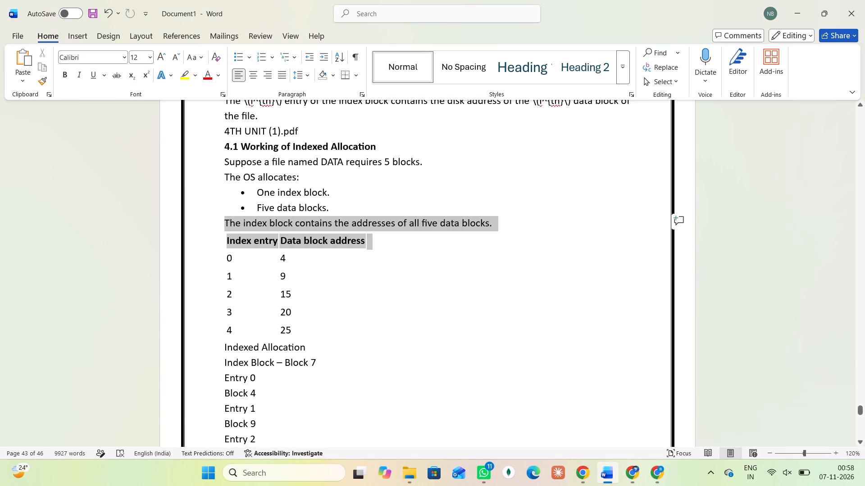
pyautogui.moveTo(248, 237); pyautogui.dragTo(355, 456)
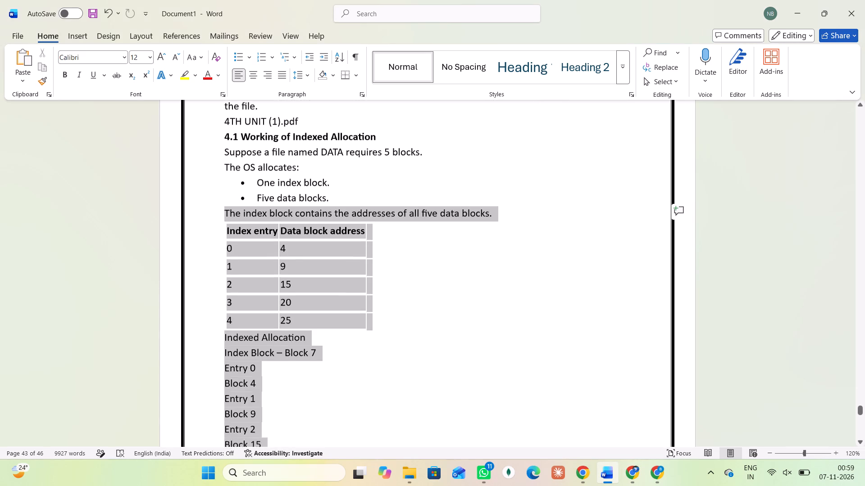
pyautogui.moveTo(355, 456); pyautogui.dragTo(364, 353)
pyautogui.hotkey('ctrl', 'v')
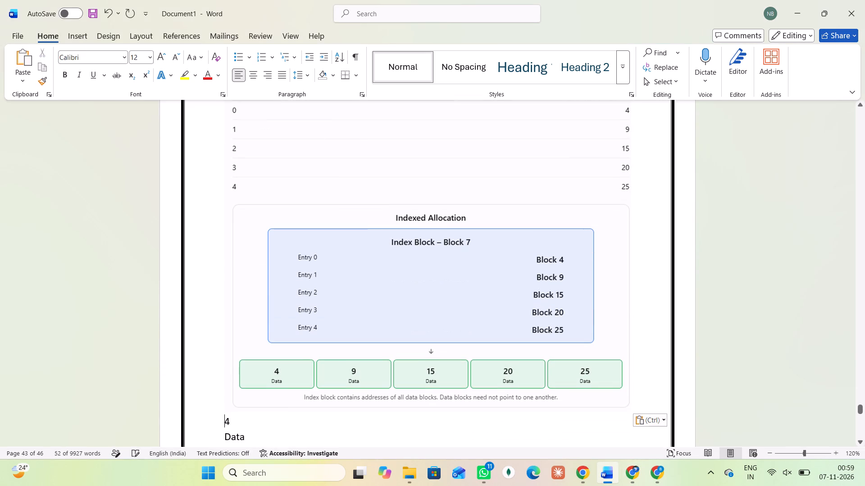
# Shrink the pasted index table and Indexed Allocation picture in section 4.1 proportionally to about three quarters of the text width.
pyautogui.scroll(1, 414, 342)
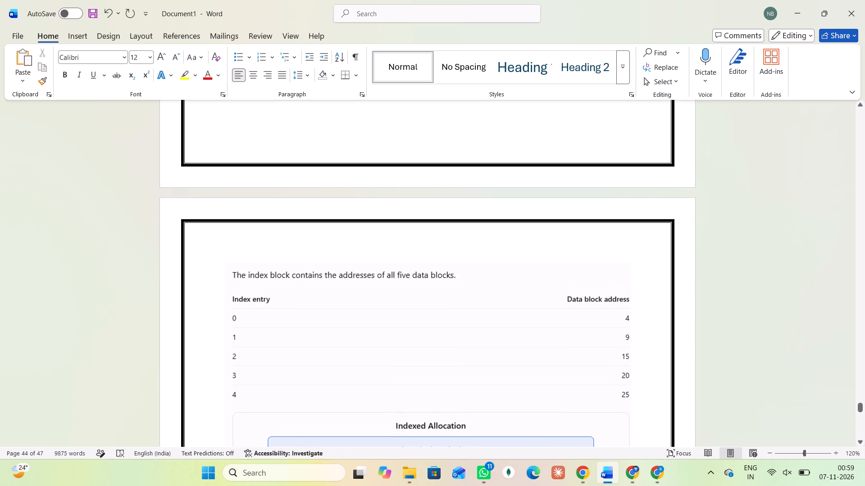
pyautogui.scroll(-1, 414, 342)
pyautogui.click(561, 357)
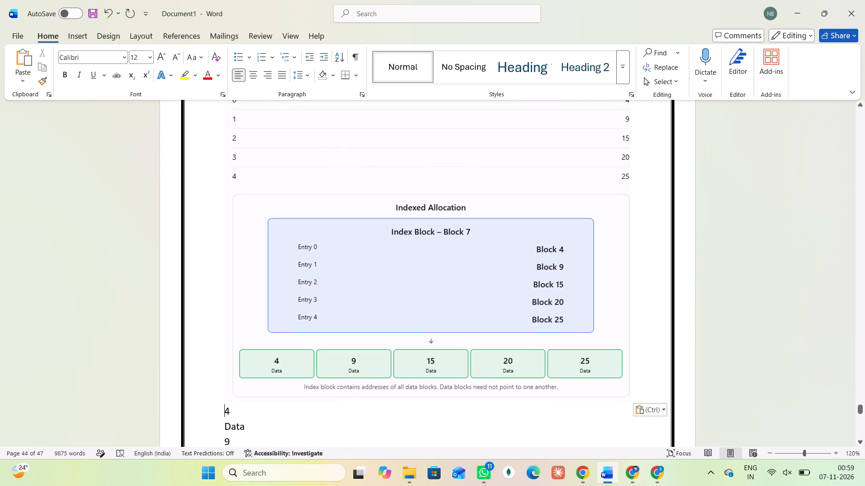
pyautogui.moveTo(628, 400); pyautogui.dragTo(474, 271)
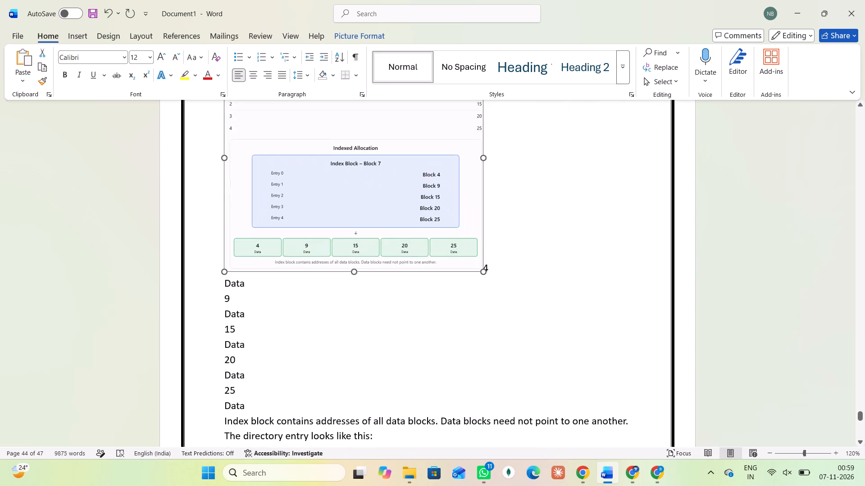
pyautogui.moveTo(474, 271); pyautogui.dragTo(470, 268)
pyautogui.hotkey('alt', 'Tab')
pyautogui.hotkey('alt', 'Tab')
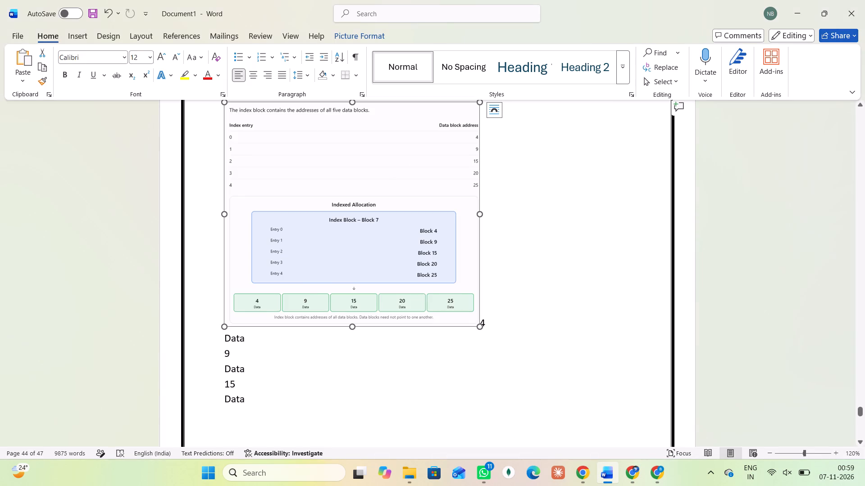
pyautogui.hscroll(1, 450, 303)
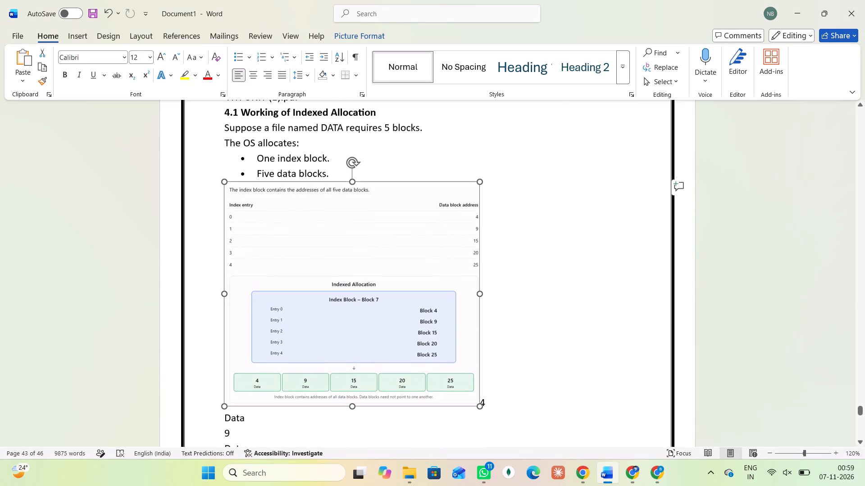
pyautogui.moveTo(478, 408); pyautogui.dragTo(529, 432)
# Switch to ChatGPT and capture a screen snip of the directory entry table for DATA with its surrounding sentences, just above section 4.2.
pyautogui.scroll(-1, 492, 382)
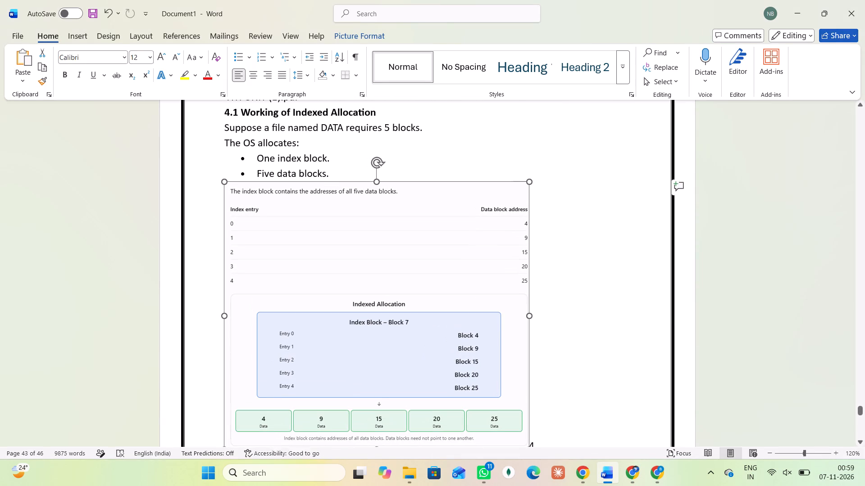
pyautogui.scroll(-2, 492, 382)
pyautogui.hotkey('alt', 'Tab')
pyautogui.scroll(-1, 492, 382)
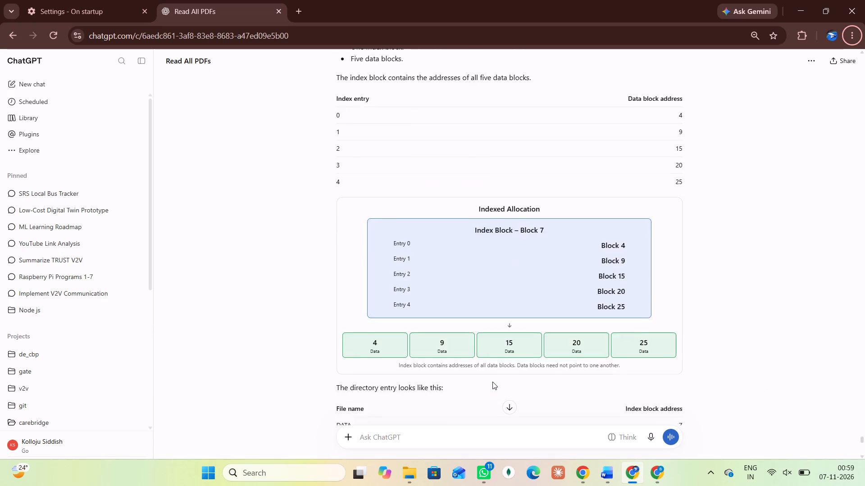
pyautogui.scroll(-2, 492, 382)
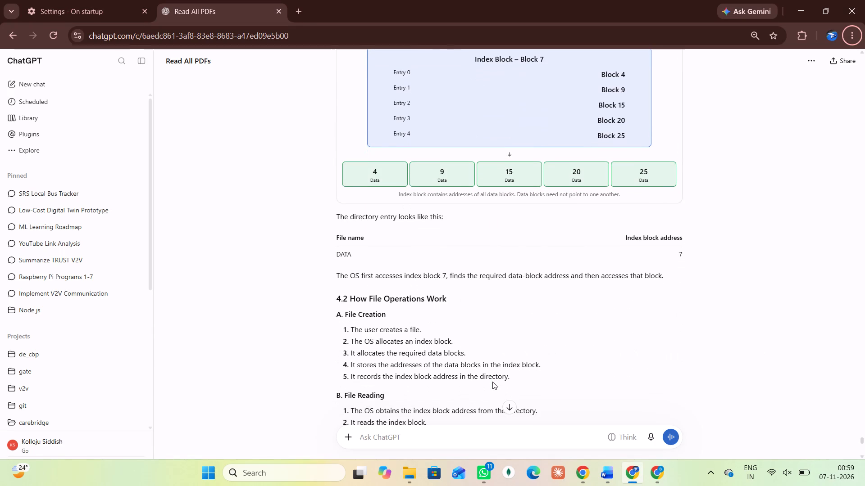
pyautogui.press('shift+super+s')
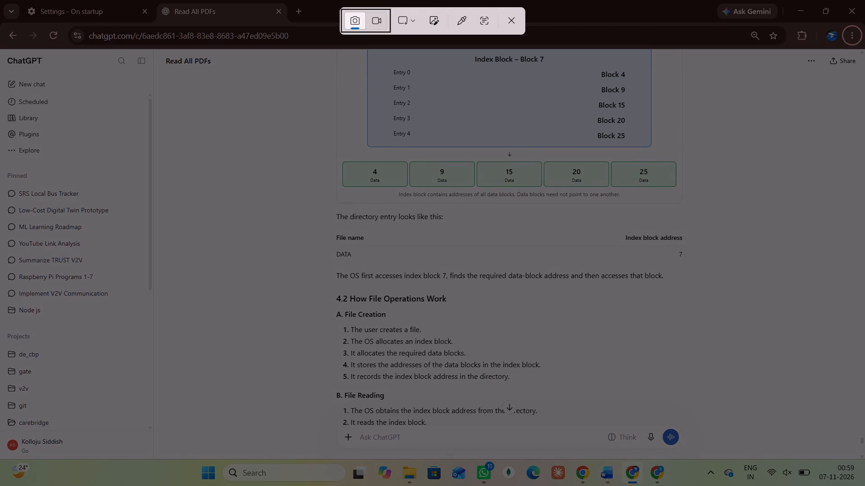
pyautogui.click(335, 215)
pyautogui.moveTo(334, 211); pyautogui.dragTo(696, 291)
# In Word, replace the leftover data block listing and directory entry text before heading 4.2 with the captured directory entry snip.
pyautogui.hotkey('alt', 'Tab')
pyautogui.scroll(1, 472, 247)
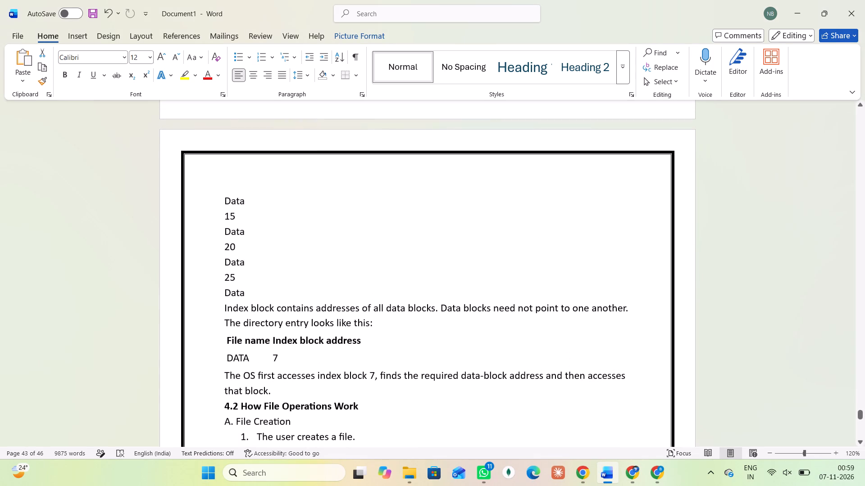
pyautogui.moveTo(332, 392); pyautogui.dragTo(266, 144, button='right')
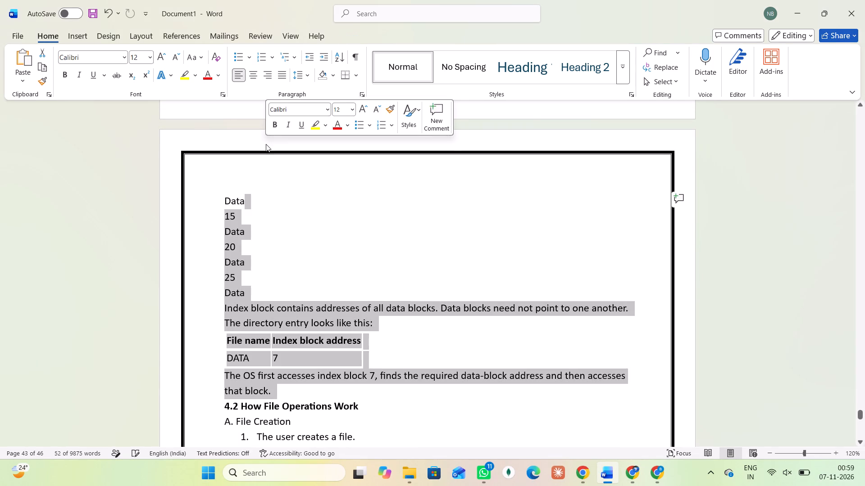
pyautogui.press('BackSpace')
pyautogui.scroll(1, 266, 144)
pyautogui.moveTo(250, 364); pyautogui.dragTo(202, 169)
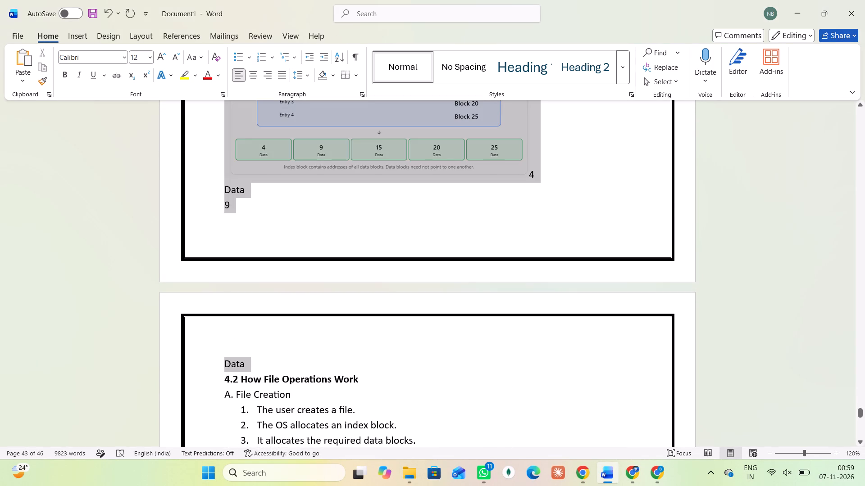
pyautogui.moveTo(202, 169); pyautogui.dragTo(207, 194)
pyautogui.hotkey('ctrl', 'v')
pyautogui.keyDown('ctrl'); pyautogui.click(207, 194); pyautogui.keyUp('ctrl')
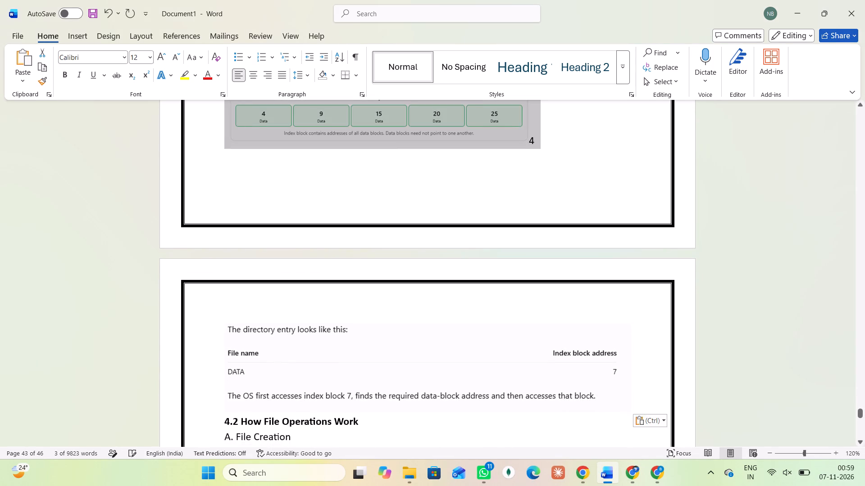
# Recapture a screen snip of the Indexed Allocation diagram with its File Allocation Table on page 21 of 4TH UNIT.pdf.
pyautogui.scroll(1, 330, 265)
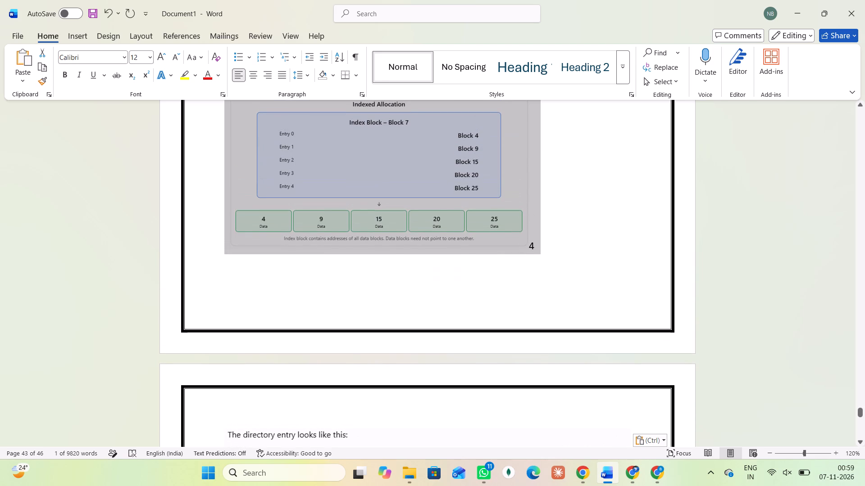
pyautogui.hotkey('alt', 'Tab')
pyautogui.hotkey('alt', 'Tab')
pyautogui.scroll(2, 330, 265)
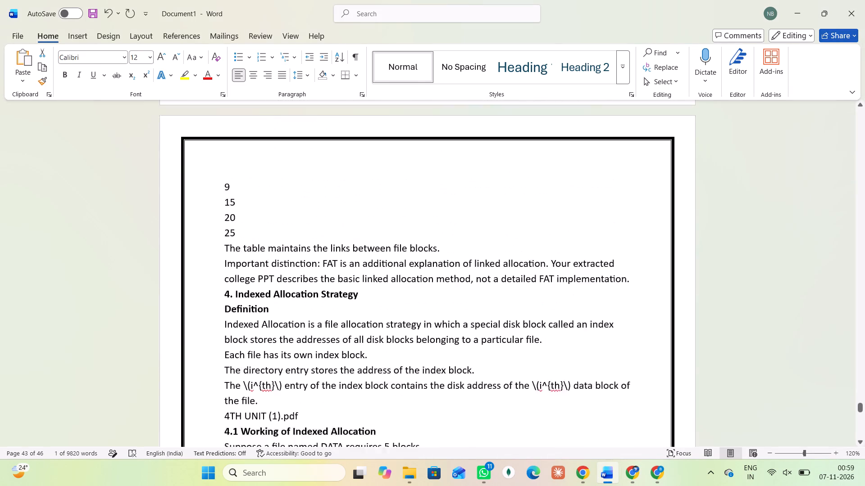
pyautogui.scroll(1, 330, 265)
pyautogui.scroll(-1, 330, 265)
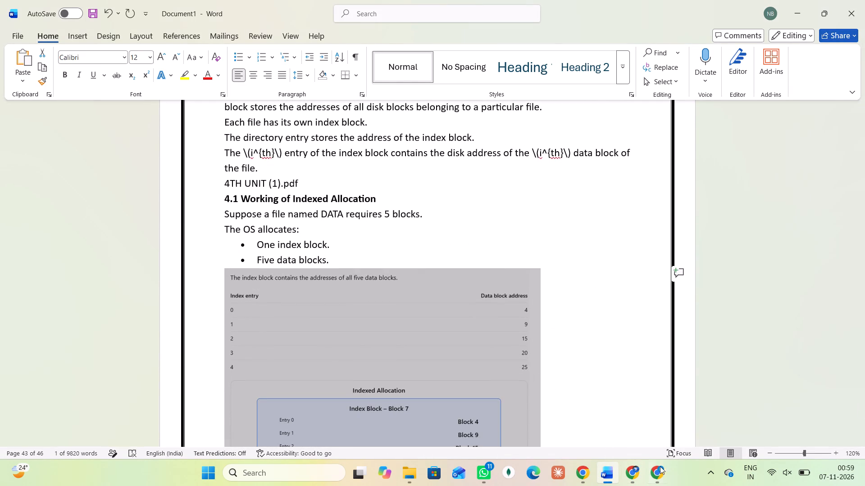
pyautogui.click(663, 467)
pyautogui.press('shift+super+s')
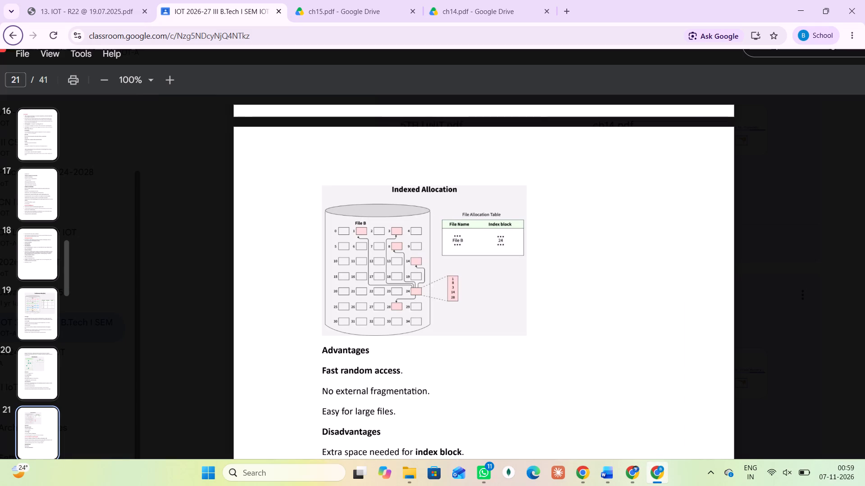
pyautogui.moveTo(322, 184); pyautogui.dragTo(528, 340)
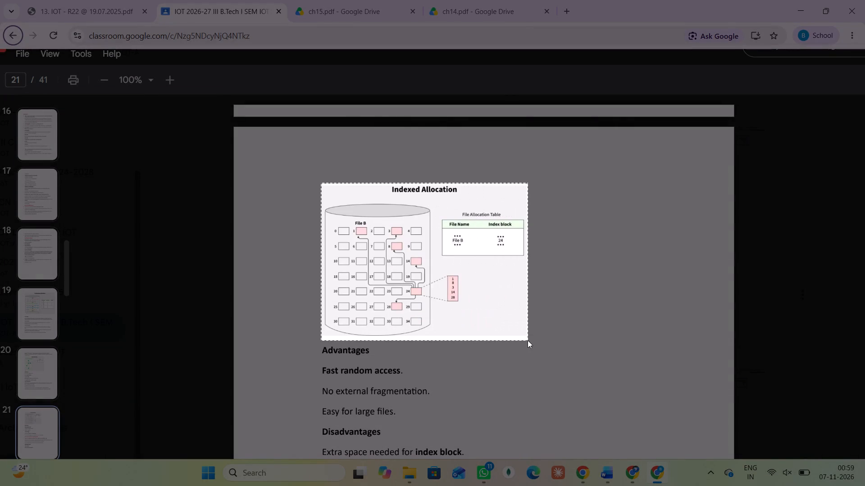
pyautogui.moveTo(528, 340); pyautogui.dragTo(528, 339)
# Paste the captured Indexed Allocation diagram in Word on a new line between "4TH UNIT (1).pdf" and heading 4.1.
pyautogui.hotkey('alt', 'Tab')
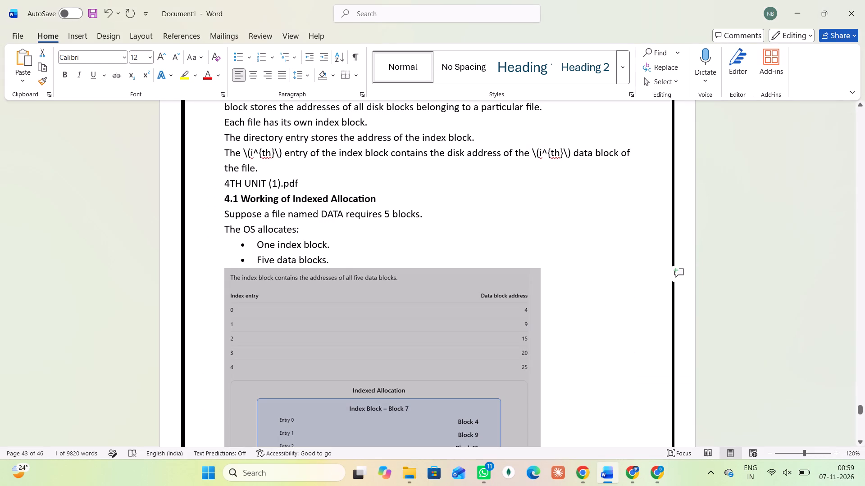
pyautogui.click(354, 215)
pyautogui.press('Return')
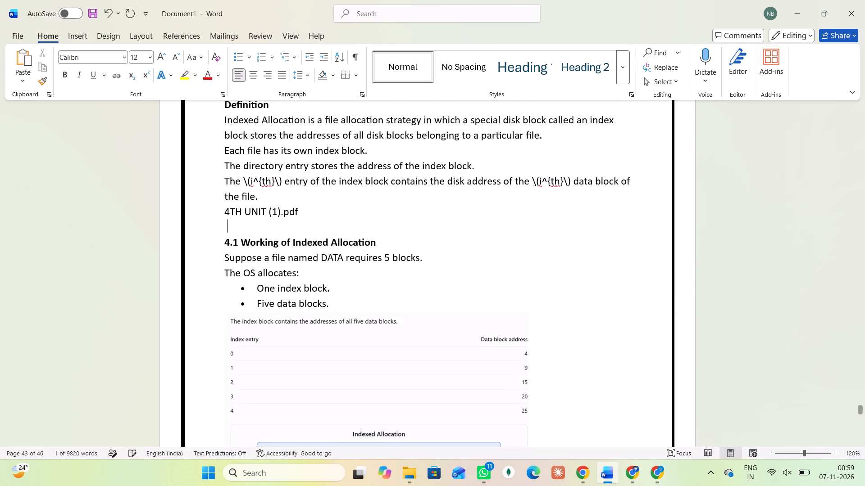
pyautogui.hotkey('ctrl', 'v')
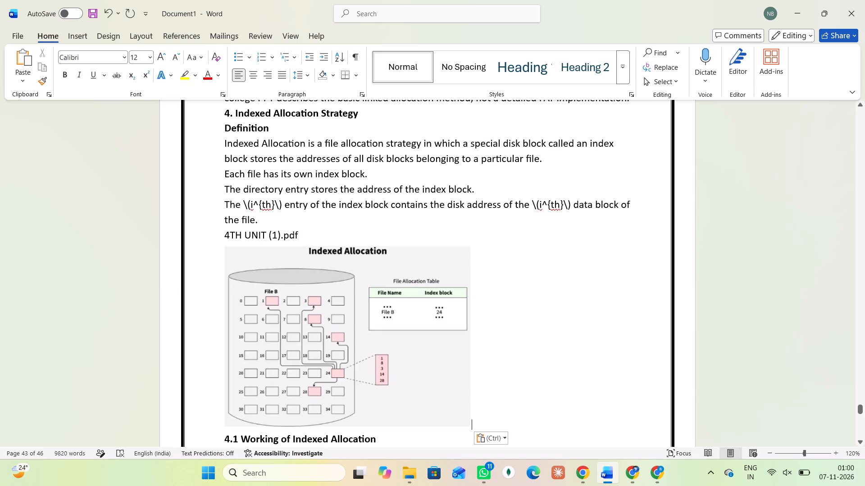
# Check the Indexed Allocation text above the diagram on page 20 of 4TH UNIT.pdf, and return to the diagram in Word.
pyautogui.hotkey('alt', 'Tab')
pyautogui.scroll(2, 441, 244)
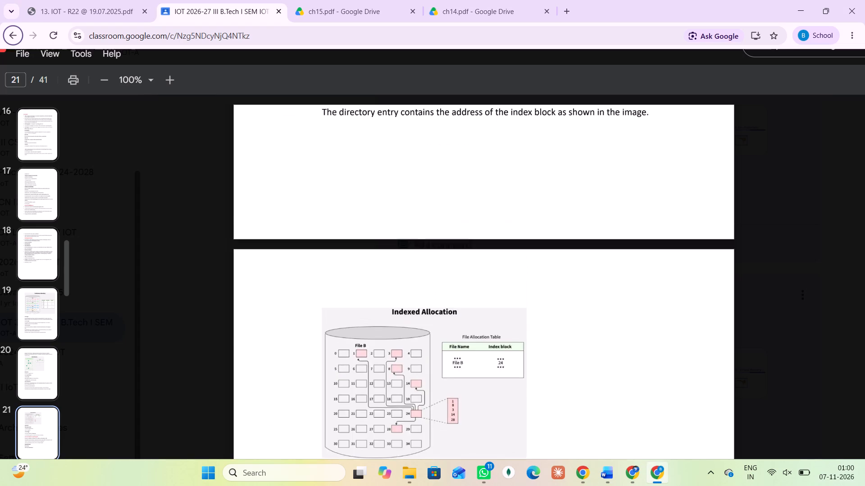
pyautogui.scroll(1, 441, 244)
pyautogui.scroll(-2, 441, 244)
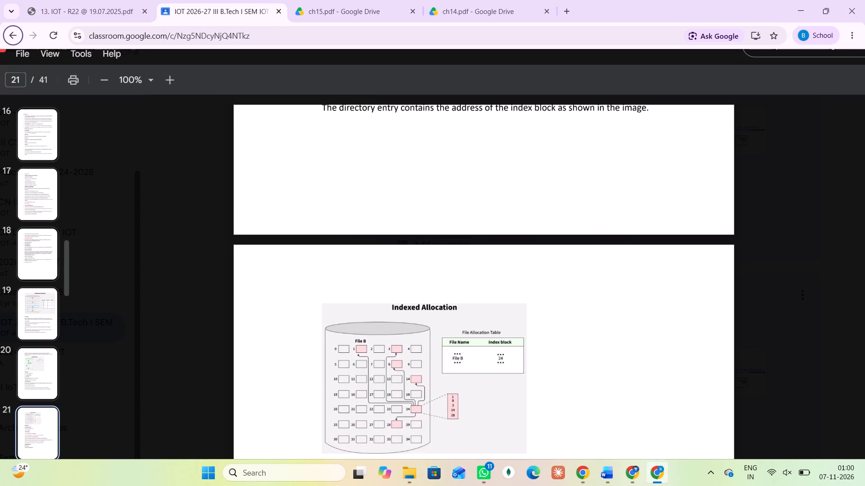
pyautogui.scroll(1, 441, 244)
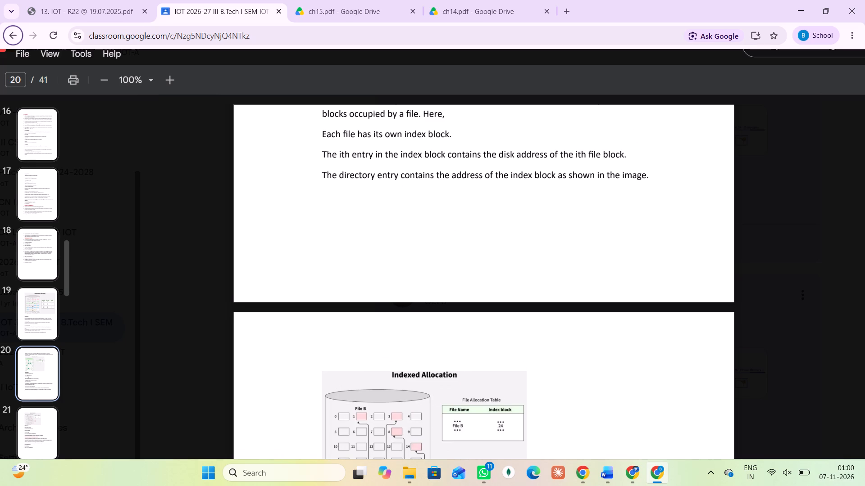
pyautogui.hotkey('alt', 'Tab')
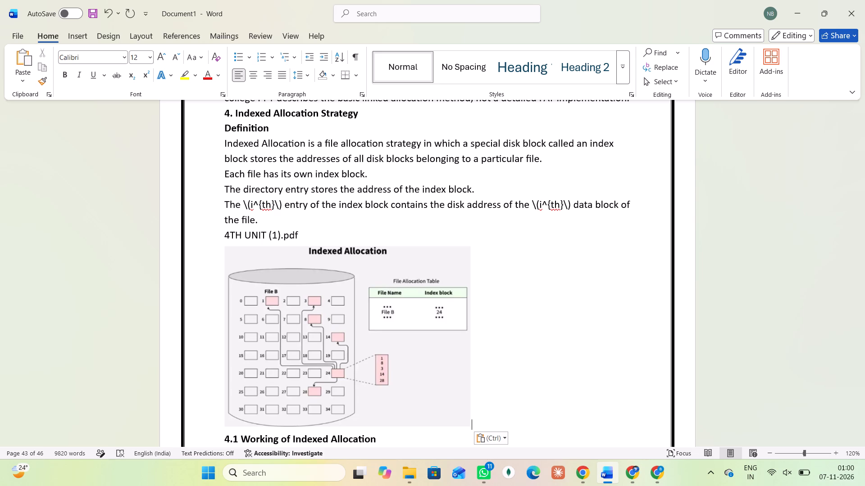
pyautogui.scroll(-1, 405, 216)
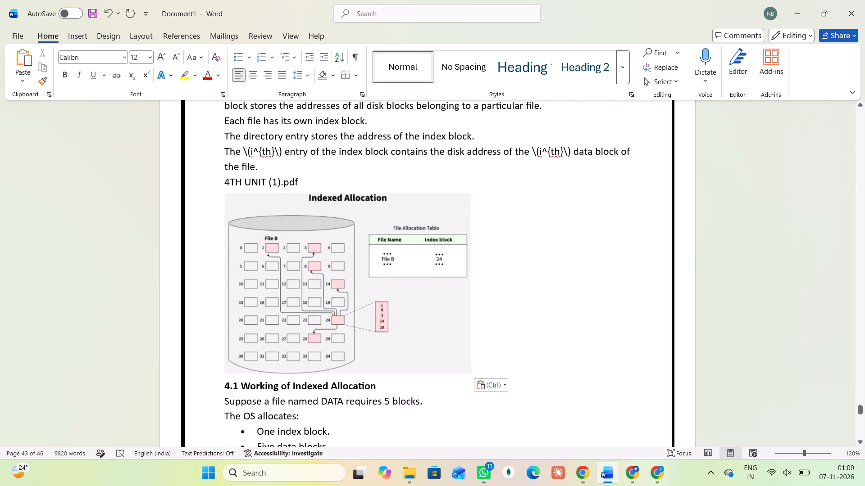
# Review the Indexed Allocation section in Word, from the pasted diagram and heading 4.1 through the index block and directory entry snips to 4.2.
pyautogui.keyDown('ctrl'); pyautogui.scroll(1, 398, 298); pyautogui.keyUp('ctrl')
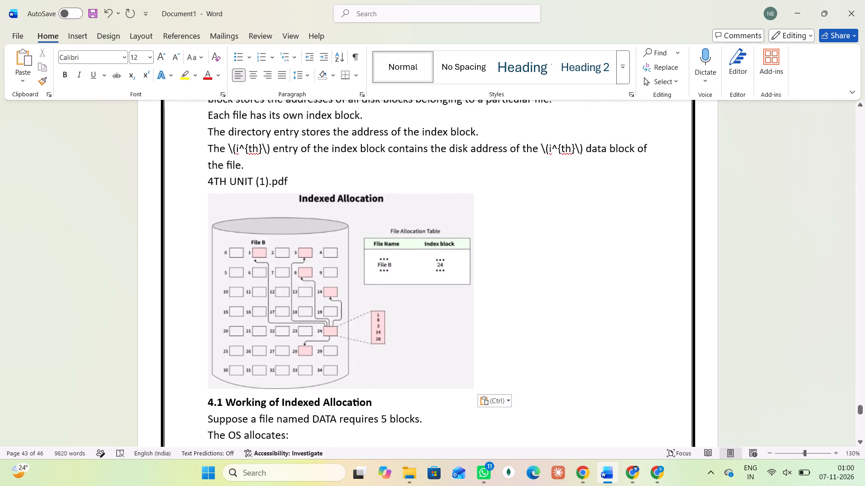
pyautogui.keyDown('ctrl'); pyautogui.scroll(-1, 388, 324); pyautogui.keyUp('ctrl')
pyautogui.scroll(-1, 388, 324)
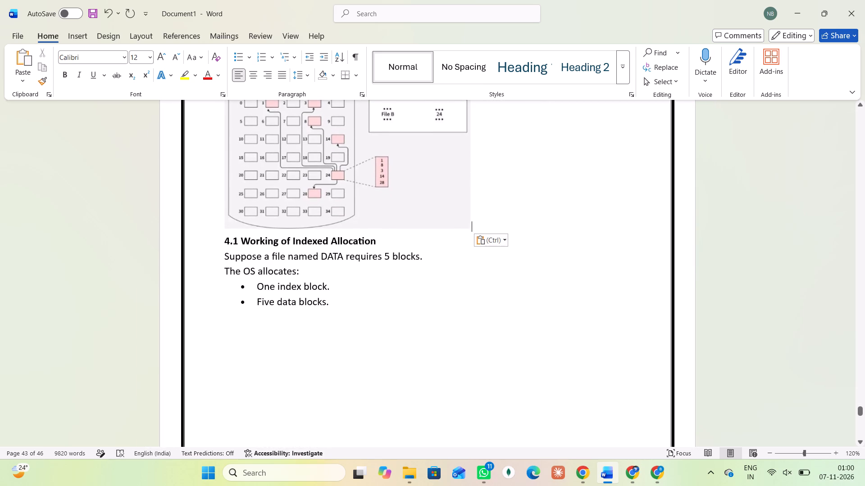
pyautogui.scroll(-2, 388, 324)
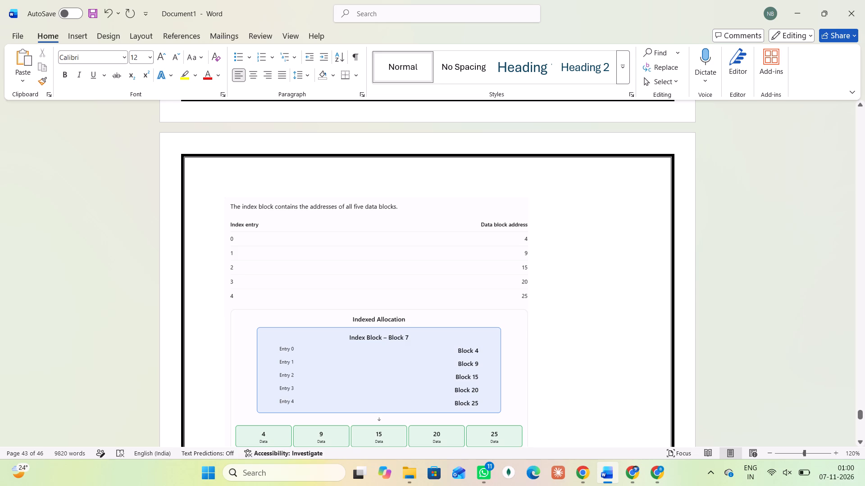
pyautogui.scroll(-1, 342, 392)
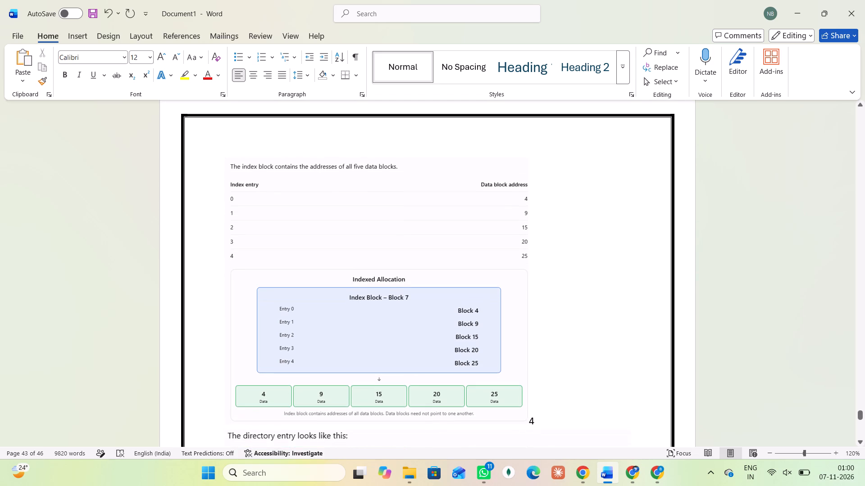
pyautogui.scroll(-2, 342, 392)
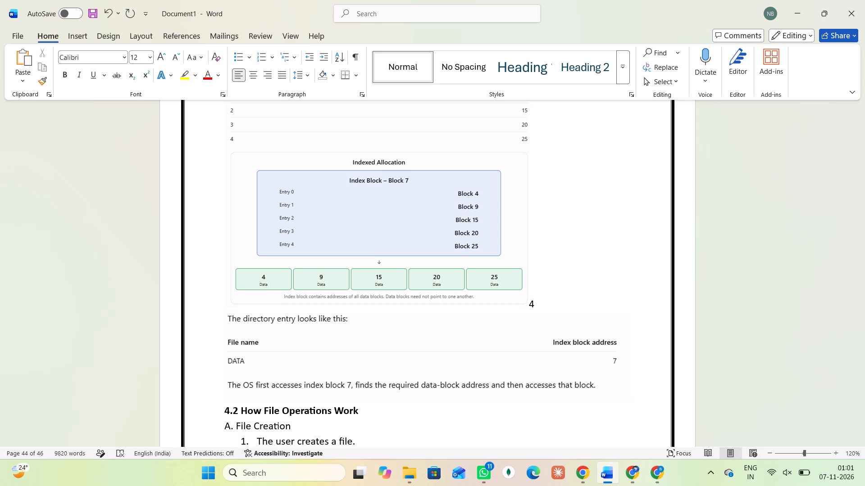
pyautogui.scroll(3, 347, 395)
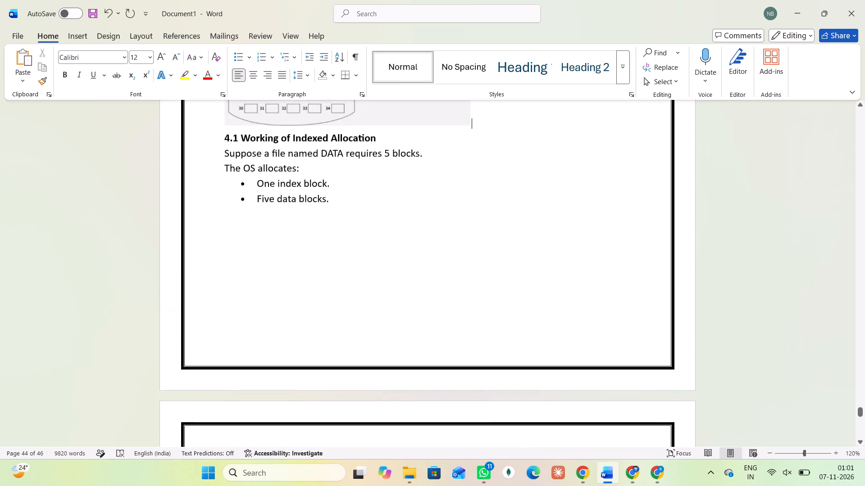
pyautogui.scroll(1, 347, 395)
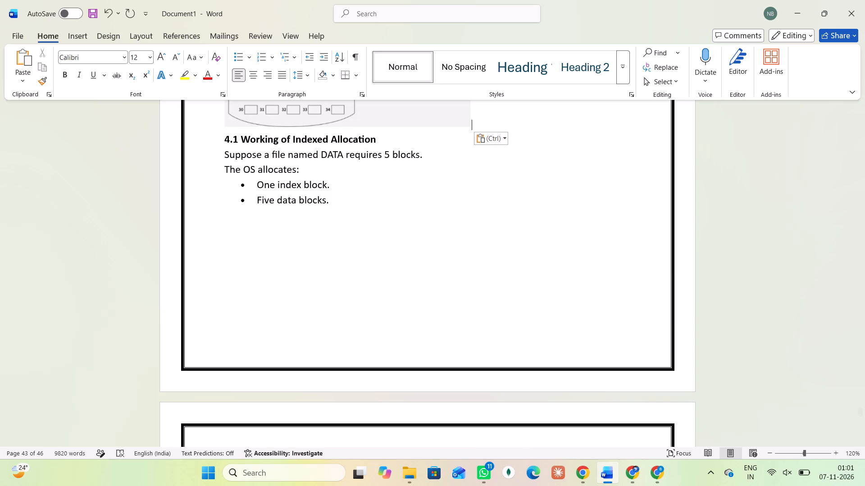
pyautogui.scroll(-1, 347, 382)
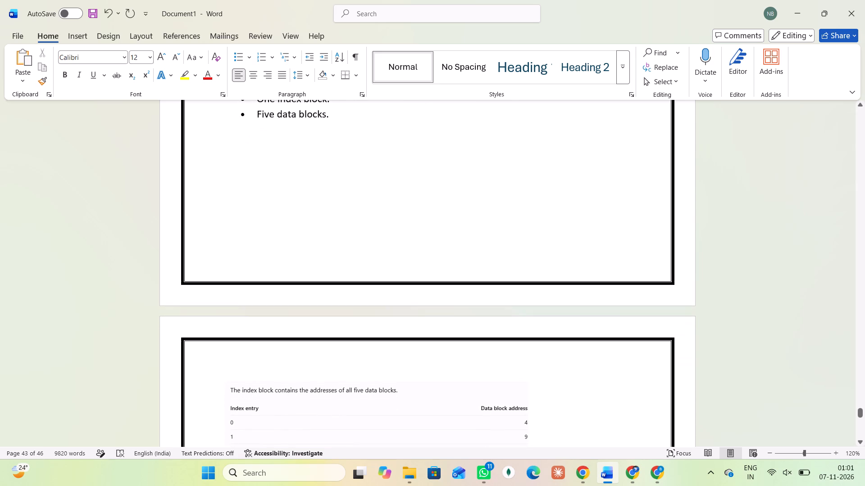
pyautogui.scroll(-2, 347, 382)
pyautogui.scroll(1, 347, 382)
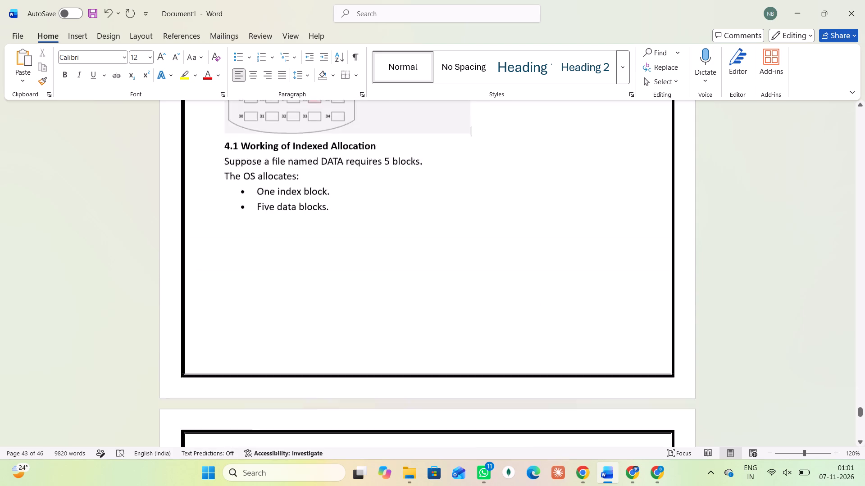
pyautogui.scroll(1, 347, 382)
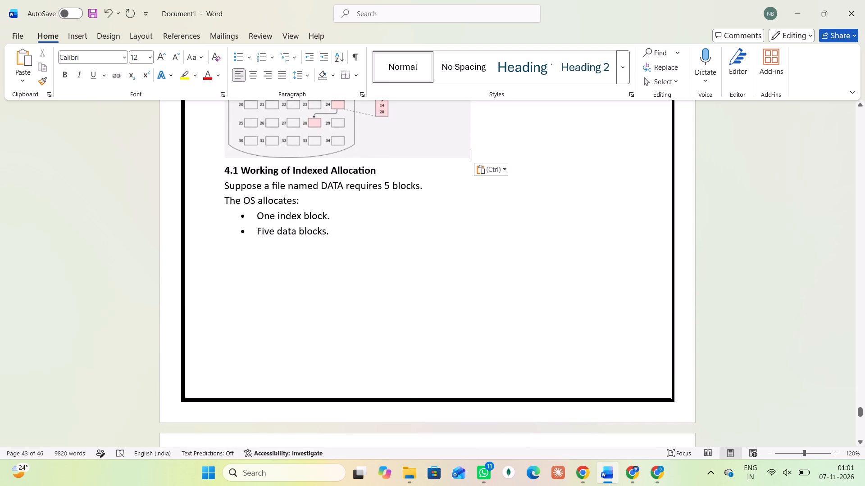
pyautogui.scroll(-2, 347, 382)
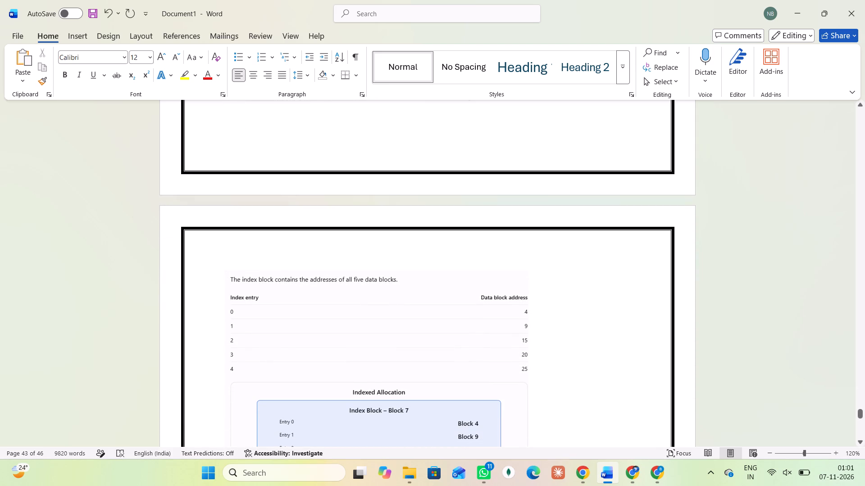
pyautogui.scroll(-1, 347, 382)
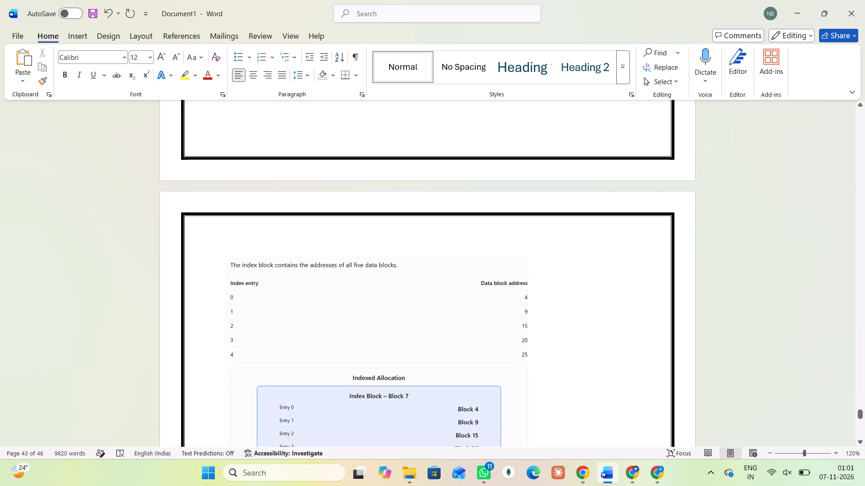
pyautogui.scroll(-1, 347, 382)
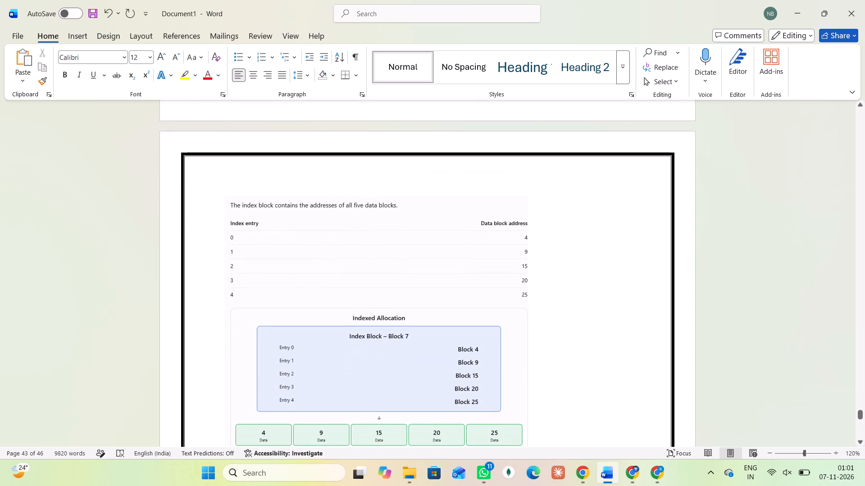
pyautogui.scroll(-1, 347, 382)
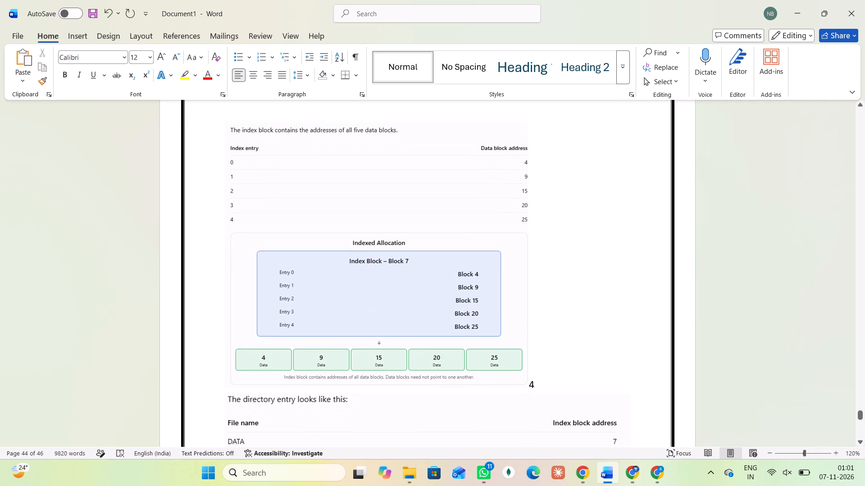
pyautogui.scroll(-3, 347, 382)
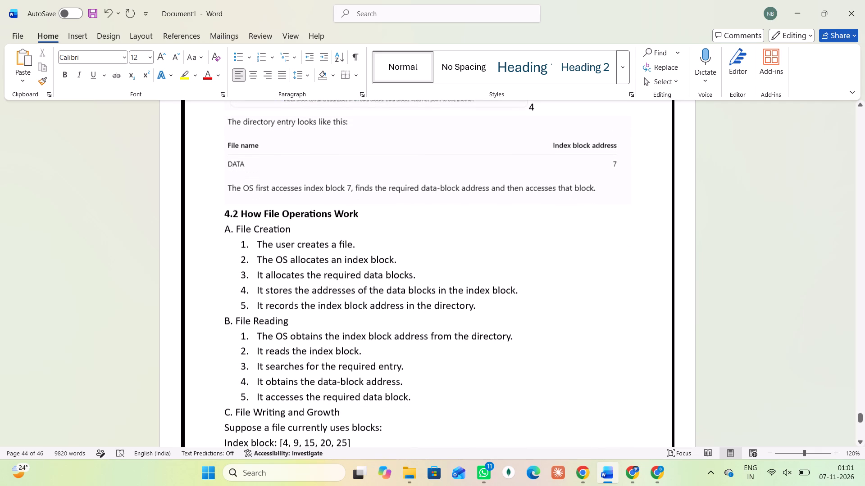
pyautogui.scroll(-1, 347, 382)
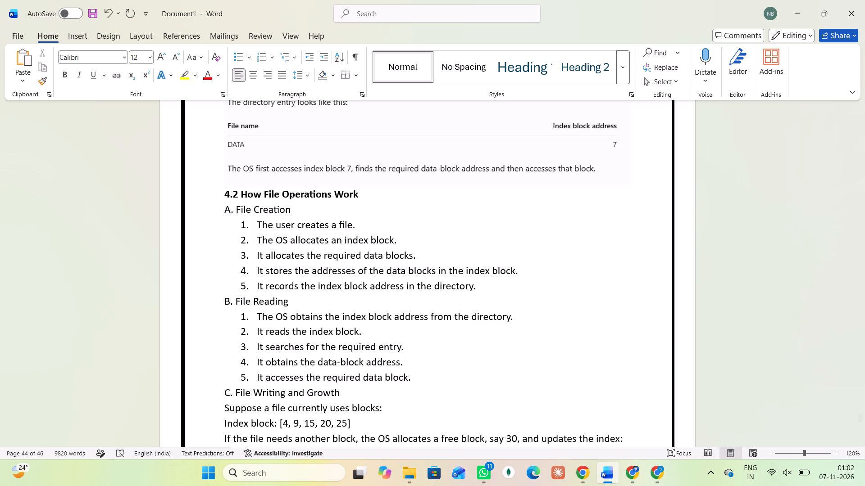
# Delete everything from heading "5. Comparison of All Three Strategies" to the end of the Word document.
pyautogui.scroll(-4, 336, 338)
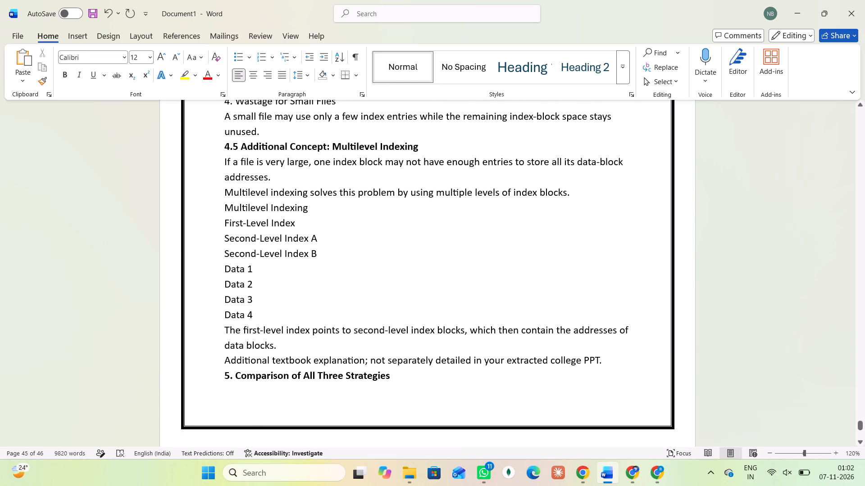
pyautogui.scroll(-1, 329, 315)
pyautogui.moveTo(228, 189); pyautogui.dragTo(229, 191)
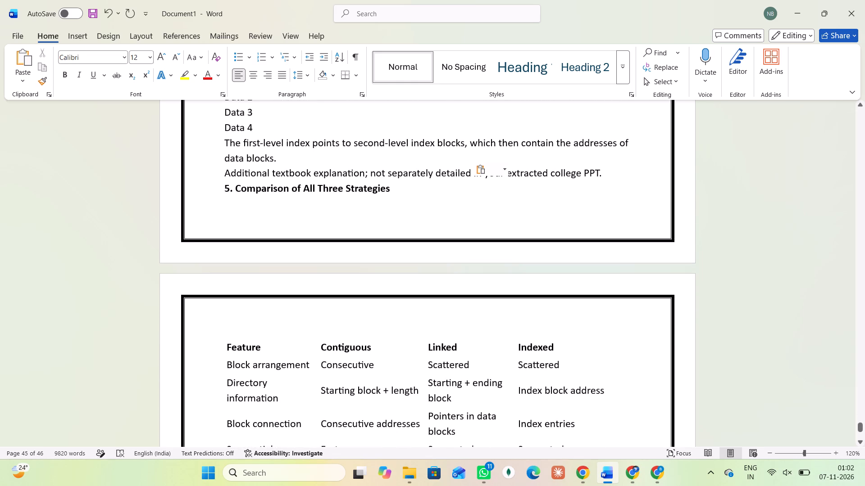
pyautogui.moveTo(229, 191); pyautogui.dragTo(463, 485)
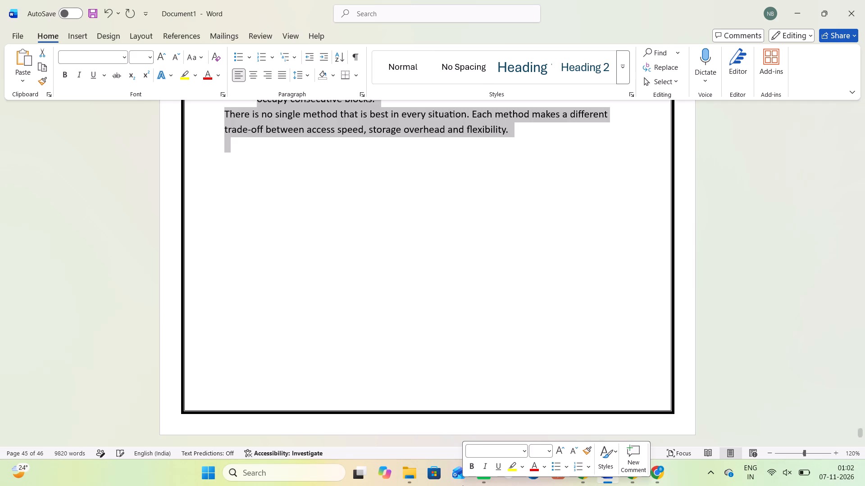
pyautogui.press('BackSpace')
pyautogui.press('BackSpace')
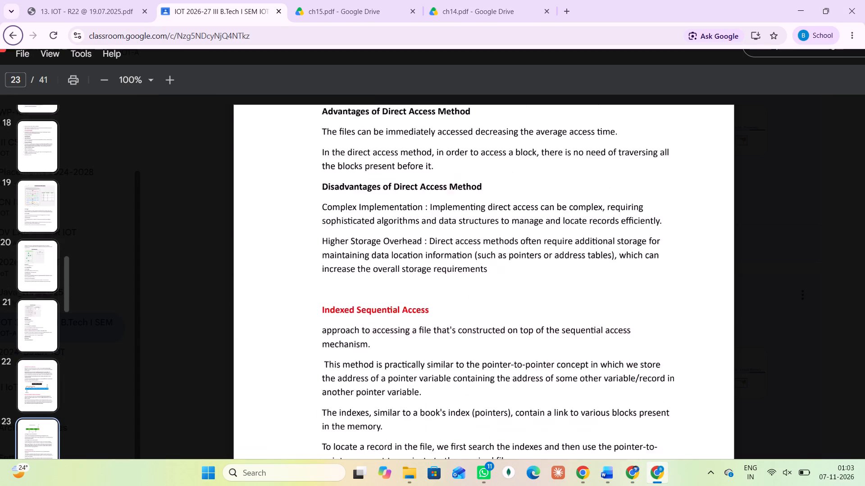
pyautogui.scroll(-13, 576, 375)
pyautogui.scroll(-11, 576, 375)
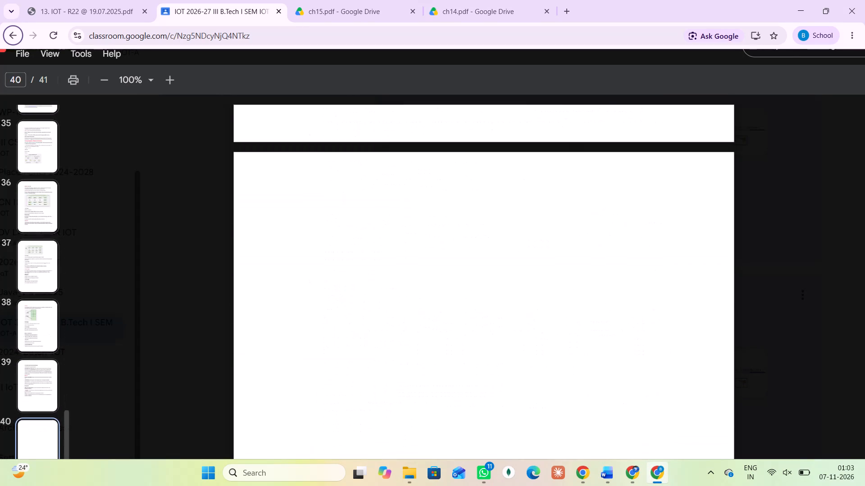
pyautogui.scroll(-3, 576, 375)
pyautogui.scroll(9, 576, 375)
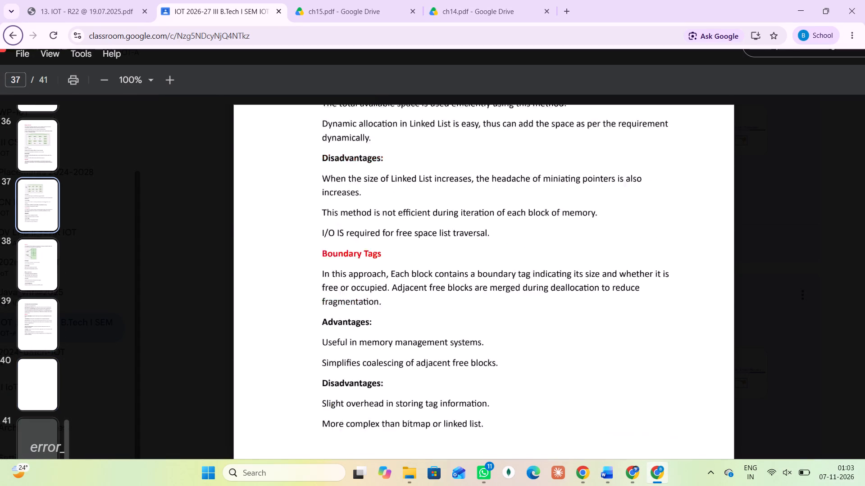
pyautogui.scroll(3, 576, 375)
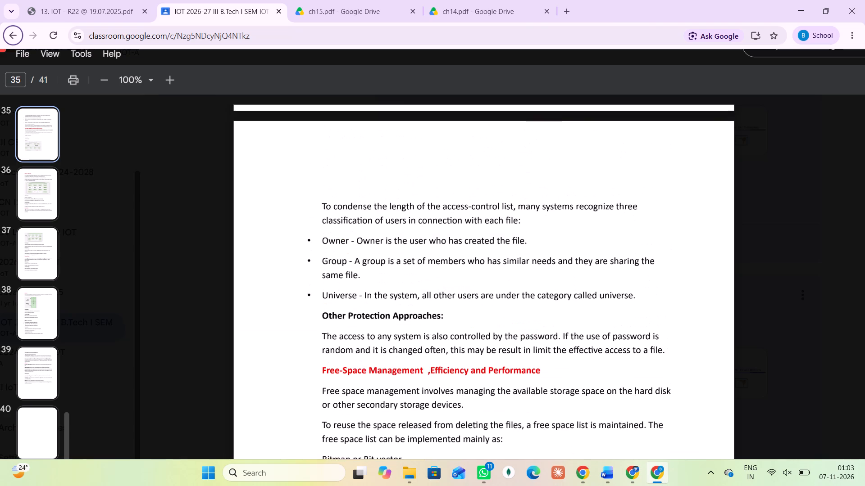
pyautogui.scroll(-6, 576, 375)
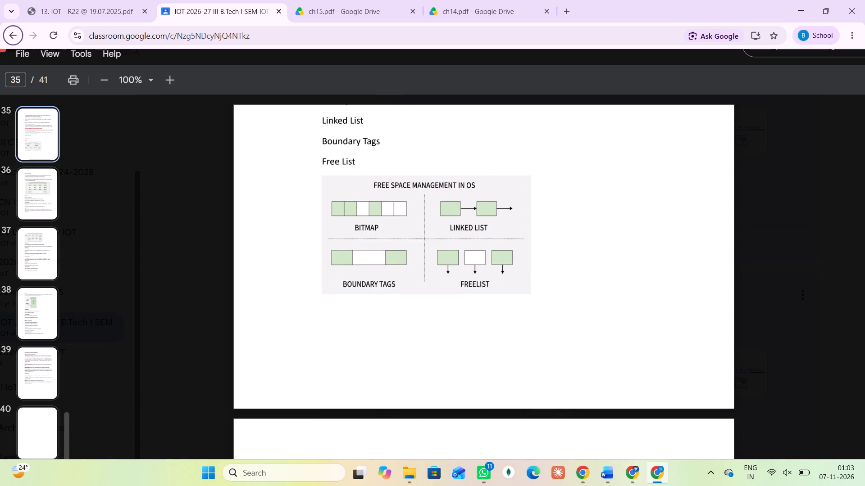
# Return to Word and delete the line "College PPT + additional theory and examples" under the heading Topic 6: Free-Space Management.
pyautogui.hotkey('alt', 'Tab')
pyautogui.scroll(10, 551, 310)
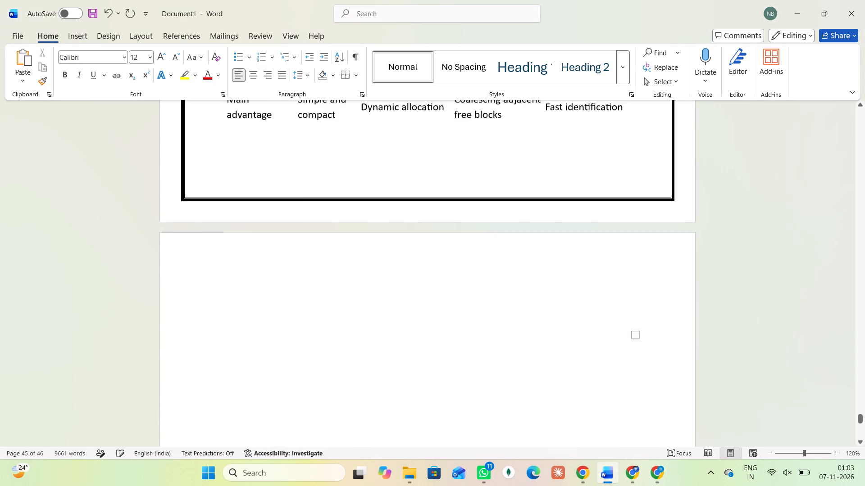
pyautogui.scroll(8, 551, 310)
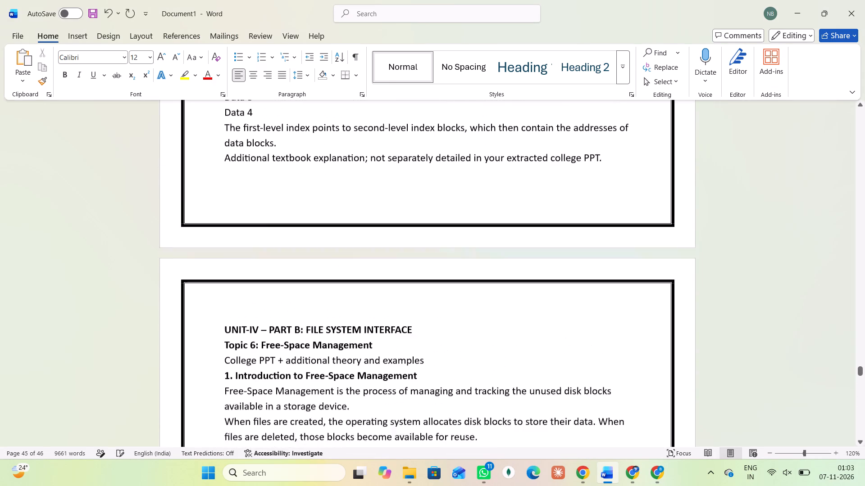
pyautogui.scroll(-1, 551, 310)
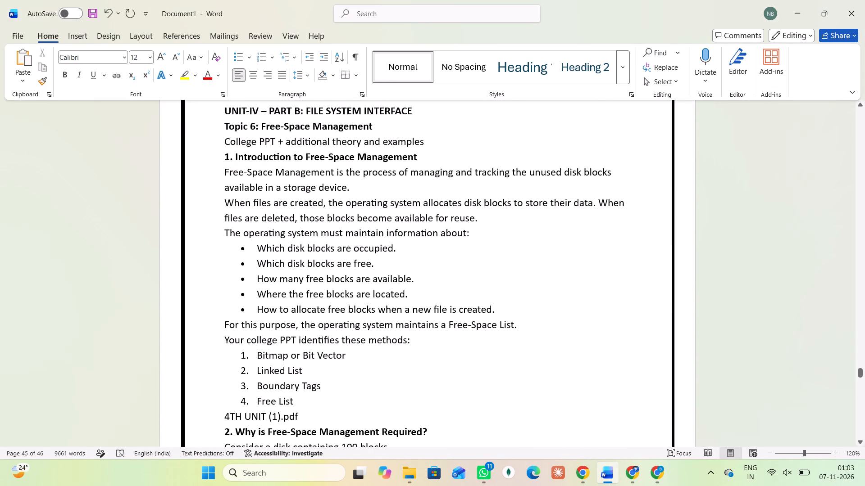
pyautogui.moveTo(432, 147); pyautogui.dragTo(273, 157)
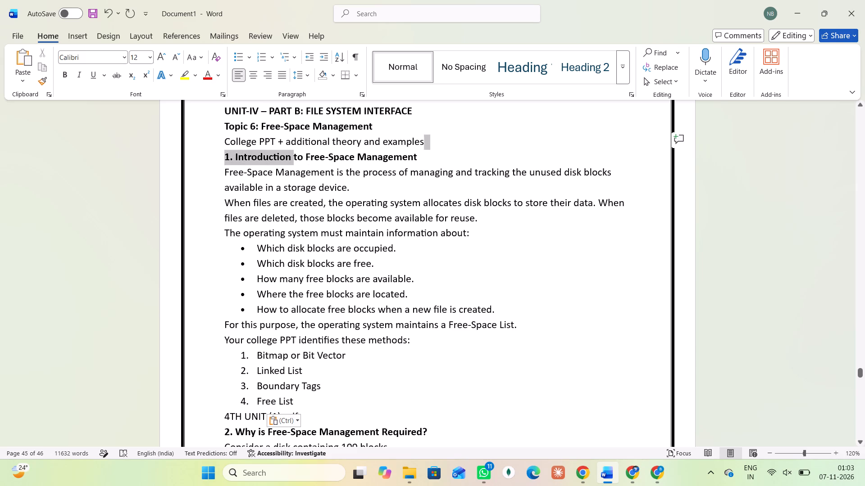
pyautogui.moveTo(273, 157); pyautogui.dragTo(231, 143)
pyautogui.press('BackSpace')
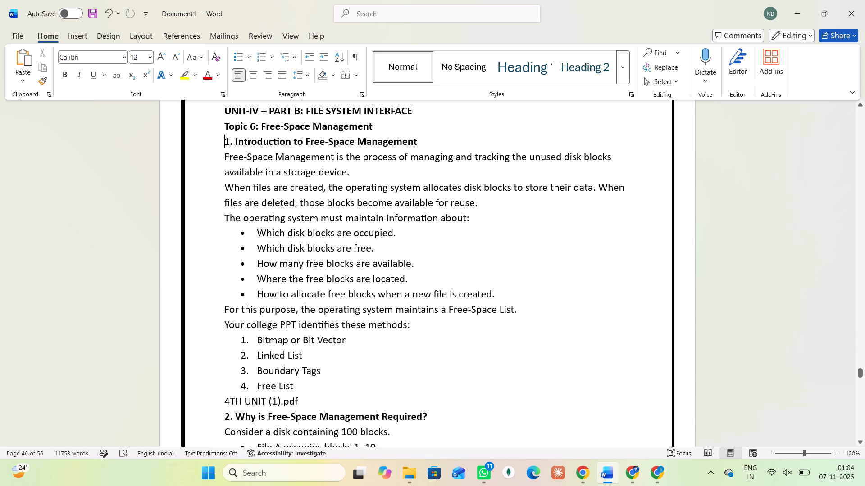
# Place the insertion point after "available in a storage device." at the end of the introduction's first paragraph.
pyautogui.click(258, 161)
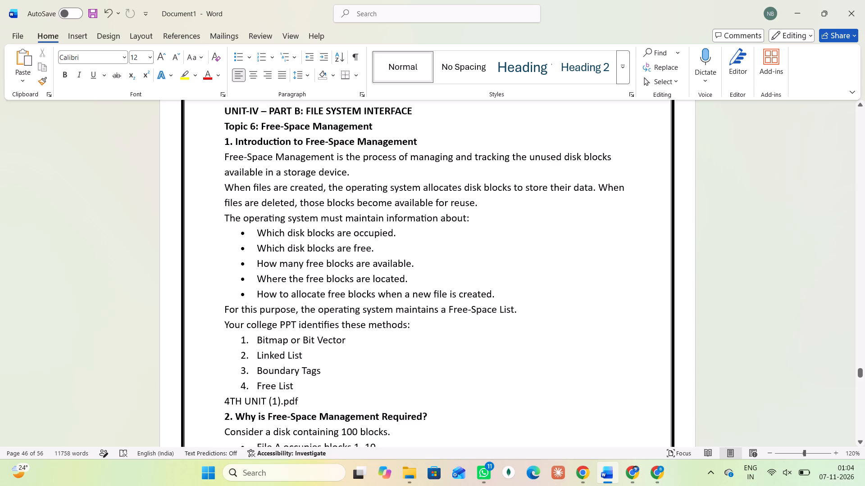
pyautogui.click(223, 157)
pyautogui.click(350, 175)
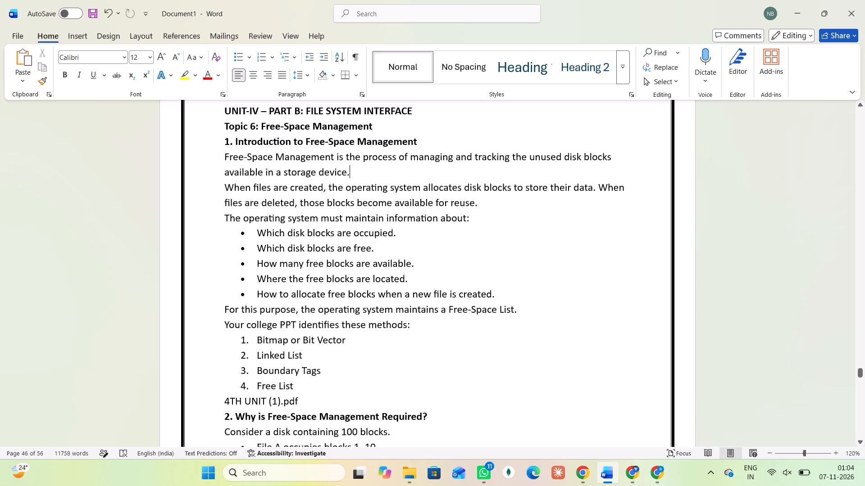
pyautogui.click(350, 175)
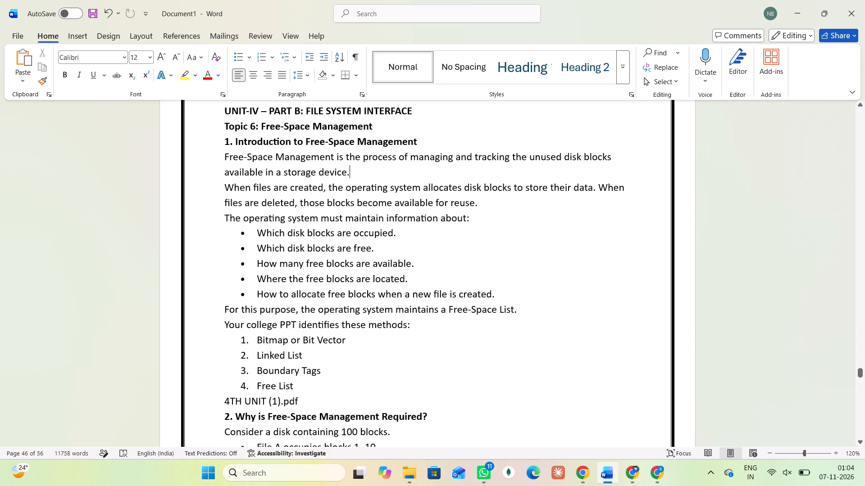
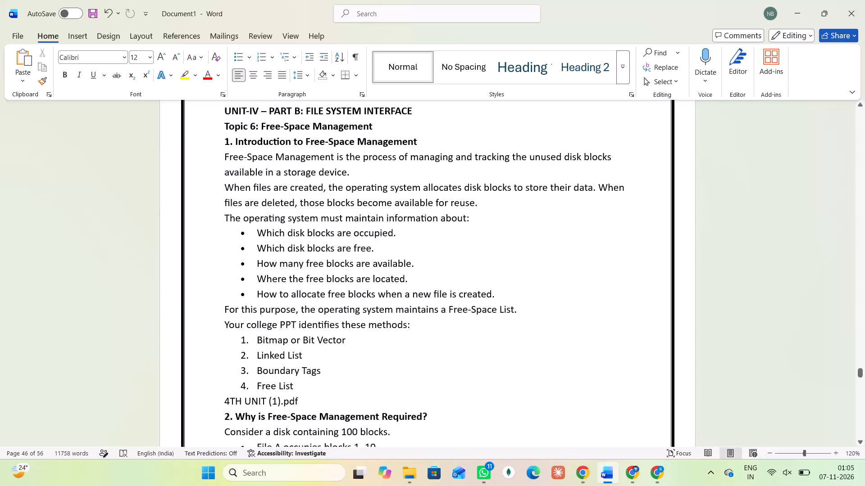
# Delete the text "For this purpose, the operating system maintains a Free-Space List. Your college PPT identifies these methods" above the numbered methods list.
pyautogui.scroll(-1, 358, 274)
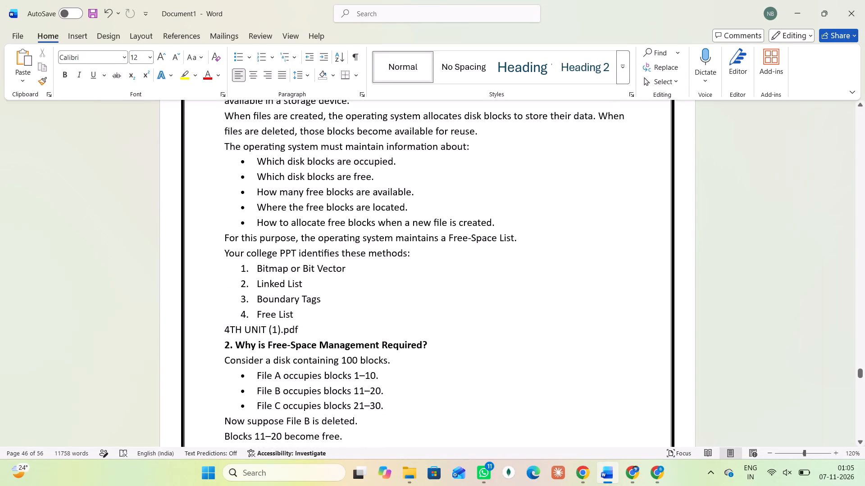
pyautogui.scroll(-1, 358, 274)
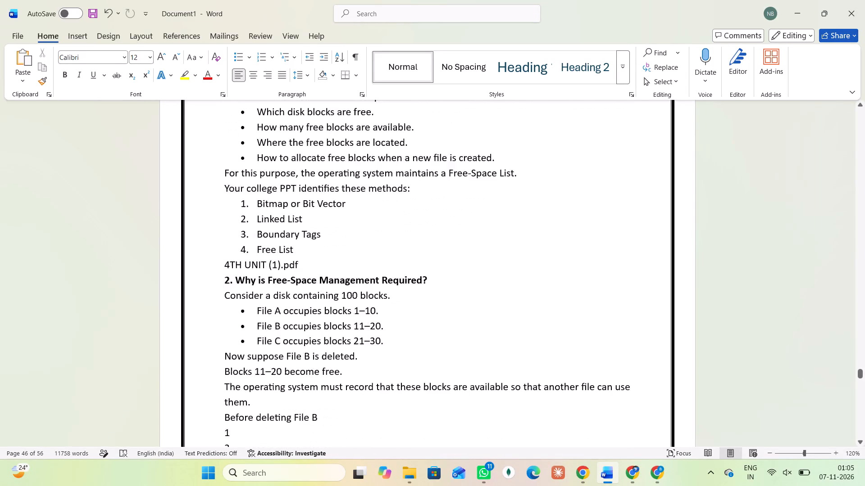
pyautogui.scroll(-2, 358, 274)
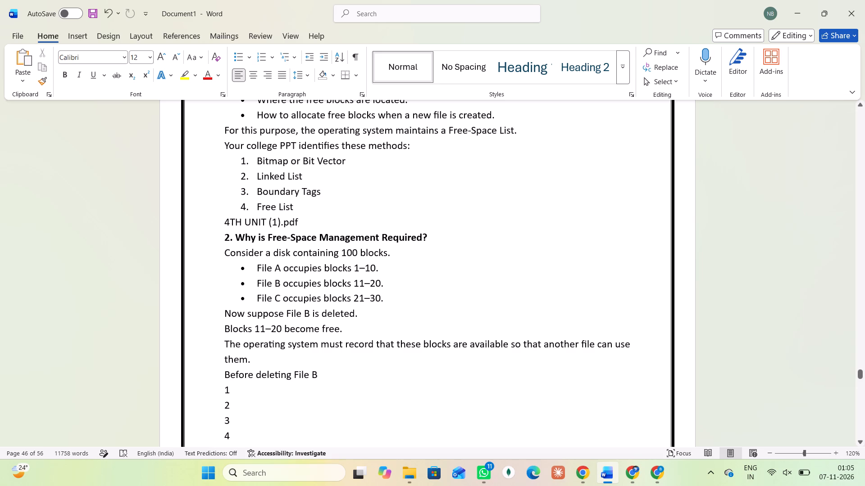
pyautogui.moveTo(223, 130); pyautogui.dragTo(405, 148)
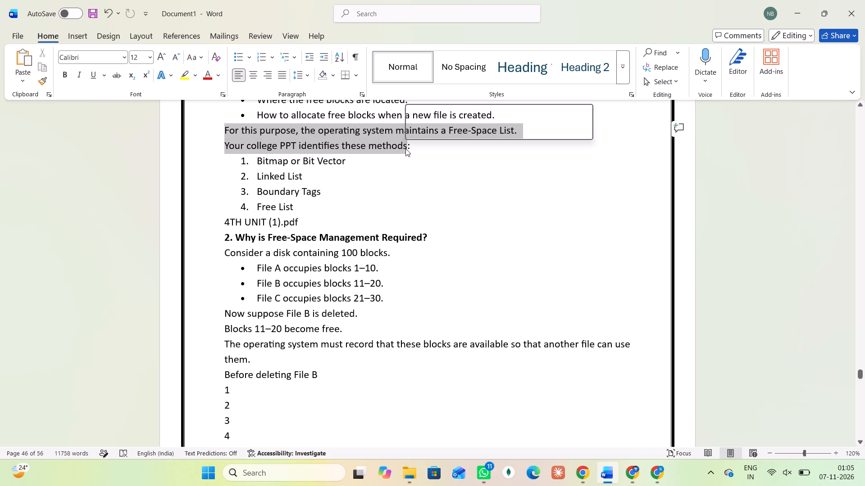
pyautogui.press('BackSpace')
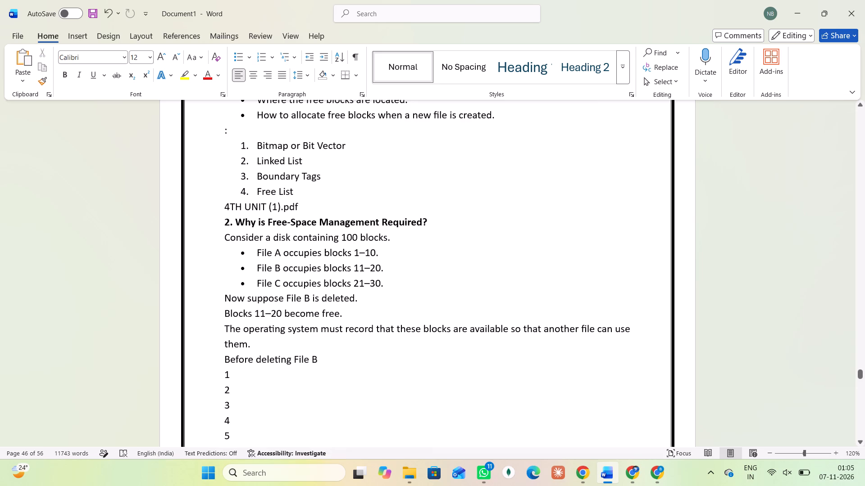
# Delete the plain-text block listing from "Before deleting File B" through "The blocks previously occupied by File B are now free and can be reused".
pyautogui.scroll(-1, 364, 228)
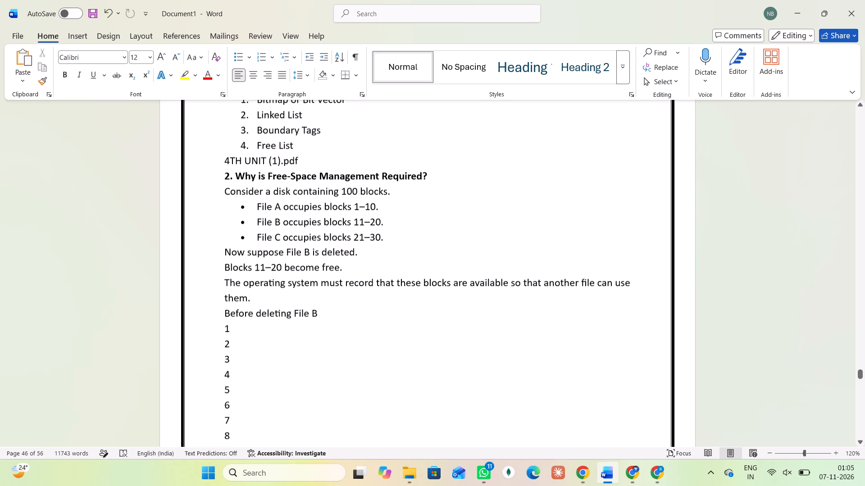
pyautogui.scroll(-1, 338, 292)
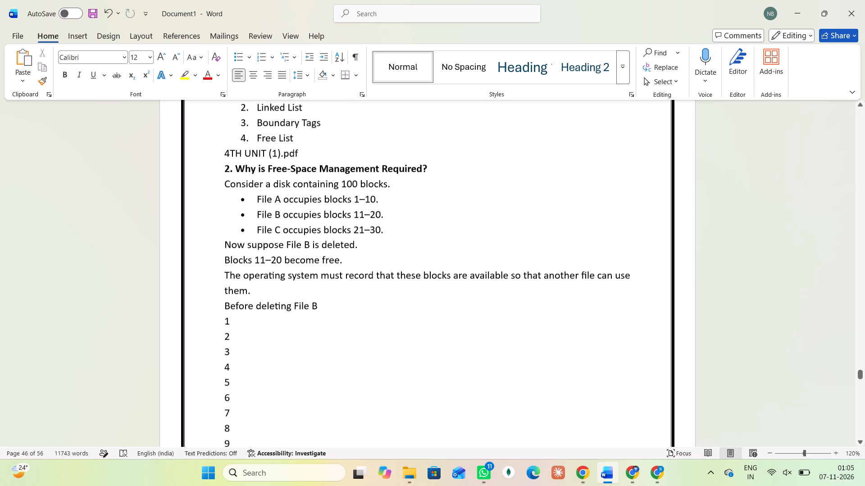
pyautogui.scroll(-1, 338, 292)
pyautogui.moveTo(225, 270); pyautogui.dragTo(346, 477)
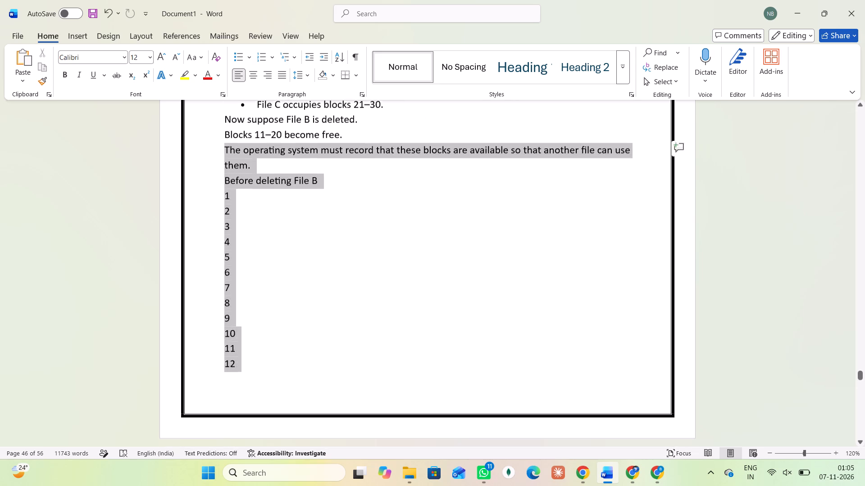
pyautogui.moveTo(346, 477); pyautogui.dragTo(310, 415)
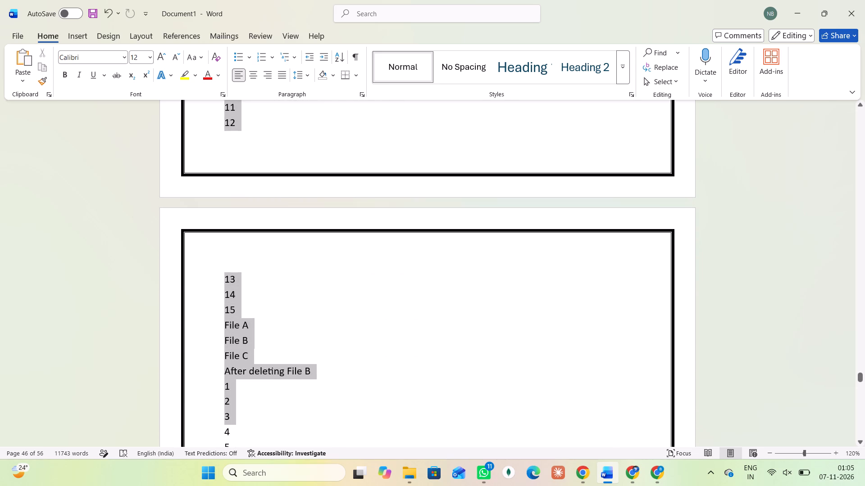
pyautogui.moveTo(310, 415); pyautogui.dragTo(293, 436)
pyautogui.scroll(-2, 293, 436)
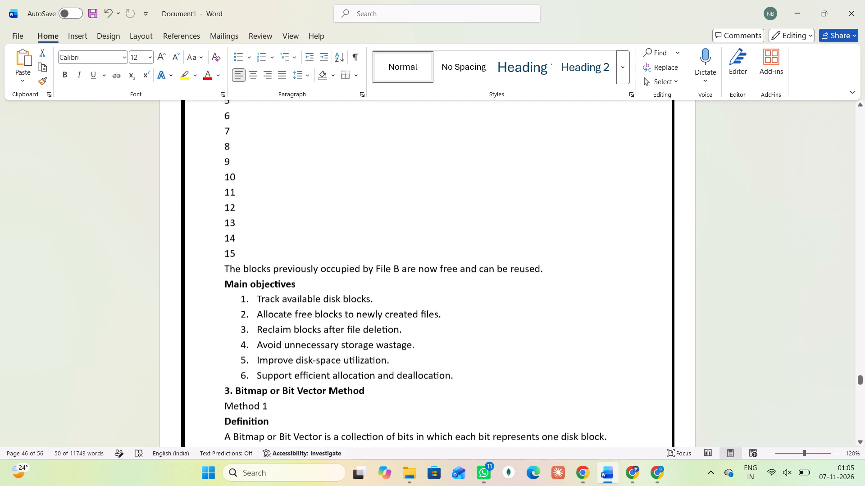
pyautogui.scroll(-1, 293, 436)
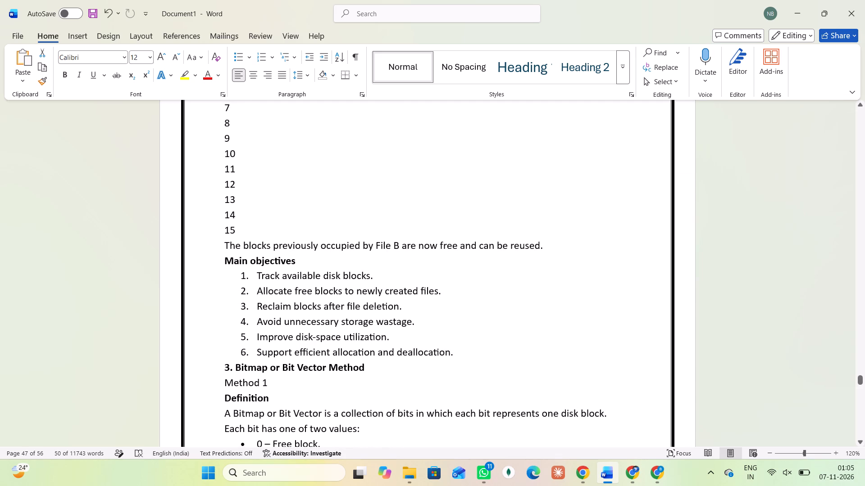
pyautogui.moveTo(539, 247); pyautogui.dragTo(232, 172)
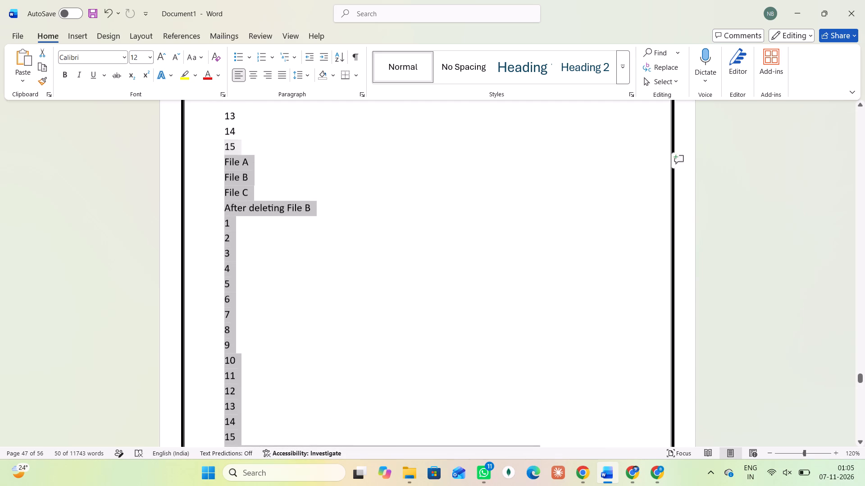
pyautogui.moveTo(232, 172); pyautogui.dragTo(222, 111)
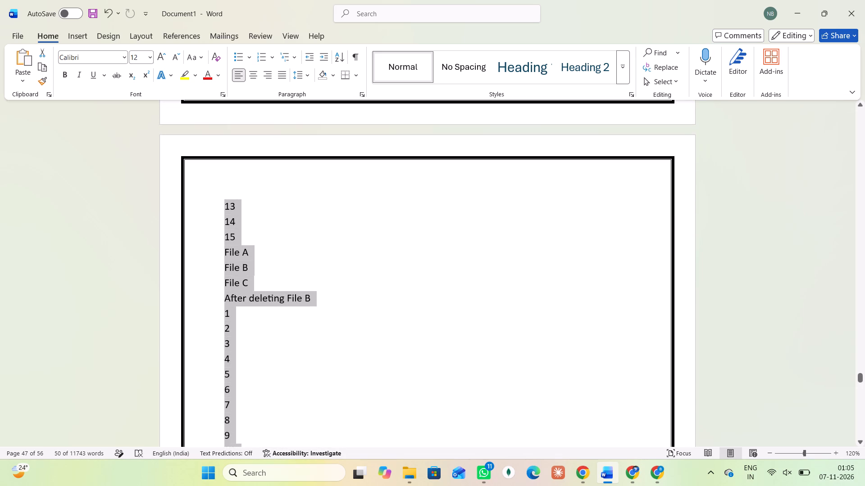
pyautogui.moveTo(222, 111); pyautogui.dragTo(193, 193)
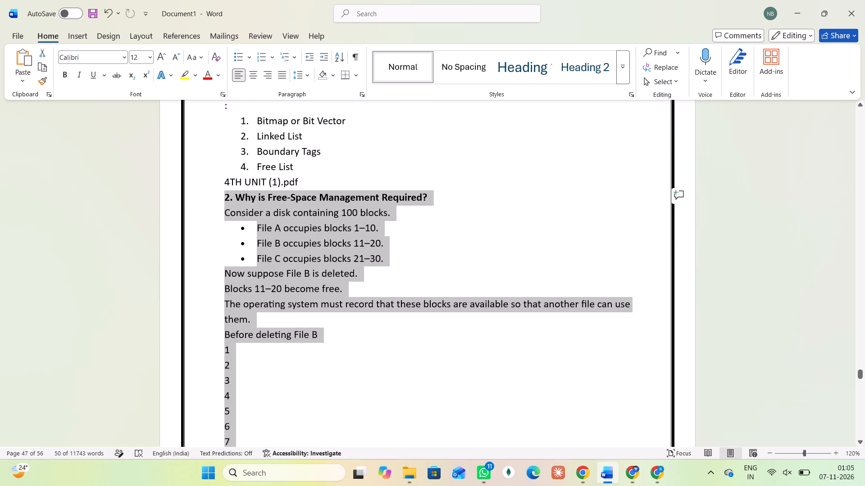
pyautogui.moveTo(193, 193); pyautogui.dragTo(225, 332)
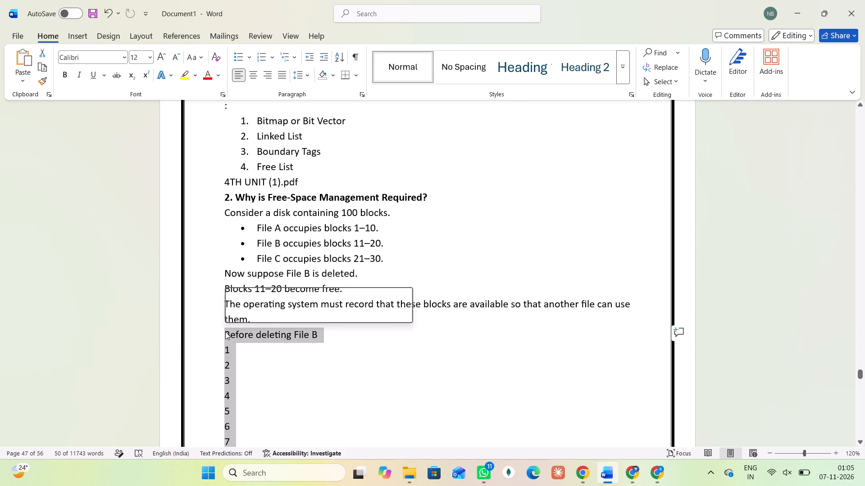
pyautogui.press('BackSpace')
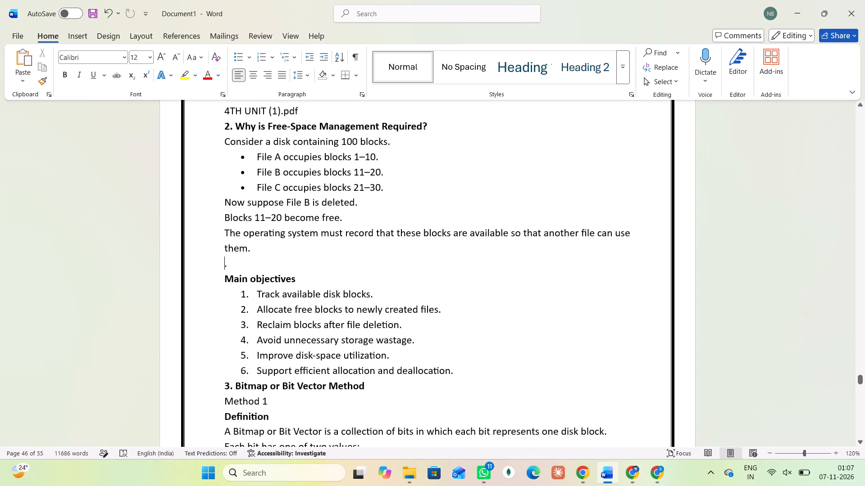
pyautogui.scroll(-1, 349, 299)
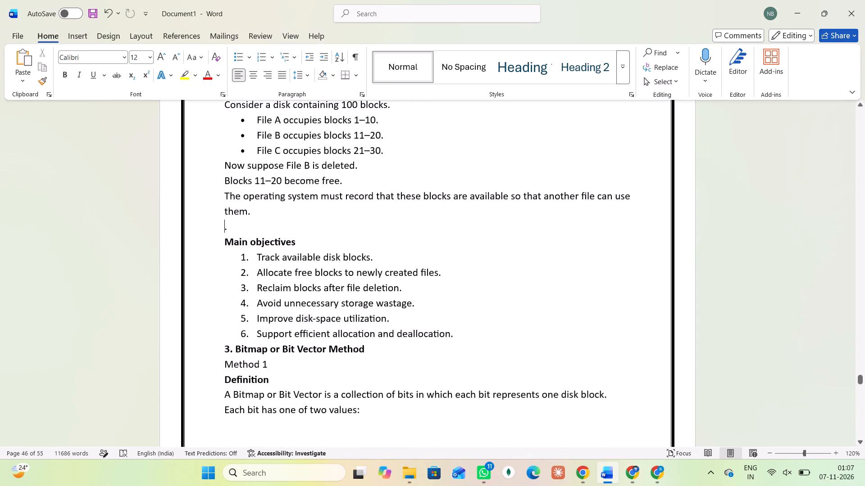
pyautogui.scroll(-2, 349, 299)
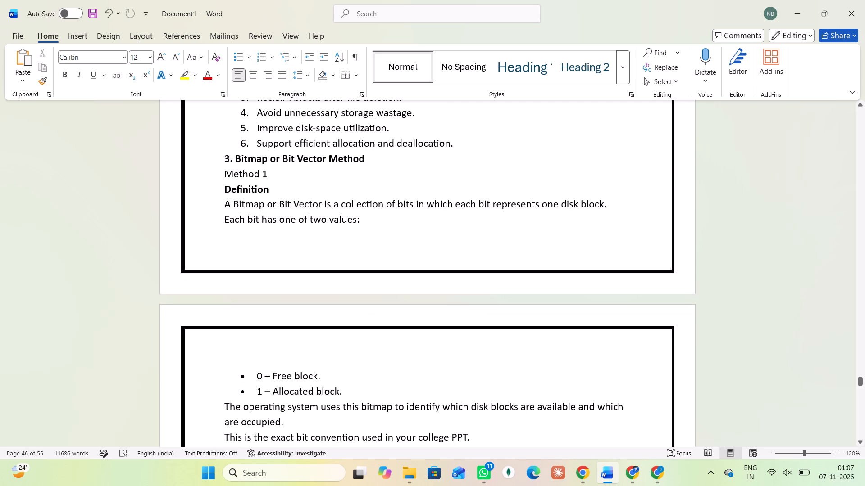
pyautogui.moveTo(291, 177); pyautogui.dragTo(215, 181)
pyautogui.press('BackSpace')
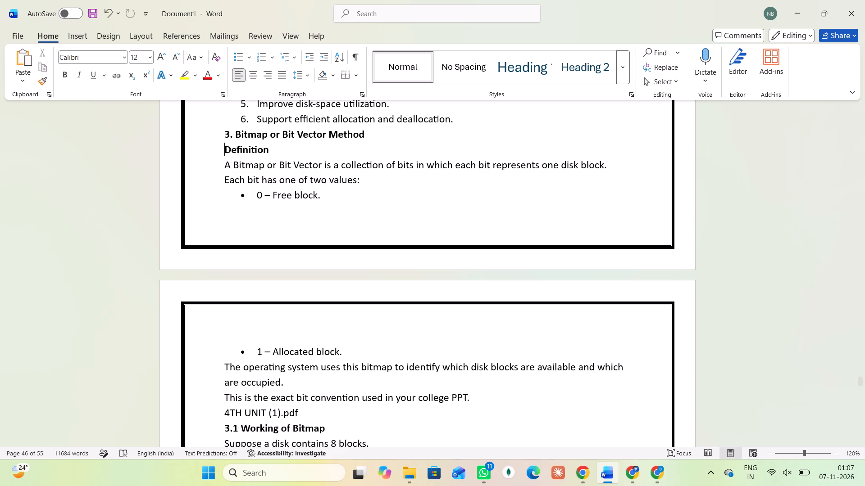
# Delete the "4TH UNIT (1).pdf" reference line above the heading "3.1 Working of Bitmap".
pyautogui.scroll(-1, 368, 285)
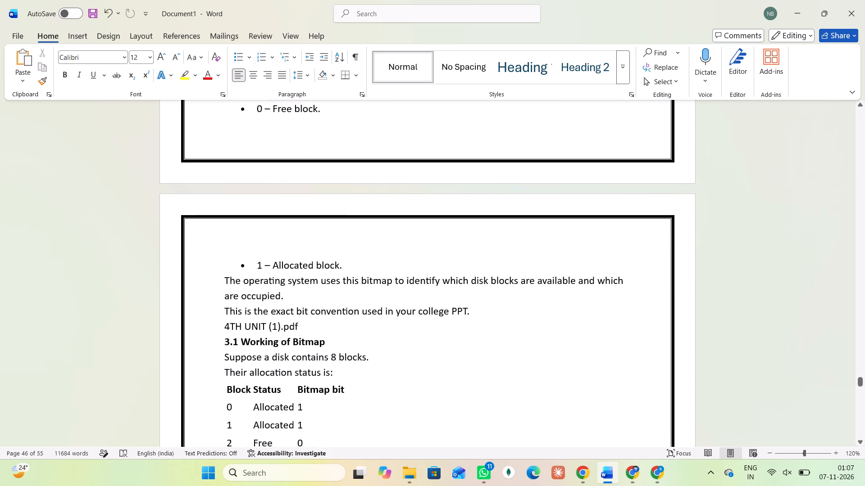
pyautogui.moveTo(305, 328); pyautogui.dragTo(225, 330)
pyautogui.press('BackSpace')
# Switch to the Classroom PDF in Chrome and capture the 16-block disk diagram in the "Bitmap or Bit vector" section on page 36.
pyautogui.scroll(-1, 349, 420)
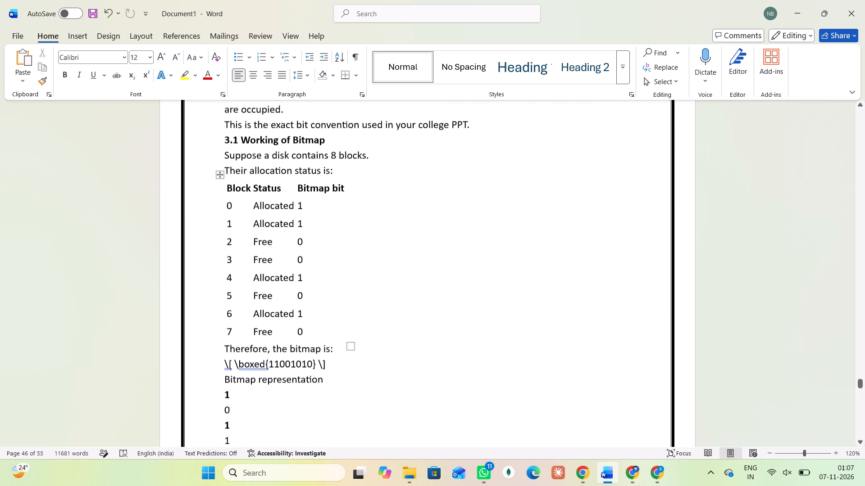
pyautogui.scroll(-2, 322, 366)
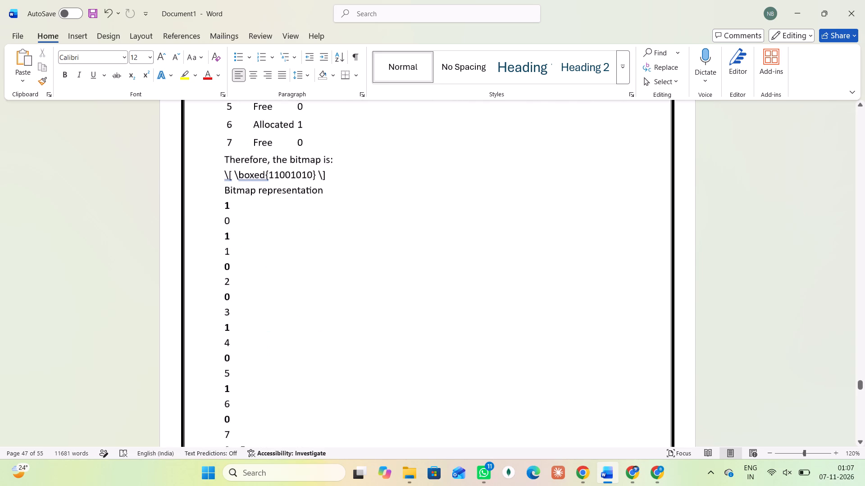
pyautogui.scroll(-1, 322, 366)
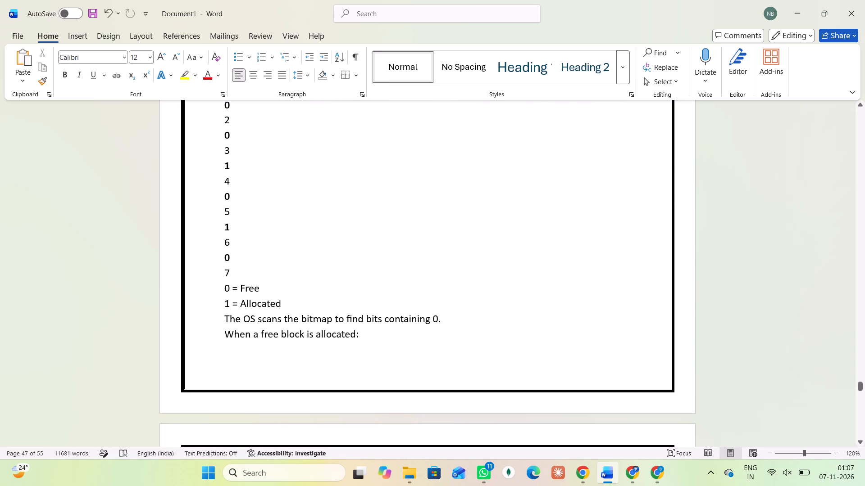
pyautogui.scroll(-2, 362, 334)
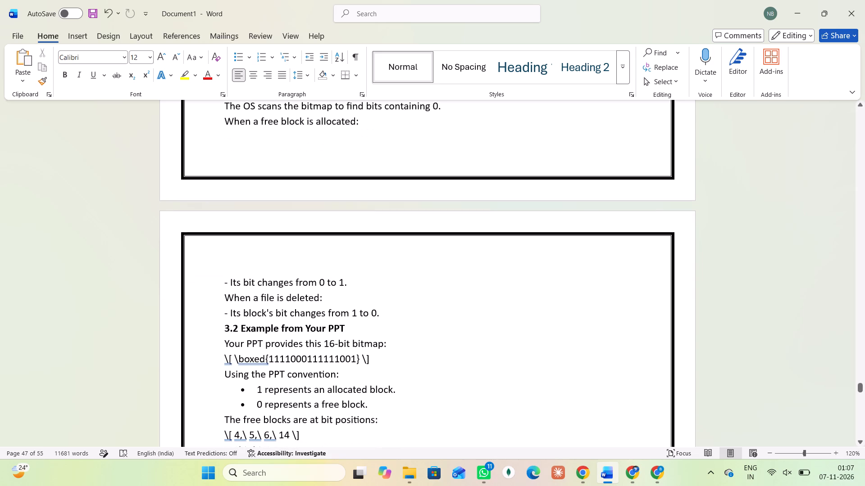
pyautogui.scroll(-1, 351, 333)
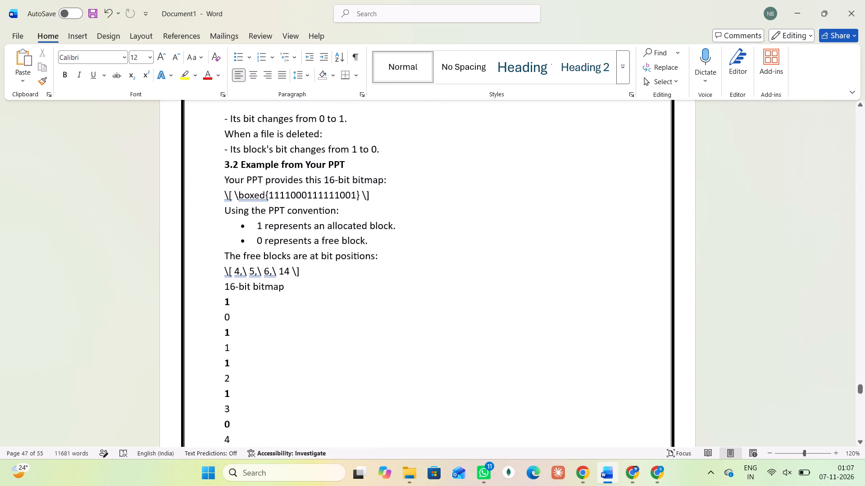
pyautogui.hotkey('alt', 'Tab')
pyautogui.click(649, 478)
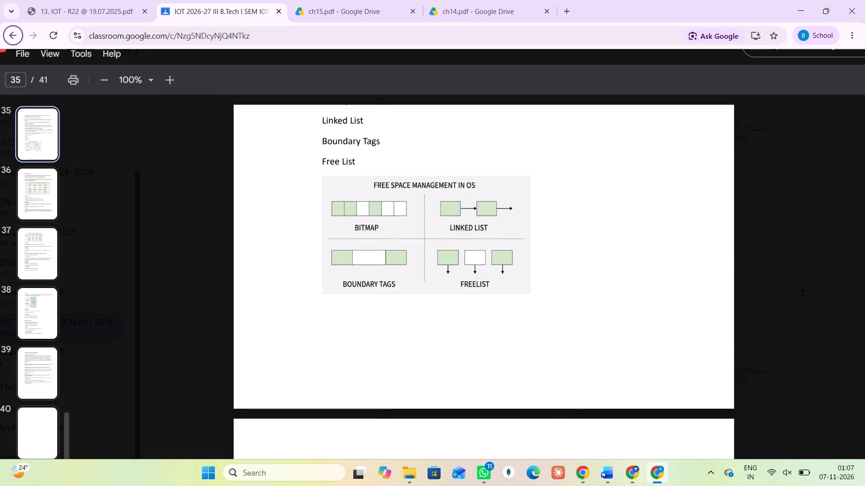
pyautogui.scroll(1, 482, 305)
pyautogui.scroll(-2, 482, 305)
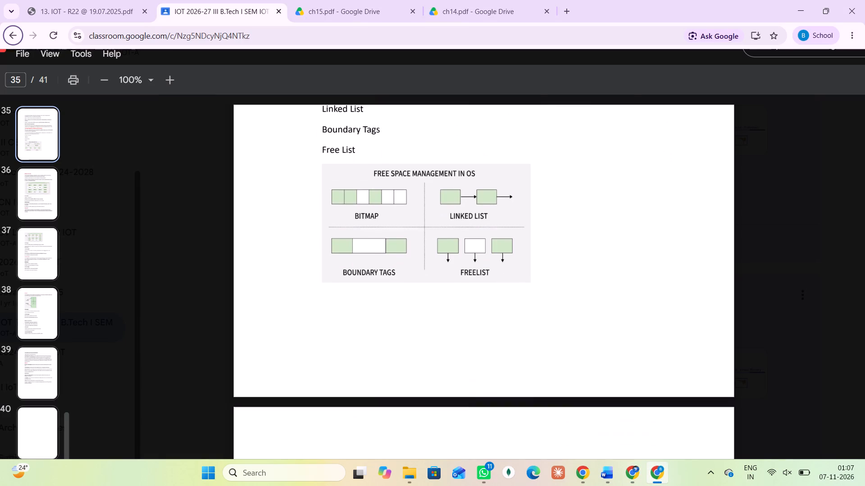
pyautogui.scroll(-4, 482, 305)
pyautogui.scroll(1, 482, 305)
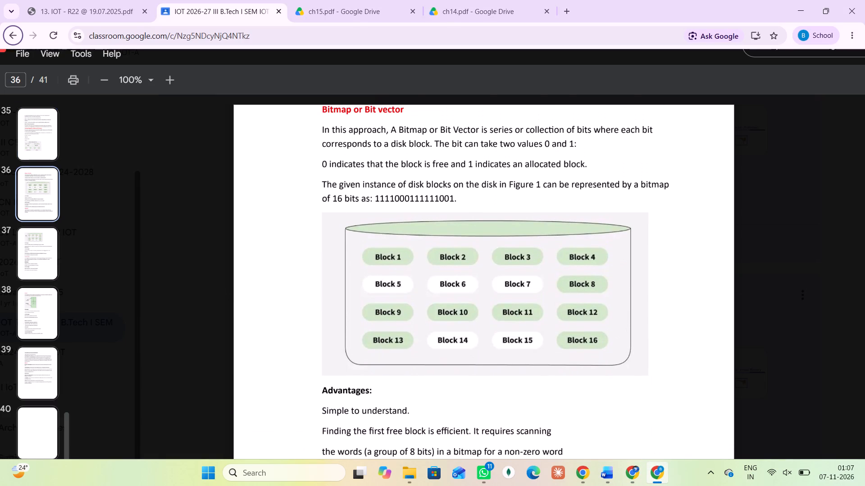
pyautogui.press('shift+super+s')
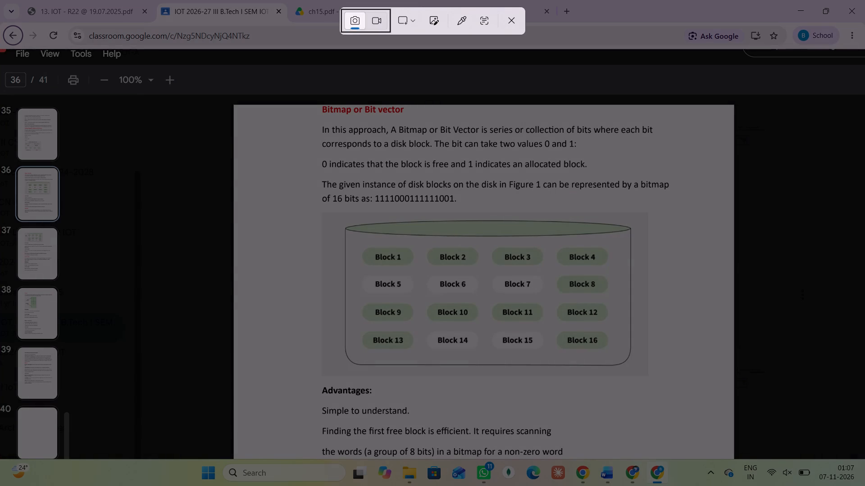
pyautogui.moveTo(335, 211); pyautogui.dragTo(646, 366)
# In Word section 3.2, replace the text from "Your PPT provides this 16-bit bitmap" through the bit listing after 13 with the captured disk diagram.
pyautogui.hotkey('alt', 'Tab')
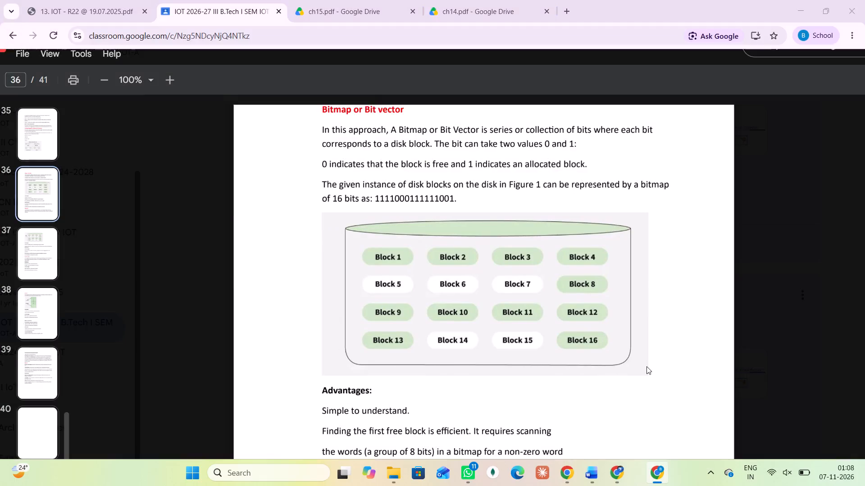
pyautogui.click(607, 474)
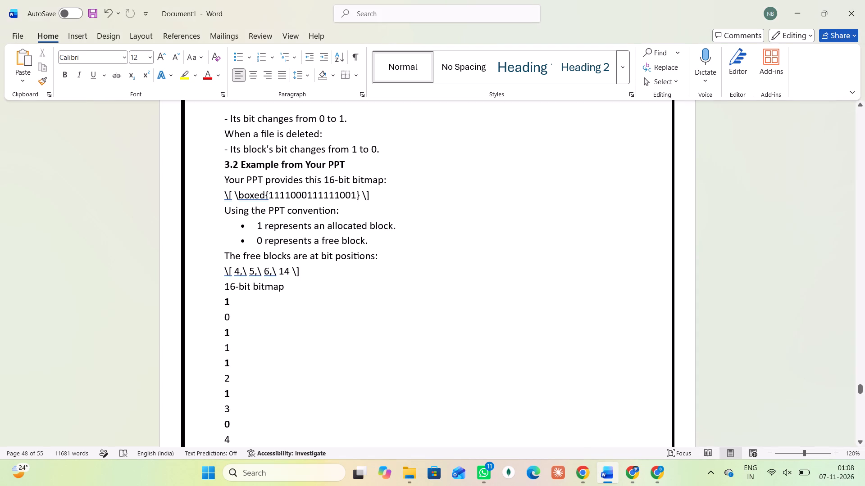
pyautogui.moveTo(228, 178); pyautogui.dragTo(332, 312)
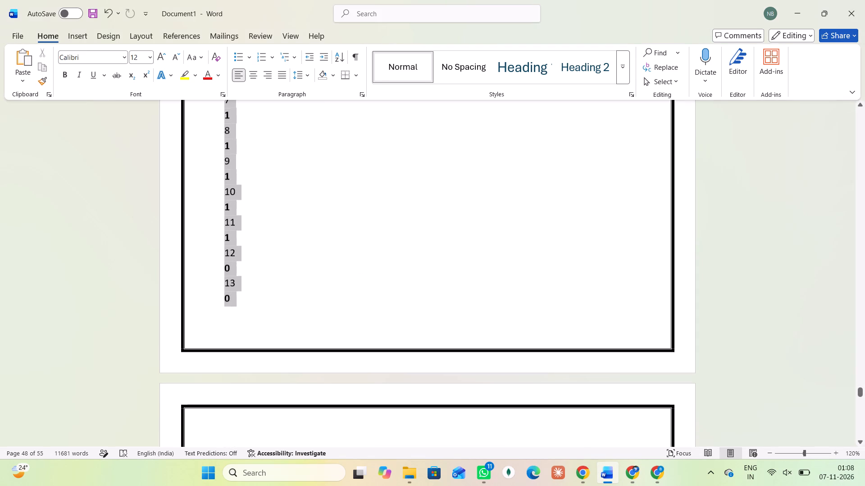
pyautogui.moveTo(332, 312); pyautogui.dragTo(332, 313)
pyautogui.hotkey('ctrl', 'v')
# Delete the leftover bitmap entries "1" and "15" between the pasted disk diagram and the "Free bit positions" line.
pyautogui.scroll(-1, 332, 313)
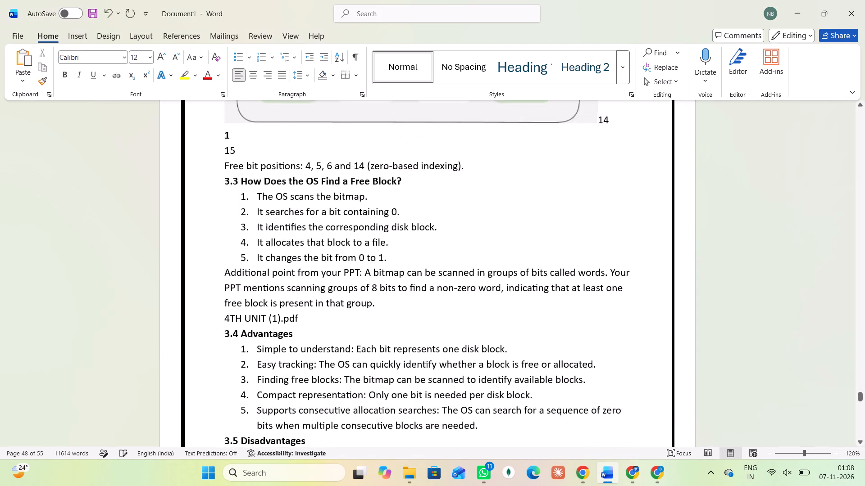
pyautogui.scroll(1, 332, 313)
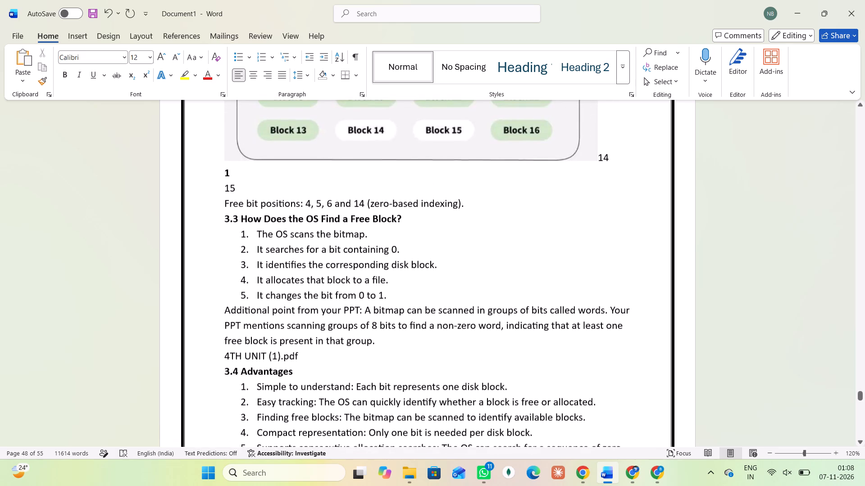
pyautogui.moveTo(268, 182); pyautogui.dragTo(231, 172)
pyautogui.press('BackSpace')
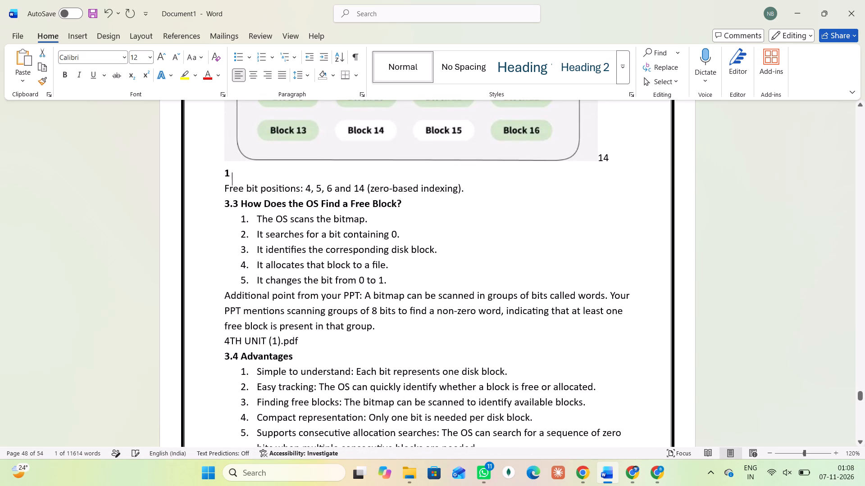
pyautogui.press('BackSpace')
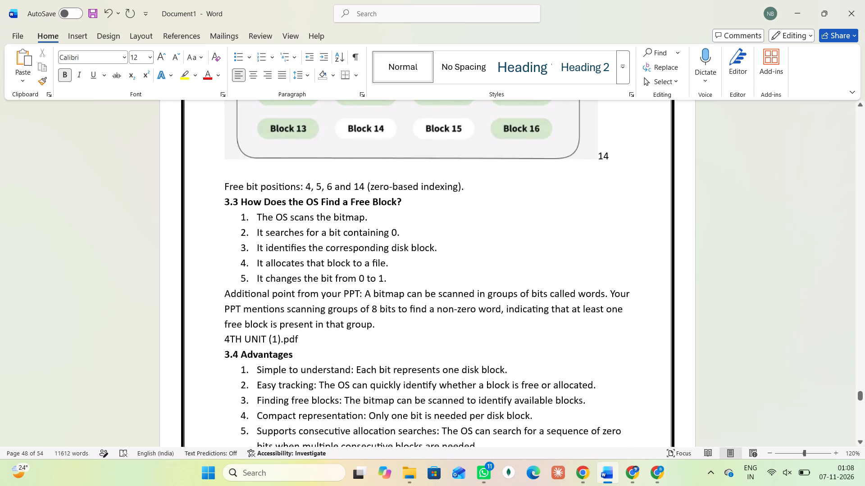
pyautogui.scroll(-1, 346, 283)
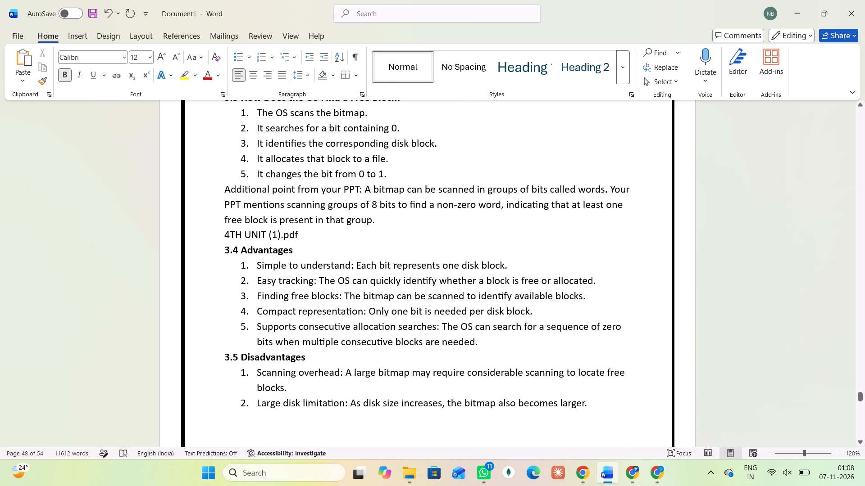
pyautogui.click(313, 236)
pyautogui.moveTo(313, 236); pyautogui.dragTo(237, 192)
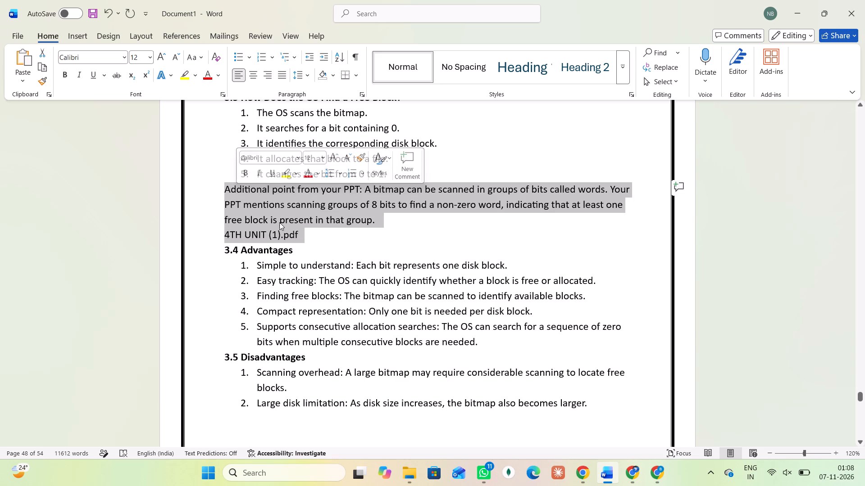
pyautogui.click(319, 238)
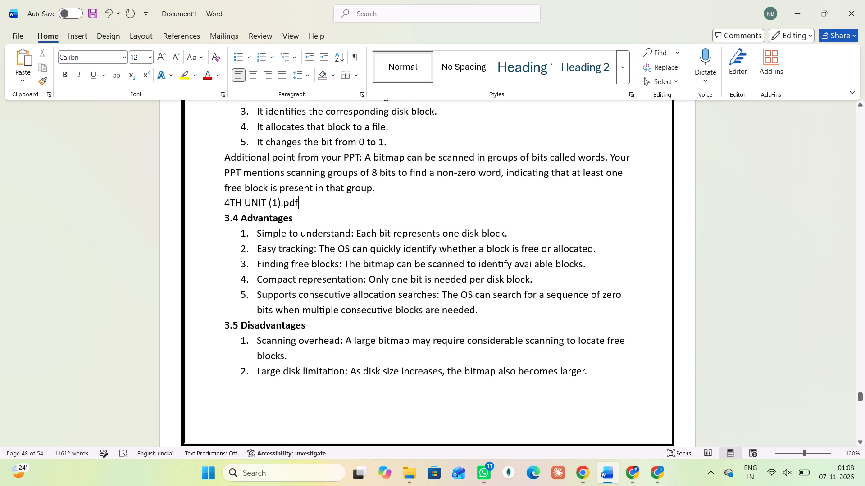
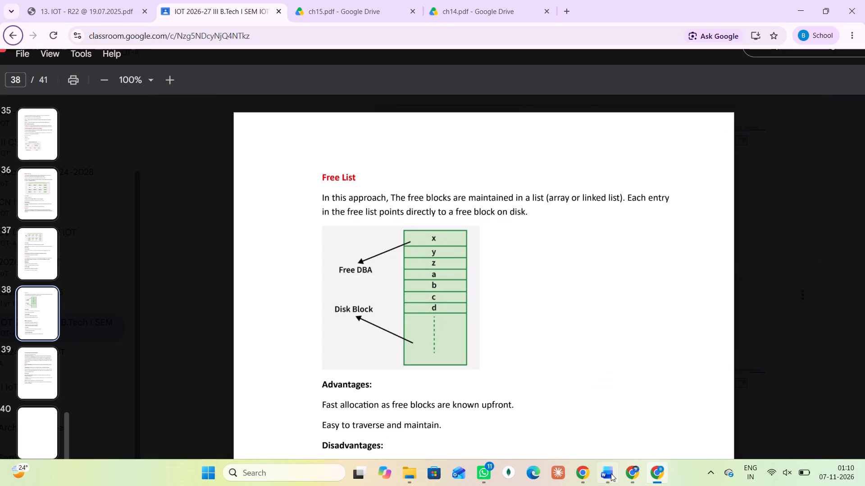
pyautogui.click(611, 473)
pyautogui.scroll(-1, 444, 387)
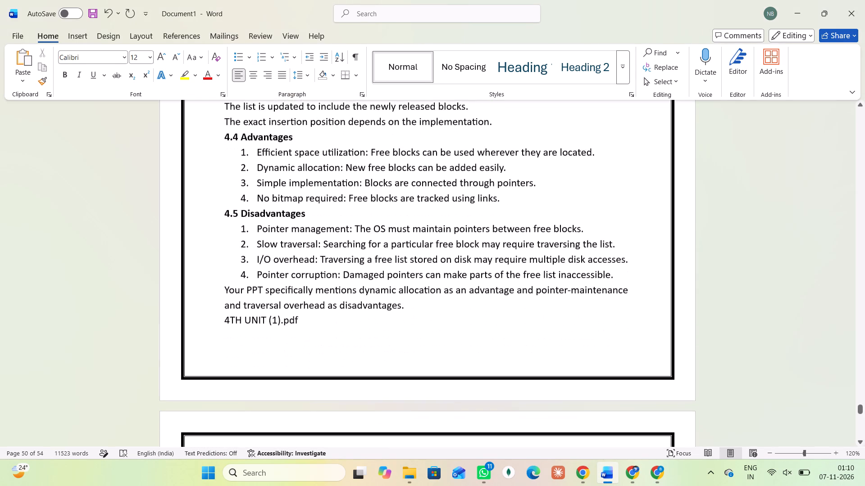
pyautogui.scroll(-3, 444, 387)
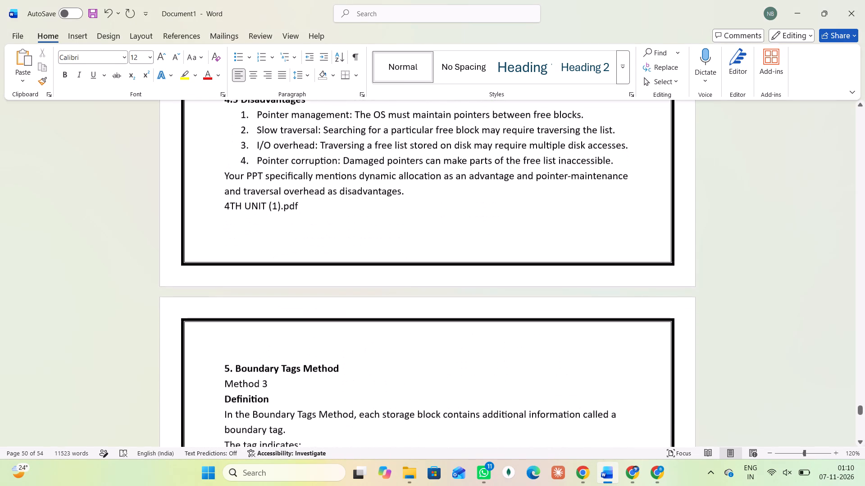
pyautogui.scroll(-1, 444, 387)
pyautogui.scroll(-1, 383, 334)
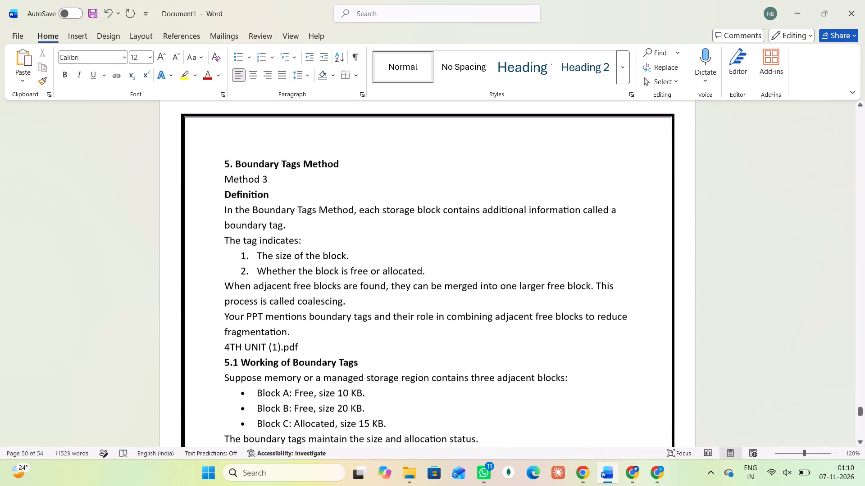
pyautogui.scroll(-1, 383, 334)
pyautogui.moveTo(326, 340); pyautogui.dragTo(222, 337)
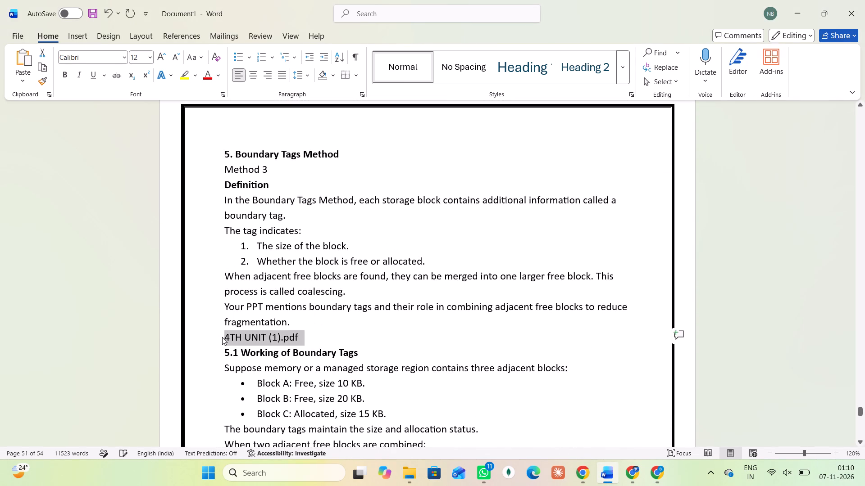
pyautogui.hotkey('ctrl', 'v')
# Review the Boundary Tags section around the pasted diagram and on through 5.3 to the Free List Method section.
pyautogui.scroll(1, 278, 371)
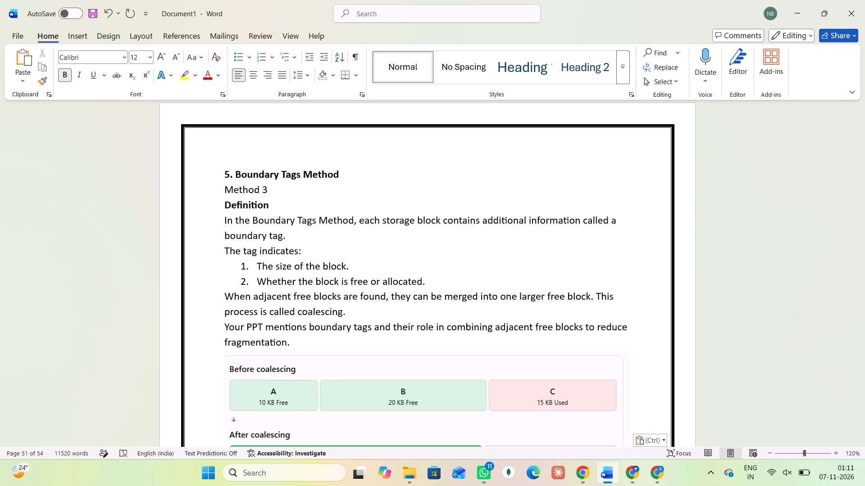
pyautogui.scroll(-1, 278, 371)
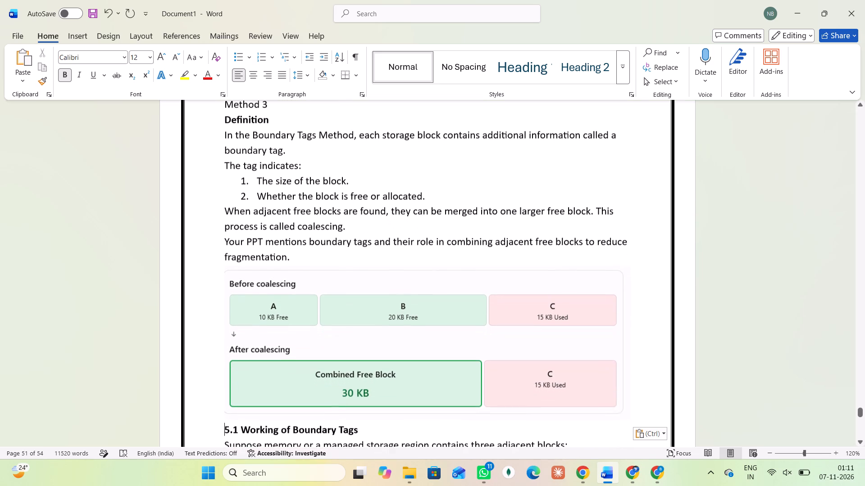
pyautogui.scroll(-3, 278, 371)
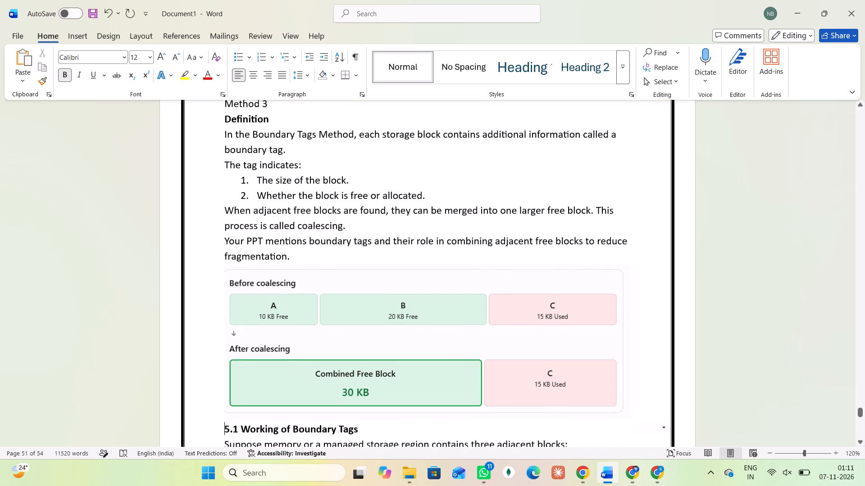
pyautogui.scroll(-4, 278, 371)
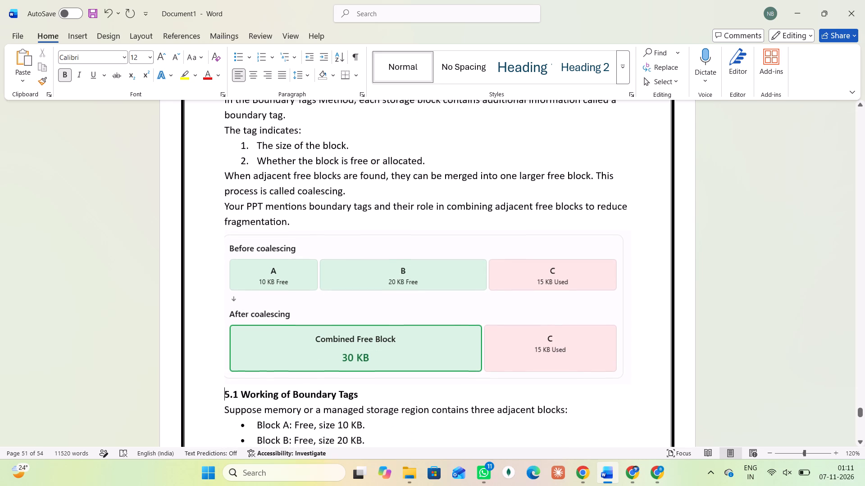
pyautogui.scroll(-1, 289, 376)
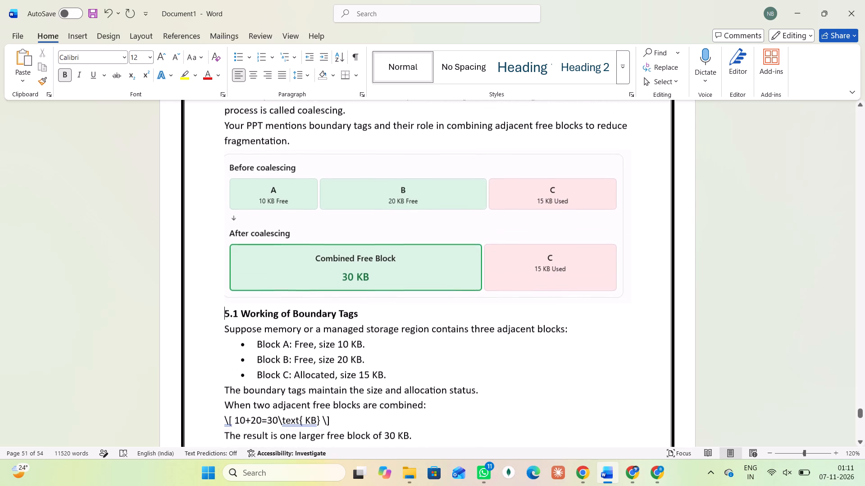
pyautogui.scroll(-1, 289, 376)
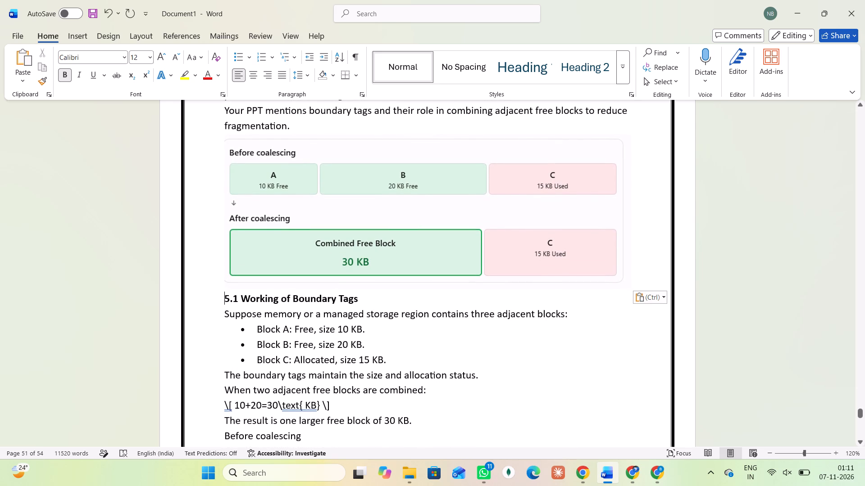
pyautogui.scroll(-1, 289, 376)
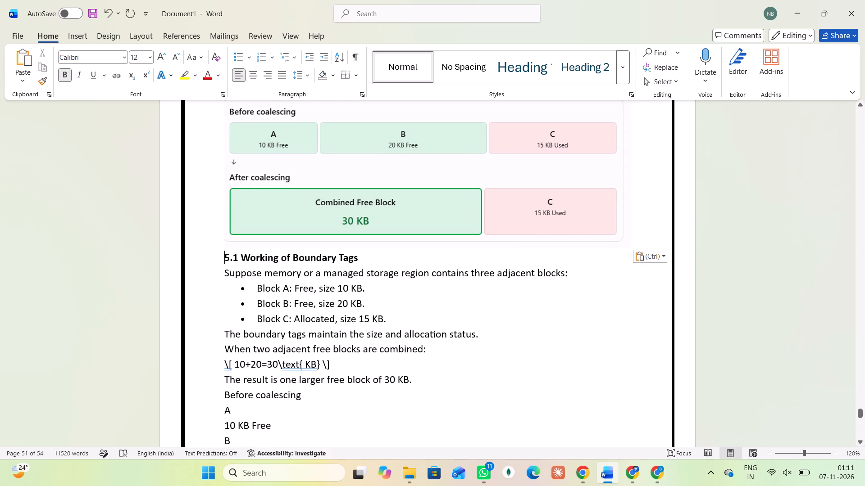
pyautogui.scroll(2, 297, 373)
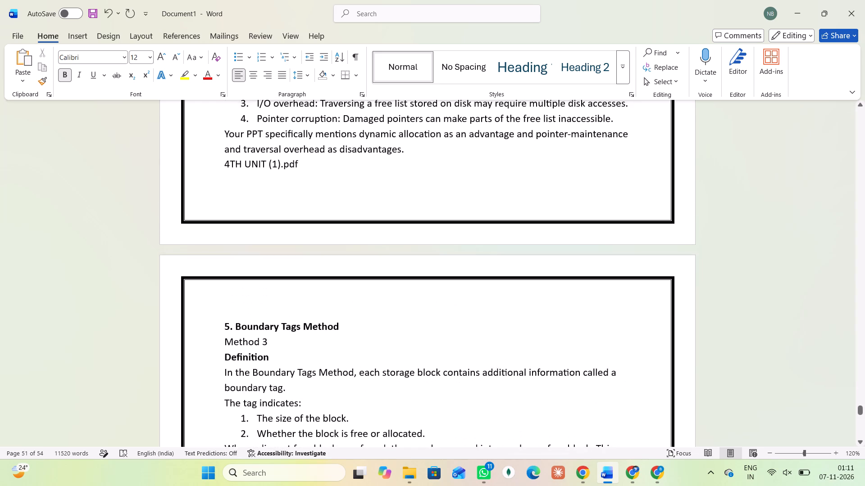
pyautogui.scroll(-1, 297, 373)
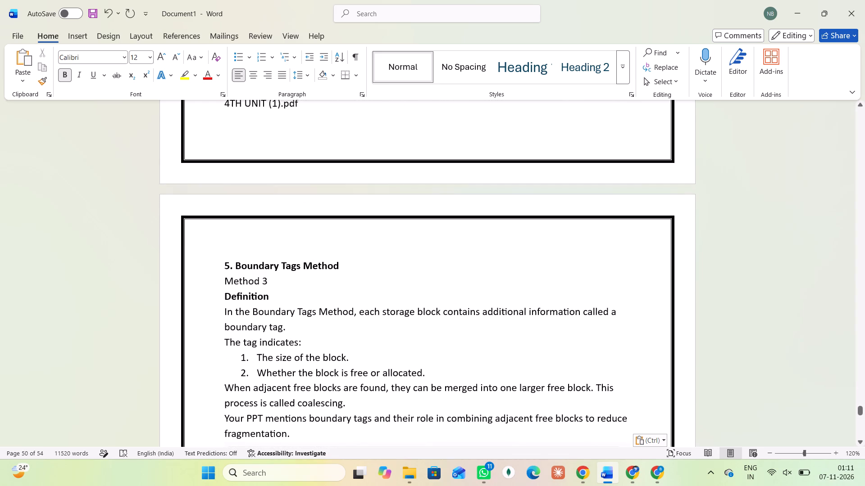
pyautogui.scroll(-1, 297, 373)
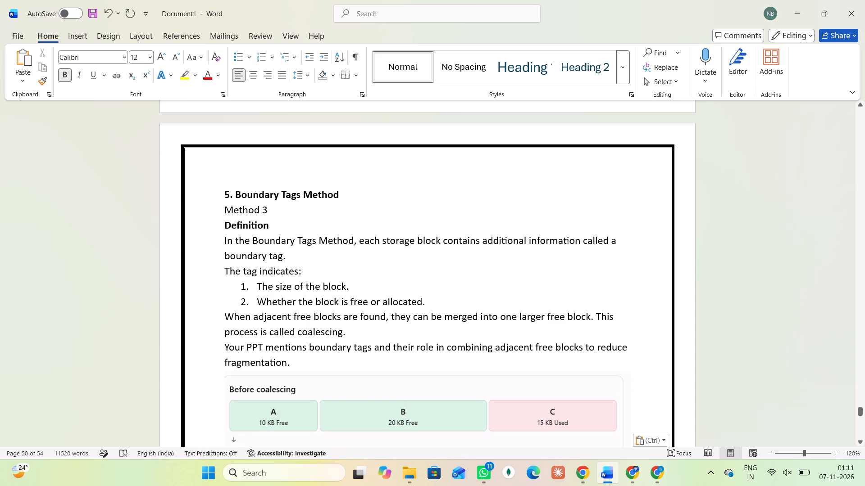
pyautogui.scroll(-1, 297, 373)
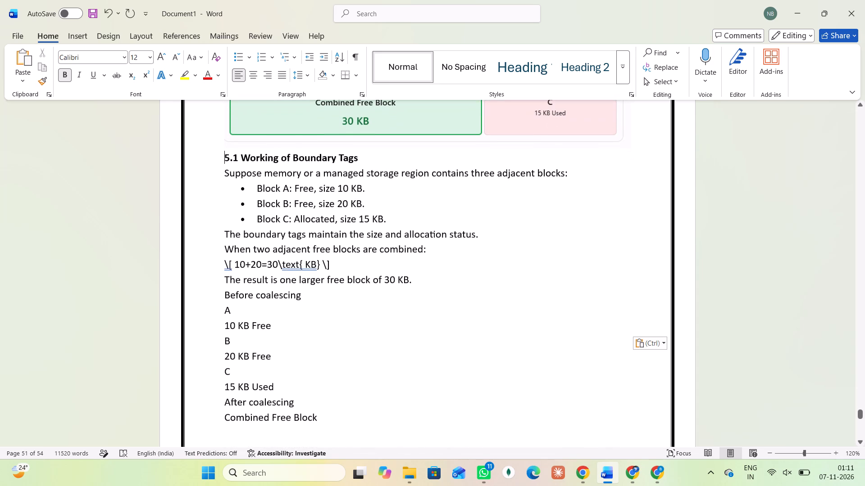
pyautogui.scroll(-1, 297, 373)
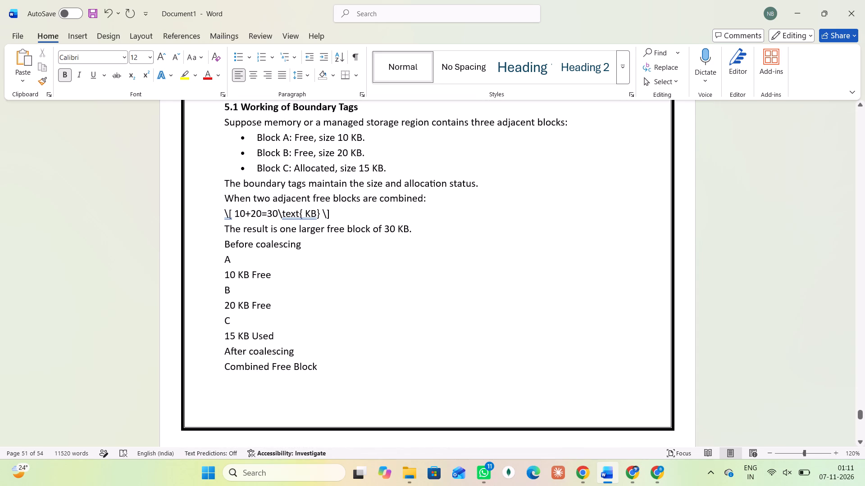
pyautogui.scroll(-2, 325, 283)
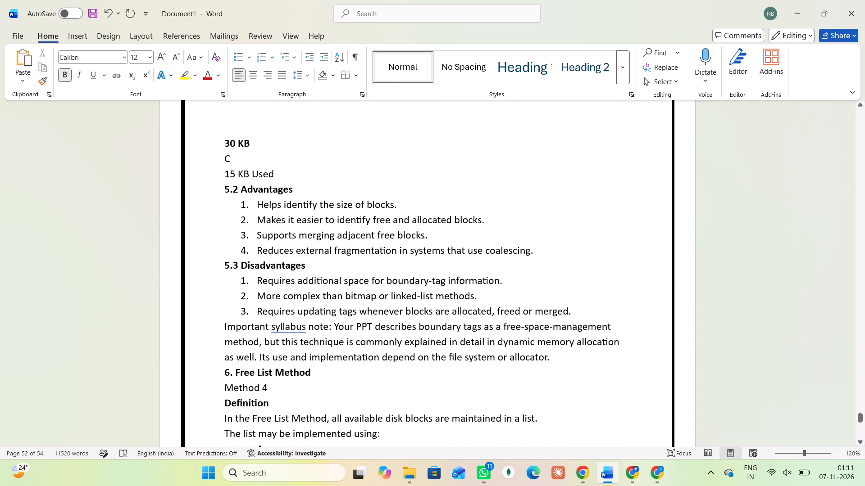
pyautogui.scroll(-1, 325, 283)
# Switch to the Classroom PDF in Chrome and capture the Free DBA and Disk Block diagram under Free List on page 38.
pyautogui.hotkey('alt', 'Tab')
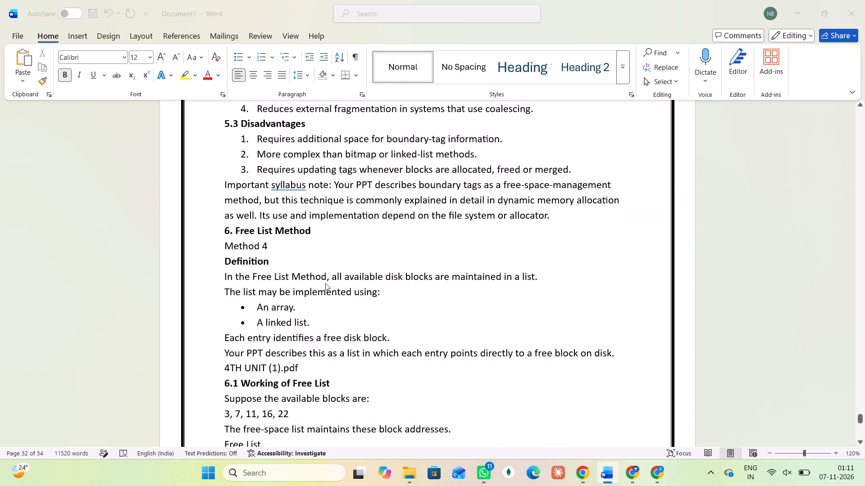
pyautogui.press('shift+super+s')
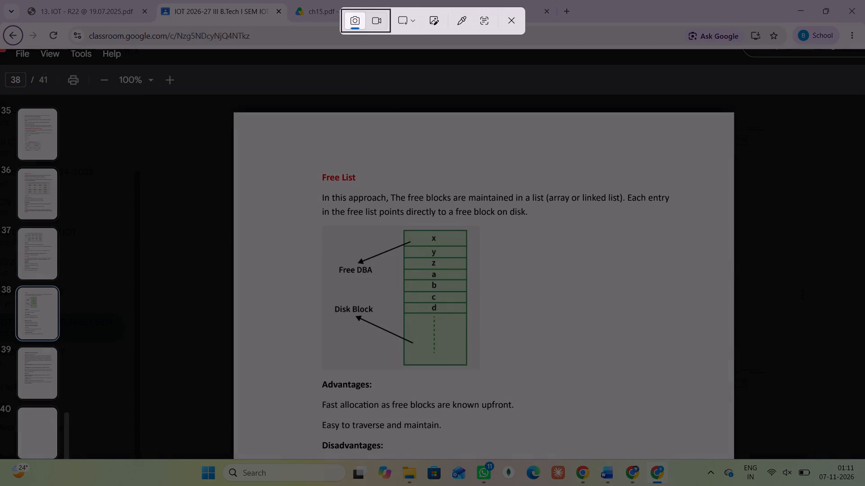
pyautogui.moveTo(317, 224); pyautogui.dragTo(483, 372)
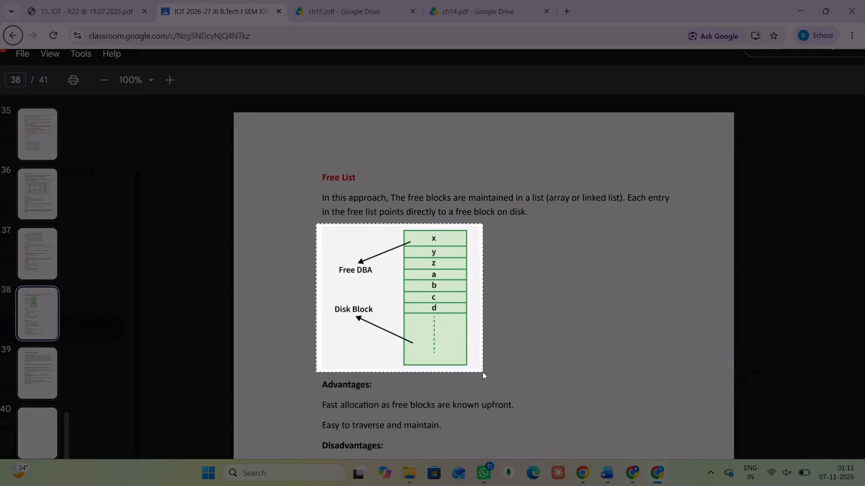
pyautogui.moveTo(483, 372); pyautogui.dragTo(482, 372)
# In Word, replace the "4TH UNIT (1).pdf" line above heading "6.1 Working of Free List" with the captured Free List diagram.
pyautogui.hotkey('alt', 'Tab')
pyautogui.scroll(-1, 419, 377)
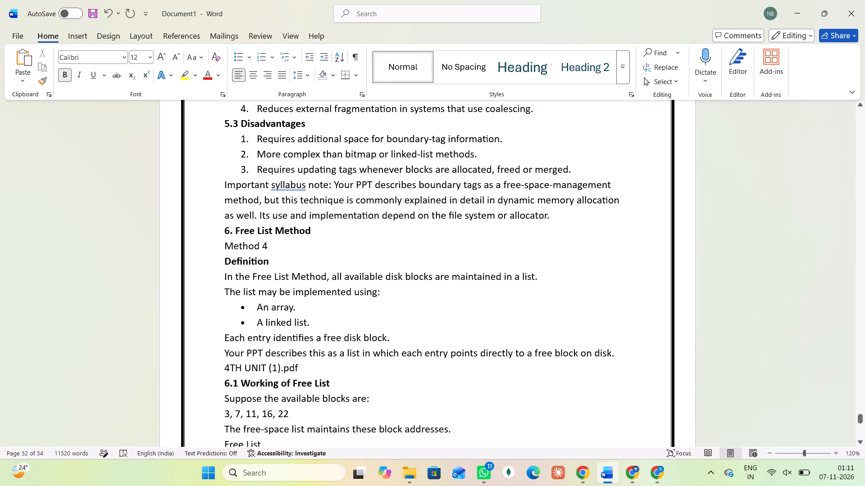
pyautogui.scroll(-1, 419, 377)
pyautogui.moveTo(322, 279); pyautogui.dragTo(323, 279)
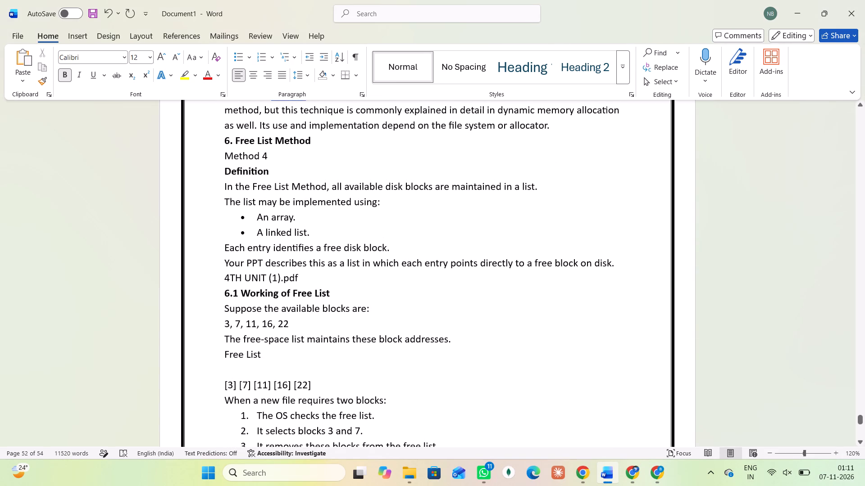
pyautogui.moveTo(323, 279); pyautogui.dragTo(227, 280)
pyautogui.hotkey('ctrl', 'v')
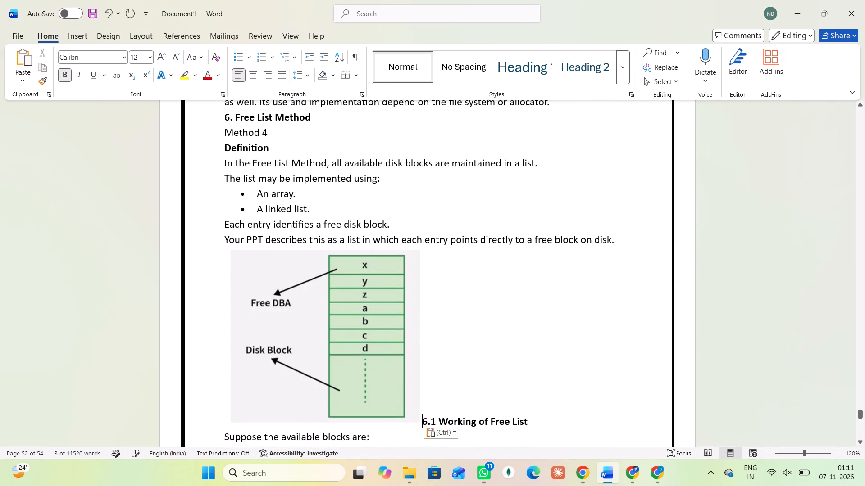
# Move the heading "6.1 Working of Free List" onto its own line below the Free List diagram.
pyautogui.scroll(1, 284, 351)
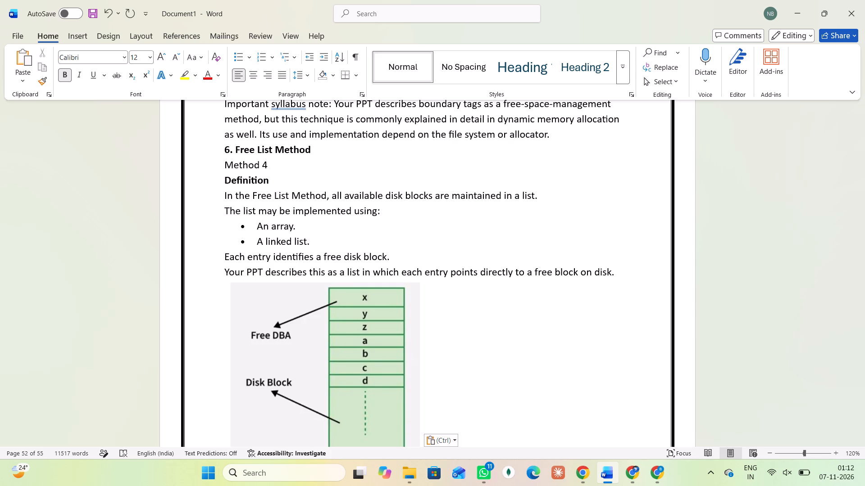
pyautogui.scroll(-2, 265, 309)
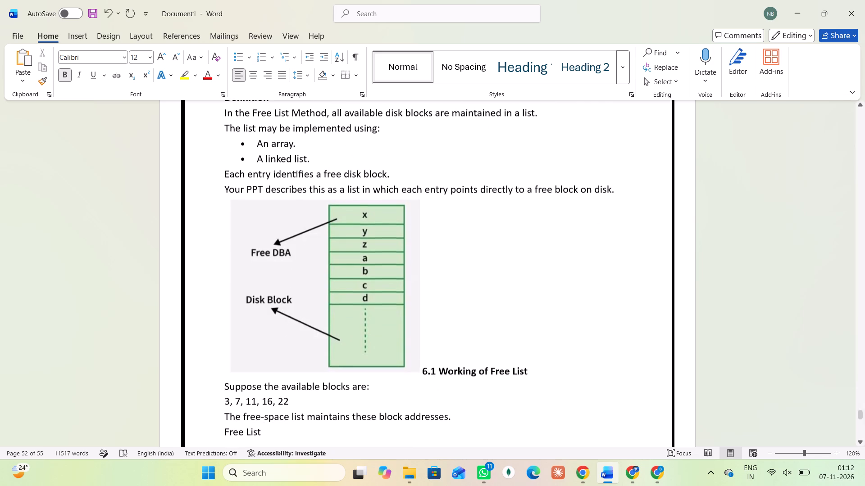
pyautogui.scroll(1, 269, 266)
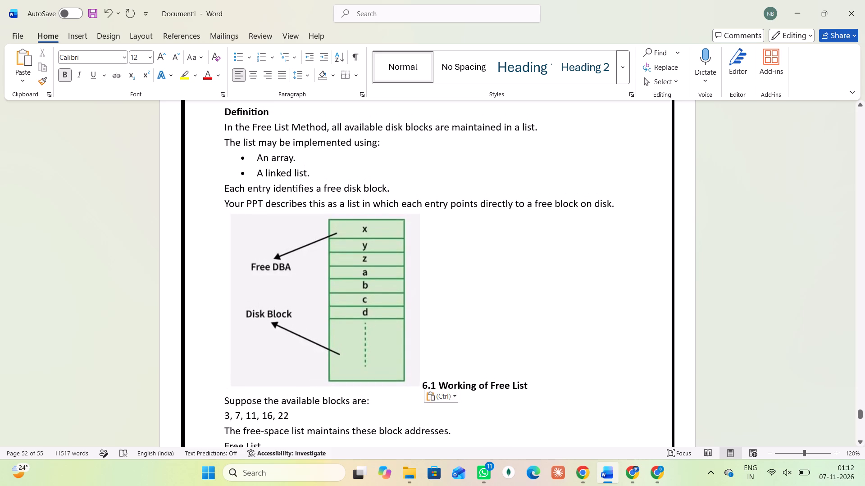
pyautogui.scroll(-1, 269, 266)
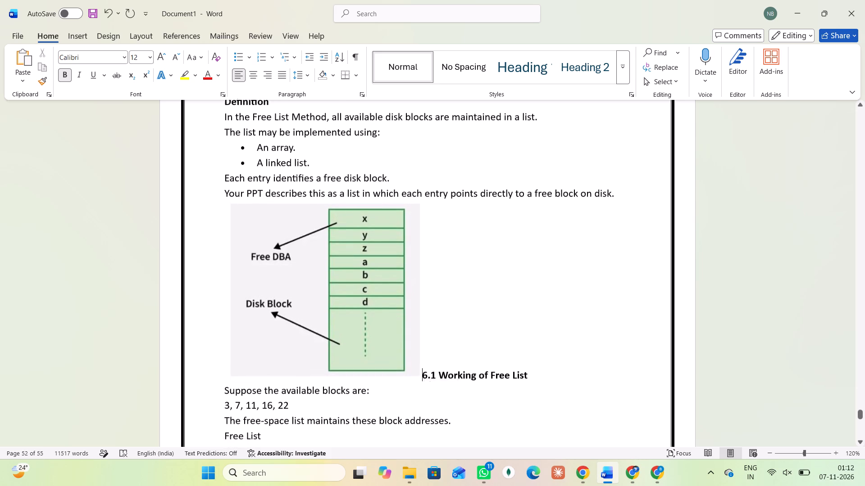
pyautogui.scroll(-1, 269, 266)
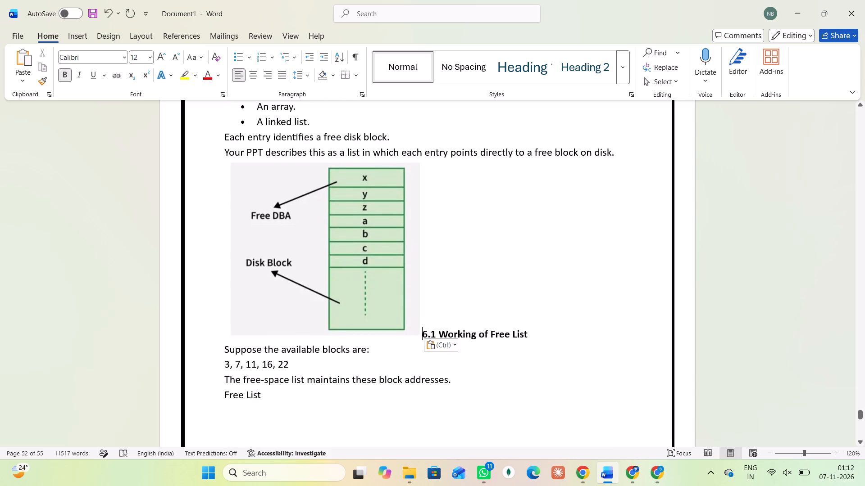
pyautogui.press('Return')
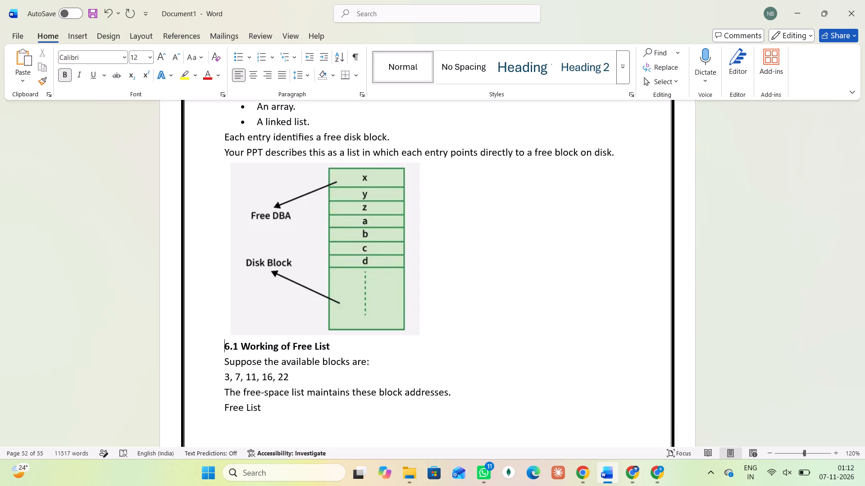
# Delete everything from the heading "7. Comparison of All Four Methods" through the end of the document.
pyautogui.scroll(-1, 259, 240)
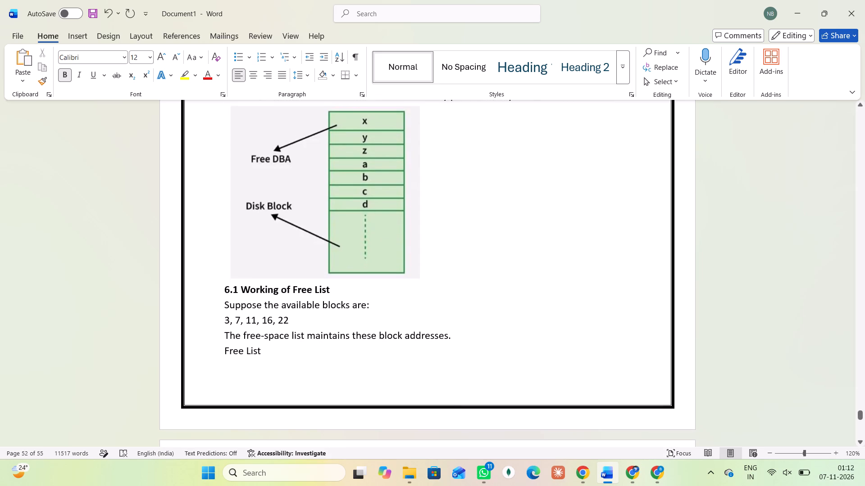
pyautogui.scroll(-2, 328, 355)
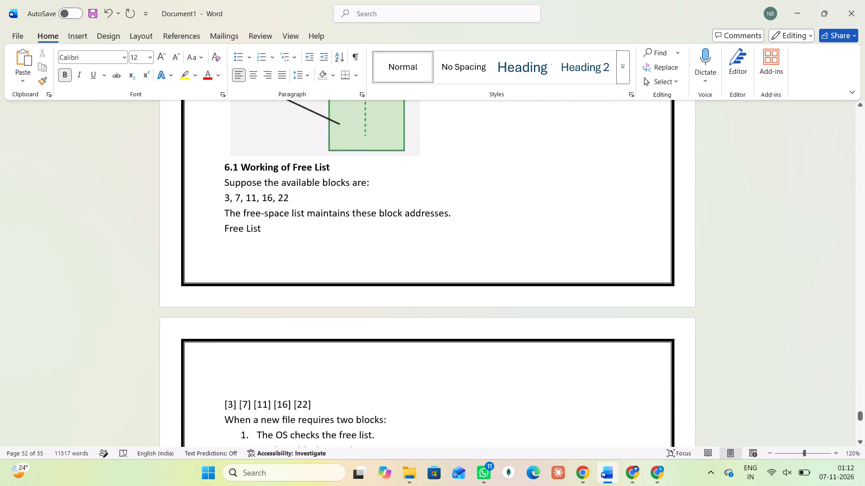
pyautogui.scroll(-2, 328, 355)
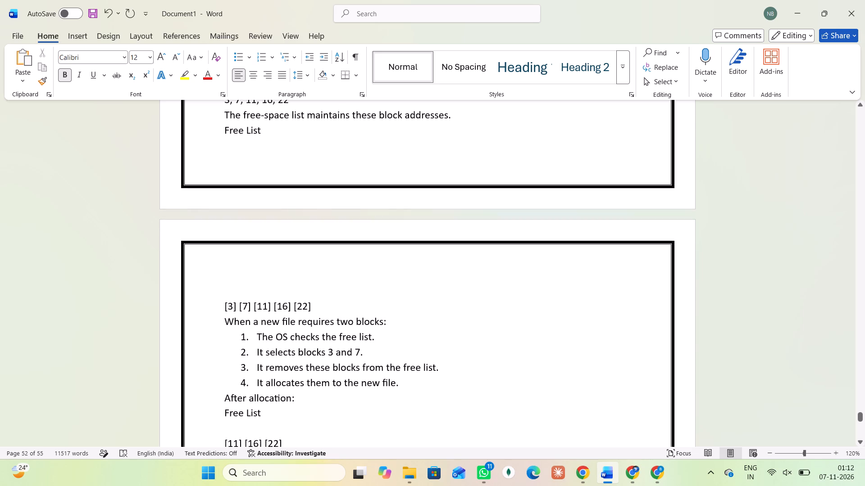
pyautogui.scroll(-1, 328, 355)
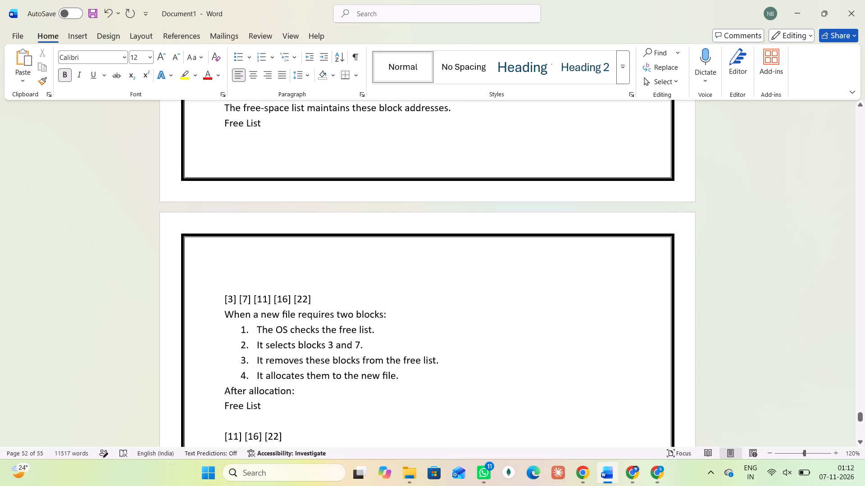
pyautogui.scroll(-2, 328, 355)
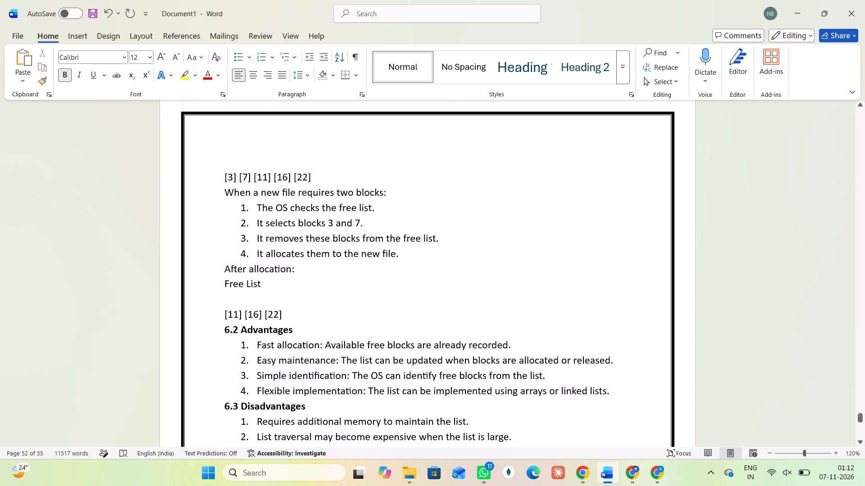
pyautogui.scroll(-1, 328, 355)
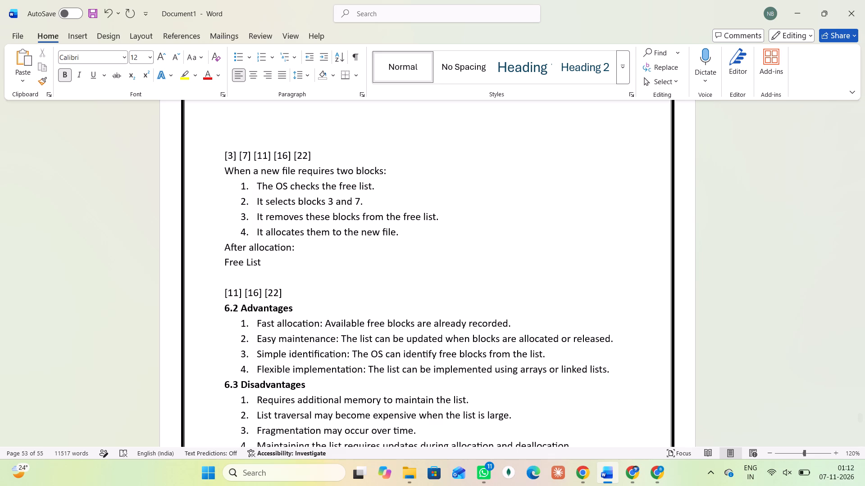
pyautogui.scroll(-1, 282, 278)
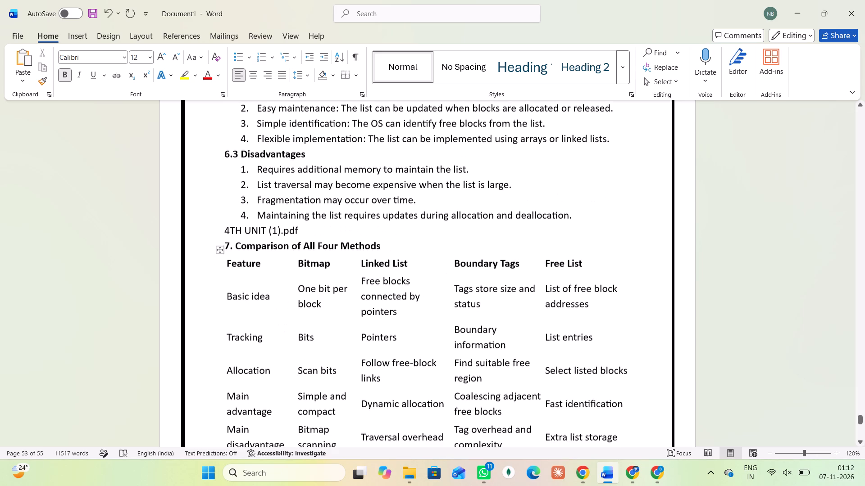
pyautogui.moveTo(228, 248); pyautogui.dragTo(328, 410)
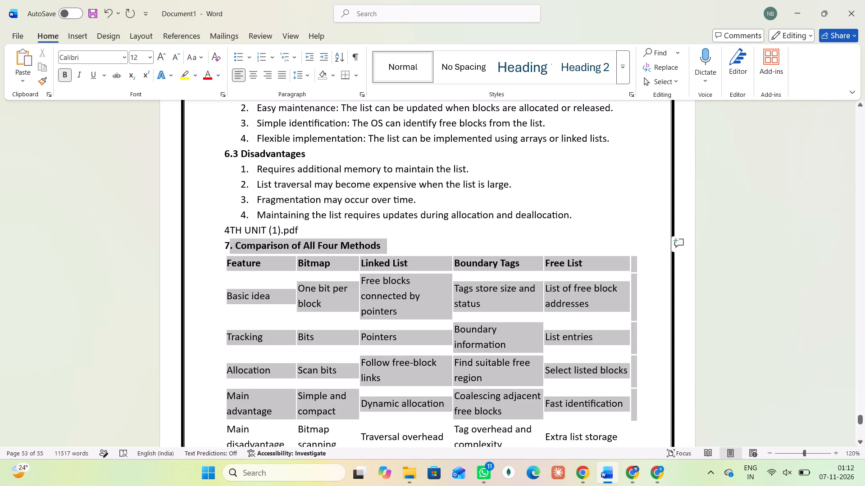
pyautogui.moveTo(328, 410); pyautogui.dragTo(340, 438)
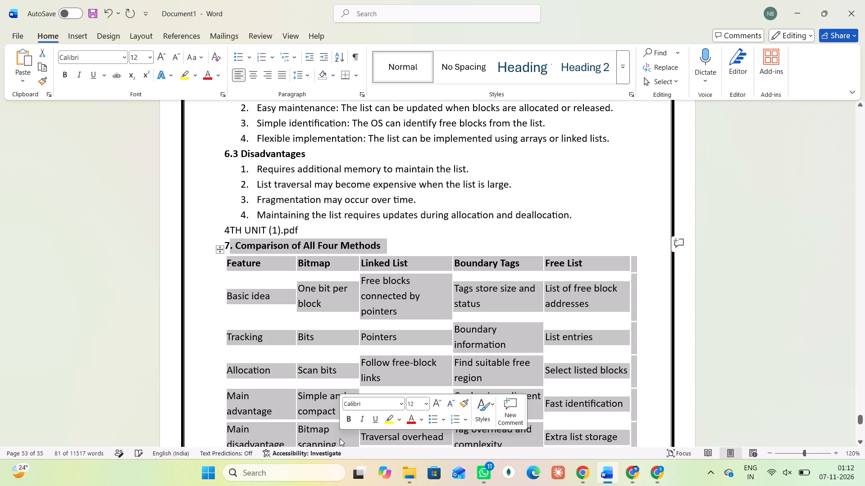
pyautogui.press('BackSpace')
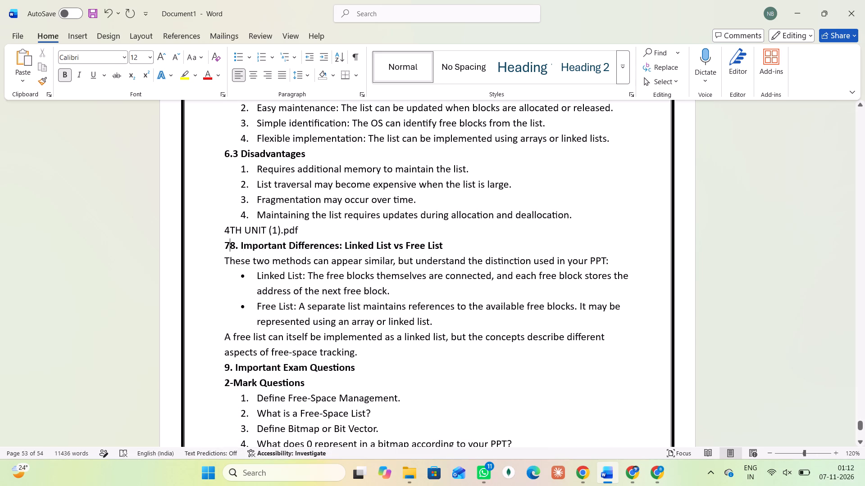
pyautogui.moveTo(222, 245); pyautogui.dragTo(329, 485)
pyautogui.press('BackSpace')
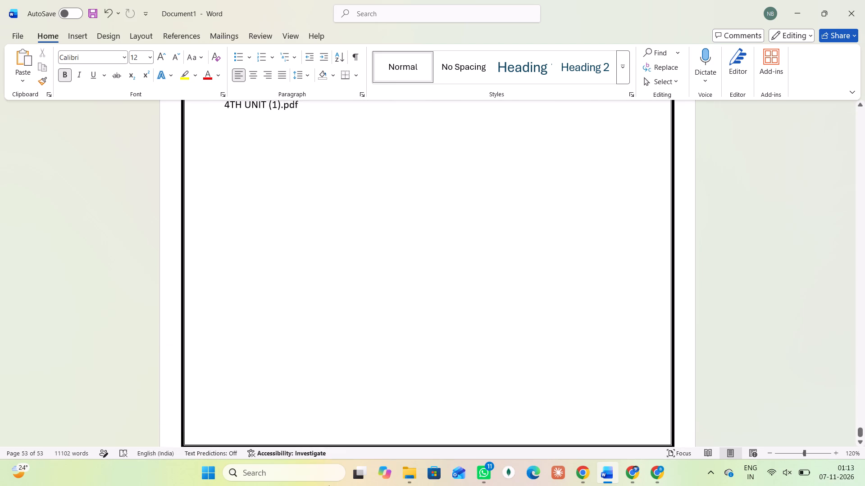
# Delete the leftover "4TH UNIT (1).pdf" line below the 6.3 Disadvantages list.
pyautogui.scroll(1, 354, 426)
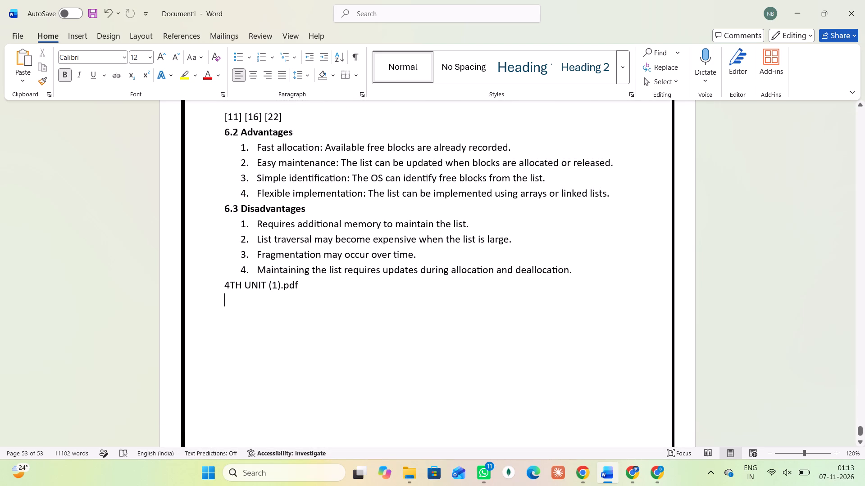
pyautogui.moveTo(307, 289); pyautogui.dragTo(207, 303)
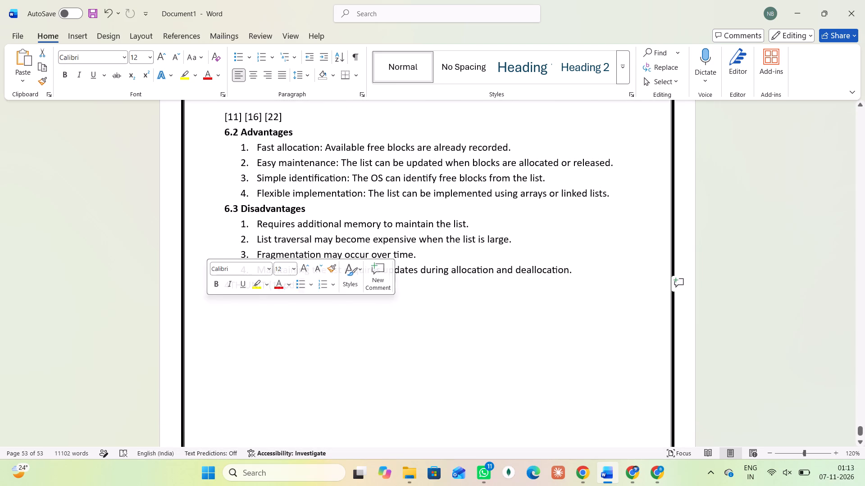
pyautogui.click(302, 307)
pyautogui.moveTo(303, 283); pyautogui.dragTo(228, 291)
pyautogui.press('BackSpace')
pyautogui.scroll(-1, 313, 369)
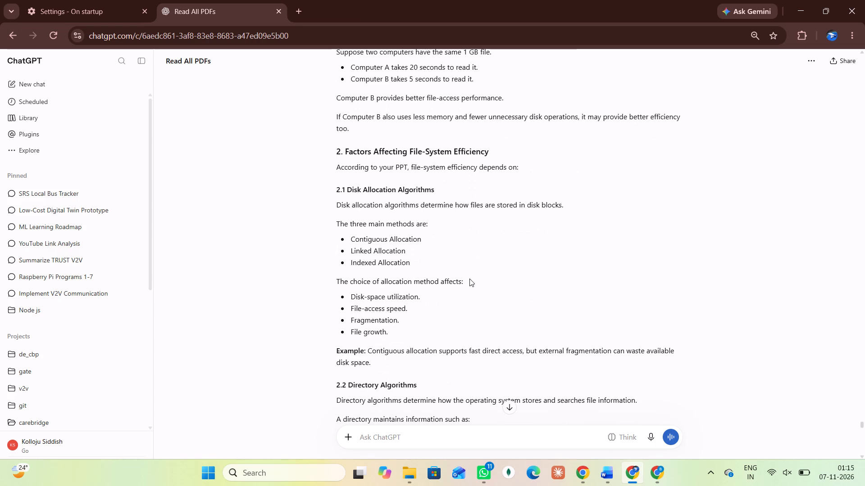
pyautogui.scroll(-1, 438, 275)
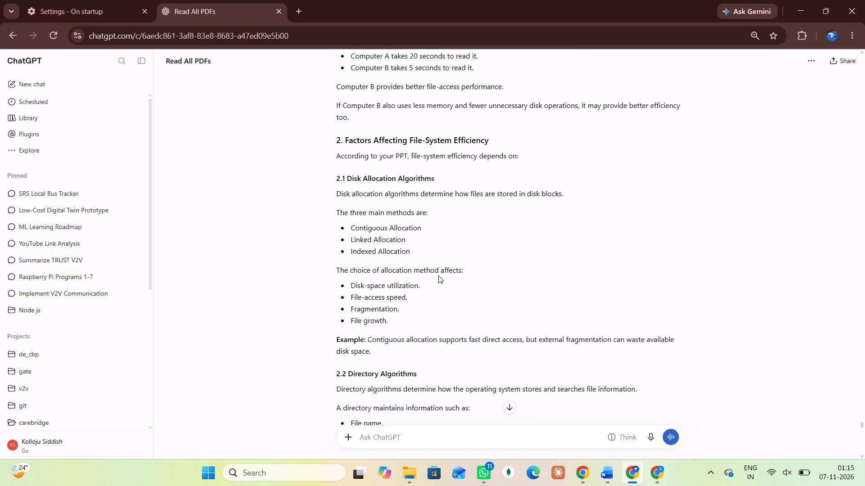
pyautogui.scroll(-2, 438, 275)
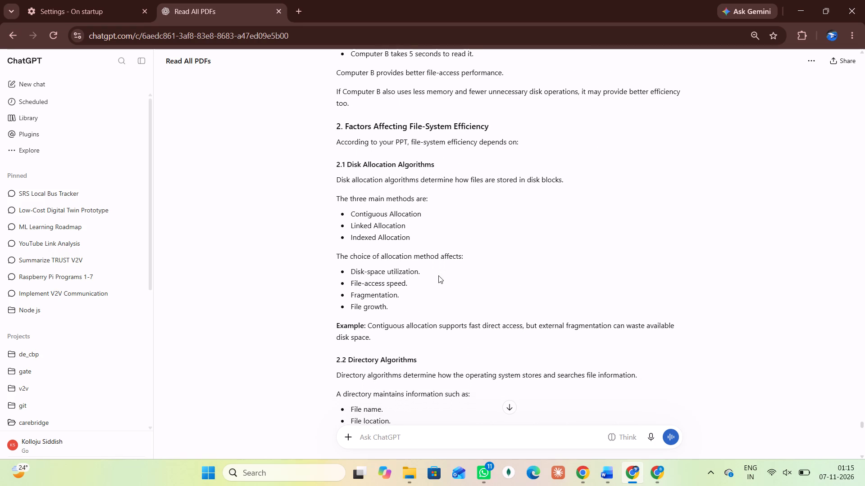